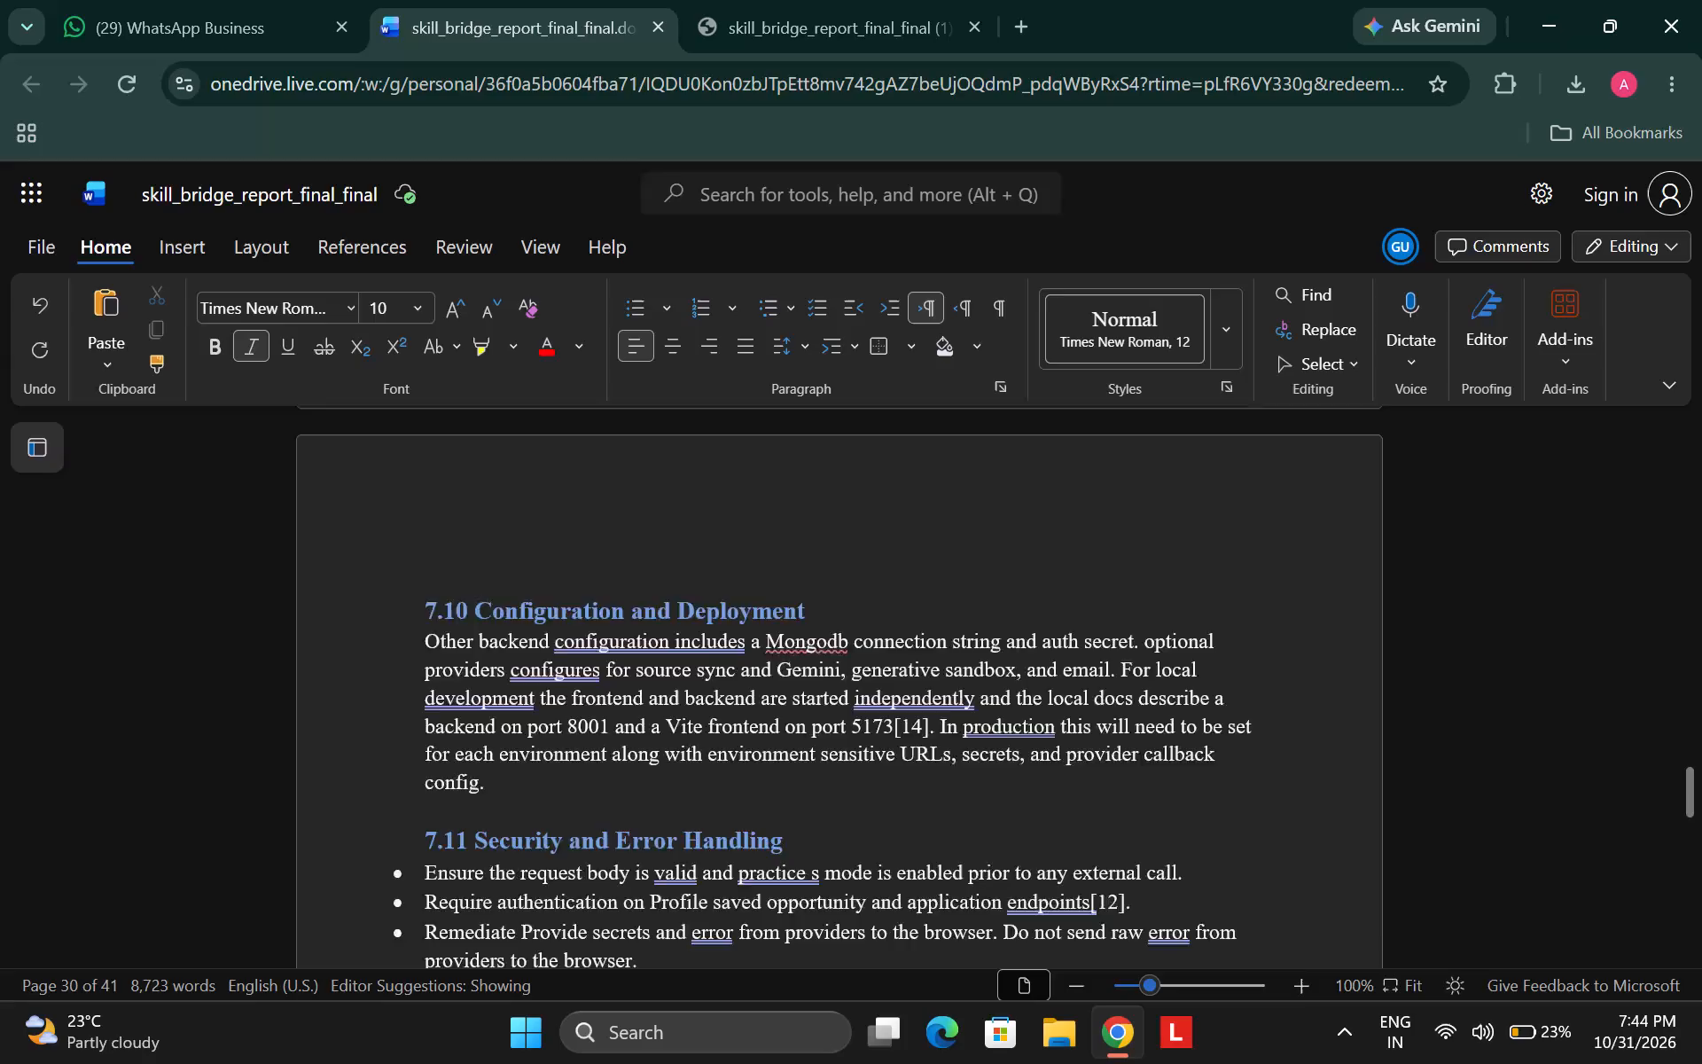
# Look back through the report from section 7.10 to the Abstract, examining the page layout.
pyautogui.scroll(8, 888, 779)
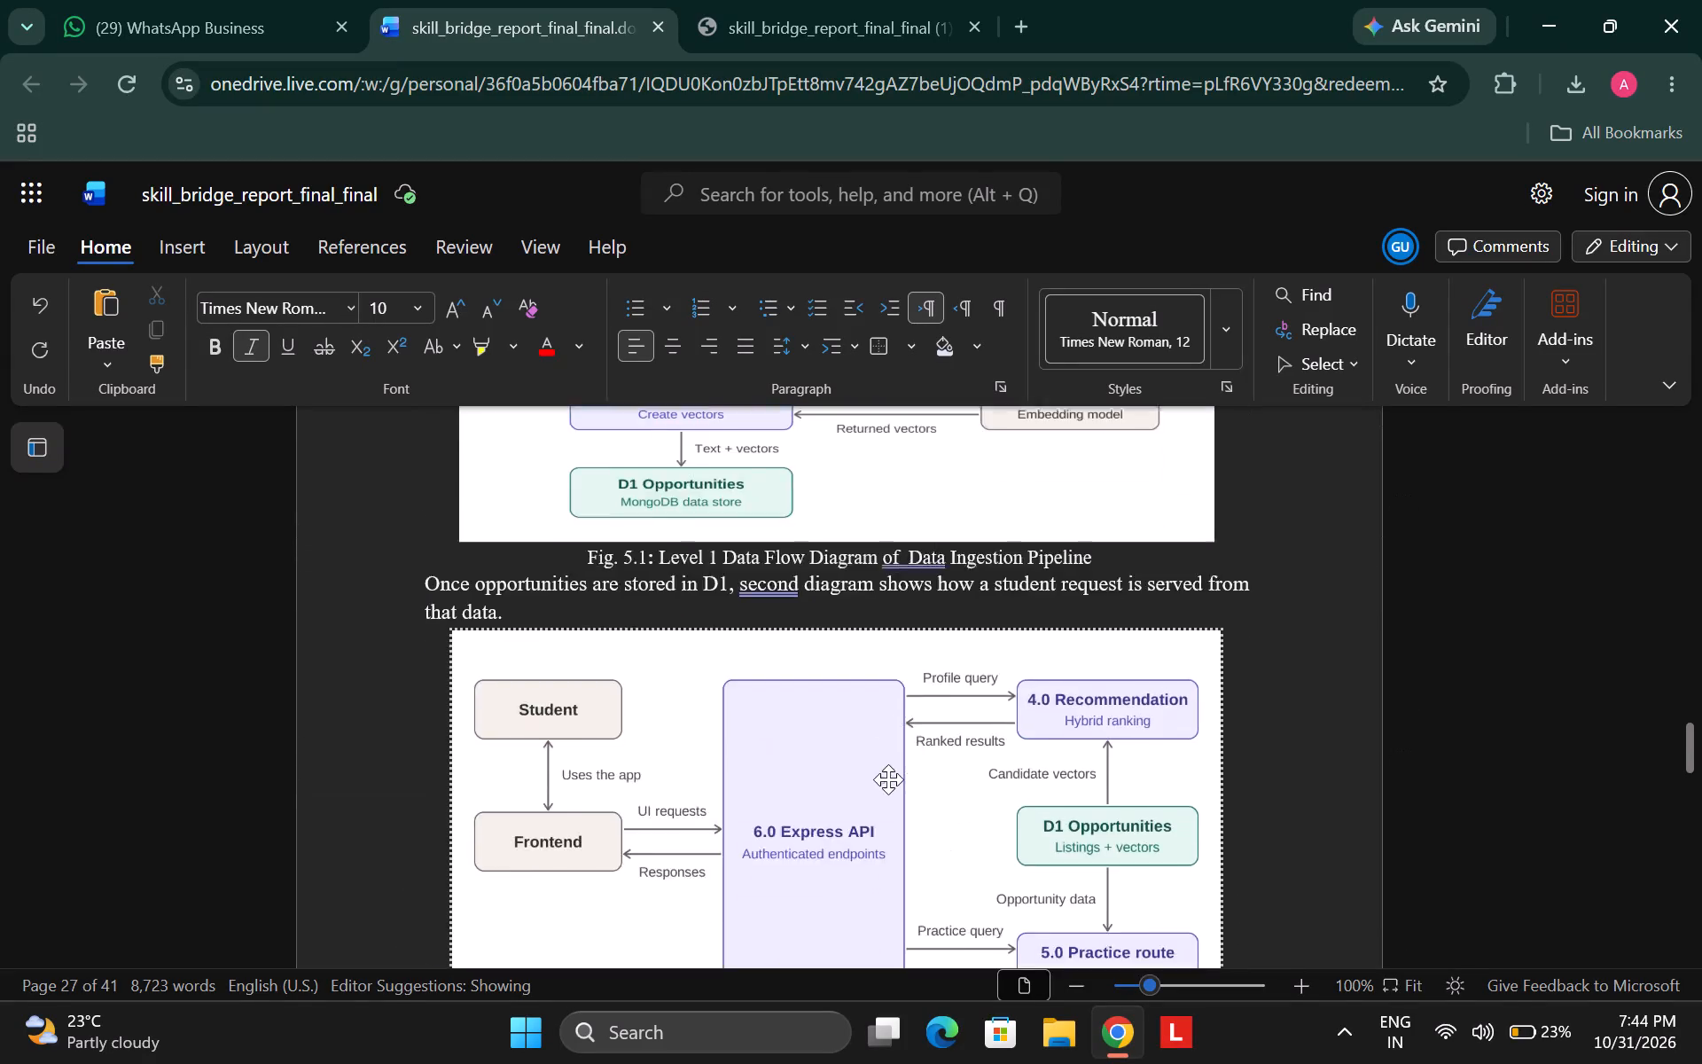
pyautogui.scroll(13, 888, 779)
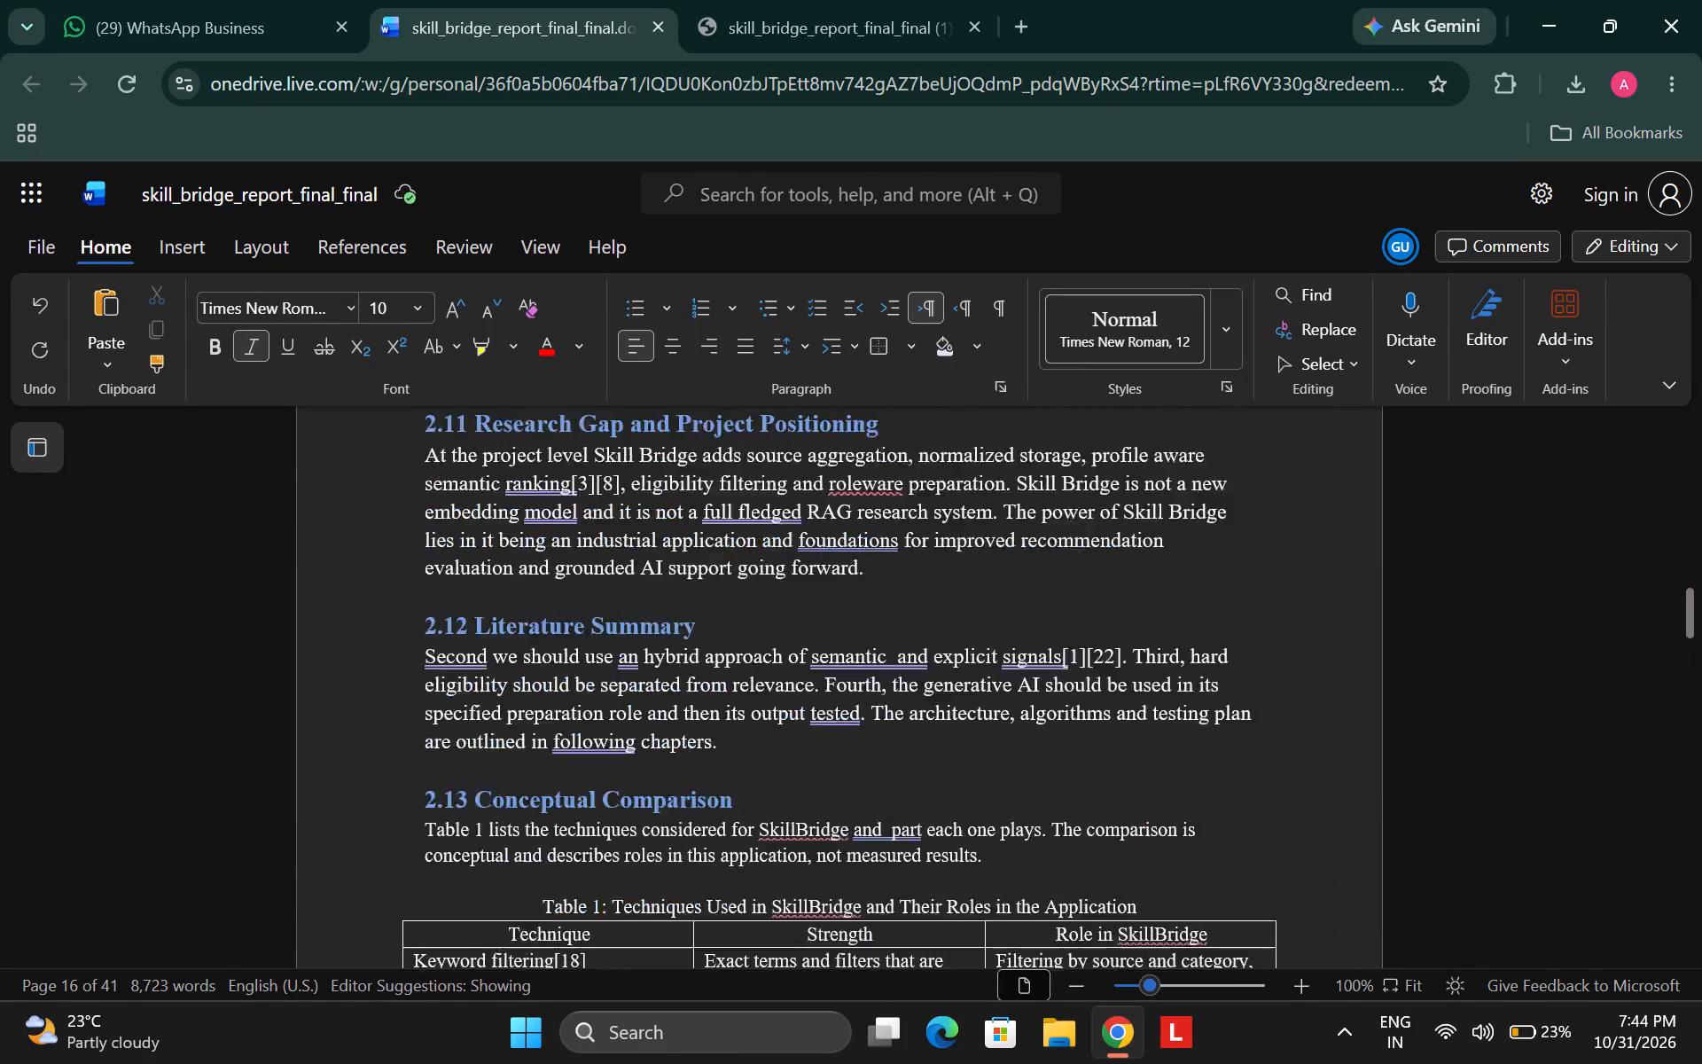
pyautogui.scroll(4, 888, 779)
pyautogui.scroll(-3, 888, 779)
pyautogui.scroll(7, 888, 779)
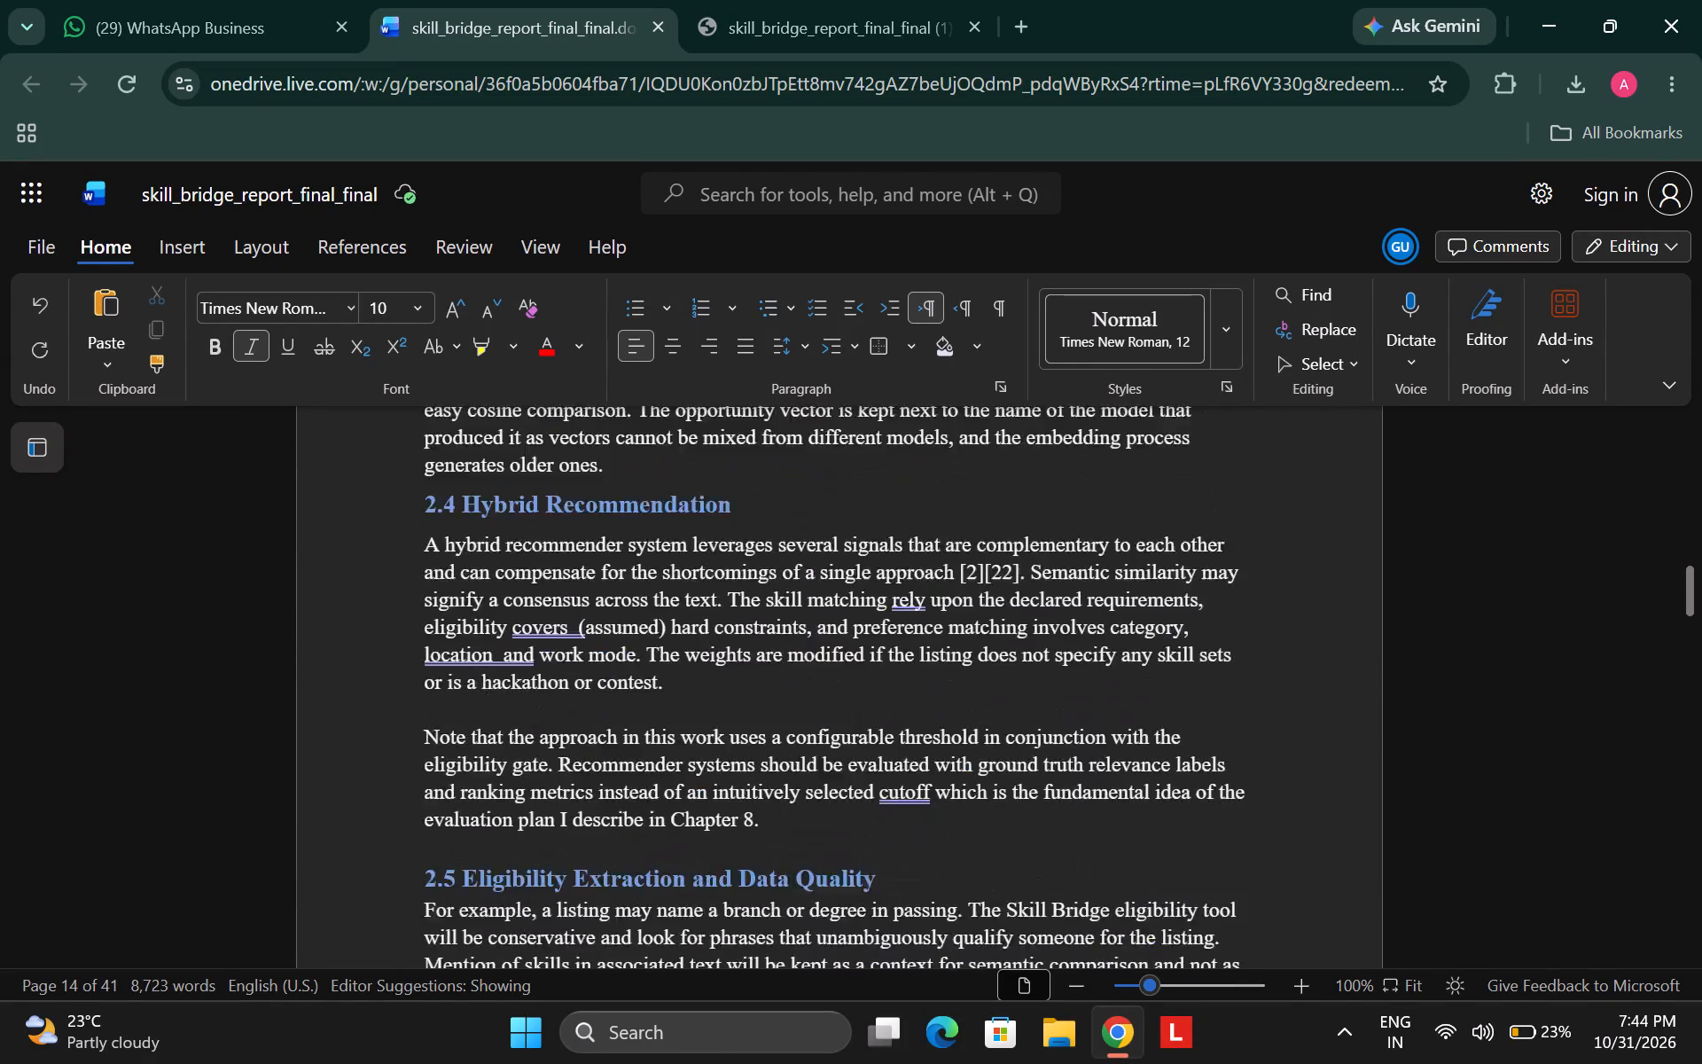
pyautogui.scroll(8, 888, 779)
pyautogui.scroll(-4, 888, 779)
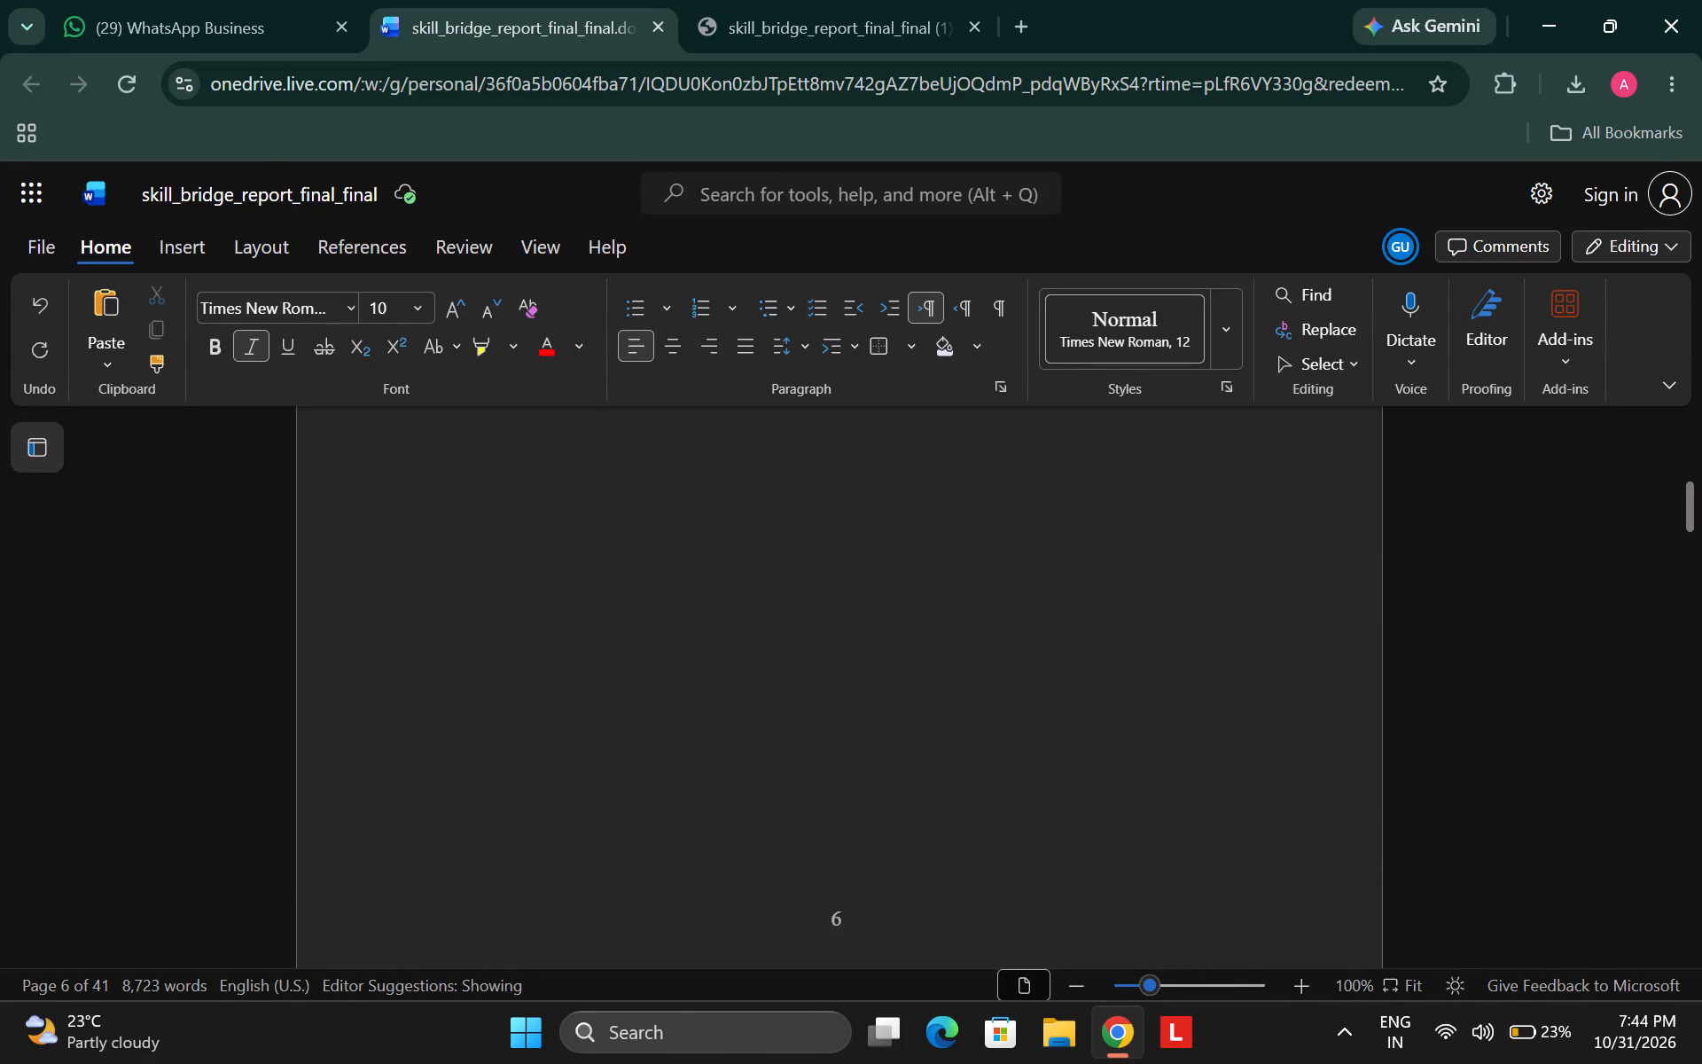
pyautogui.scroll(-8, 888, 779)
pyautogui.scroll(2, 888, 779)
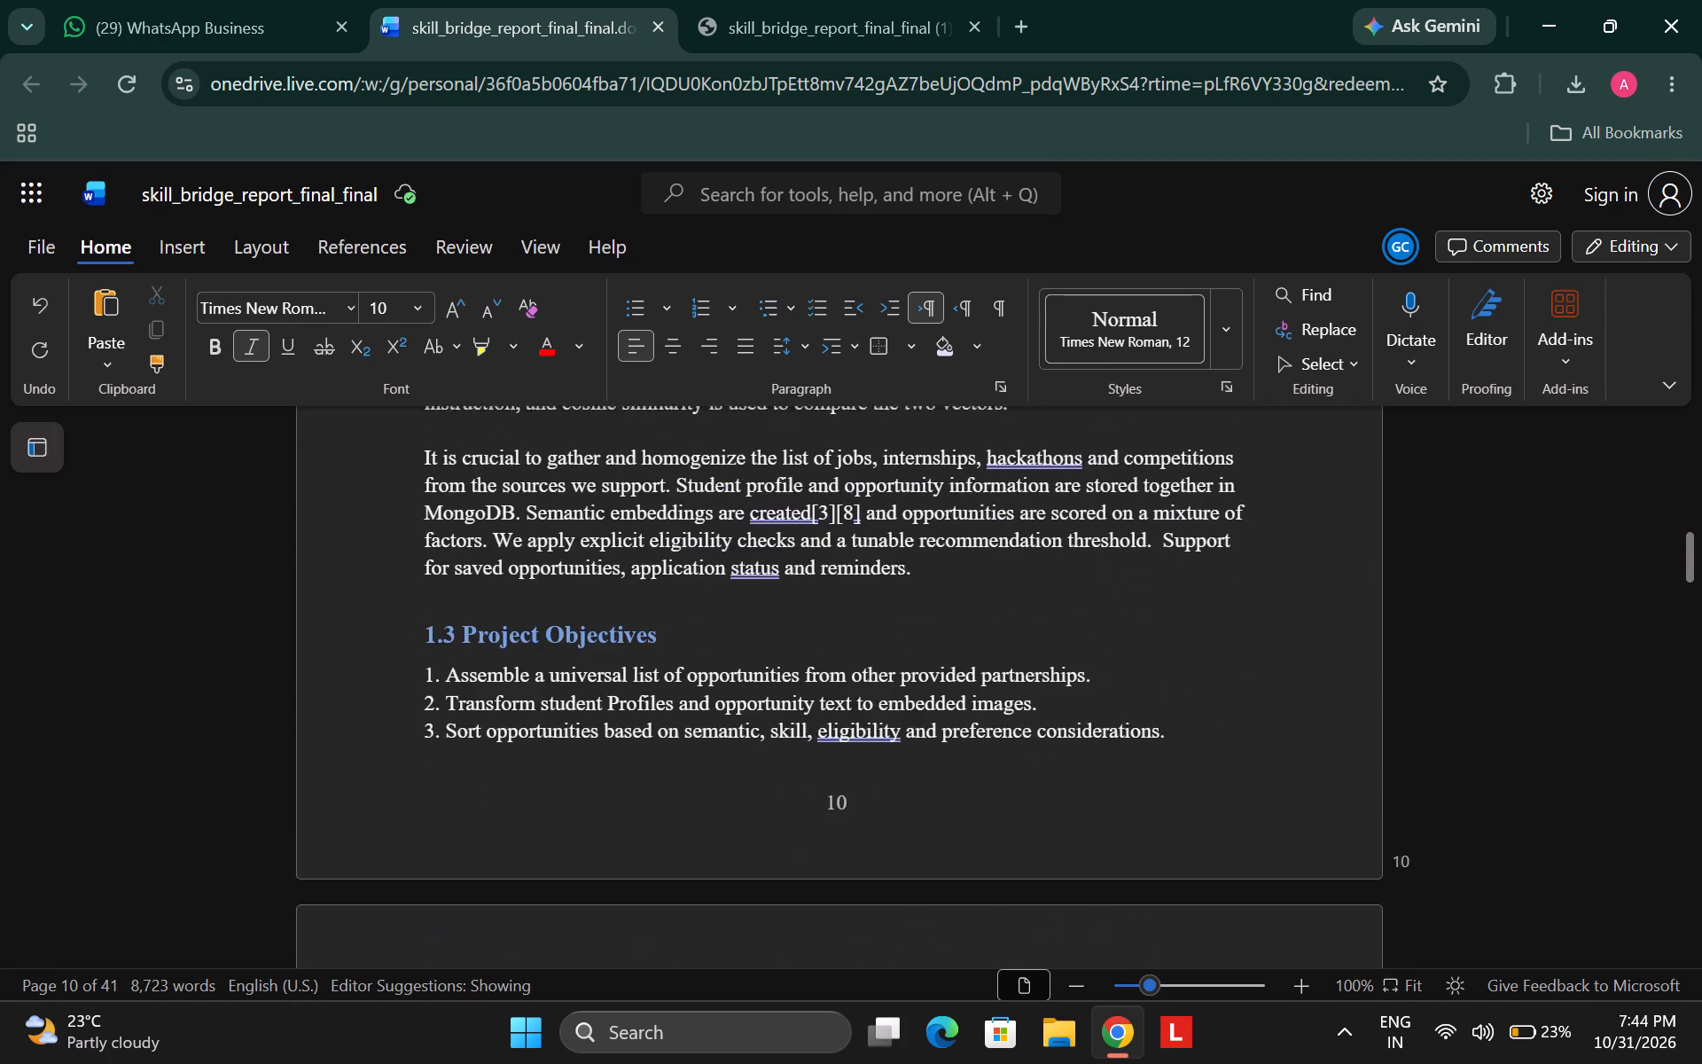
pyautogui.scroll(4, 888, 779)
pyautogui.scroll(-1, 888, 779)
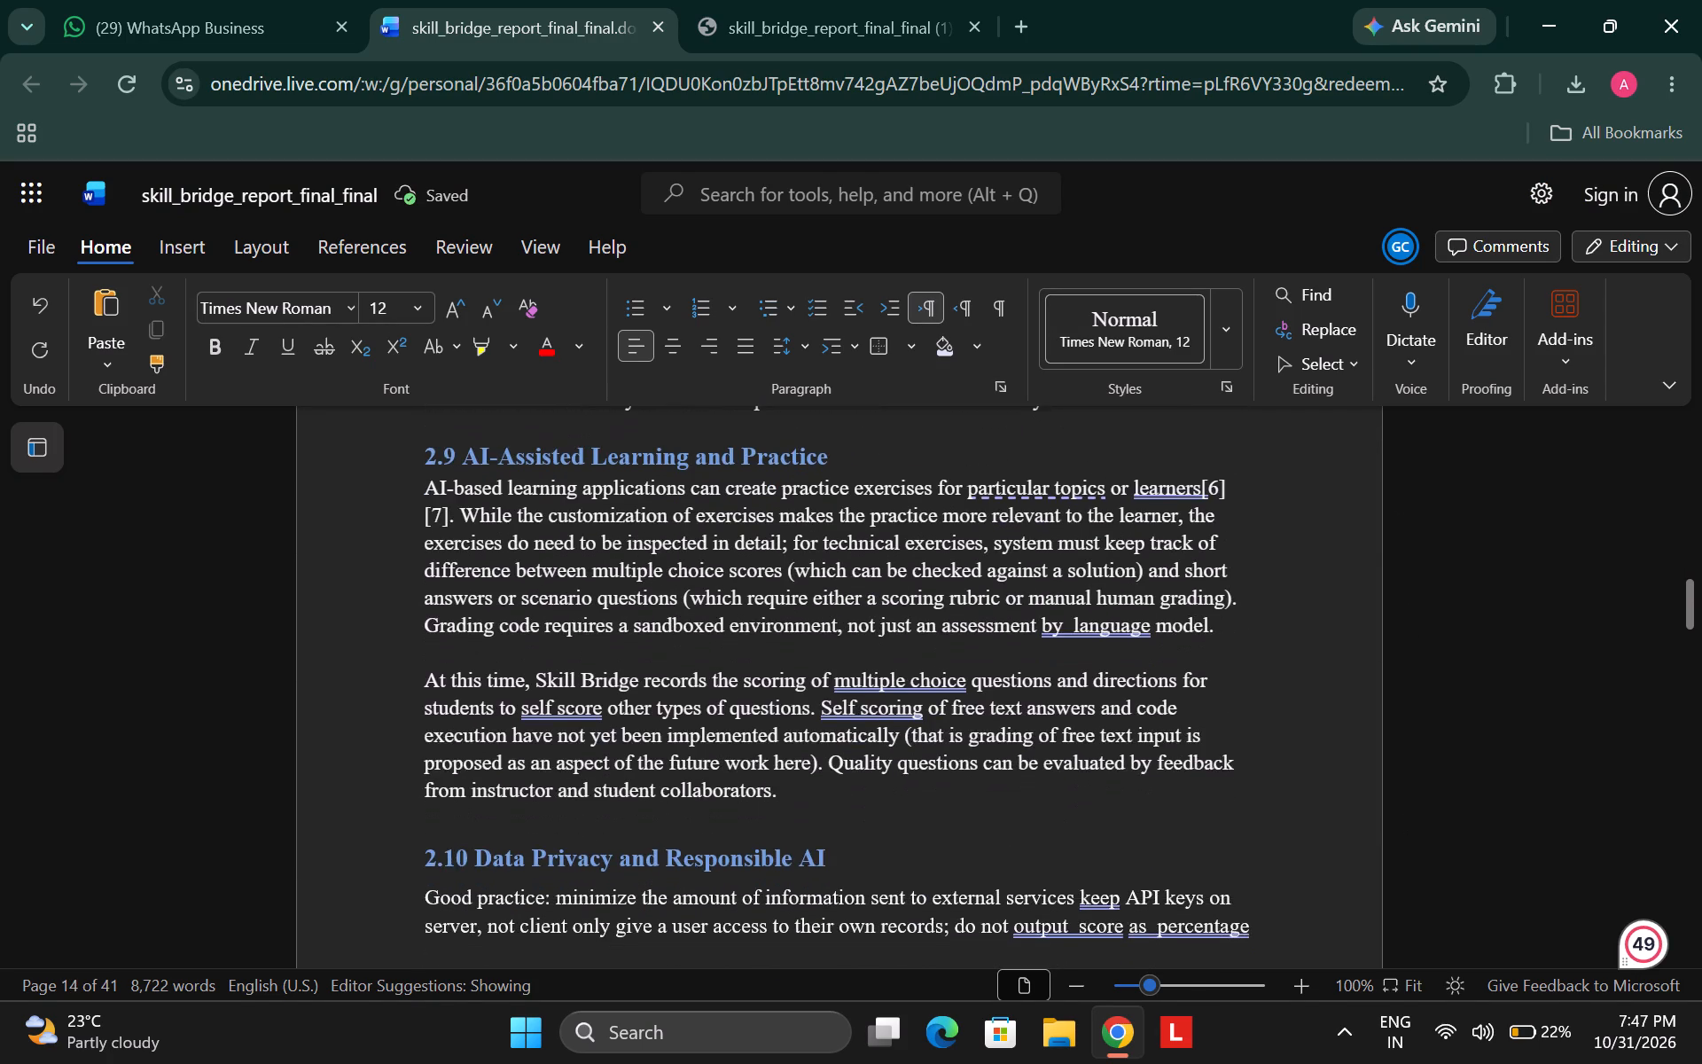
pyautogui.scroll(-3, 871, 571)
pyautogui.hscroll(1, 871, 571)
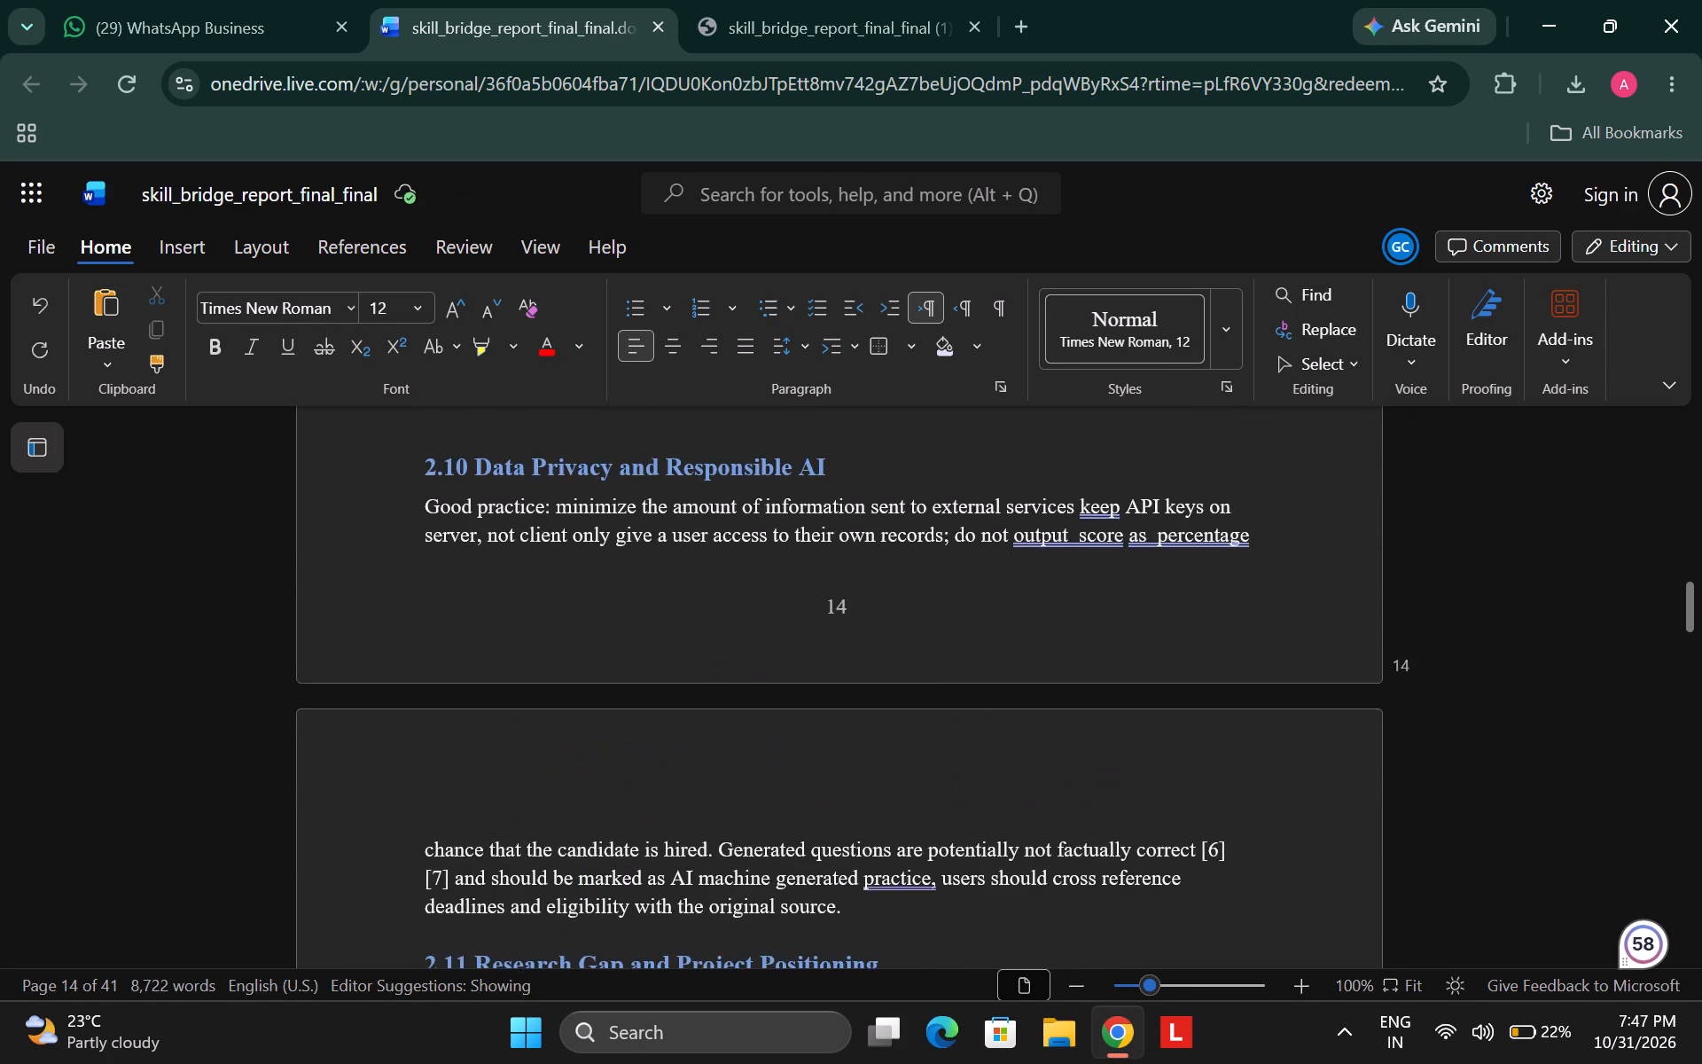
pyautogui.hscroll(1, 871, 571)
pyautogui.scroll(-3, 871, 571)
pyautogui.scroll(1, 871, 571)
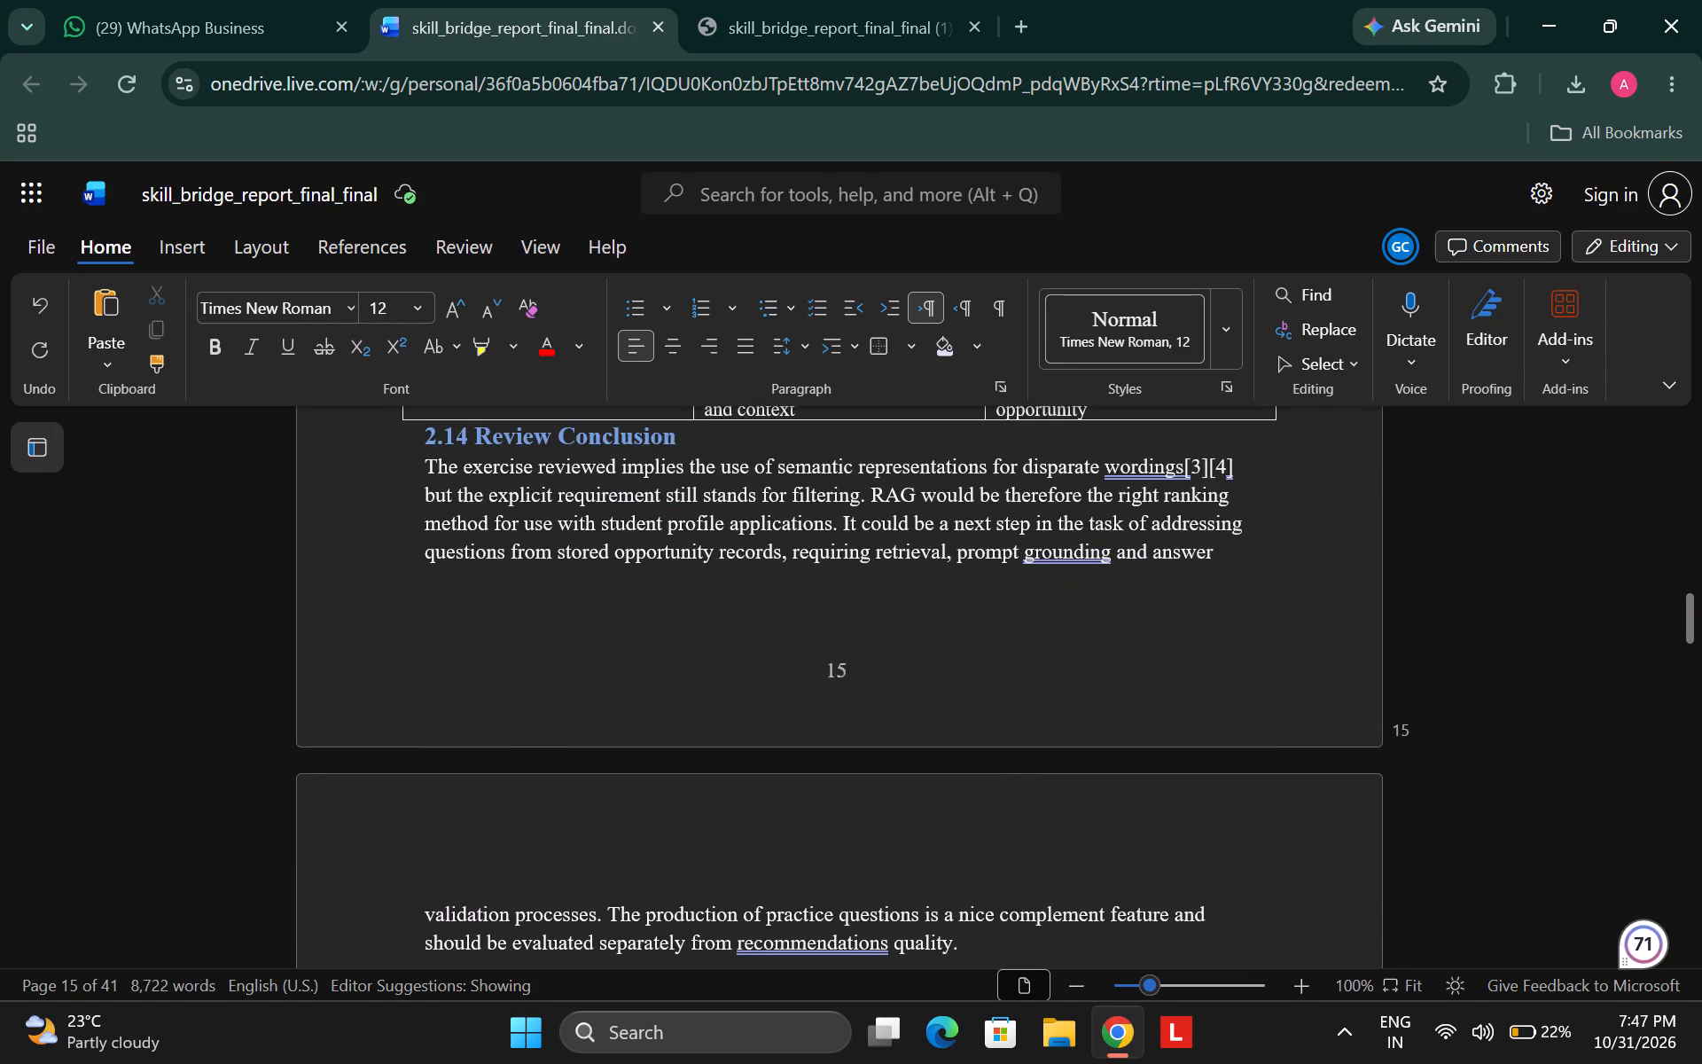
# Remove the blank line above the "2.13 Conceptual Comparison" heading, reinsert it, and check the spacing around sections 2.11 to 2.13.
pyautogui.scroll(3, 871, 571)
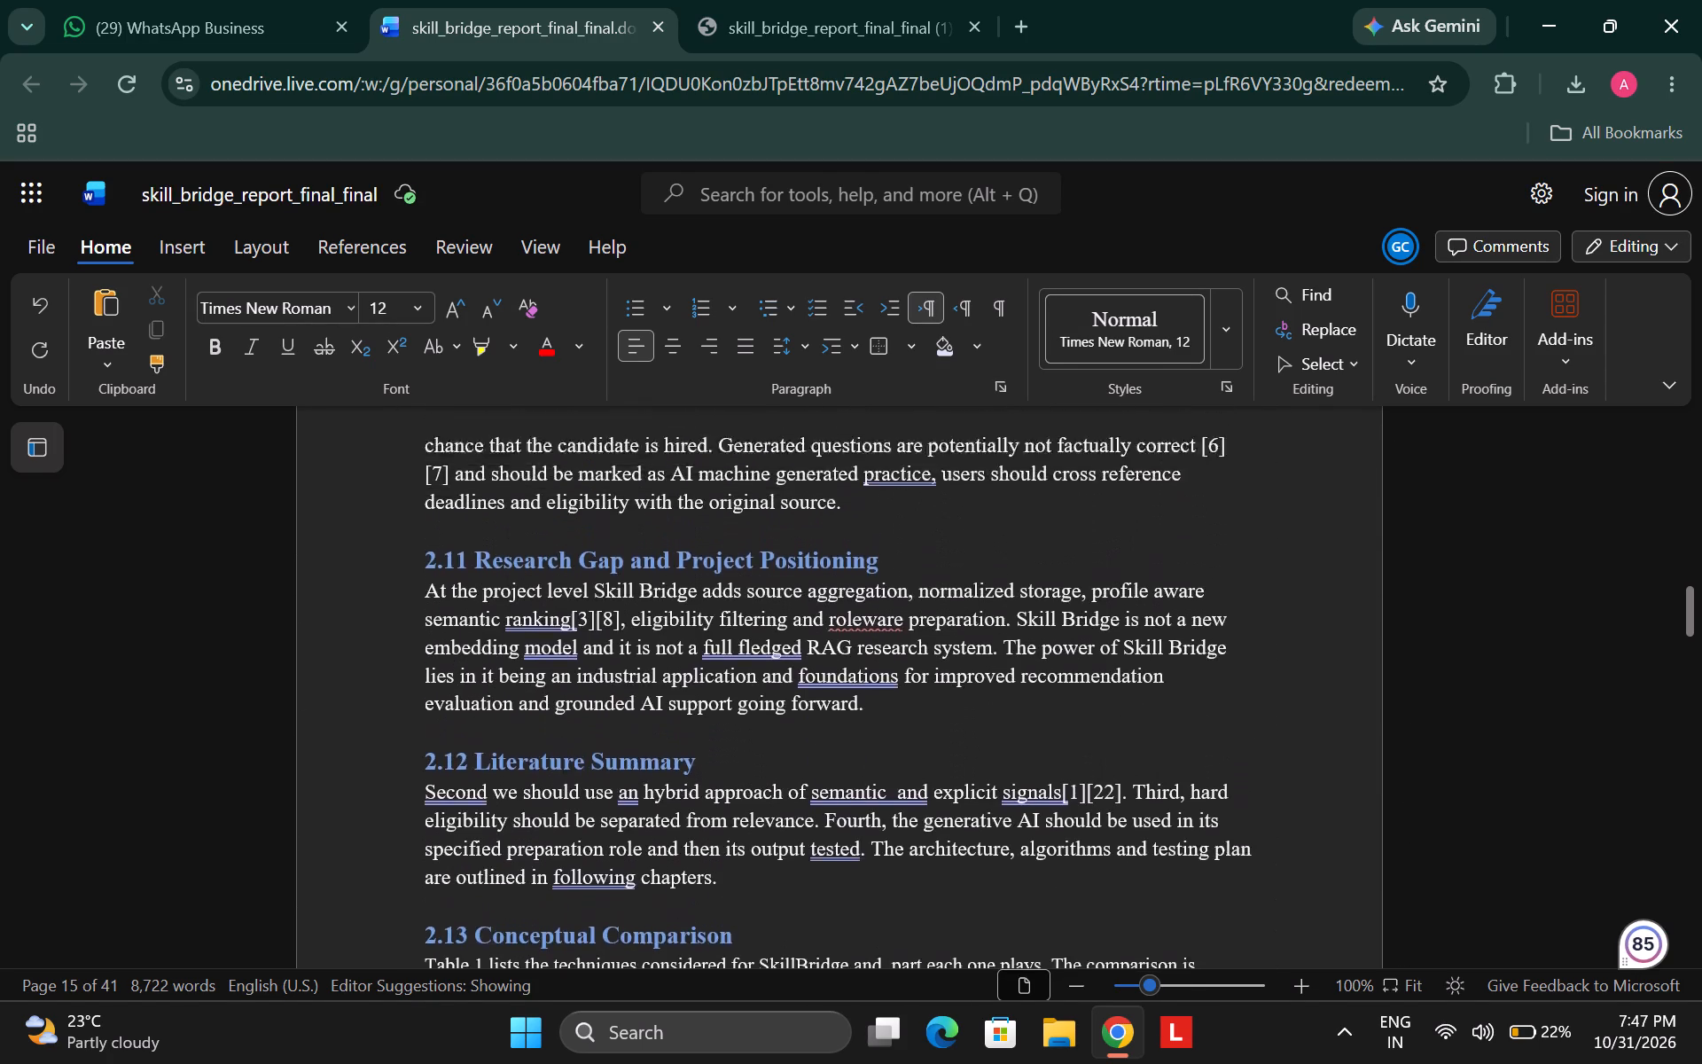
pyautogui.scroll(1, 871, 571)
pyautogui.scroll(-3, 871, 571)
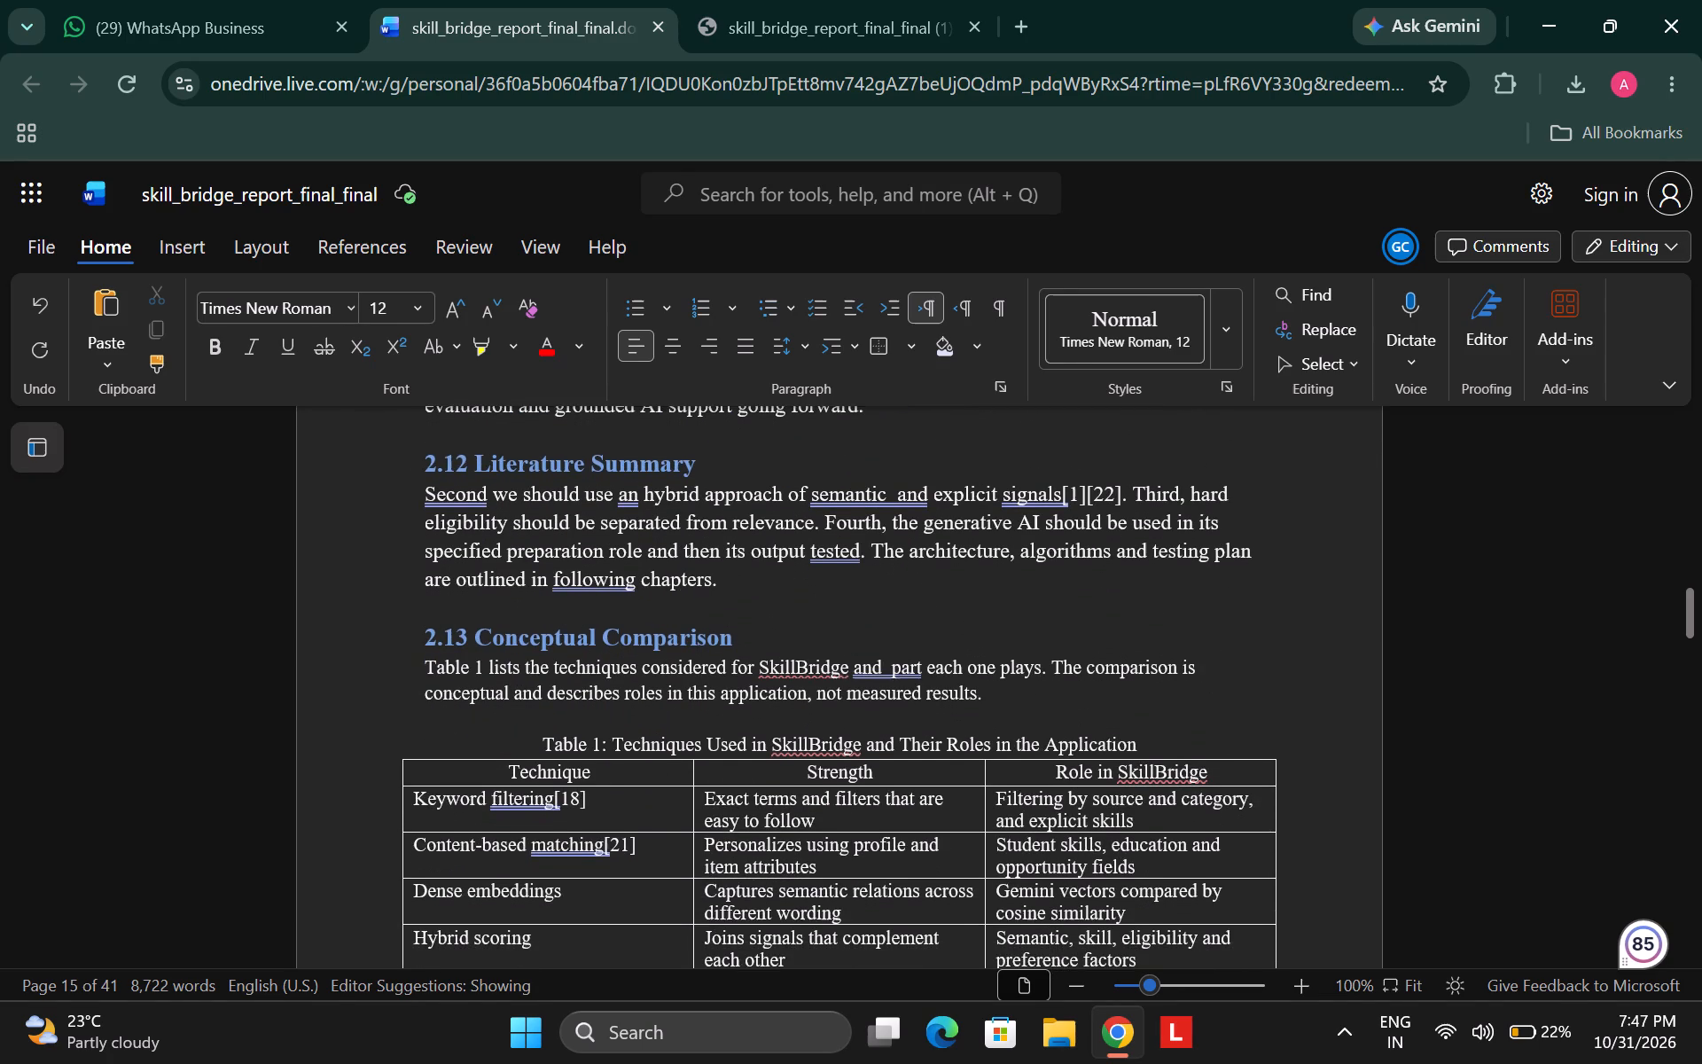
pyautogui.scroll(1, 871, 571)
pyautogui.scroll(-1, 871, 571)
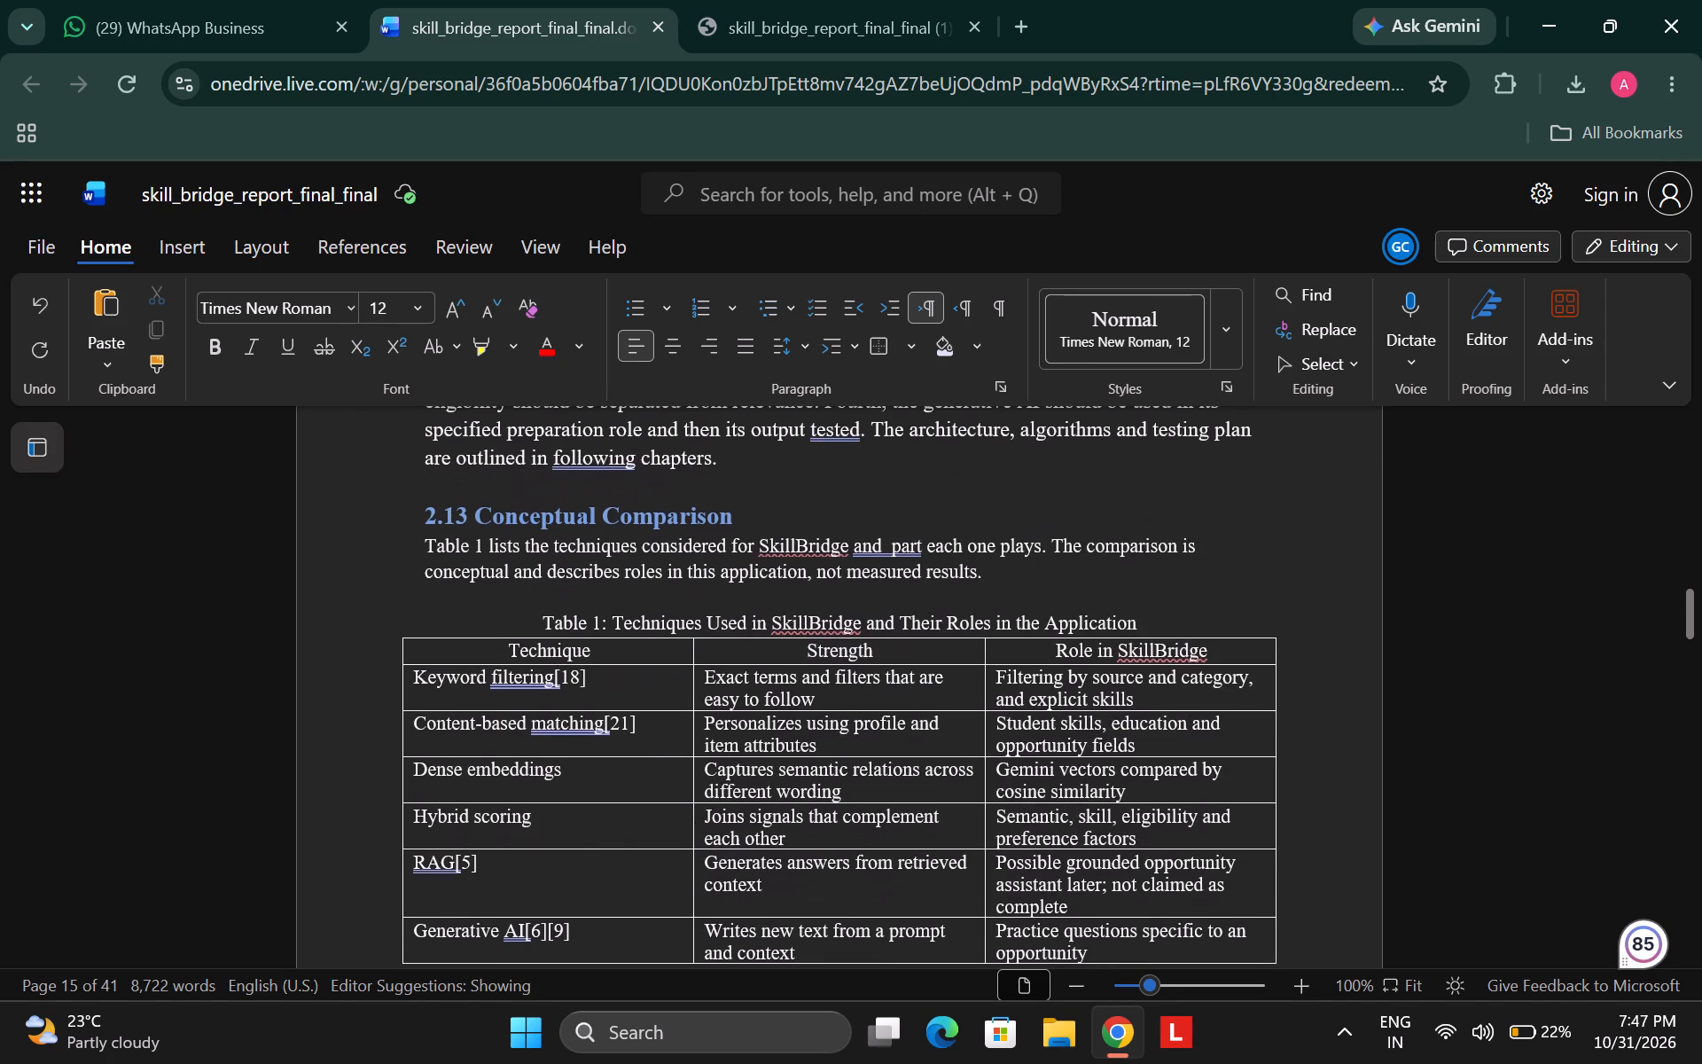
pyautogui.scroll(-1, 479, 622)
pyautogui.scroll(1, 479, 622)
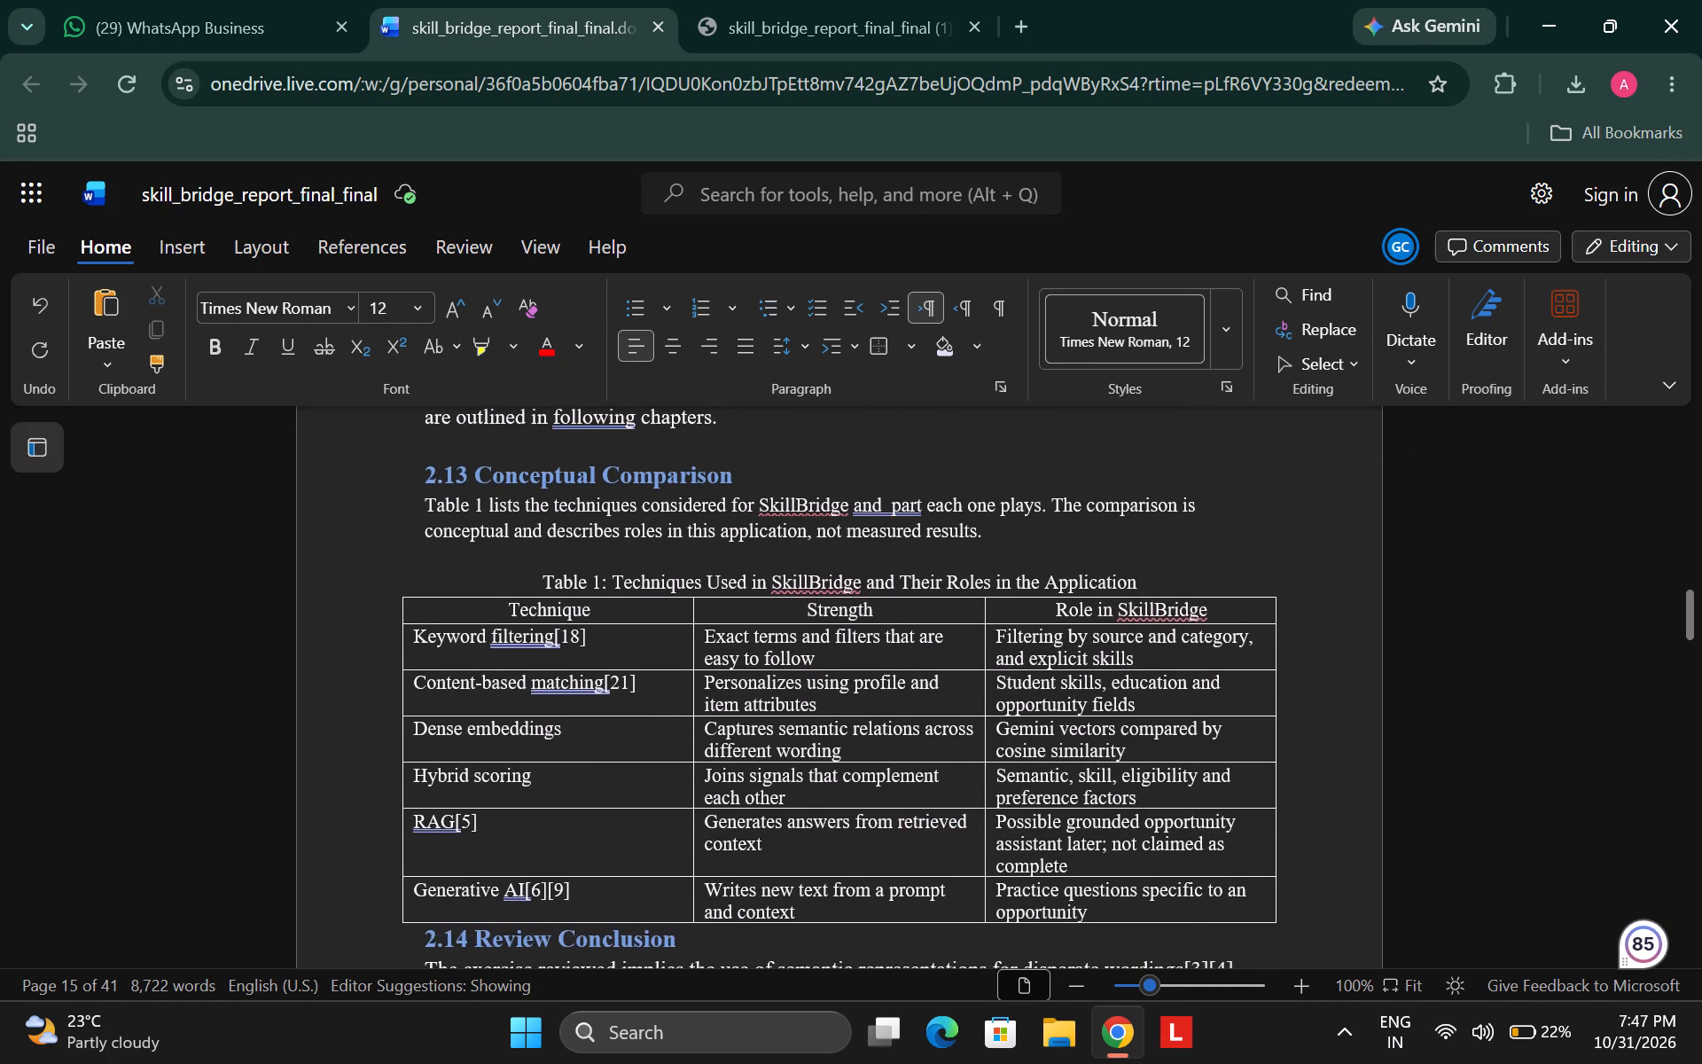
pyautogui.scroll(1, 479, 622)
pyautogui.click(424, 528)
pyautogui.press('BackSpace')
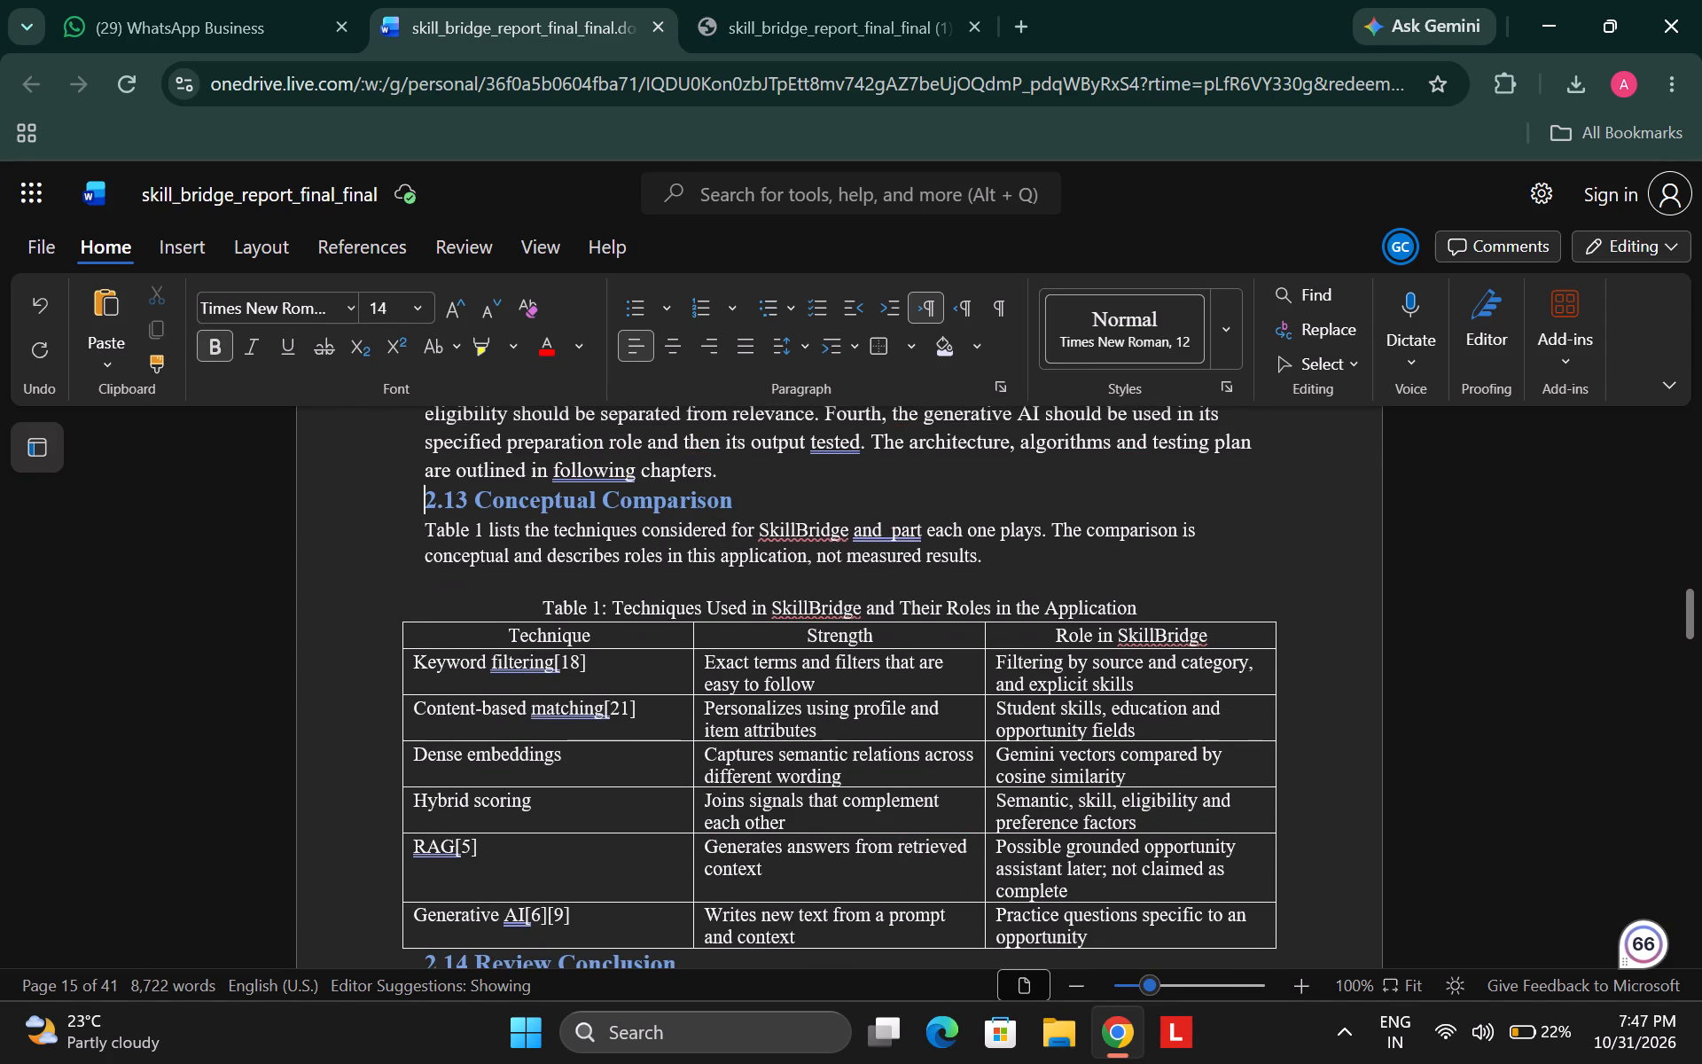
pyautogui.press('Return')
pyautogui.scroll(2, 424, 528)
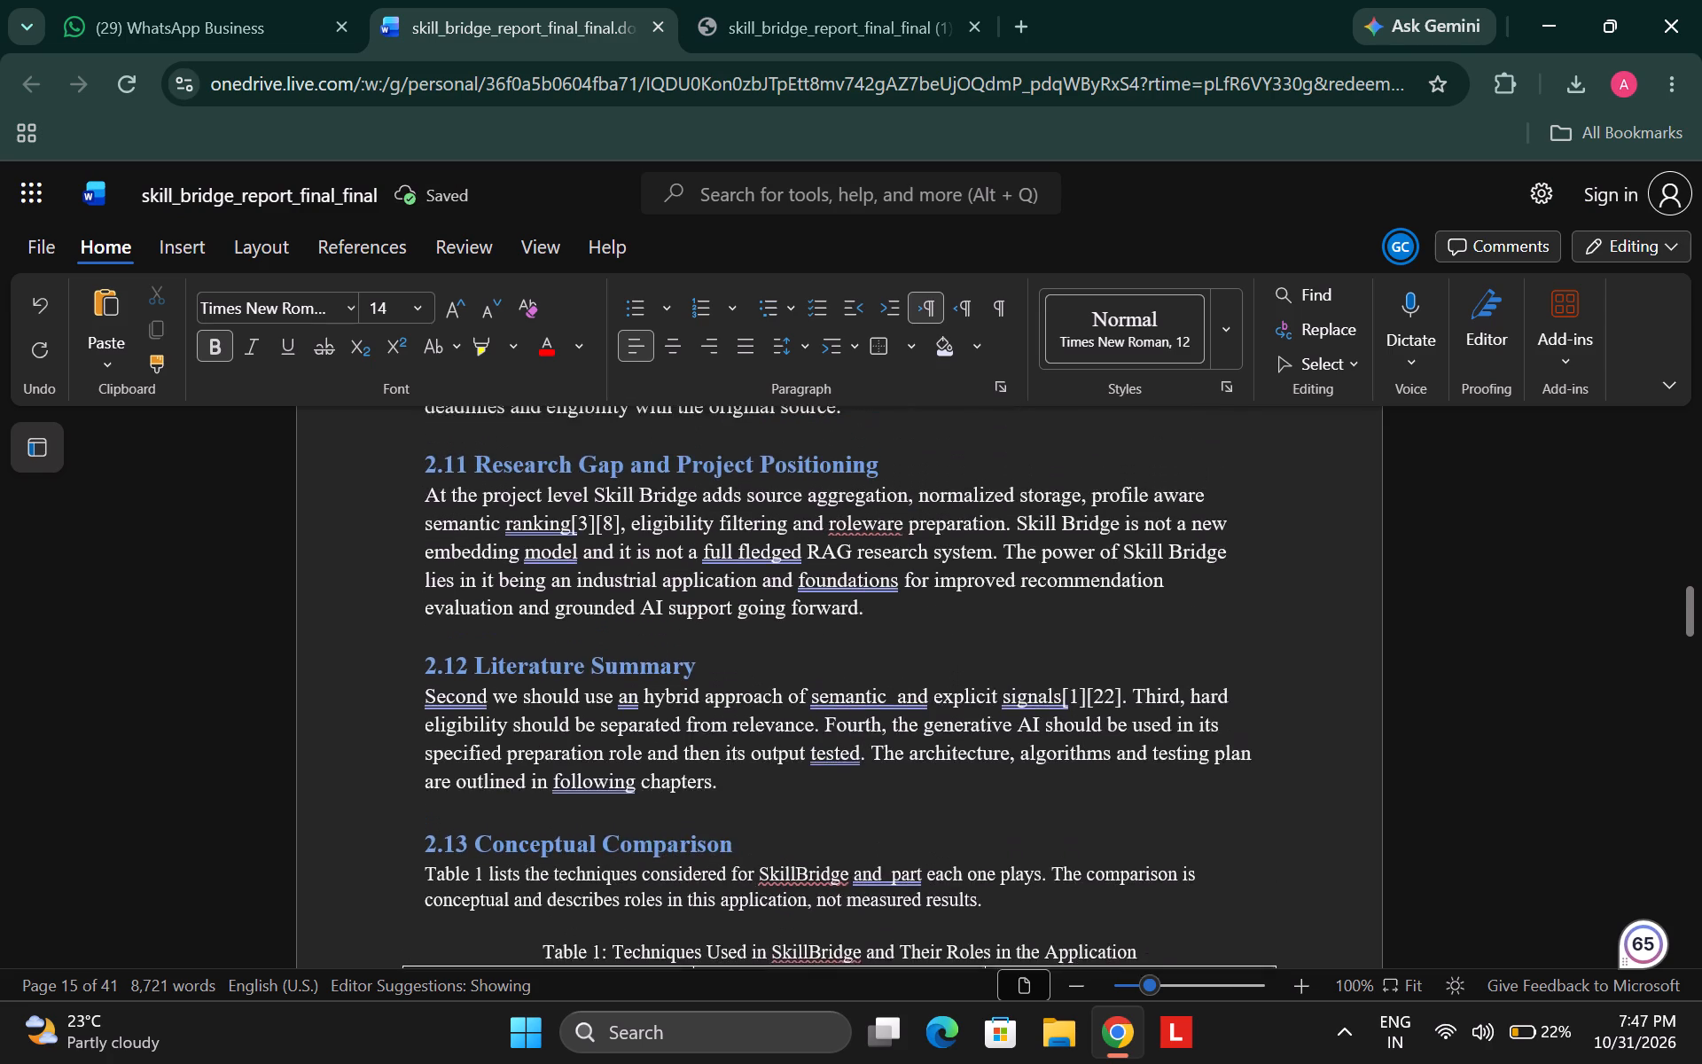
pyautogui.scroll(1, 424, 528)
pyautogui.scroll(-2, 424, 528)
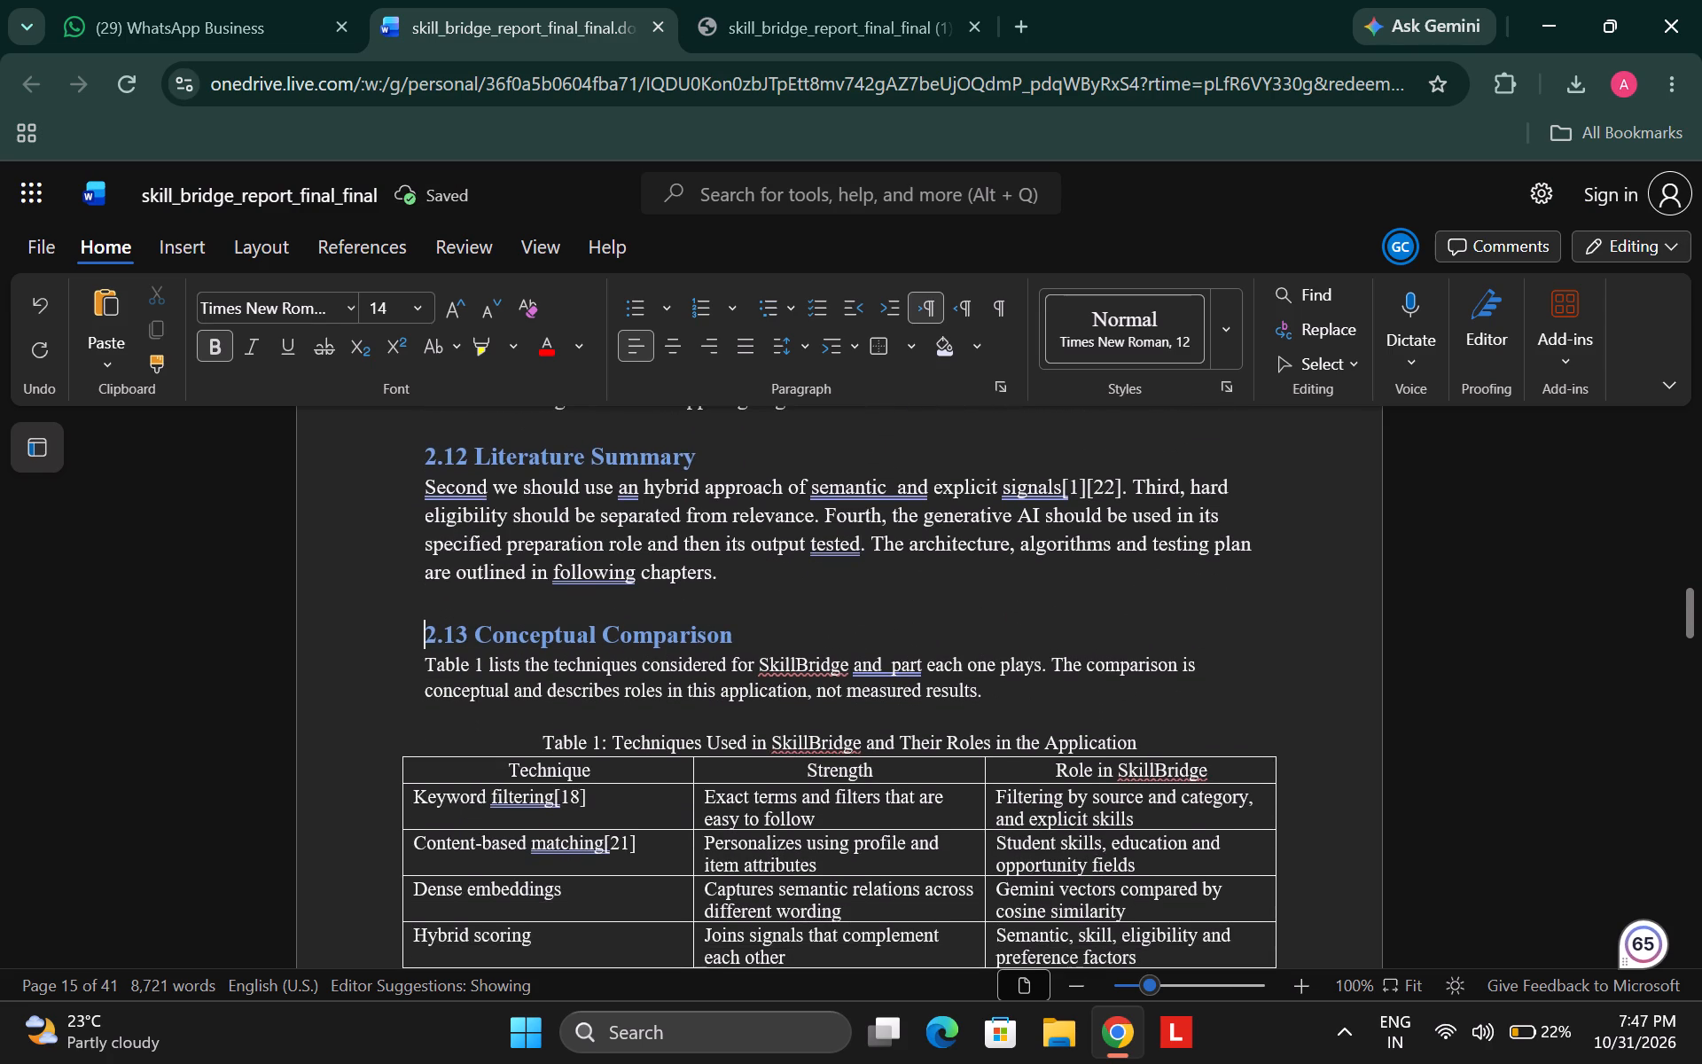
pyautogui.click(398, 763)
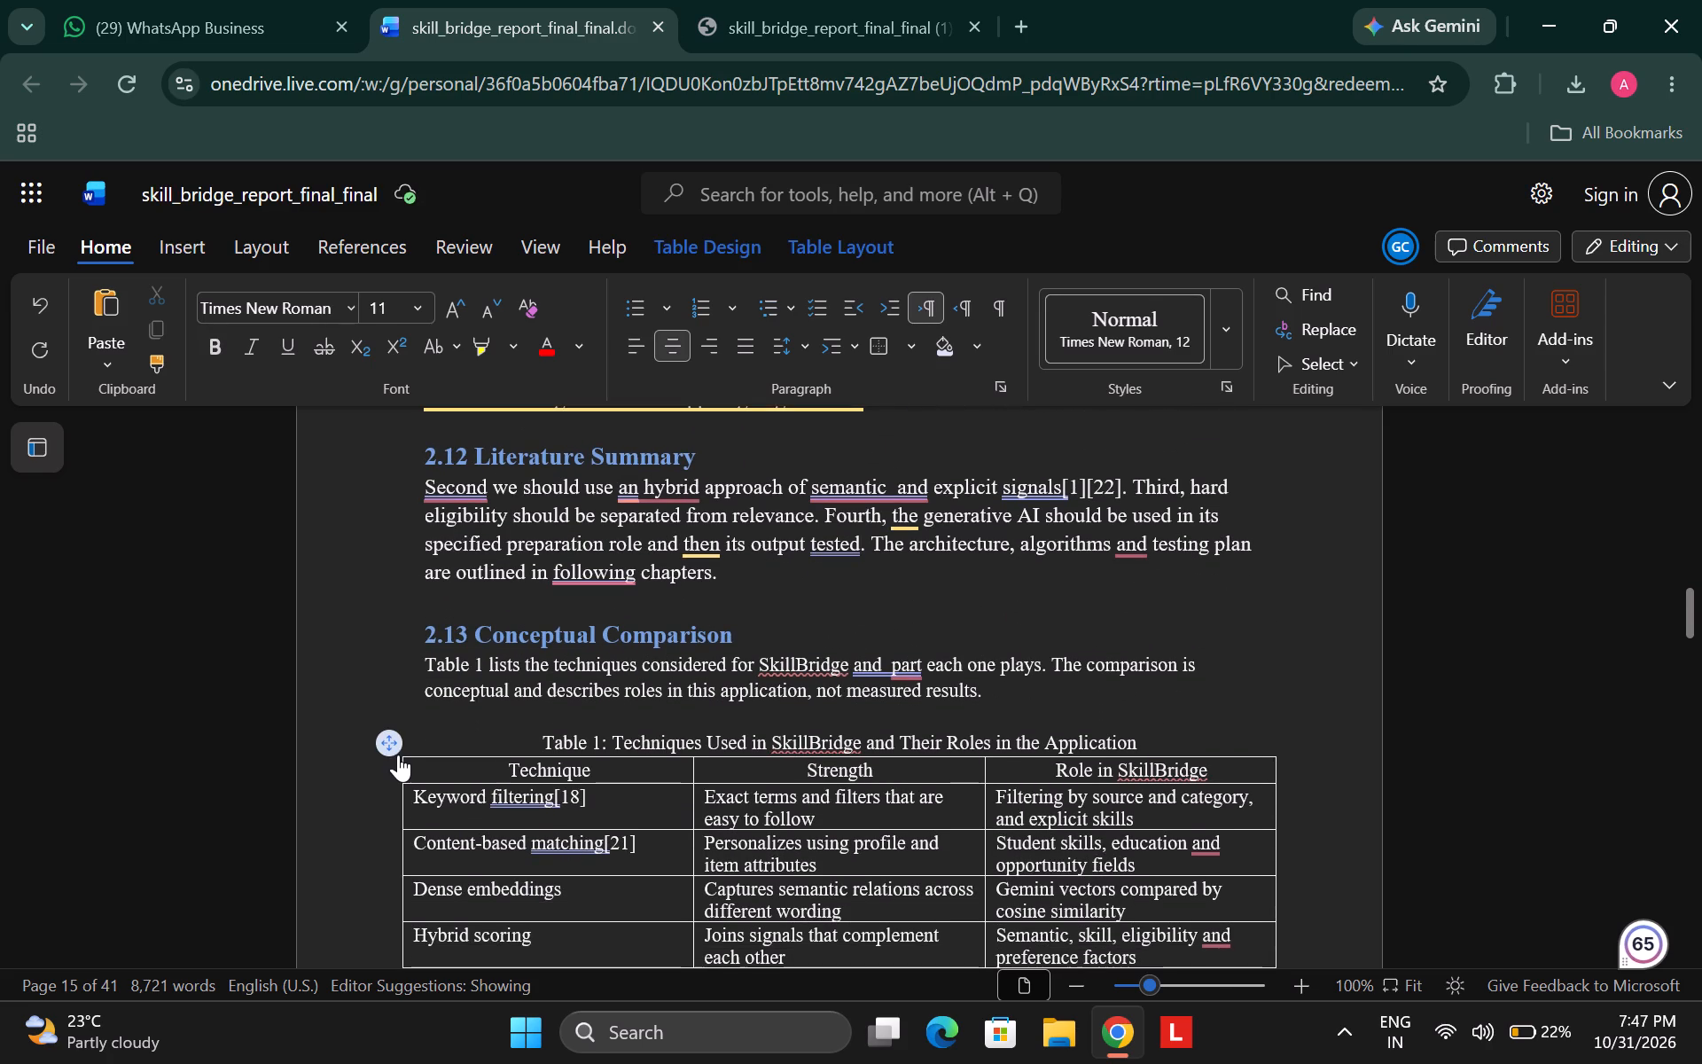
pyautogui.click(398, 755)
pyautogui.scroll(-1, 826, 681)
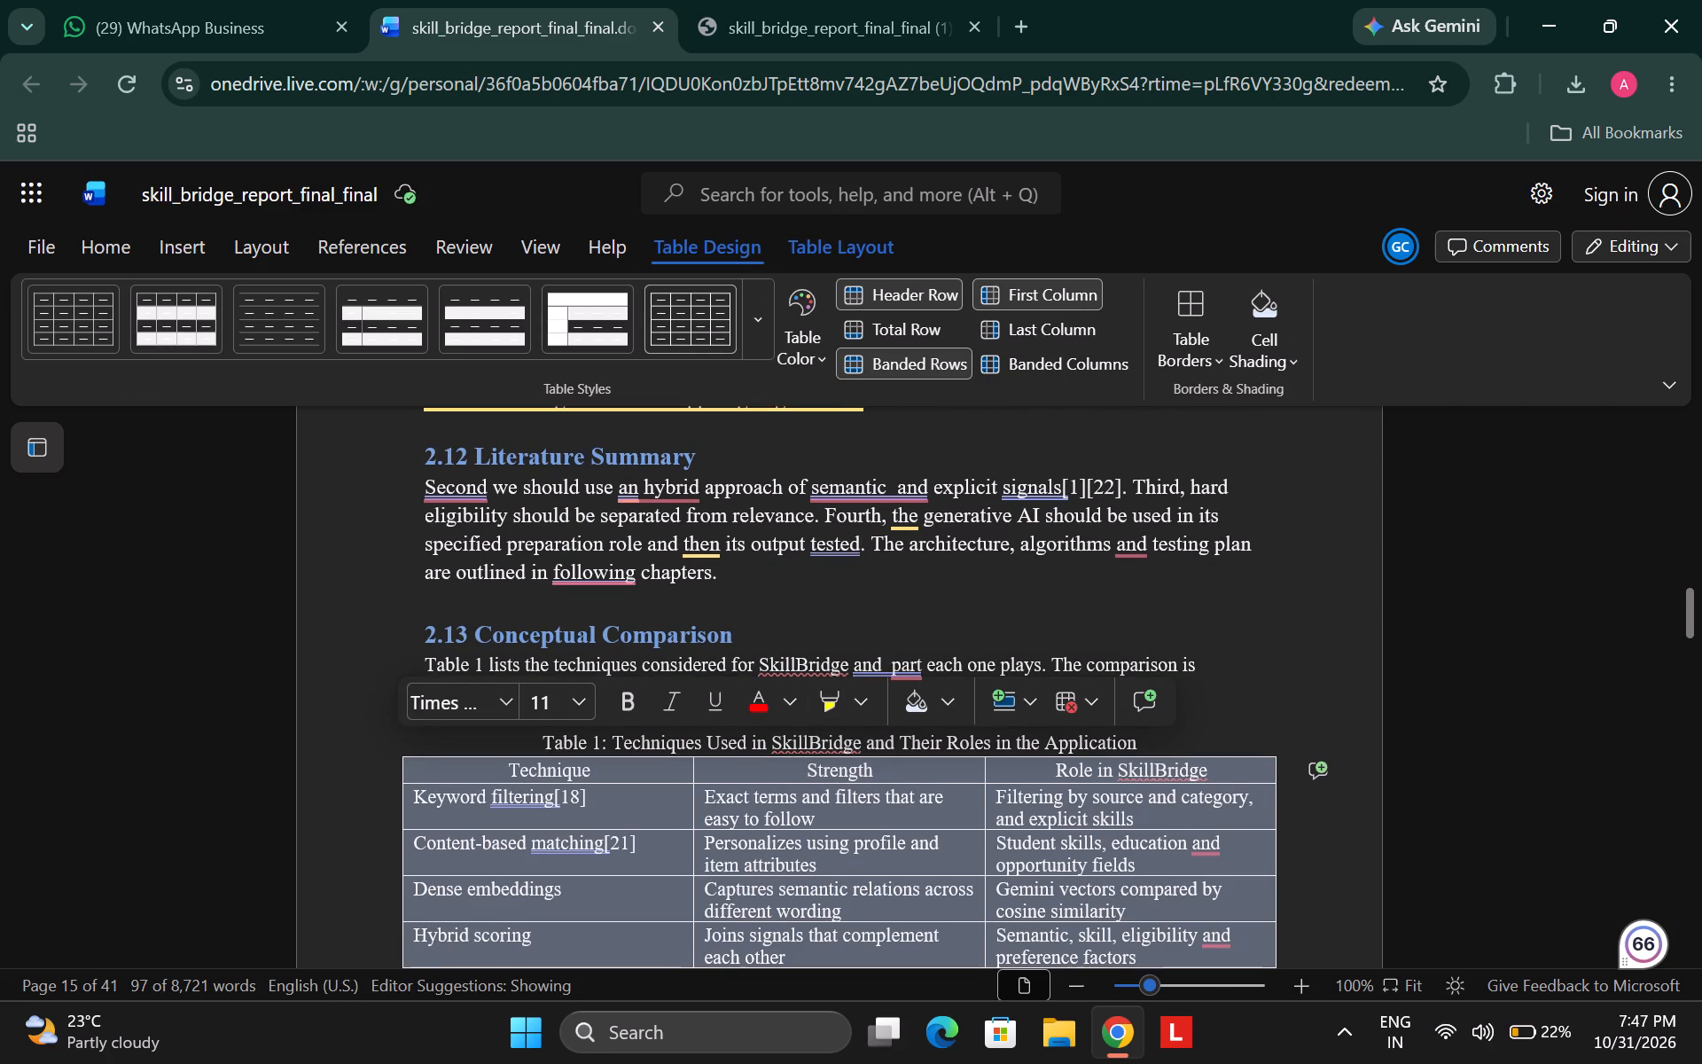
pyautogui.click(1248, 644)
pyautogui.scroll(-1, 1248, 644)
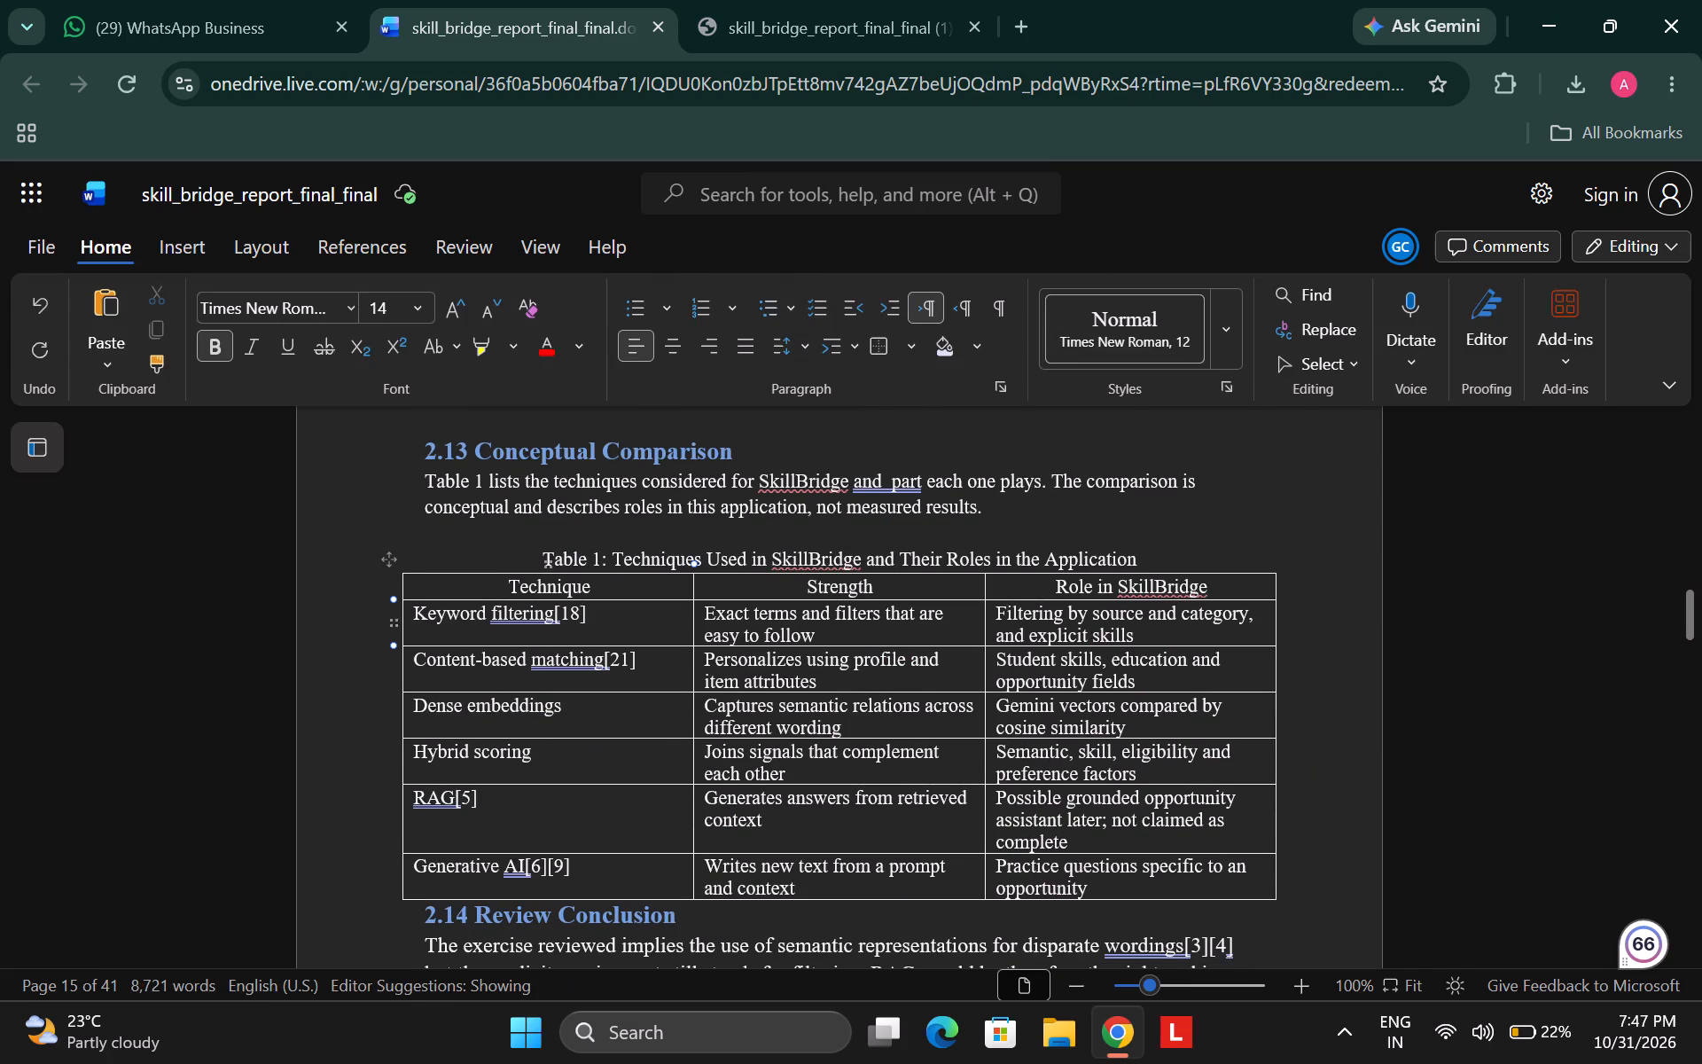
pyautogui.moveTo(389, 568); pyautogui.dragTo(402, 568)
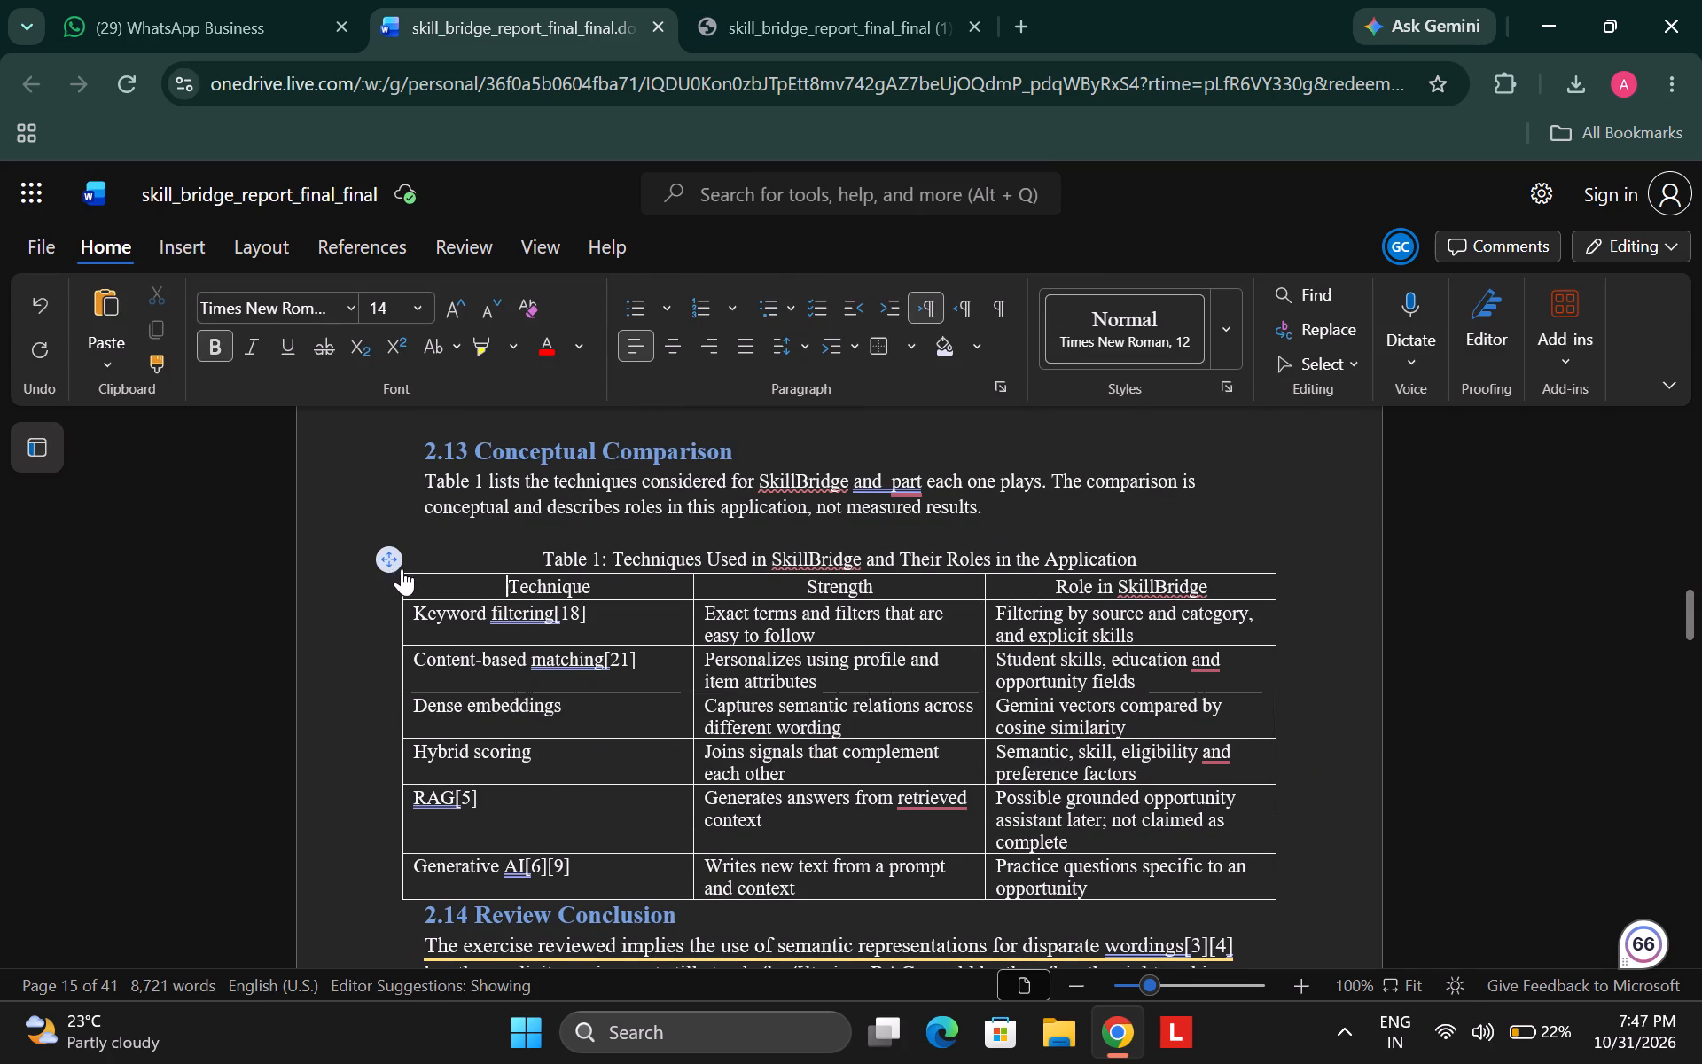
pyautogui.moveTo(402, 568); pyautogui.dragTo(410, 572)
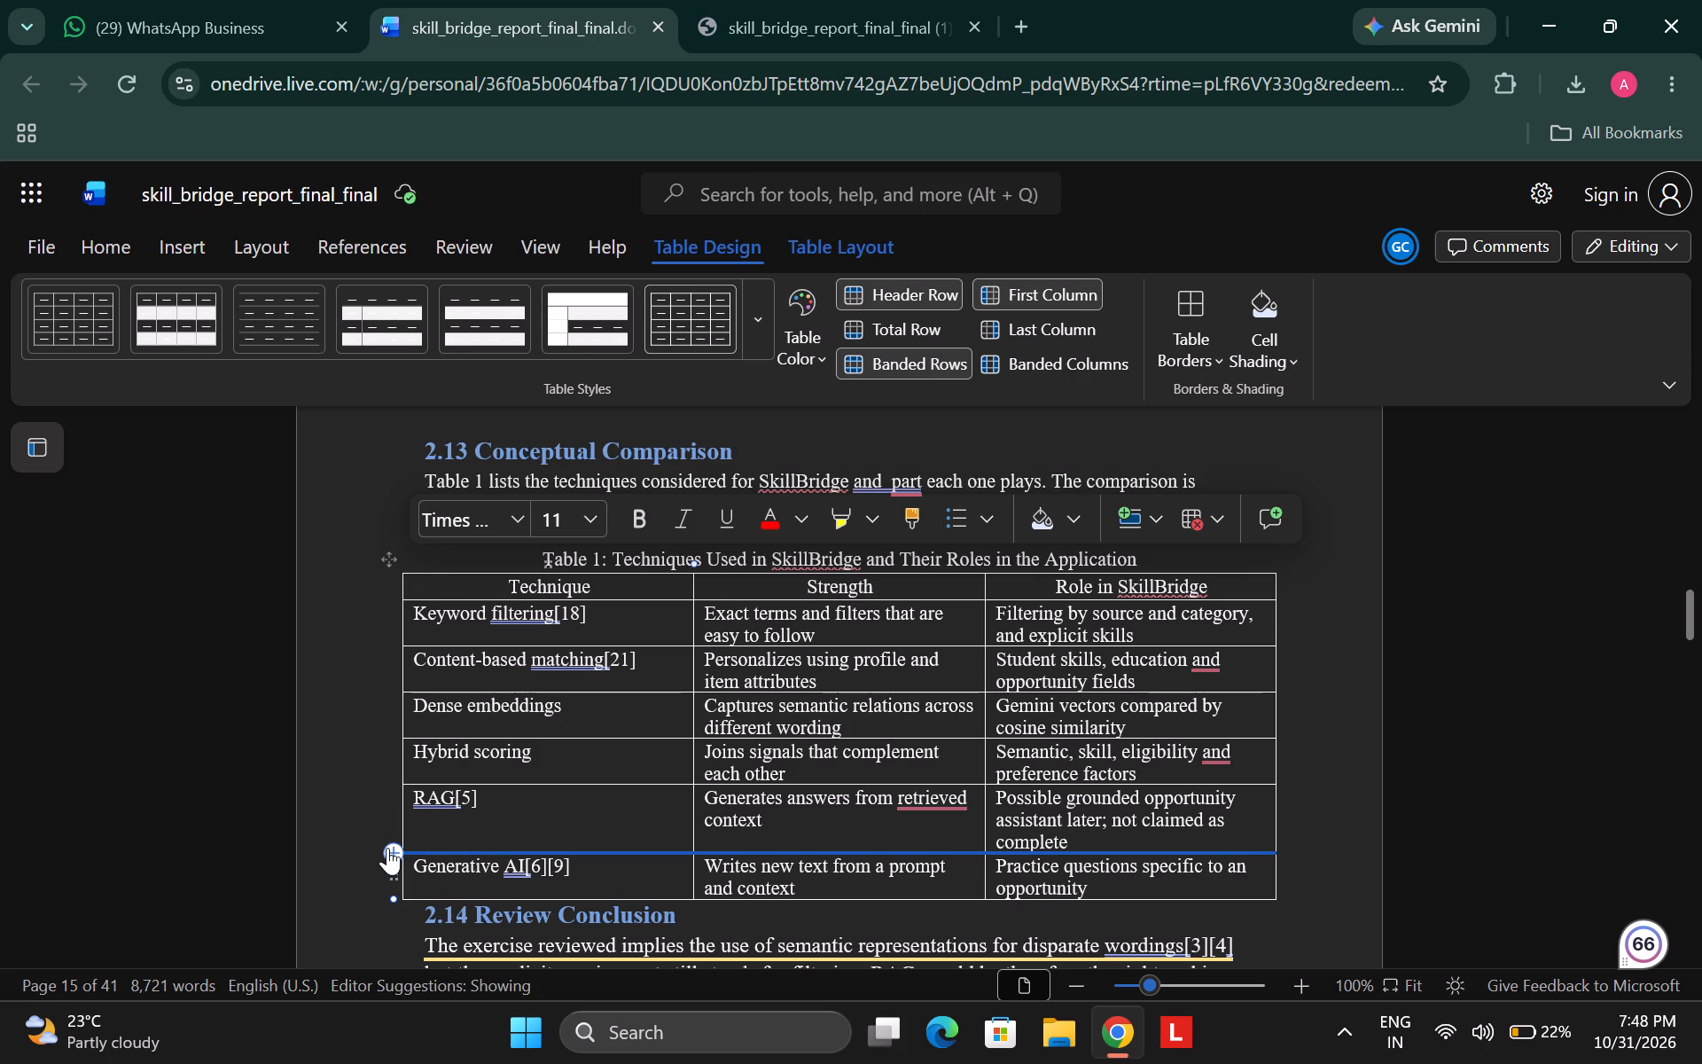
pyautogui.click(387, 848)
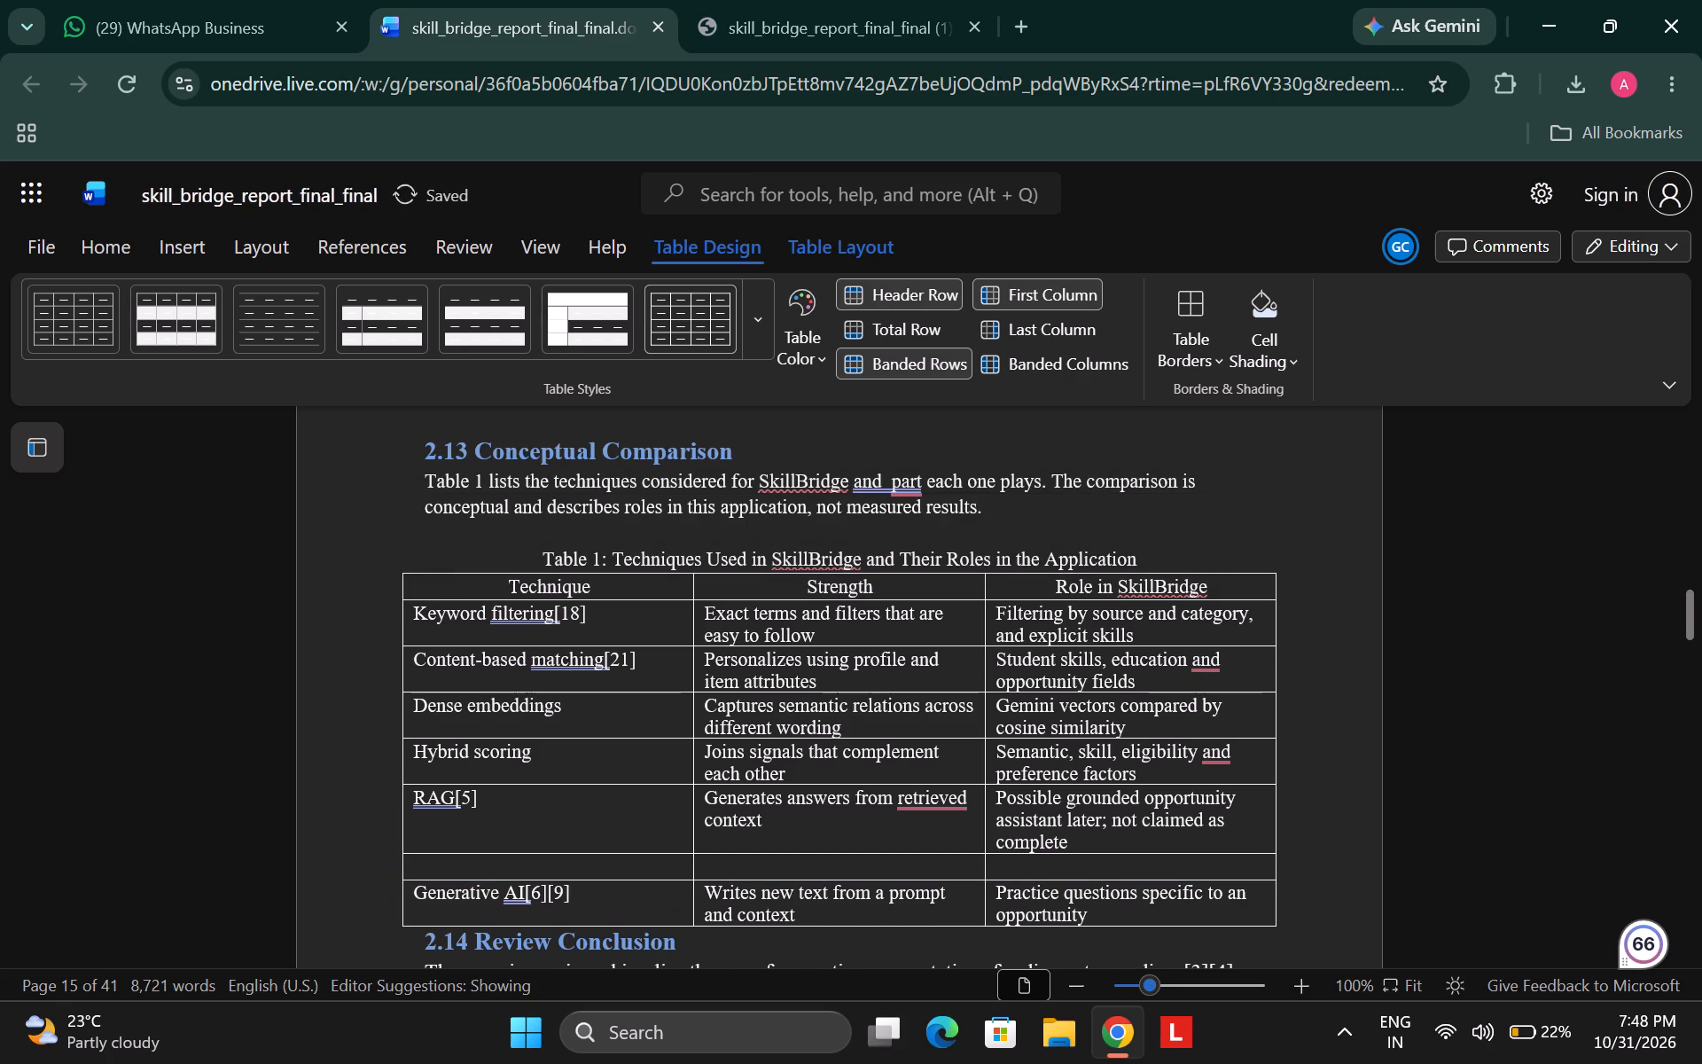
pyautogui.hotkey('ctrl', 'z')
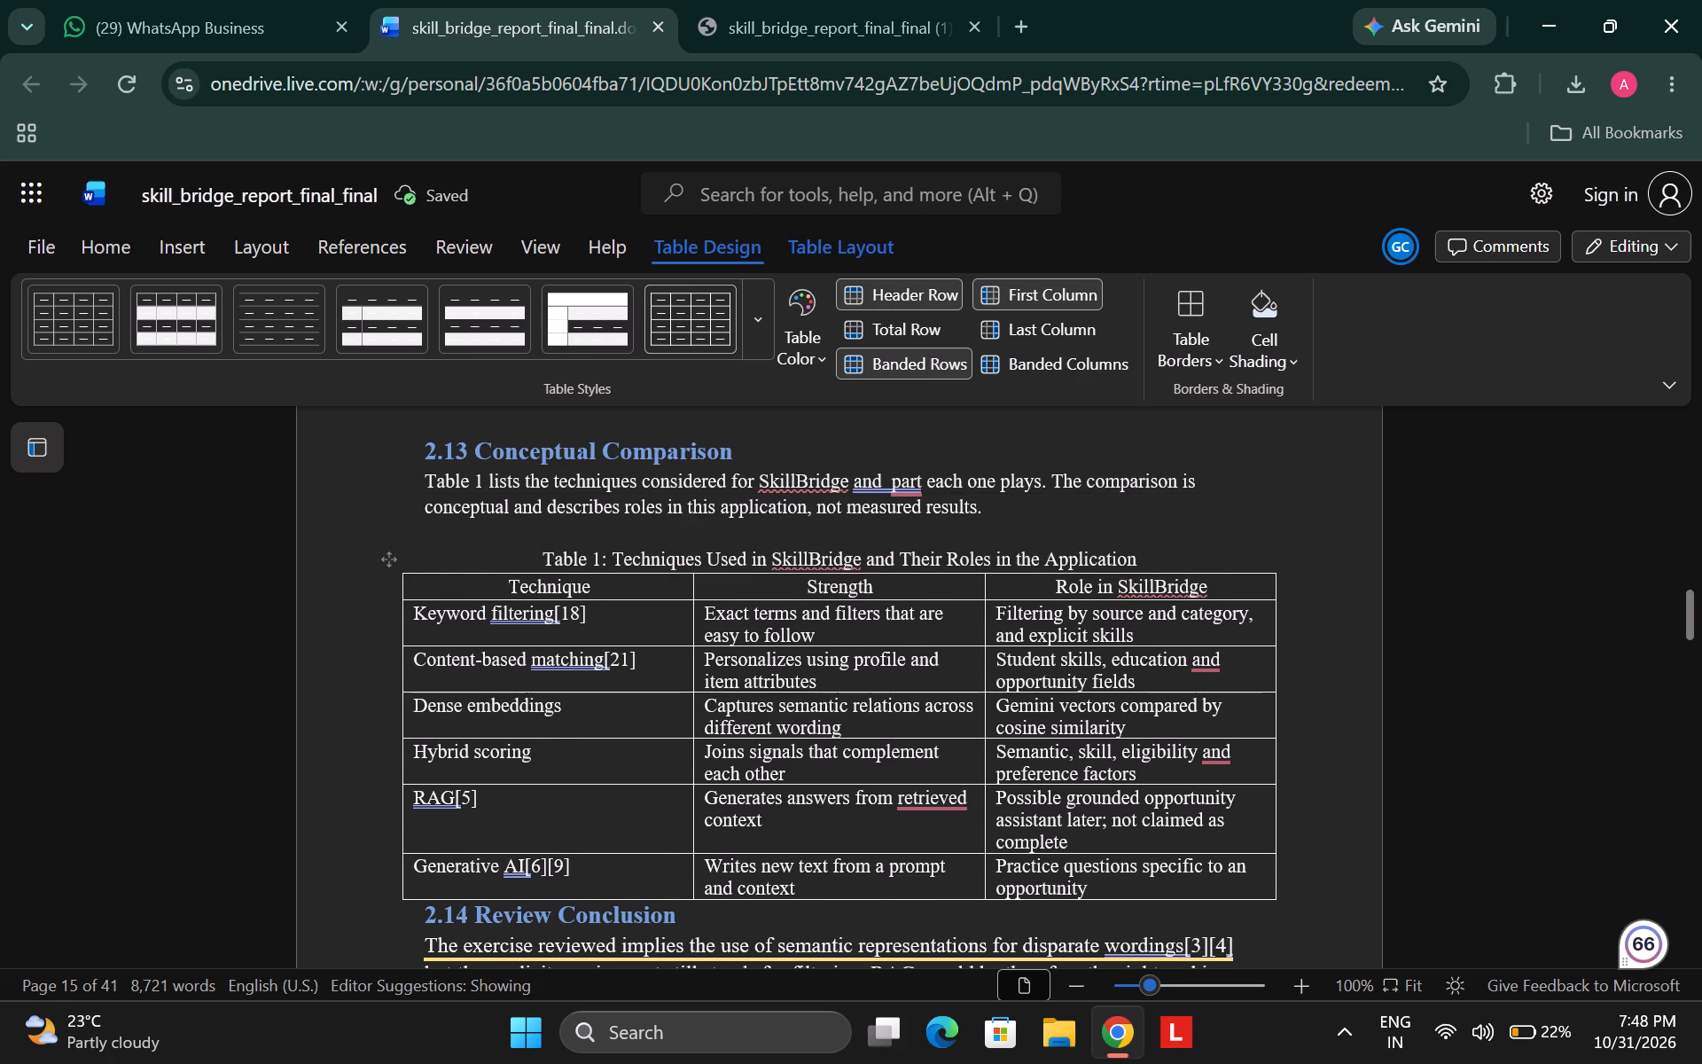
# Insert a blank line between Table 1 and the "2.14 Review Conclusion" heading.
pyautogui.scroll(-1, 1185, 729)
pyautogui.scroll(-2, 763, 740)
pyautogui.scroll(1, 763, 740)
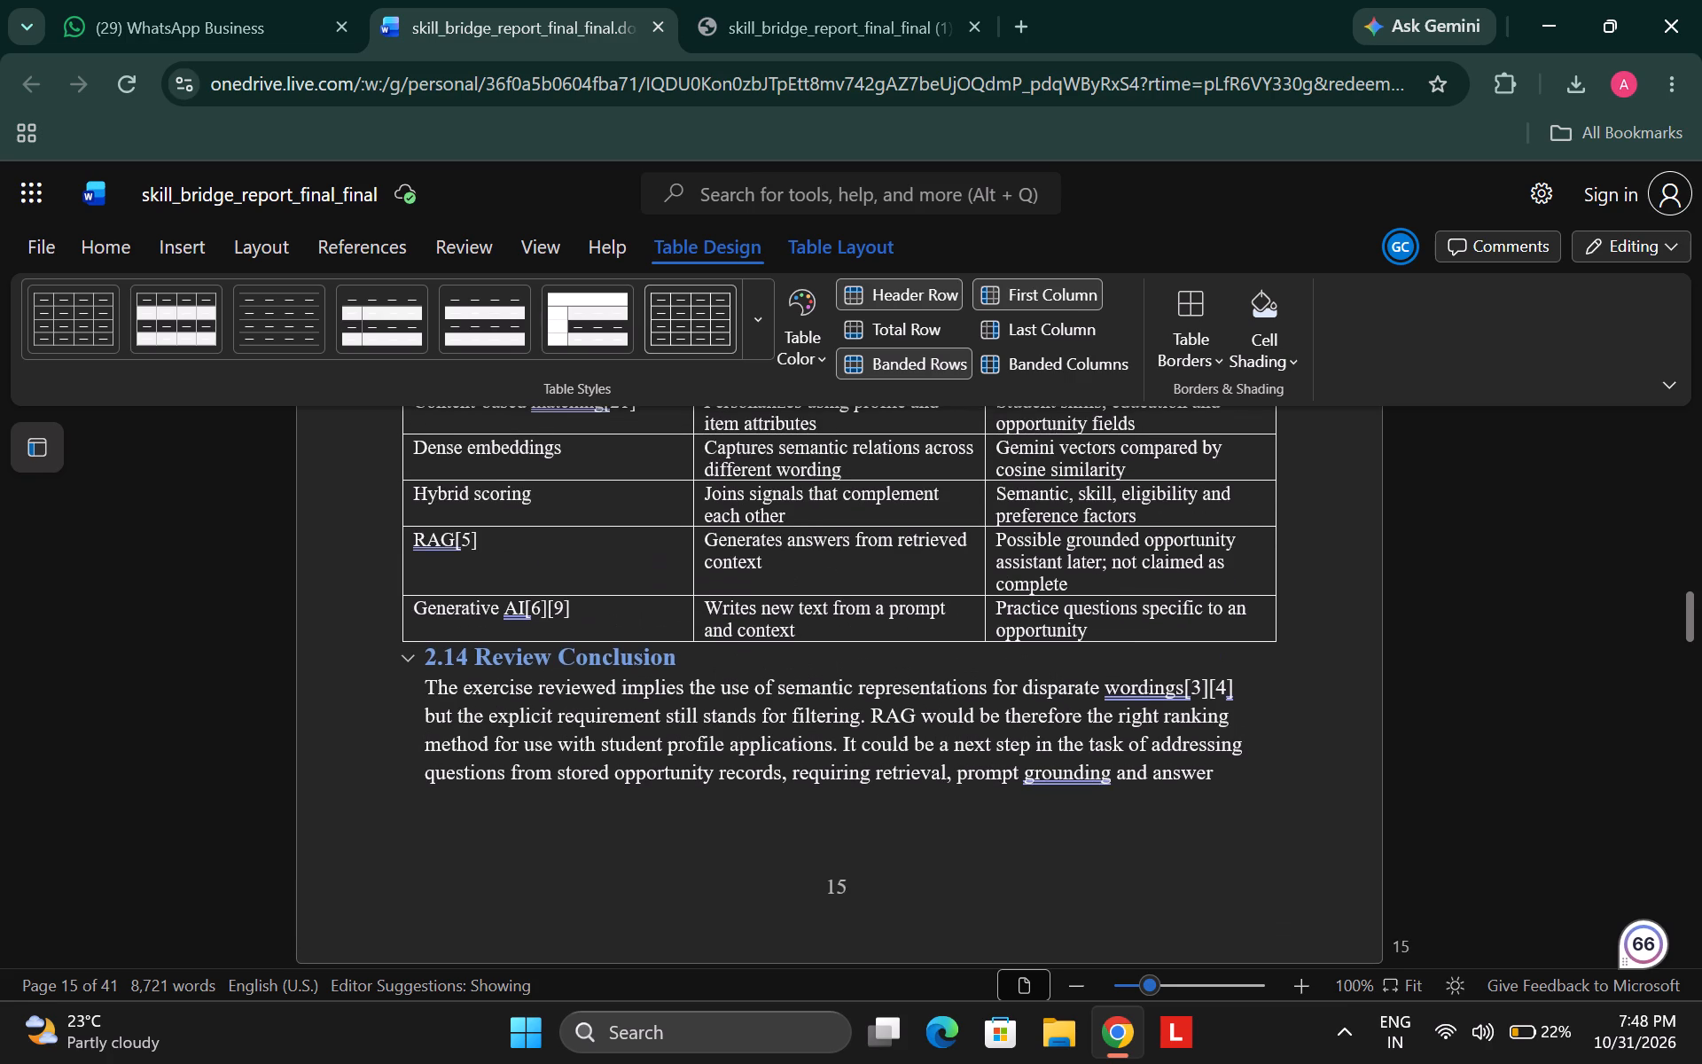
pyautogui.click(1298, 631)
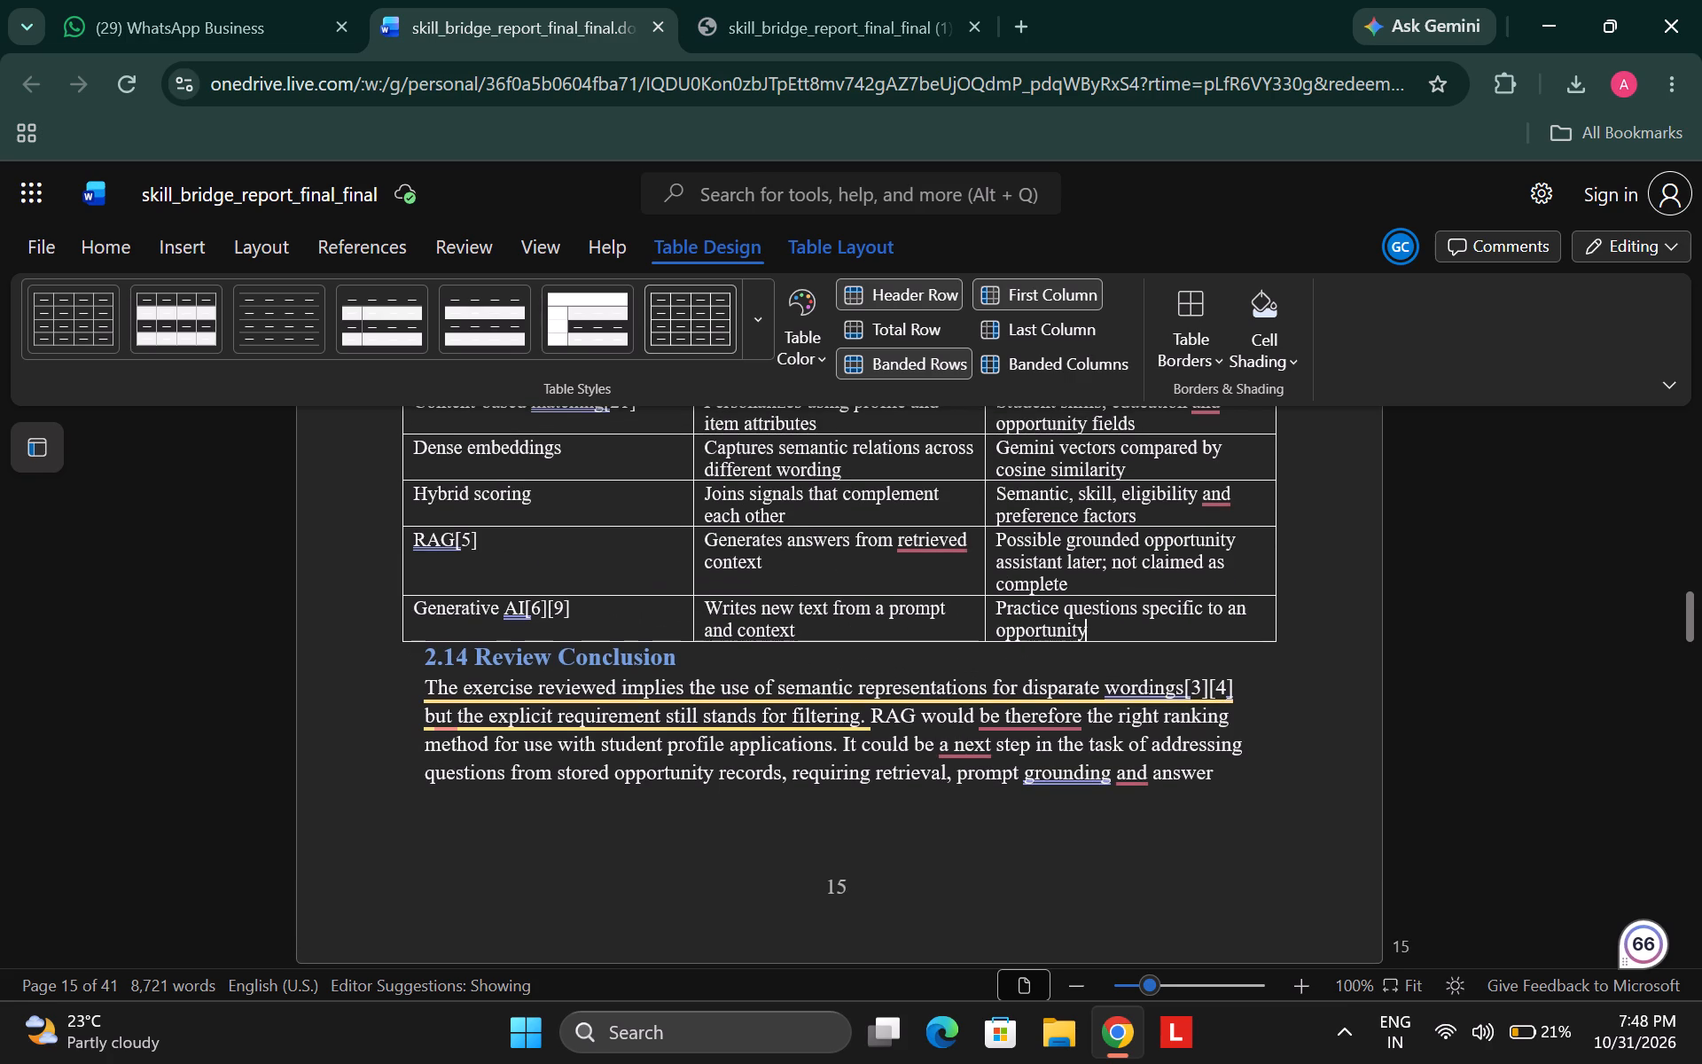
pyautogui.click(429, 656)
pyautogui.press('Return')
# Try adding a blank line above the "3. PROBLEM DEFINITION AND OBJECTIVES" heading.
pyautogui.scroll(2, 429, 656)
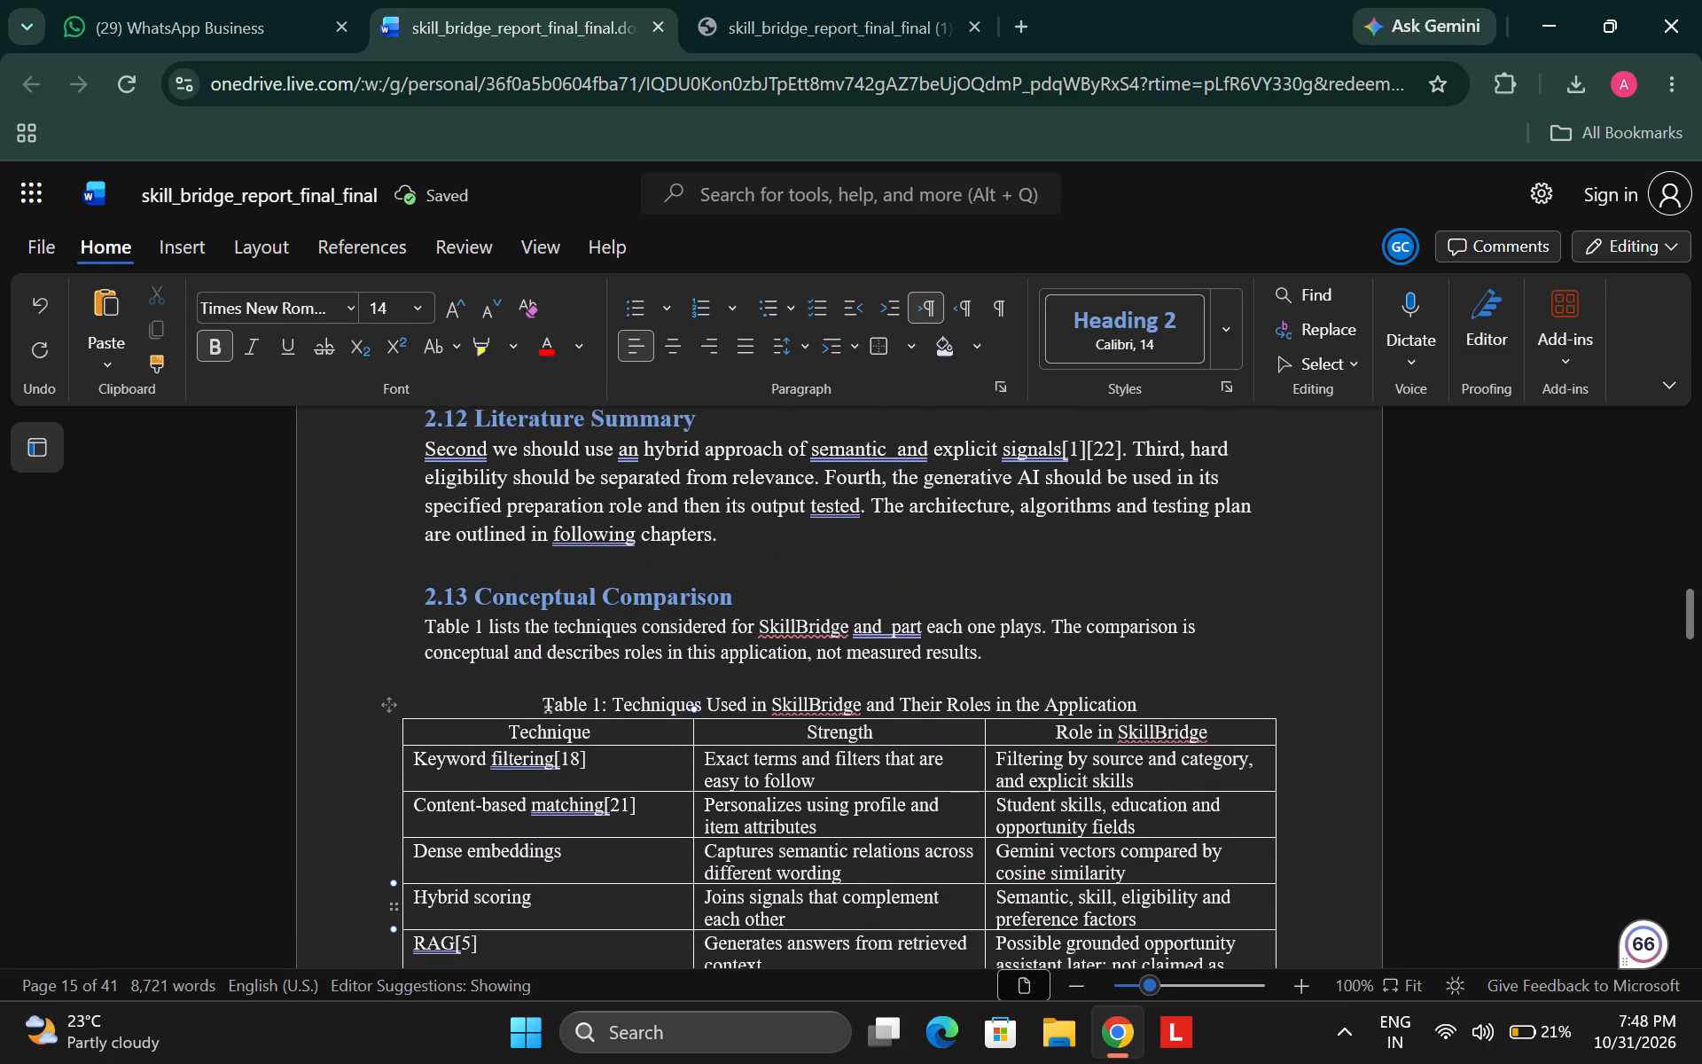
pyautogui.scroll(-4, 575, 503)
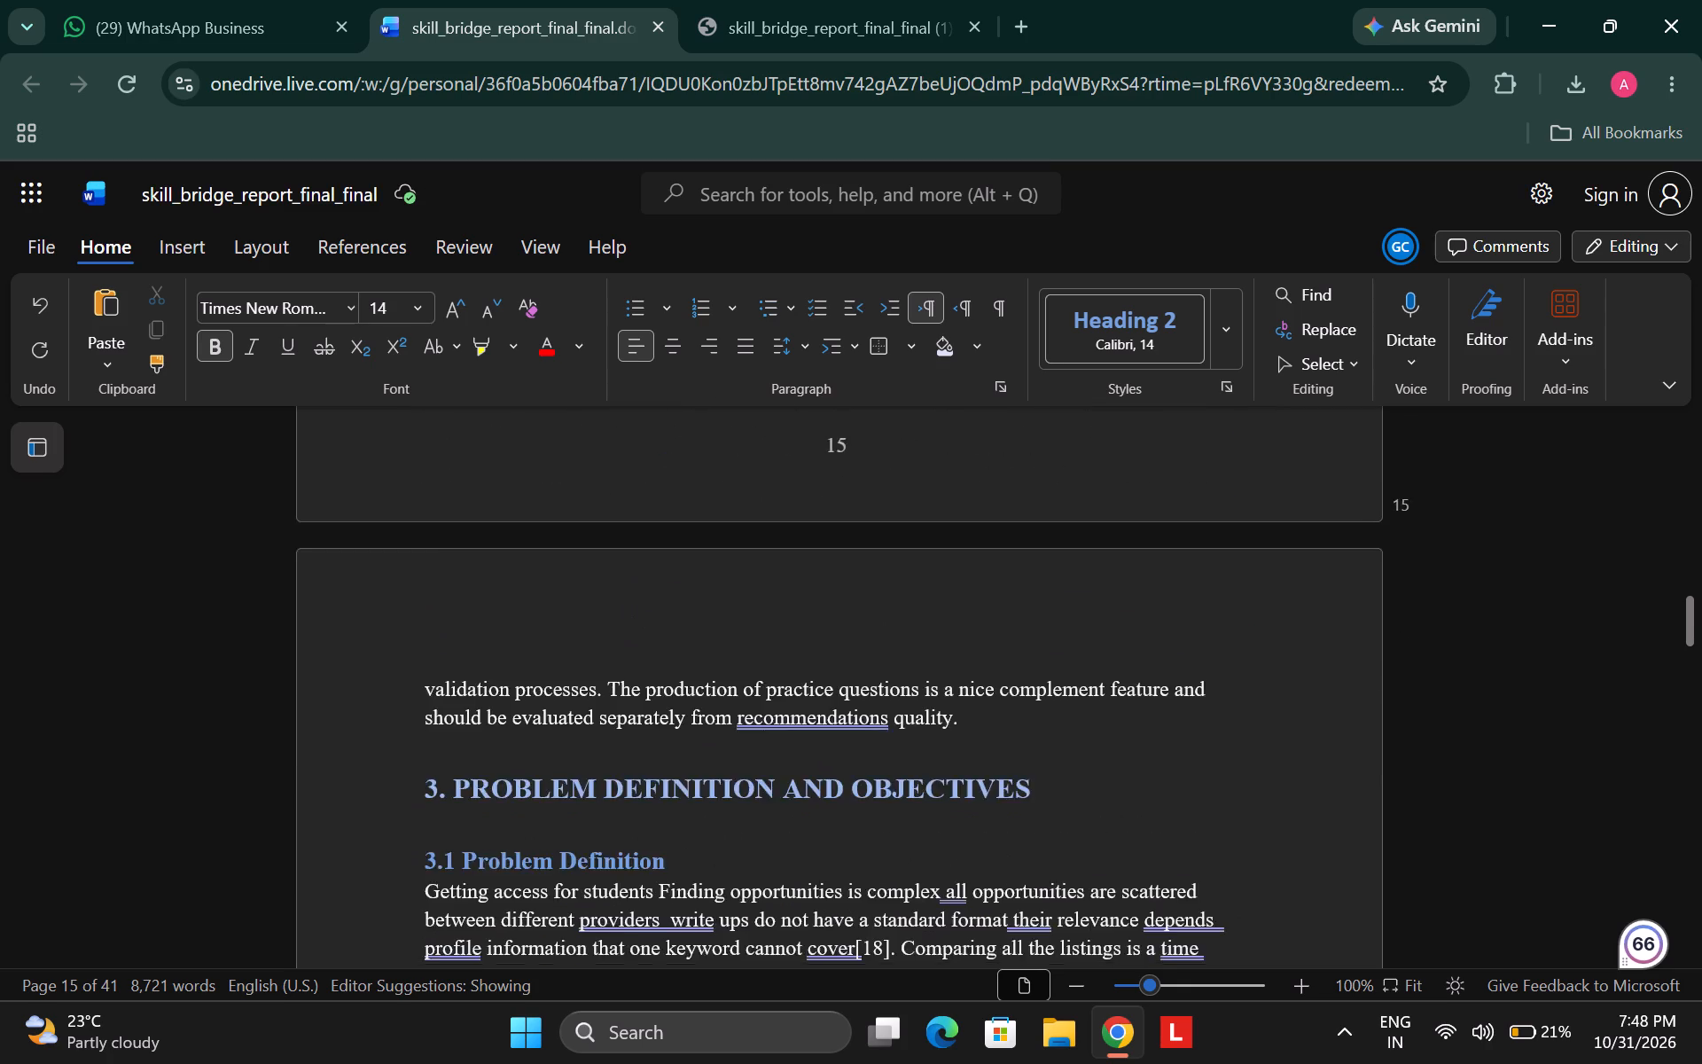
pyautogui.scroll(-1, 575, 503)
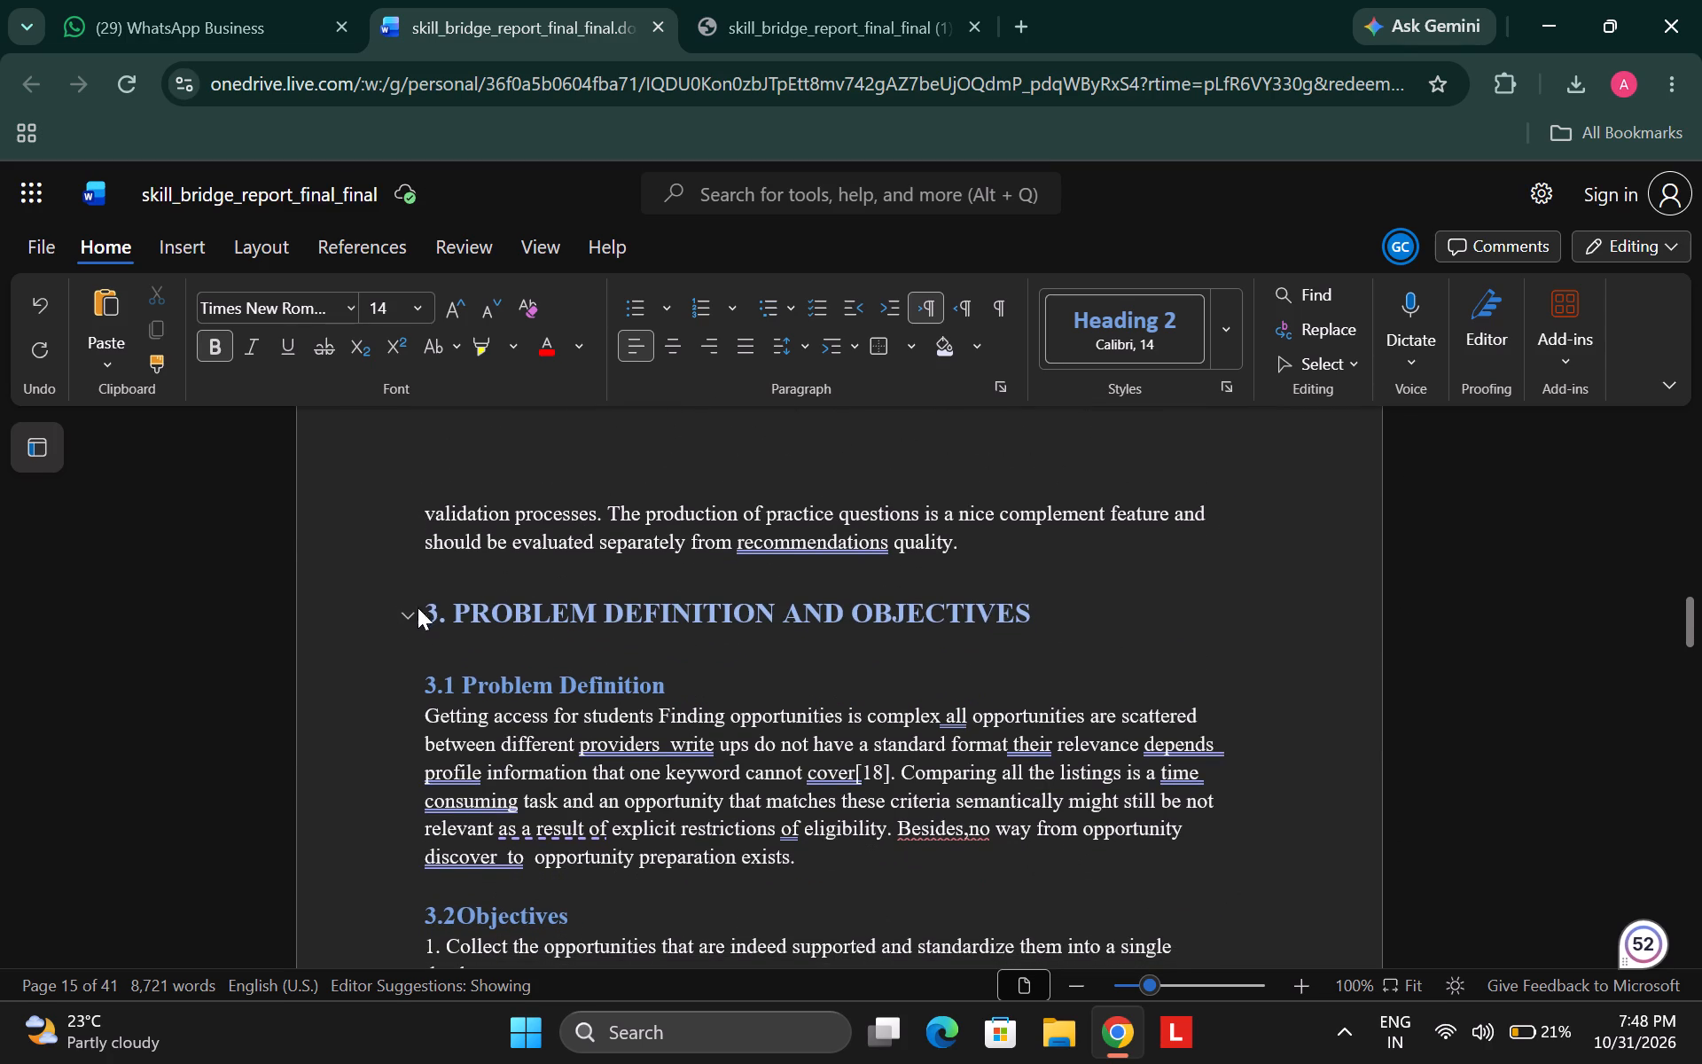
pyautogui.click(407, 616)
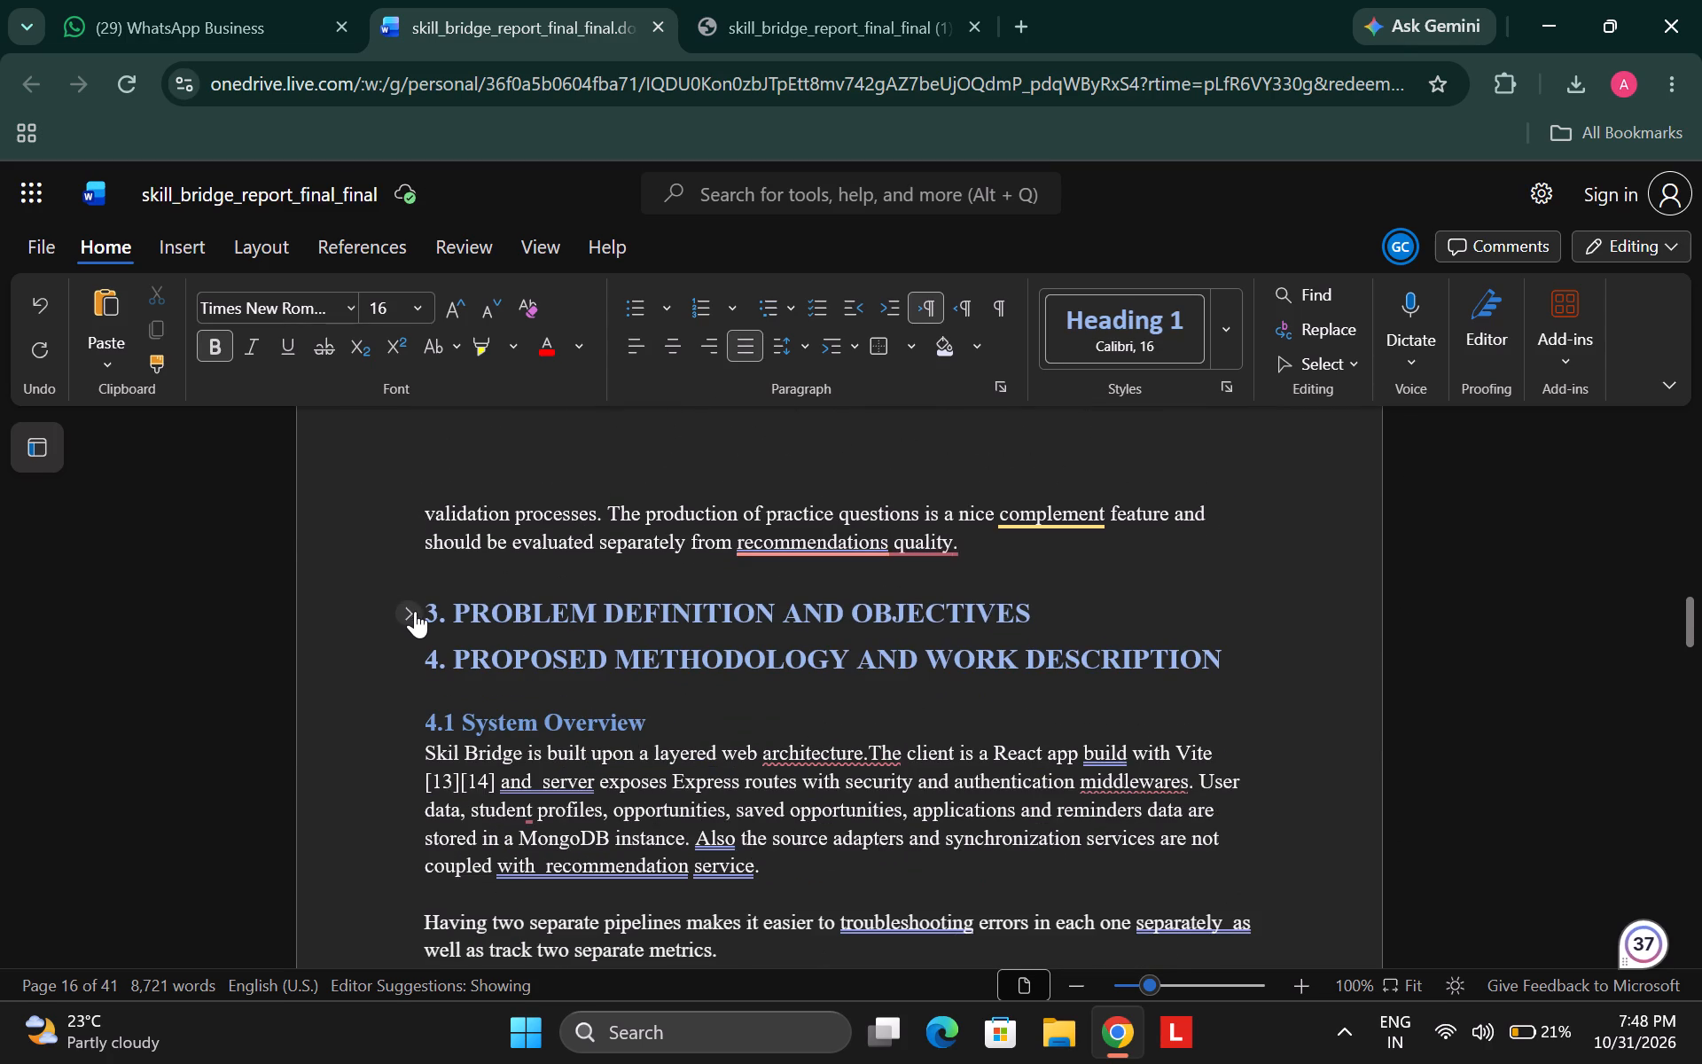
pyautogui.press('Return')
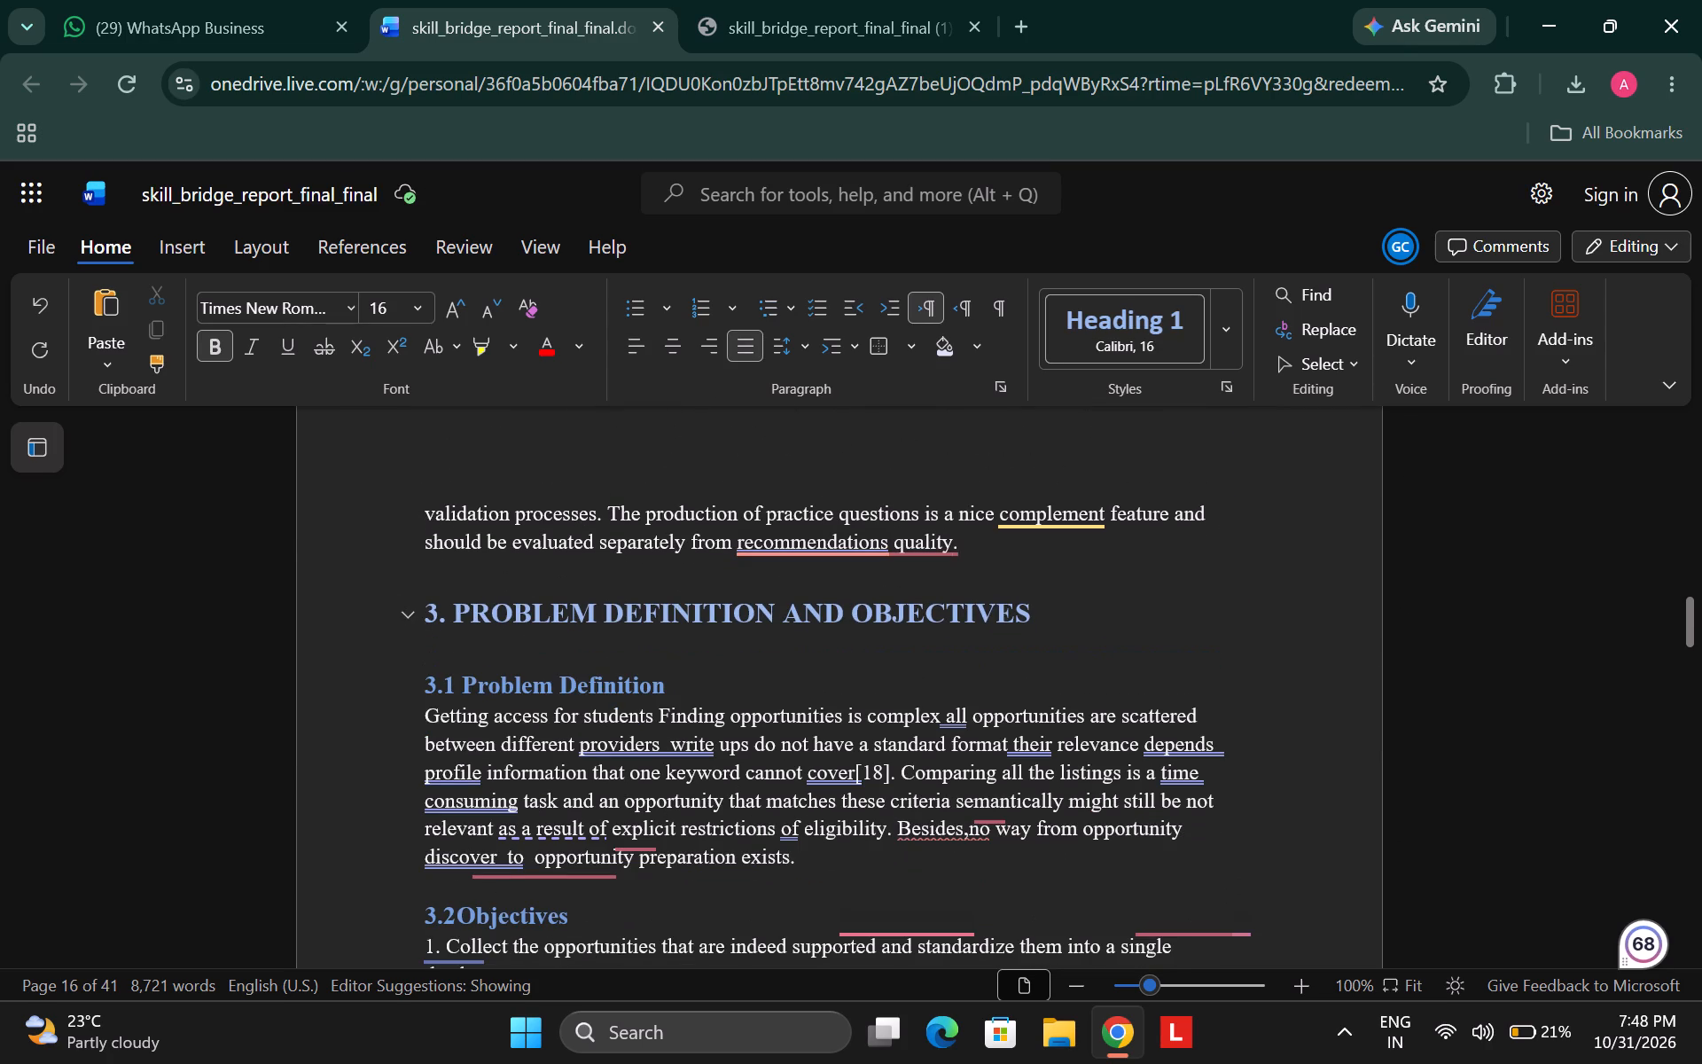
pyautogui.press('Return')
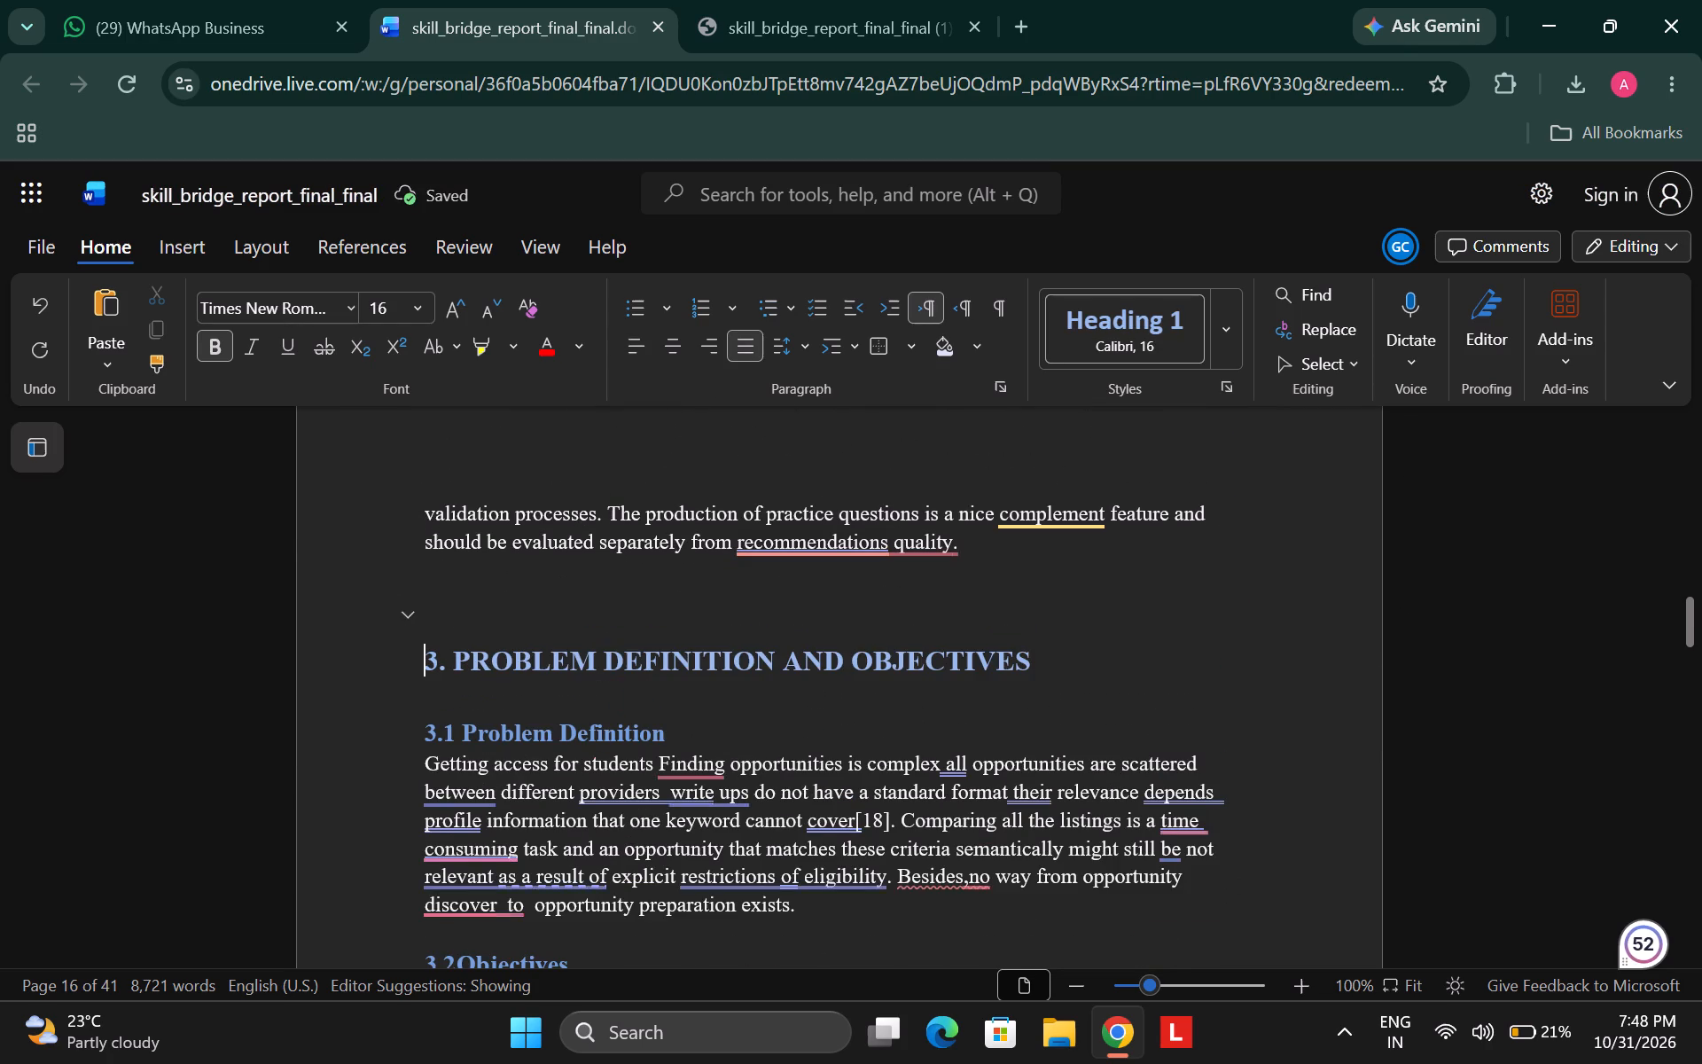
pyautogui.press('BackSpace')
pyautogui.scroll(-1, 621, 631)
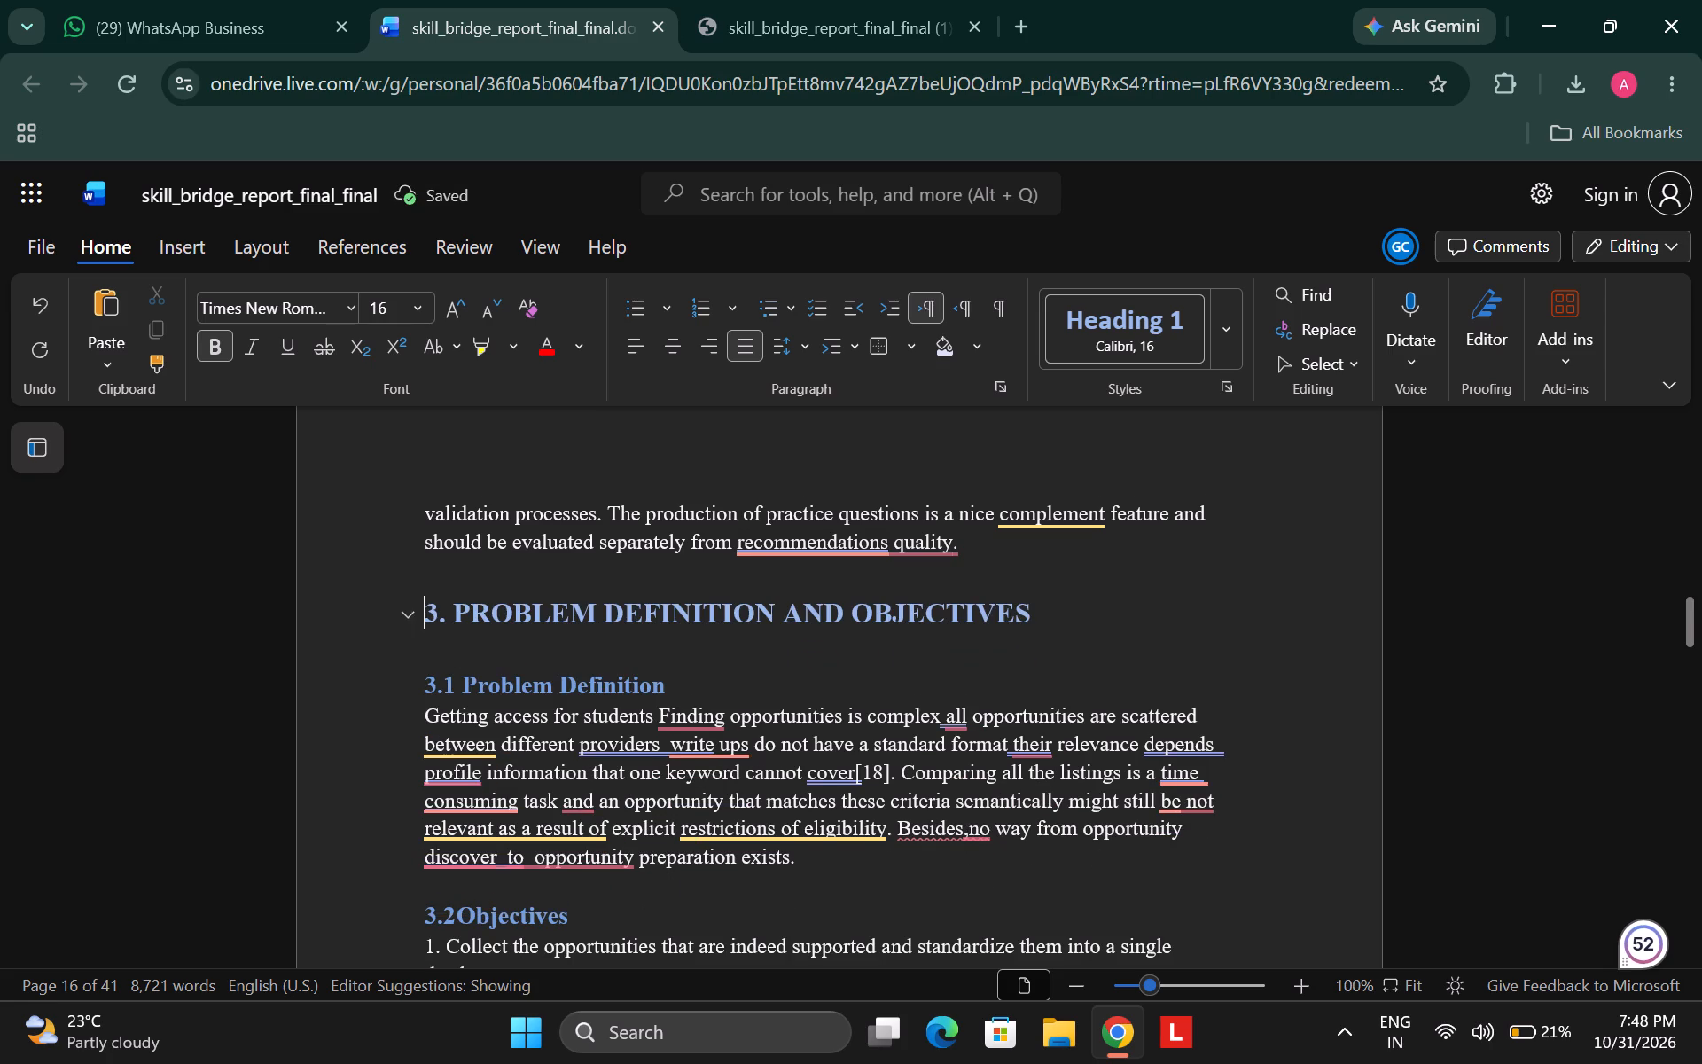
pyautogui.scroll(-1, 621, 631)
pyautogui.scroll(1, 621, 631)
pyautogui.scroll(-3, 621, 631)
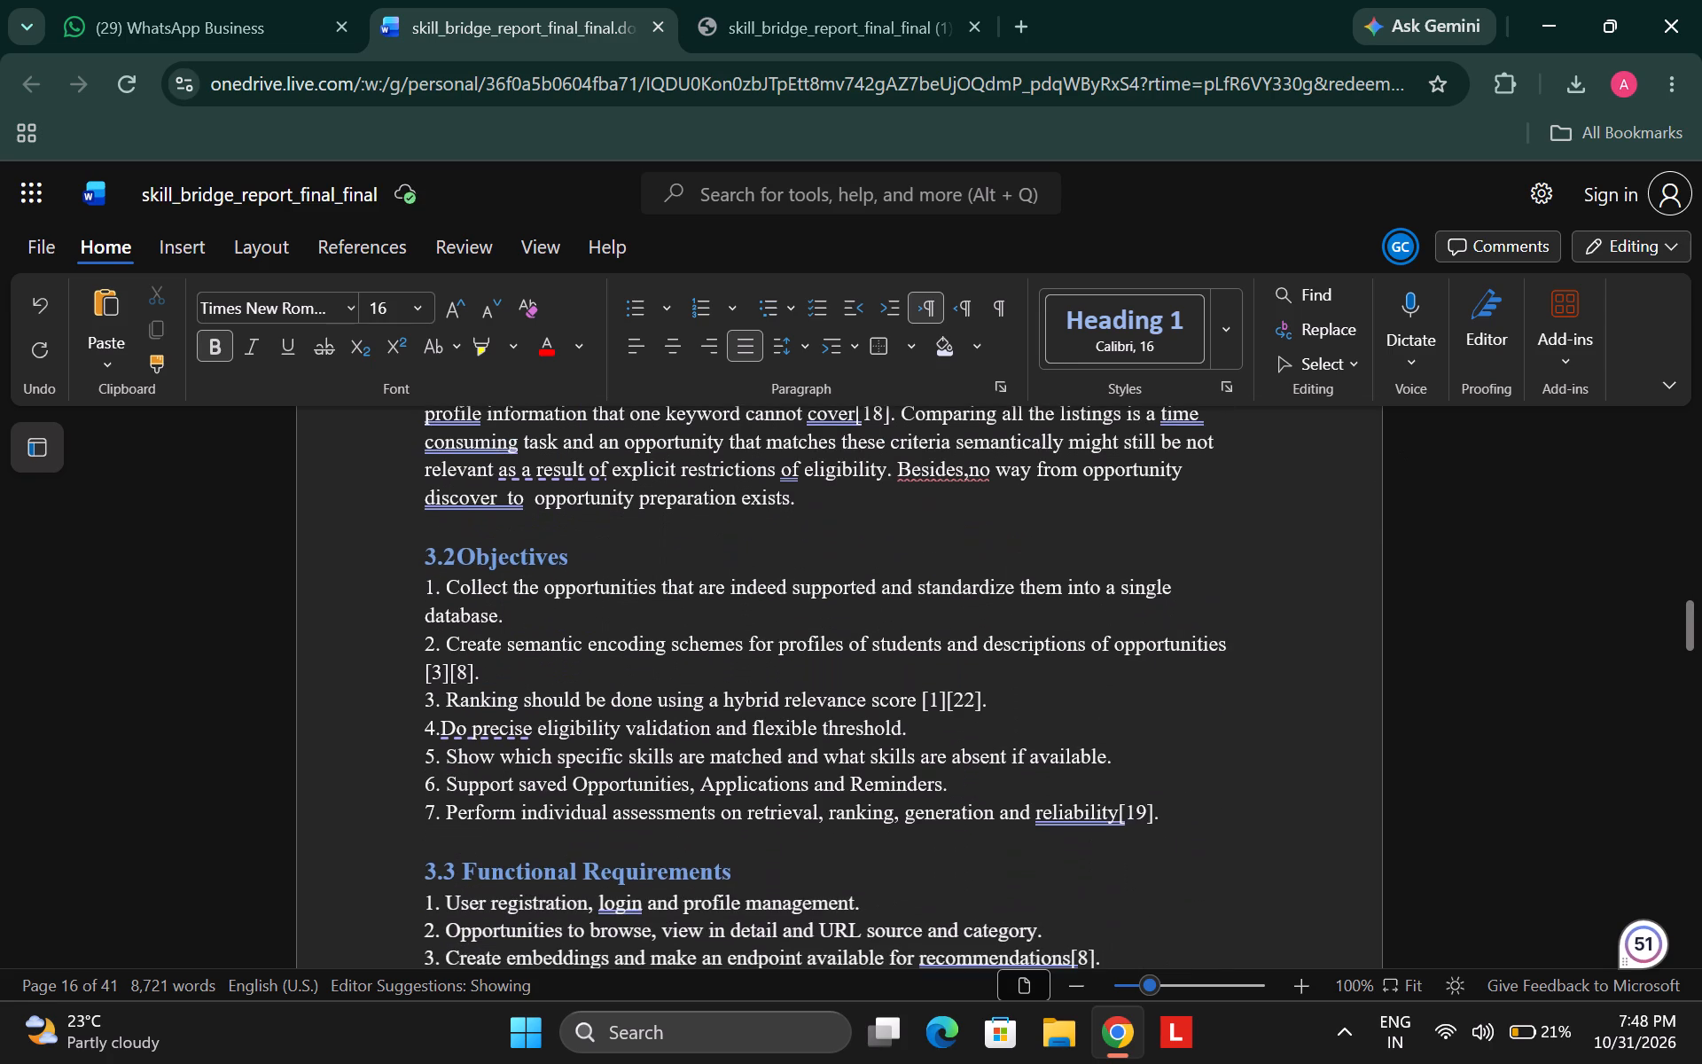
pyautogui.scroll(3, 621, 631)
pyautogui.scroll(-4, 621, 631)
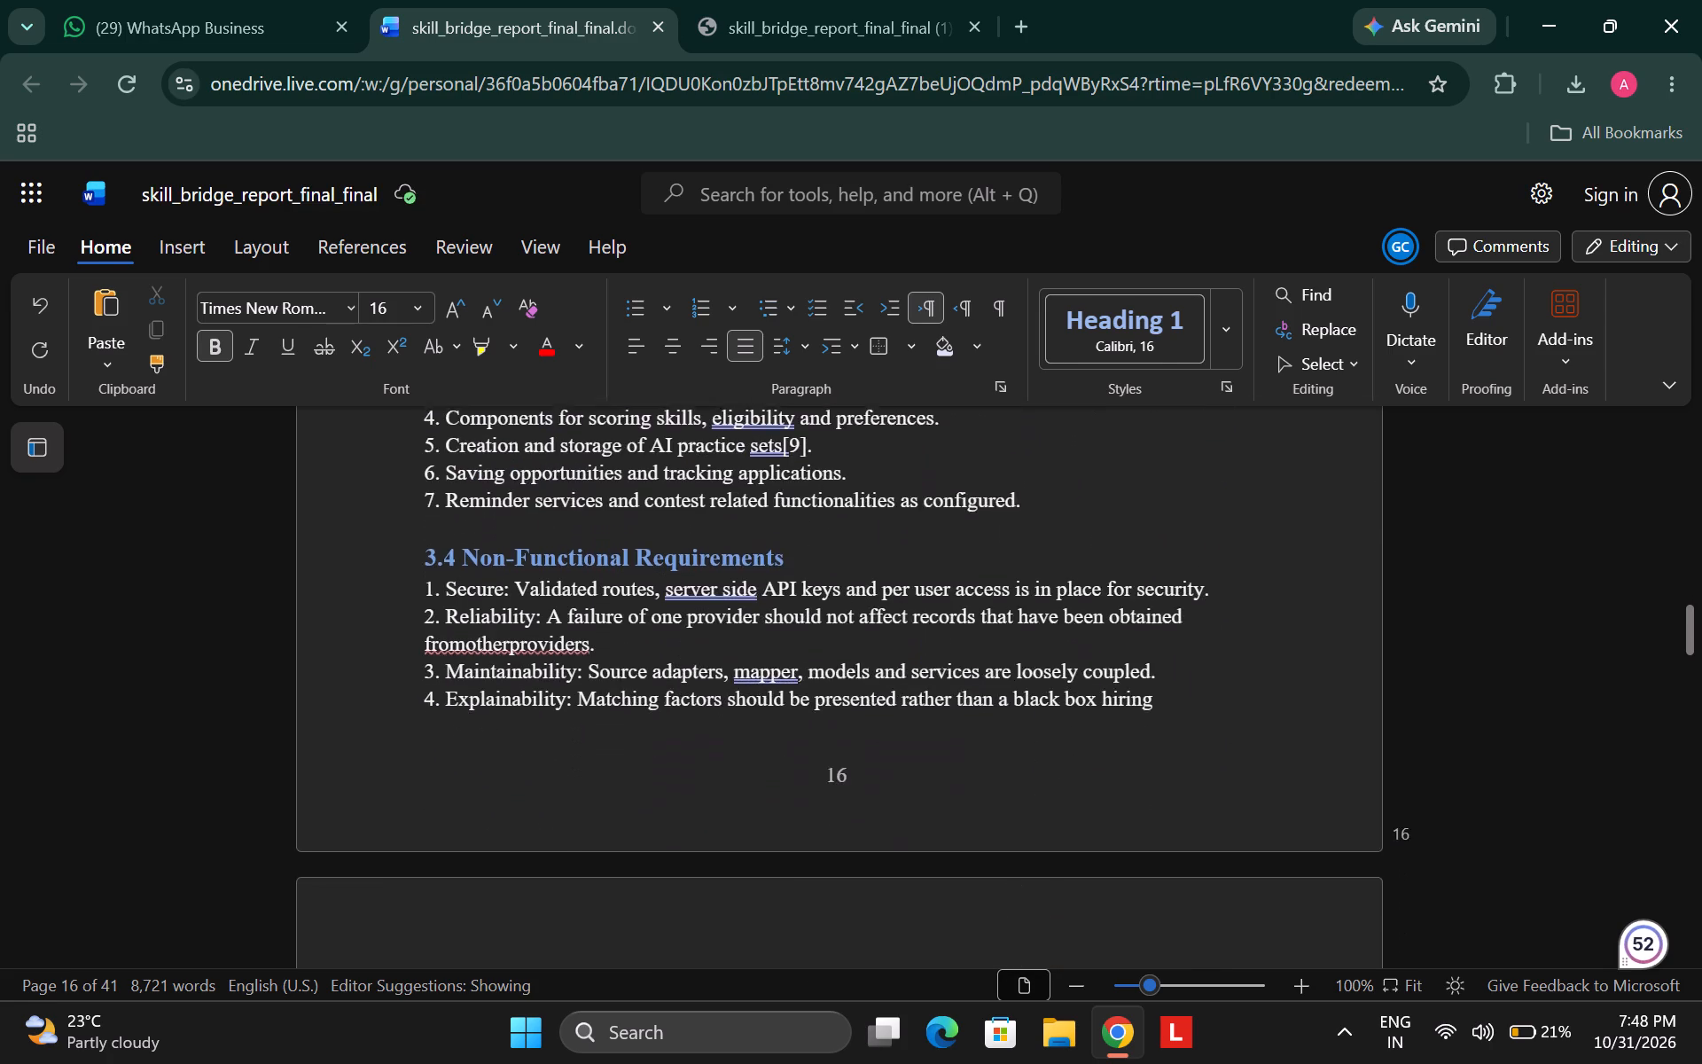
pyautogui.scroll(-1, 621, 631)
pyautogui.scroll(5, 621, 631)
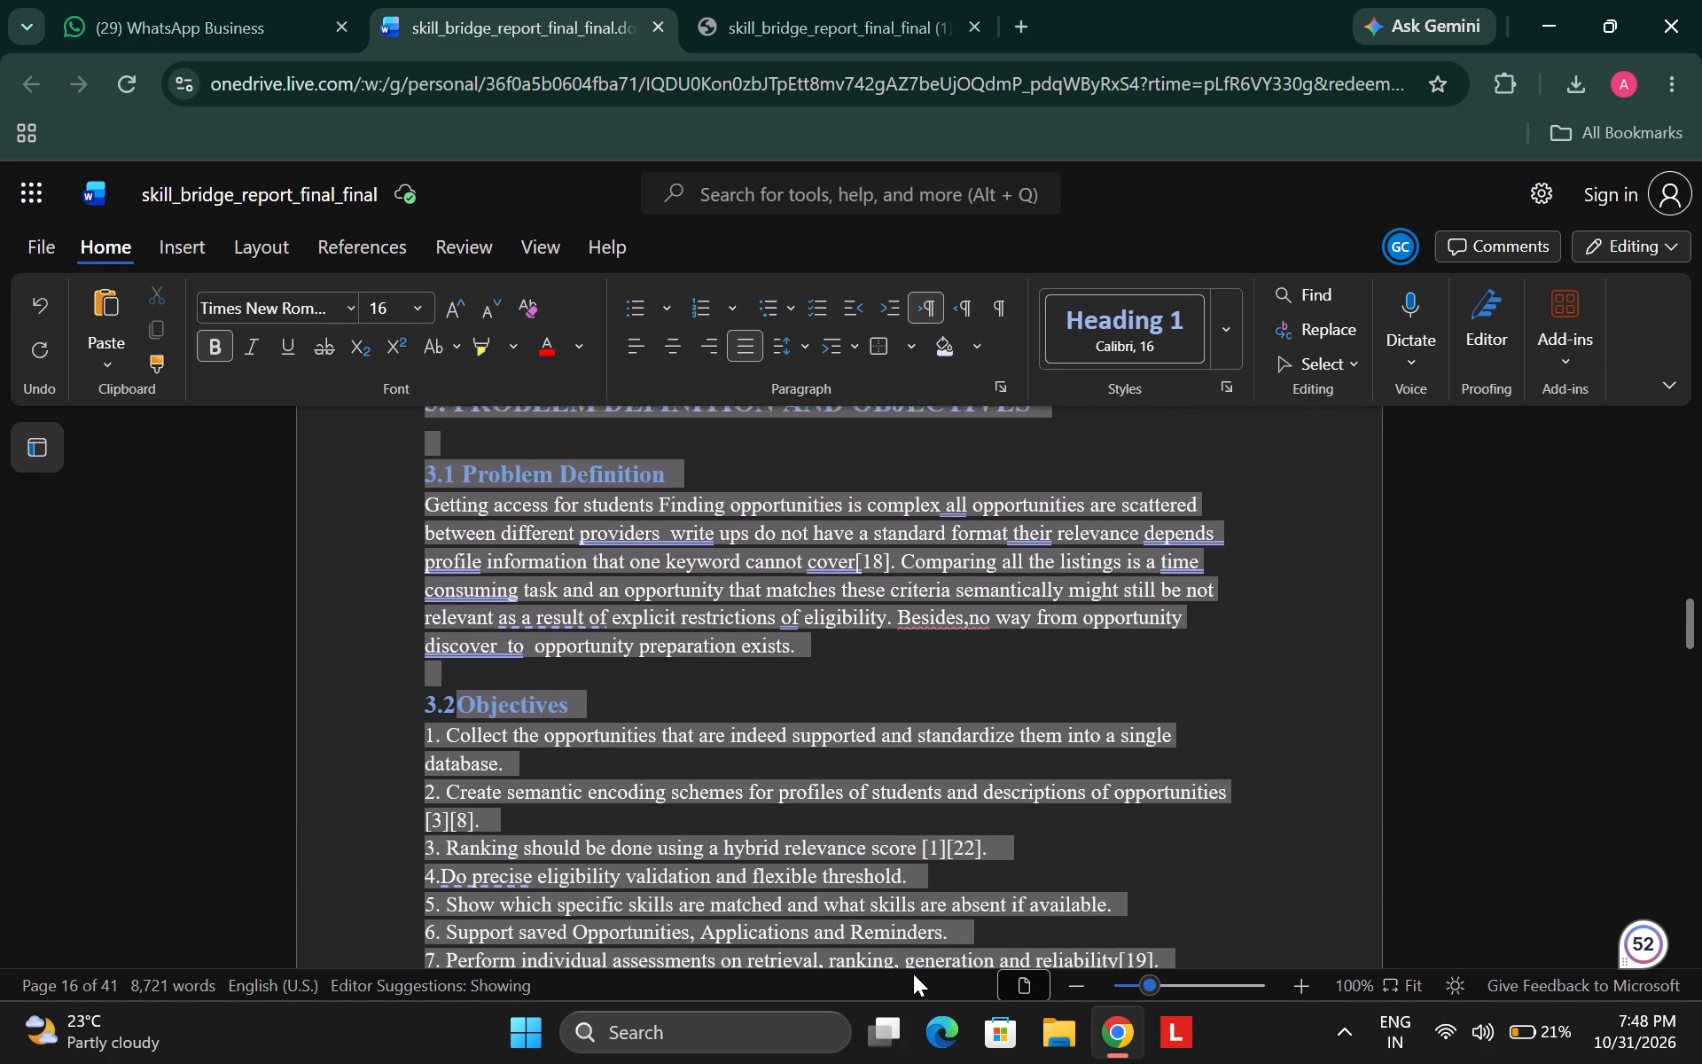
pyautogui.moveTo(913, 974); pyautogui.dragTo(1161, 505)
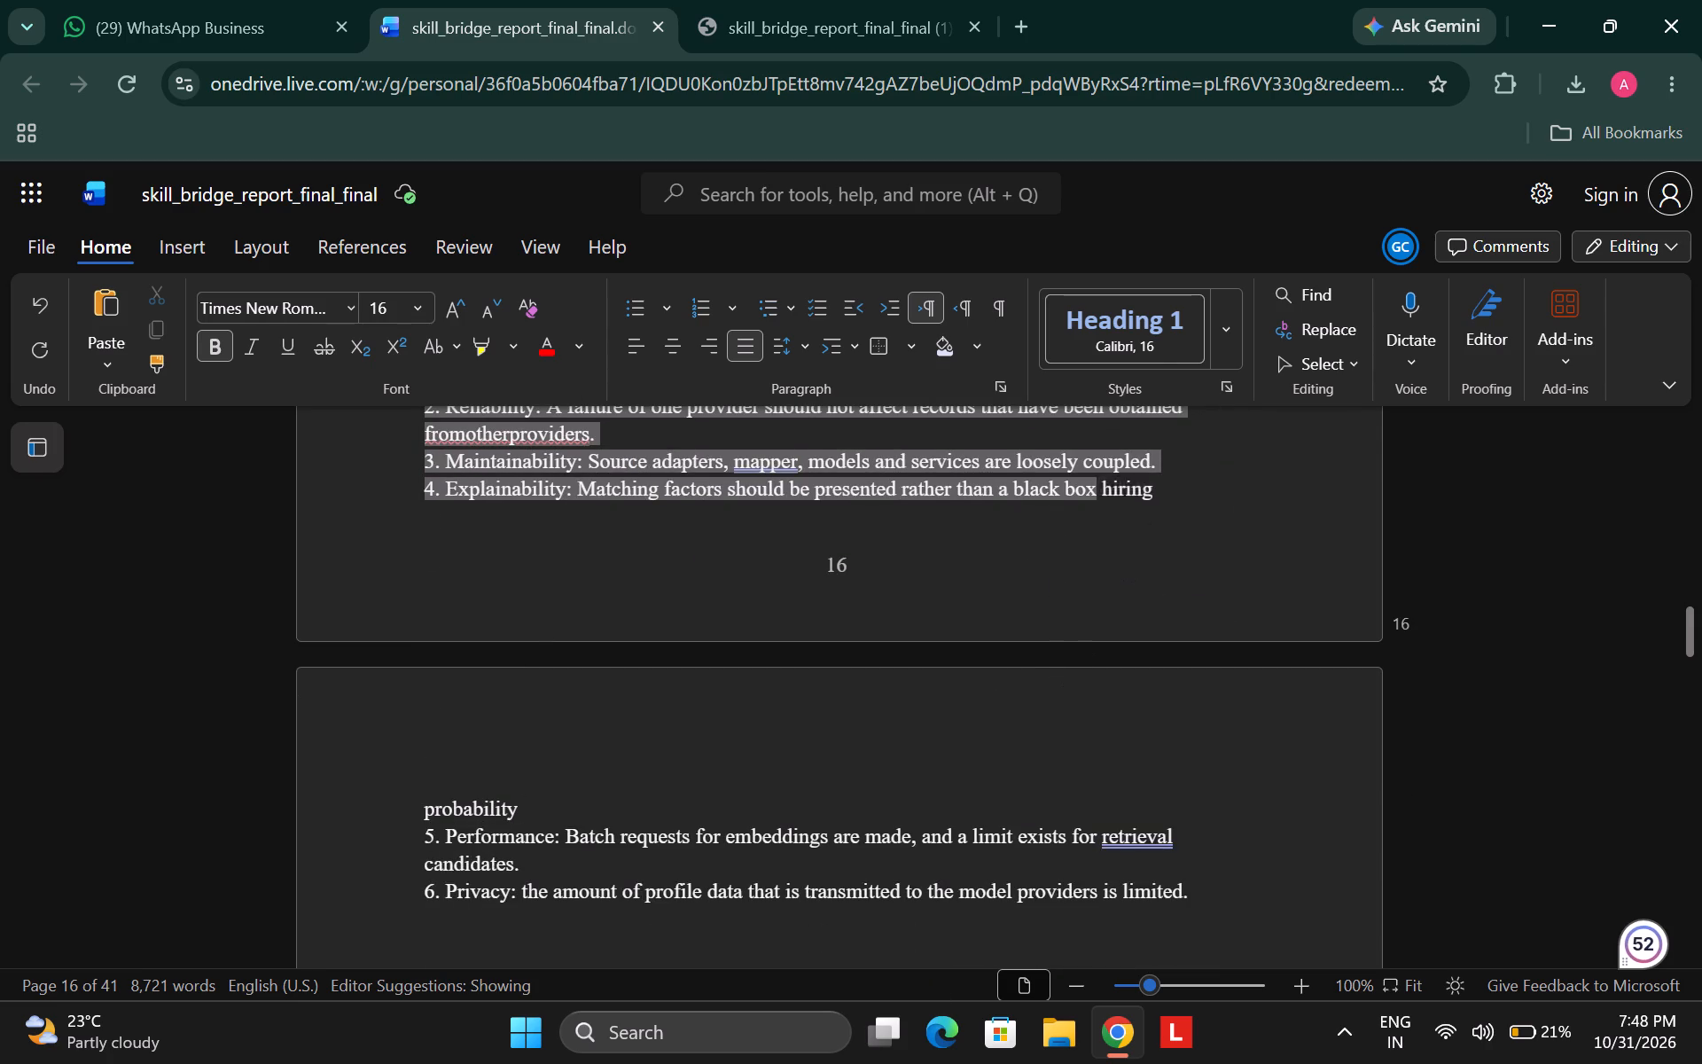
pyautogui.moveTo(1161, 505); pyautogui.dragTo(1170, 487)
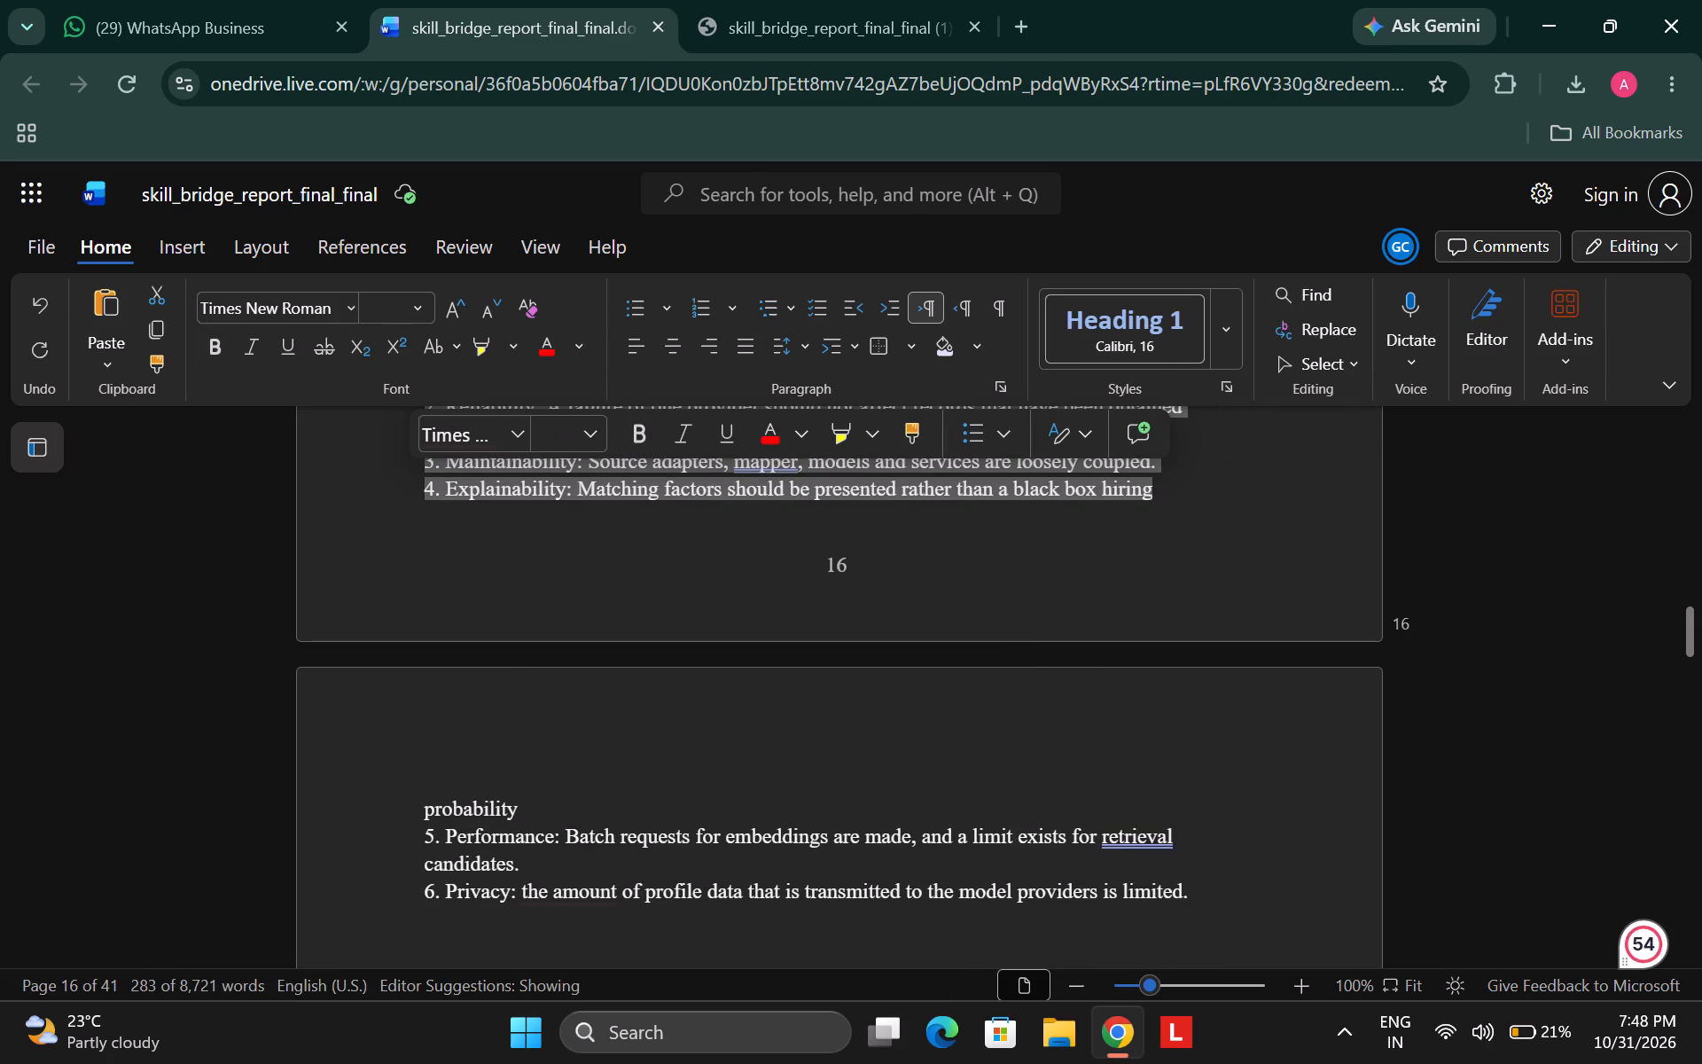
pyautogui.hotkey('ctrl', 'x')
# Insert blank lines below the section 2.14 text until the remaining "probability" text moves onto page 17.
pyautogui.scroll(2, 1170, 487)
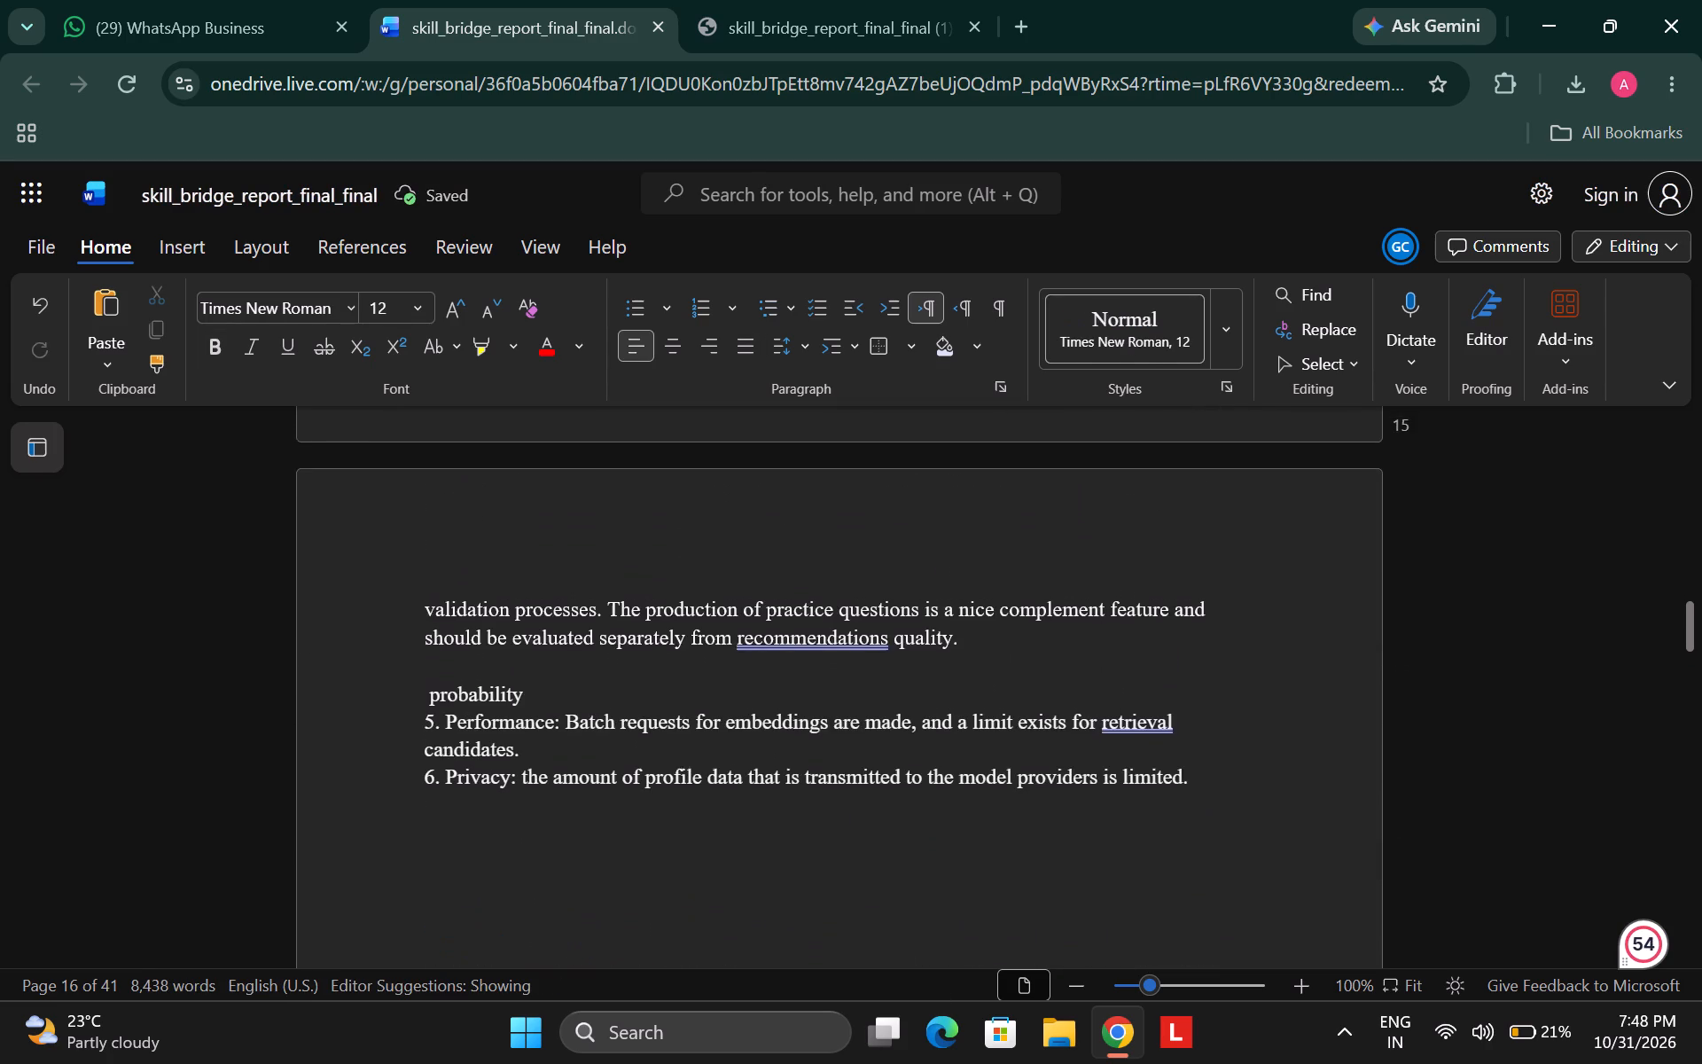
pyautogui.scroll(1, 1170, 487)
pyautogui.scroll(-1, 1170, 487)
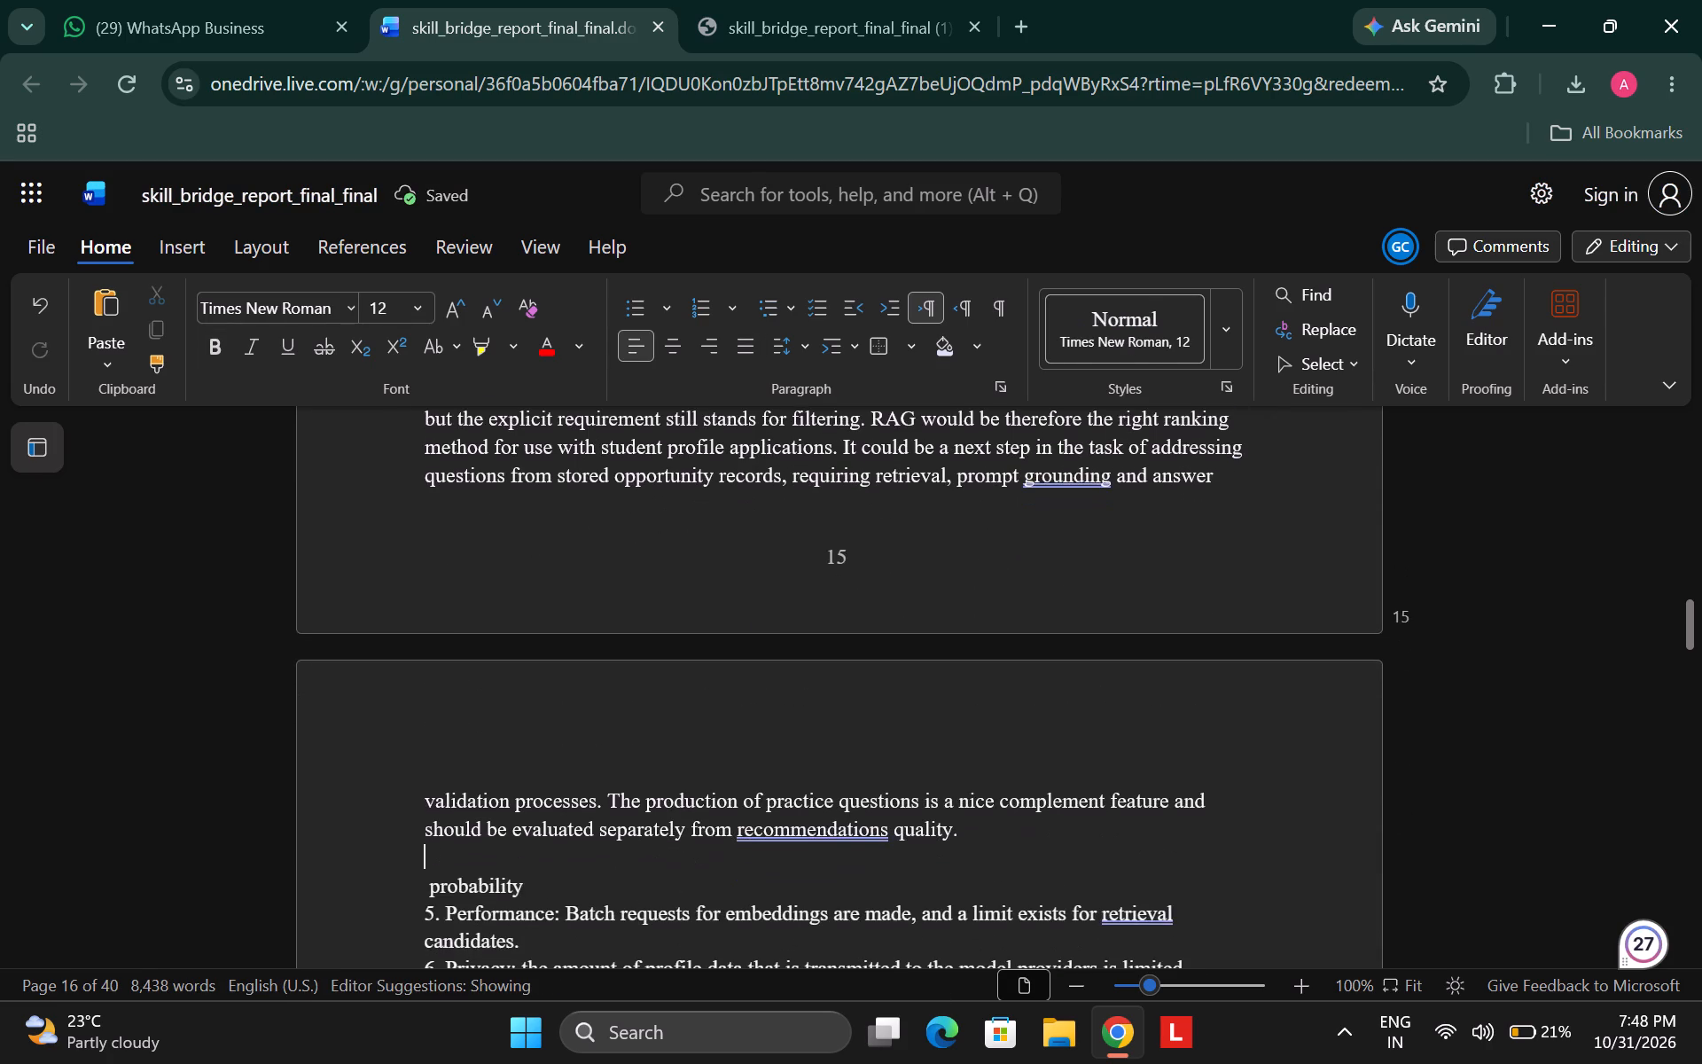
pyautogui.scroll(-1, 1170, 487)
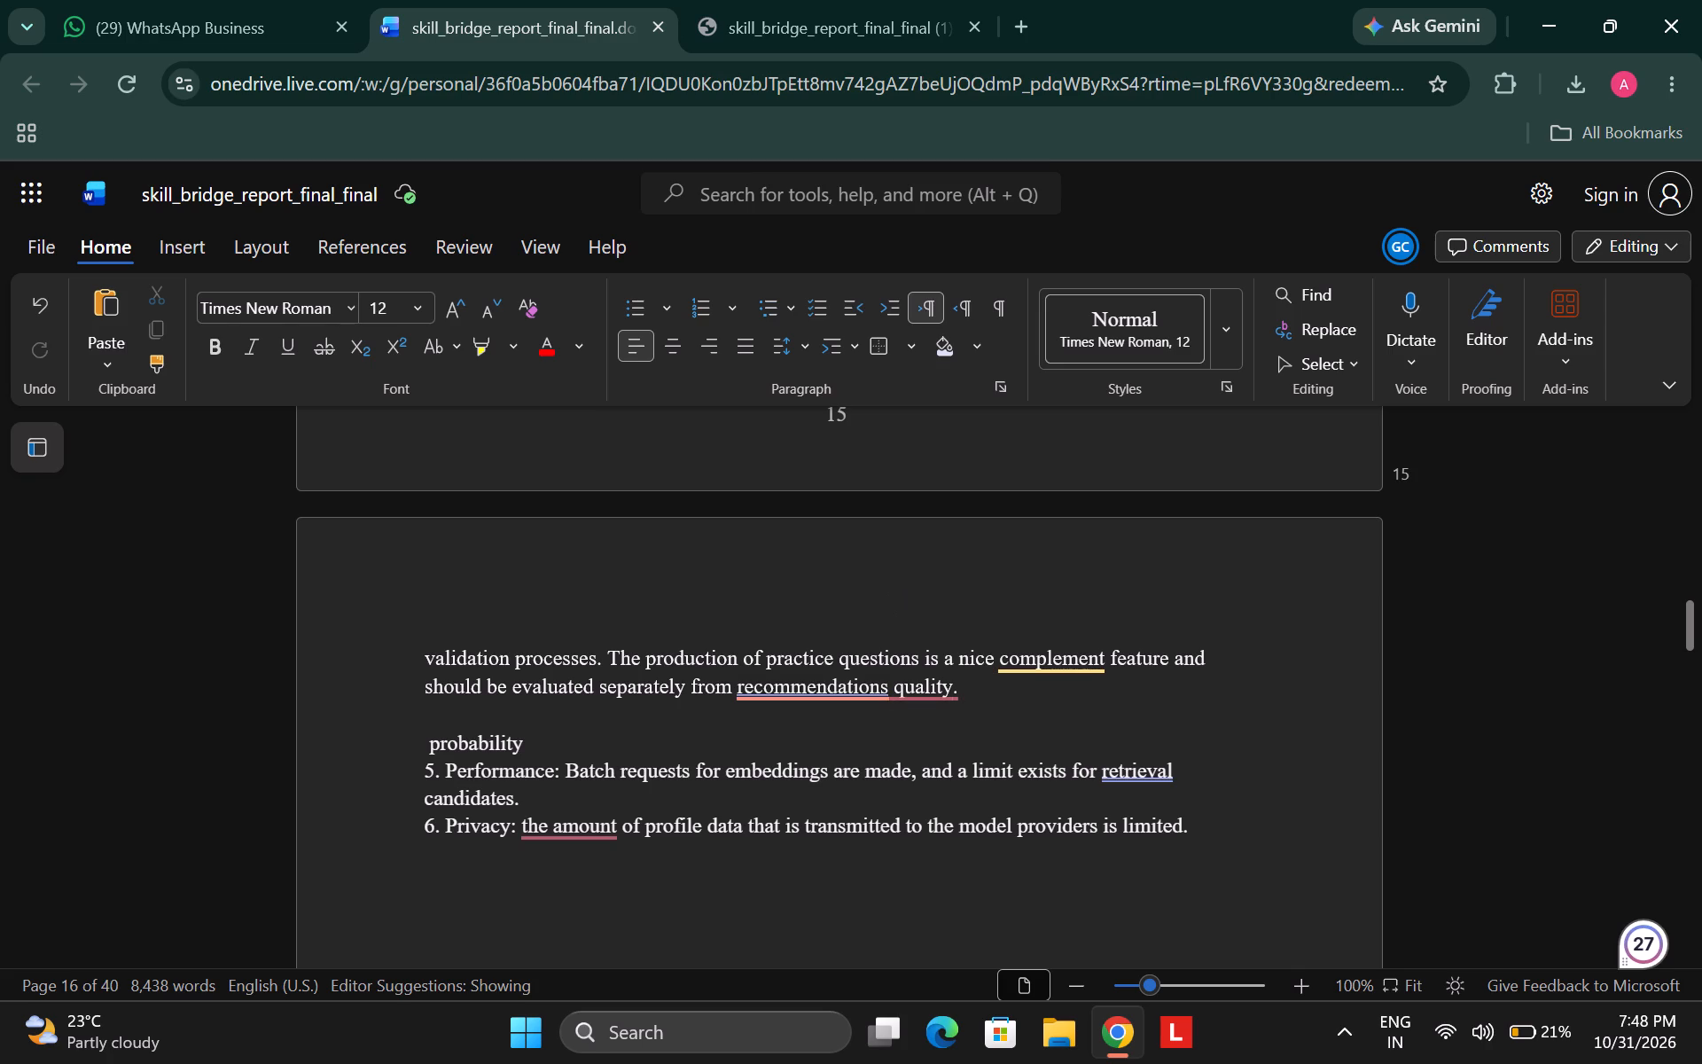
pyautogui.press('Return')
pyautogui.press('Return')
pyautogui.press('Return')
pyautogui.press('Return')
pyautogui.press('Return')
pyautogui.press('Return')
pyautogui.press('Return')
pyautogui.press('Return')
pyautogui.press('Return')
pyautogui.press('Return')
pyautogui.press('Return')
pyautogui.press('Return')
pyautogui.press('Return')
pyautogui.press('Return')
pyautogui.press('Return')
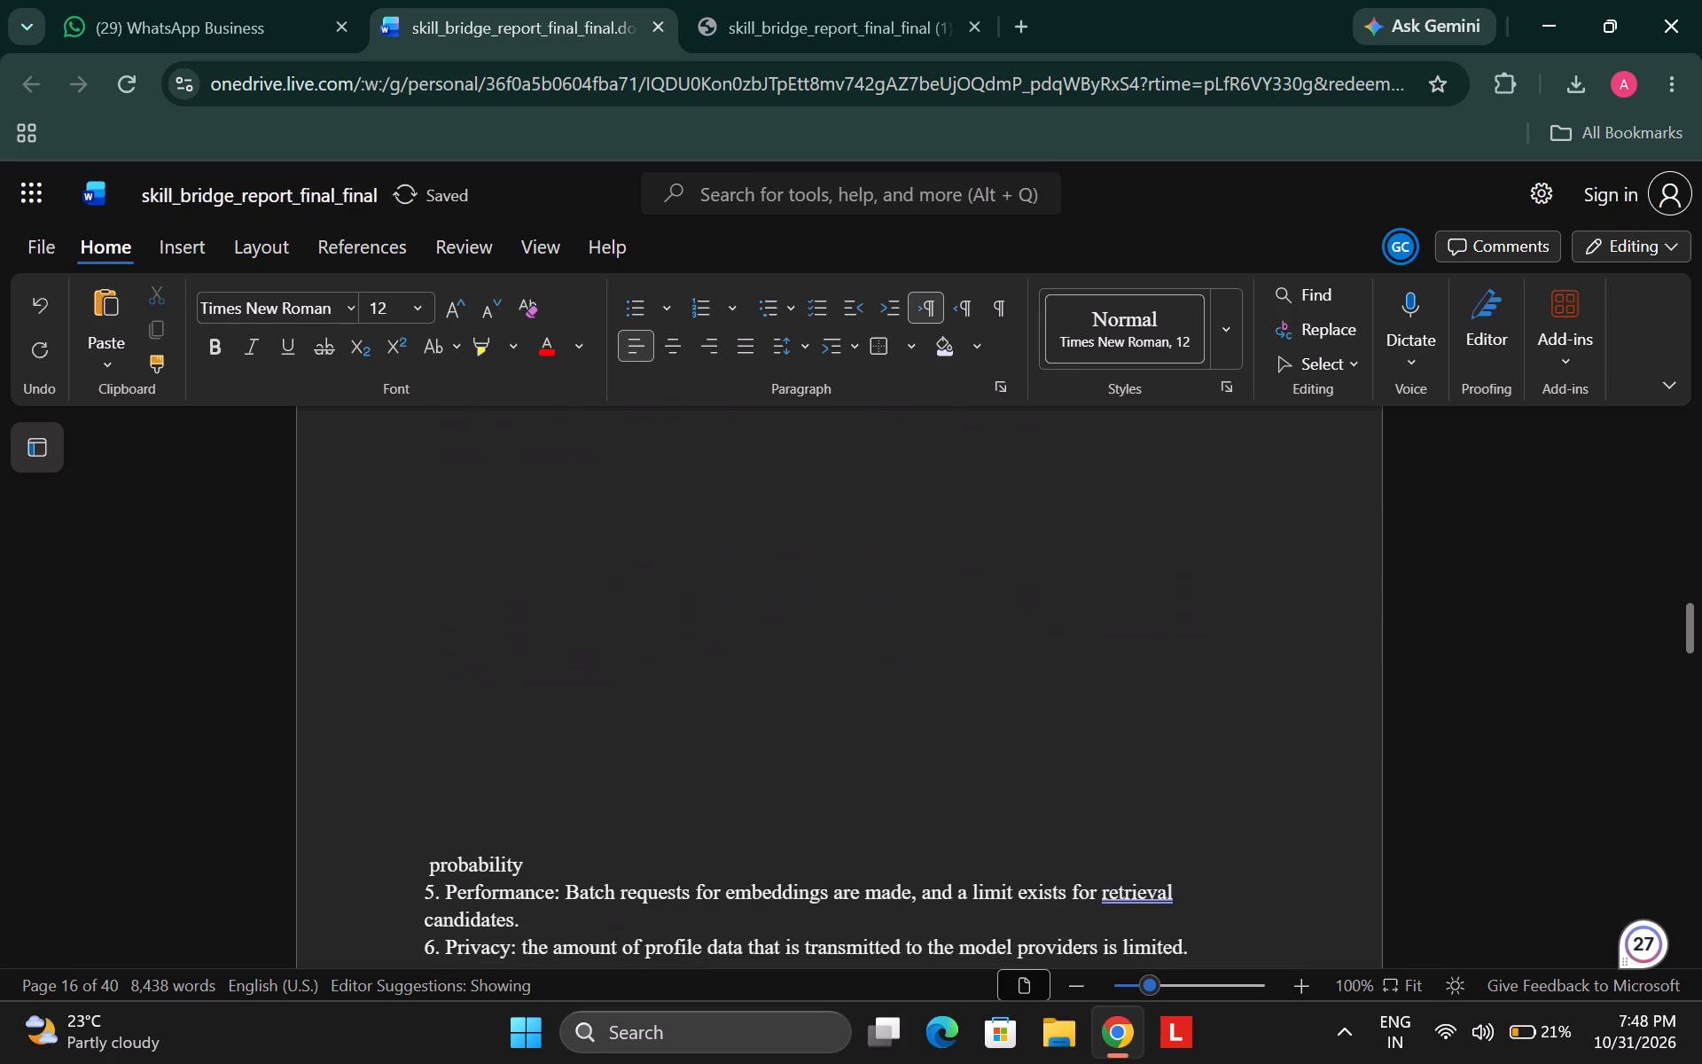
pyautogui.scroll(-3, 1005, 798)
pyautogui.press('Return')
pyautogui.press('Return')
pyautogui.press('Return')
pyautogui.press('Return')
pyautogui.press('Return')
pyautogui.press('Return')
pyautogui.press('Return')
pyautogui.press('Return')
pyautogui.press('Return')
pyautogui.press('Return')
pyautogui.press('Return')
pyautogui.press('Return')
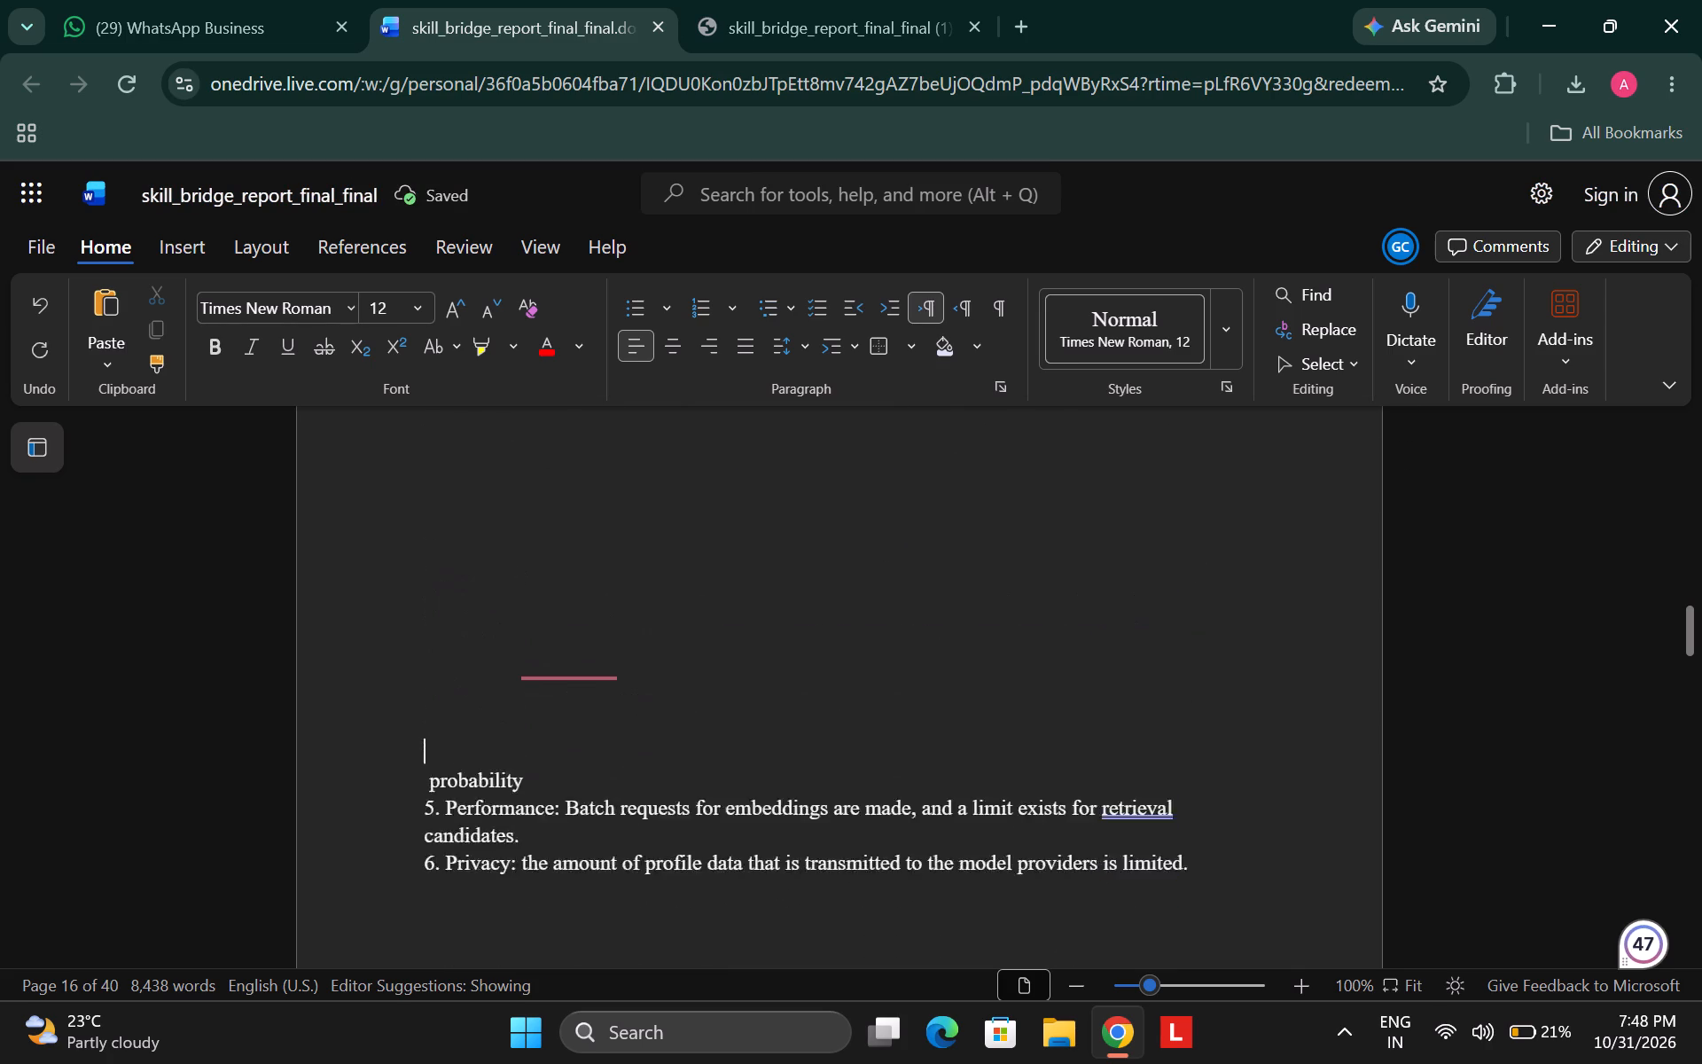
pyautogui.press('Return')
pyautogui.press('Return')
pyautogui.scroll(-2, 1005, 798)
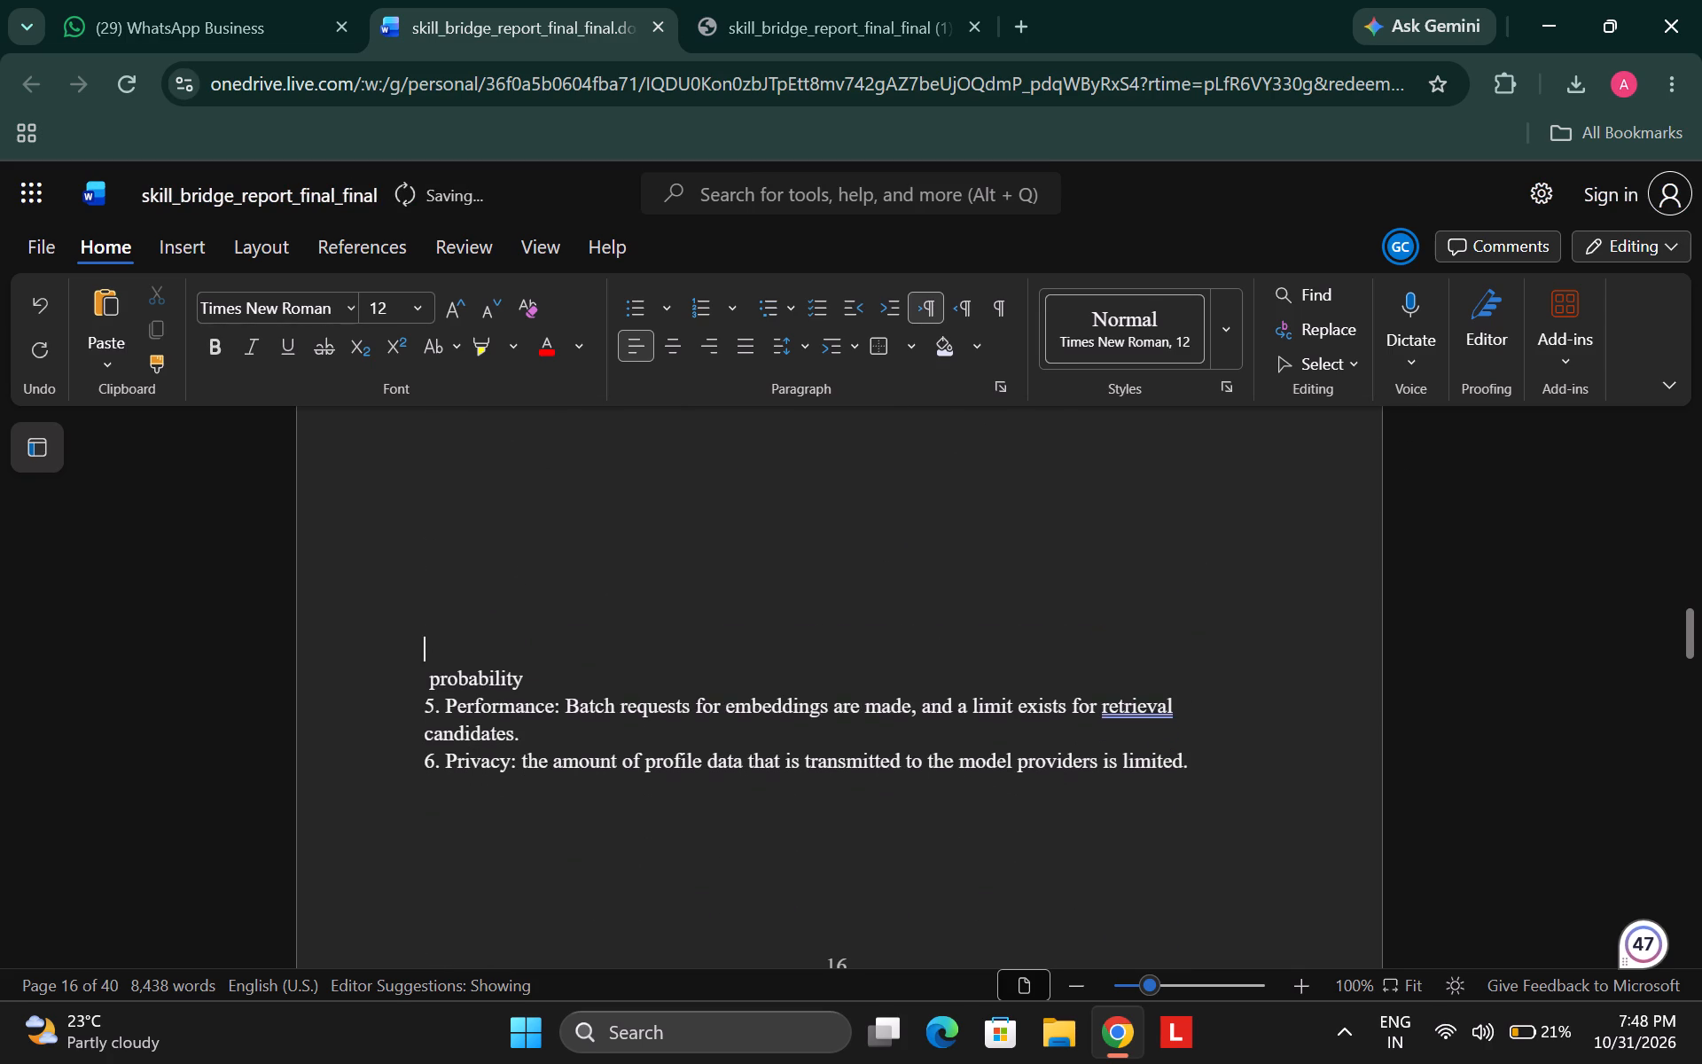
pyautogui.press('Return')
pyautogui.press('Return')
pyautogui.press('Return')
pyautogui.press('Return')
pyautogui.press('Return')
pyautogui.press('Return')
pyautogui.press('Return')
pyautogui.press('Return')
pyautogui.scroll(-2, 1005, 798)
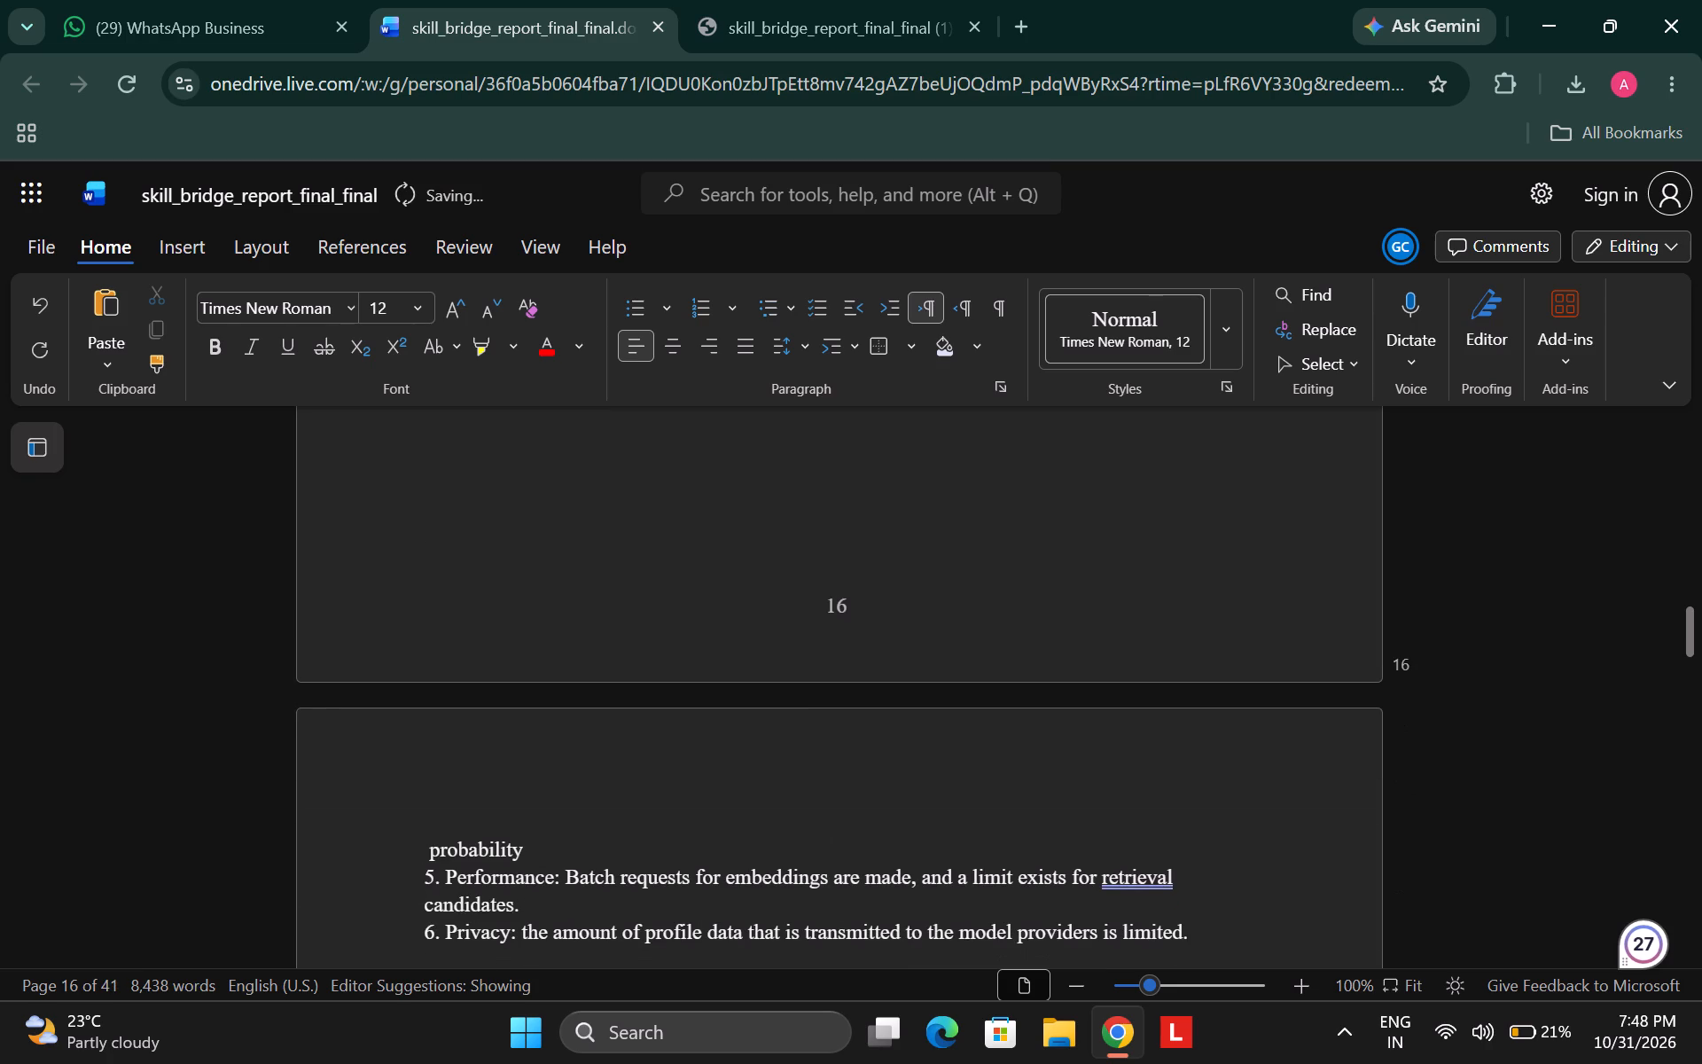
# Add one blank line above the "probability" text at the top of page 17.
pyautogui.press('Return')
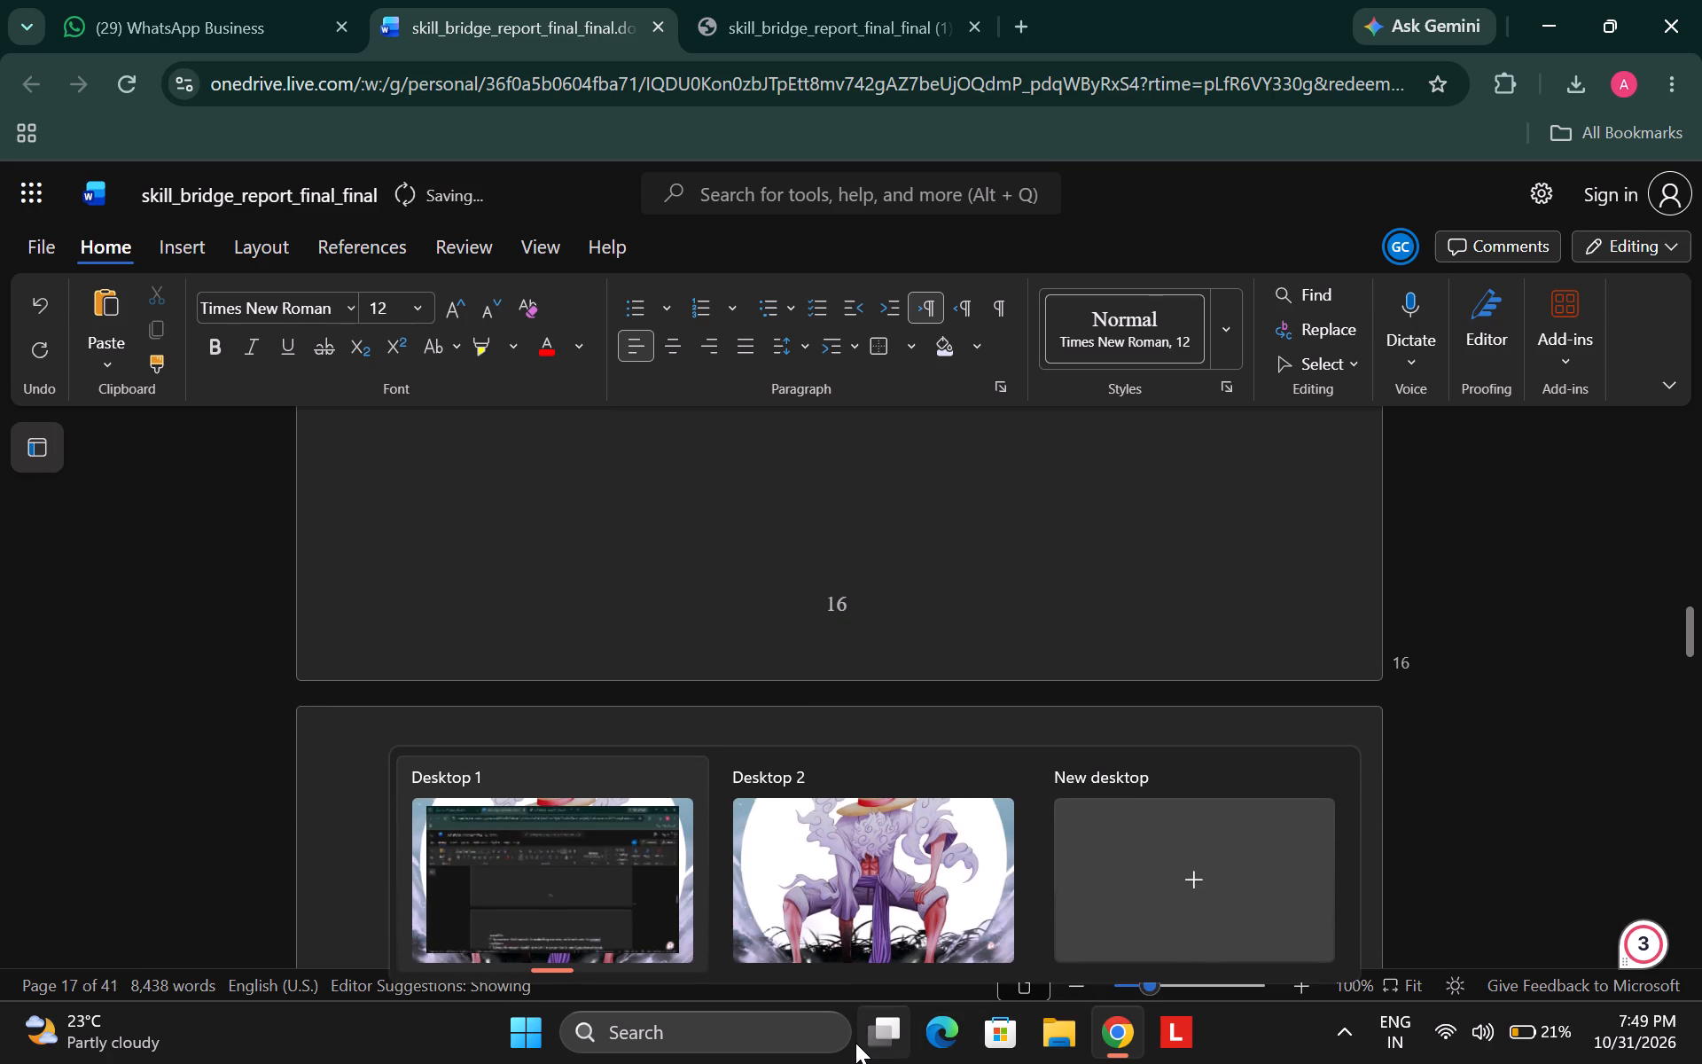
pyautogui.scroll(-2, 777, 1058)
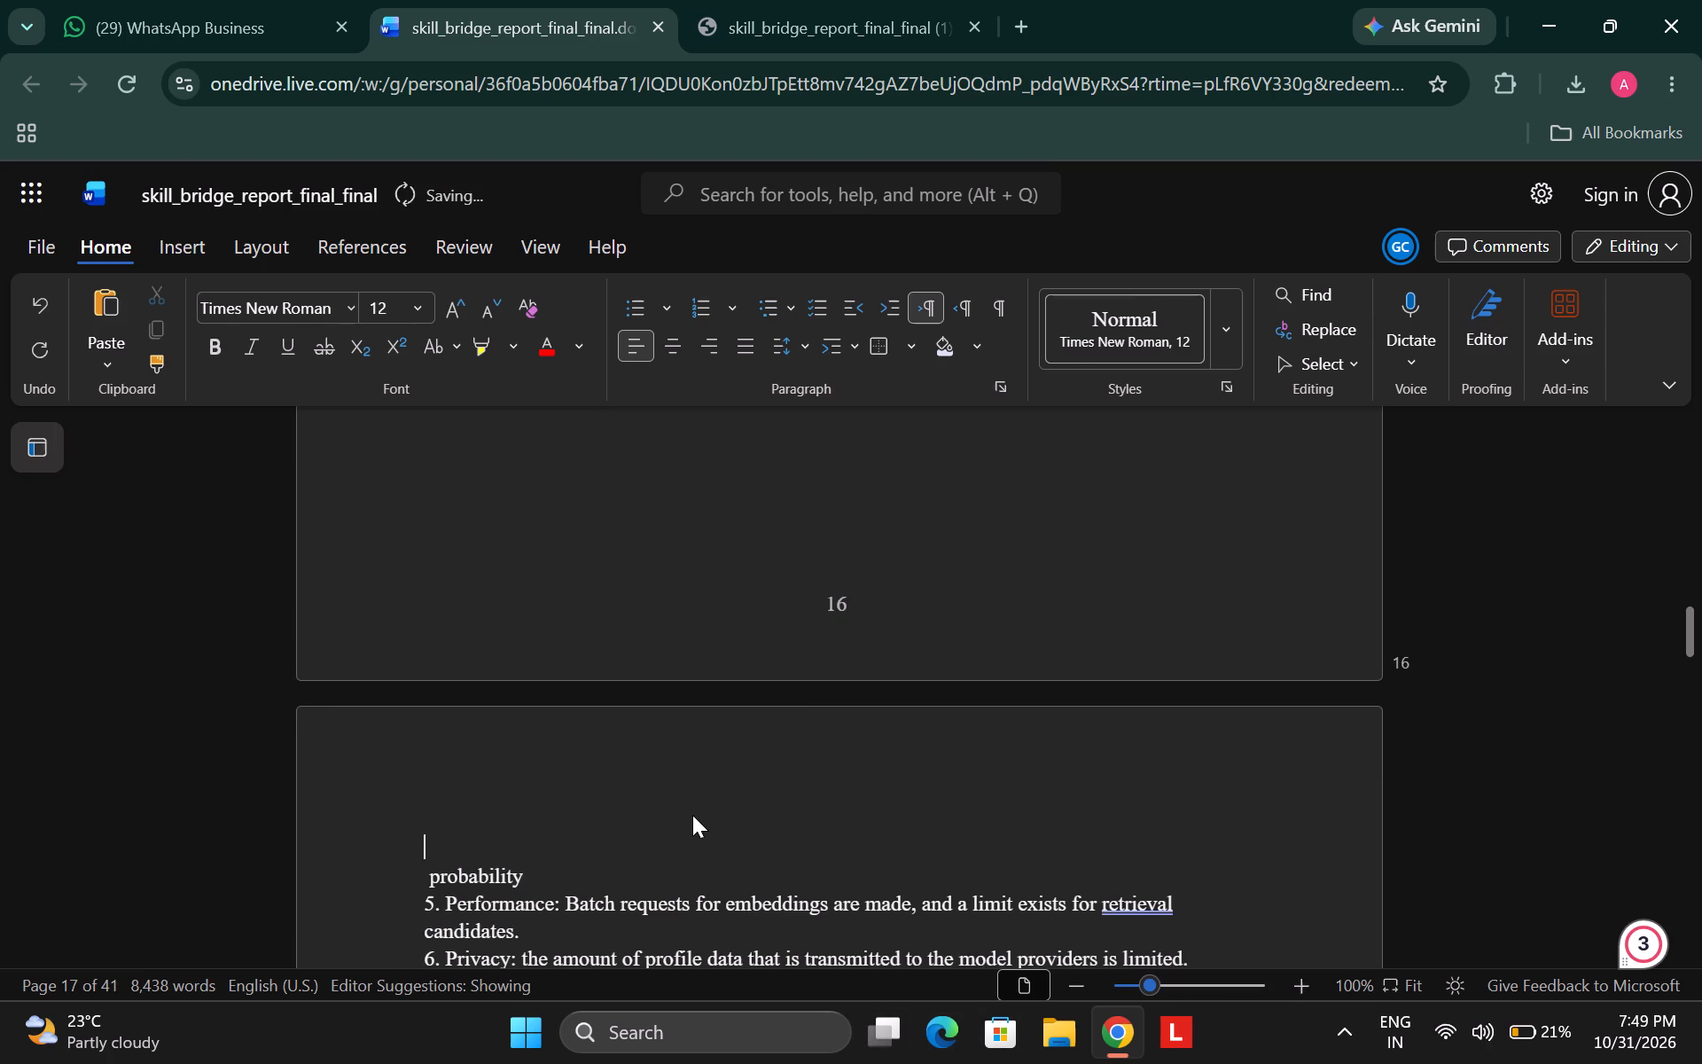
pyautogui.press('BackSpace')
pyautogui.press('Return')
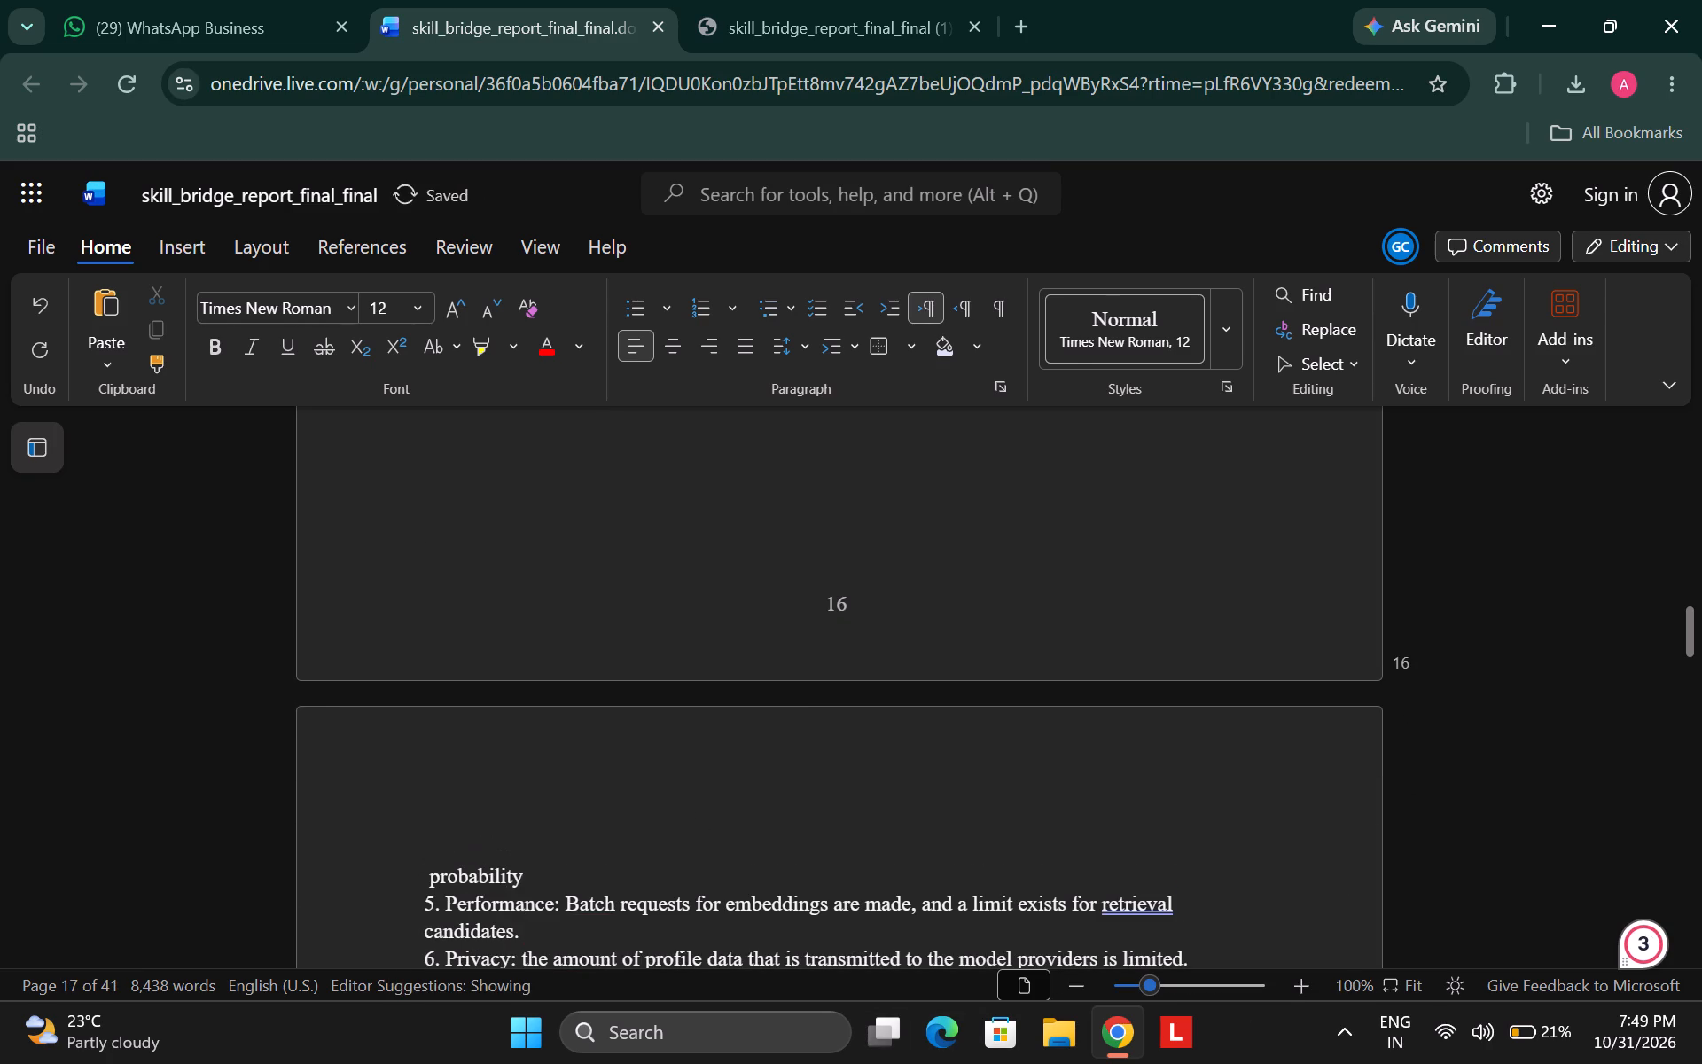
# Paste the cut chapter 3 text above the remaining "probability" text at the top of page 17.
pyautogui.hotkey('ctrl', 'v')
# Examine the page breaks from section 2.13 through the pasted chapter 3 text.
pyautogui.scroll(2, 692, 815)
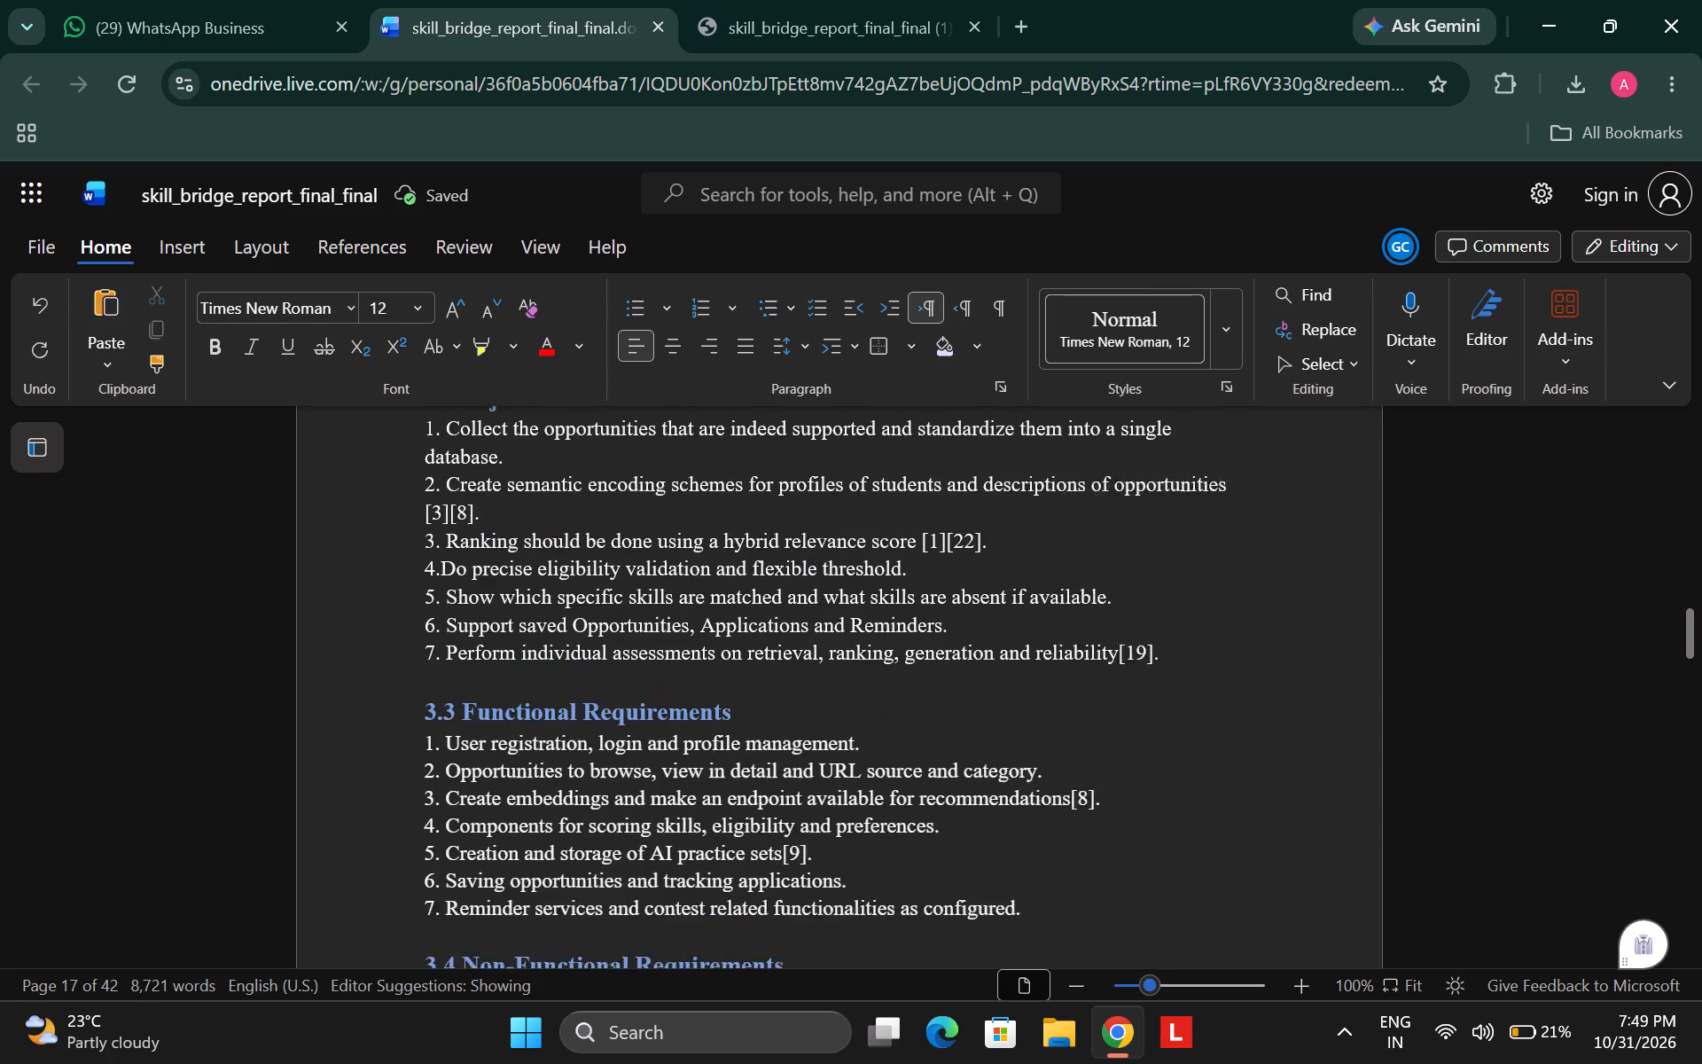
pyautogui.scroll(7, 692, 815)
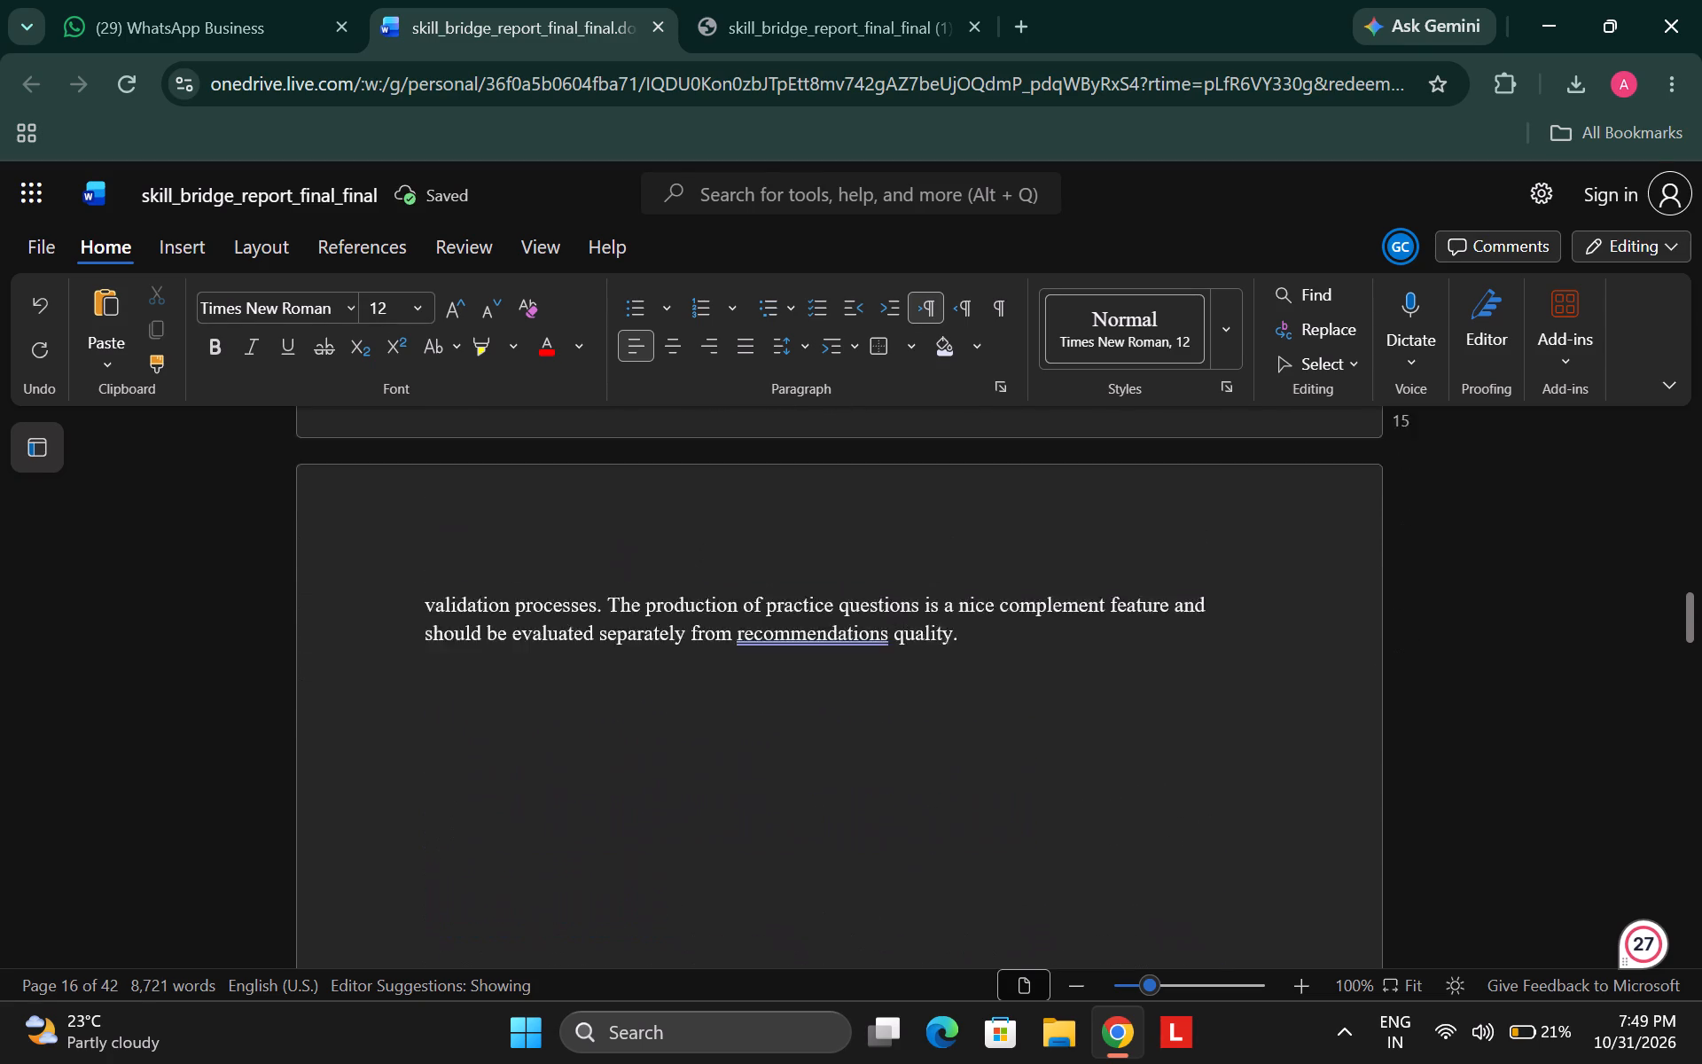
pyautogui.scroll(1, 692, 815)
pyautogui.scroll(-5, 692, 815)
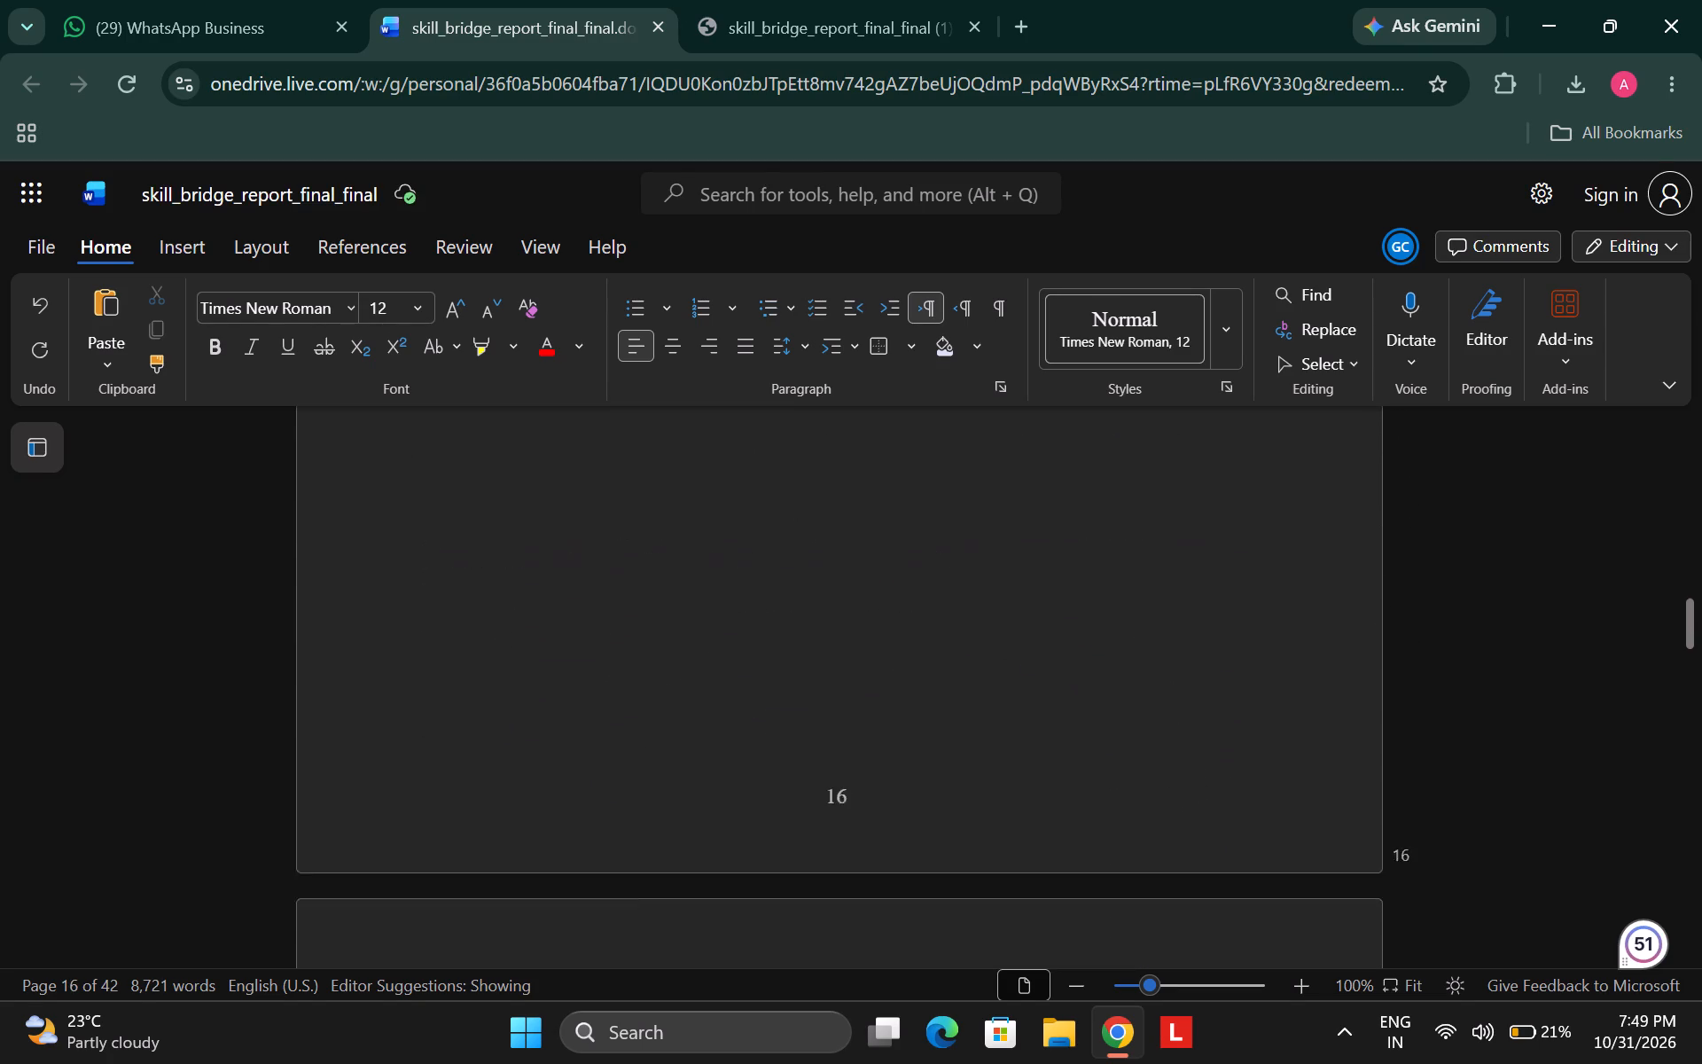
pyautogui.scroll(-2, 692, 815)
pyautogui.scroll(4, 692, 815)
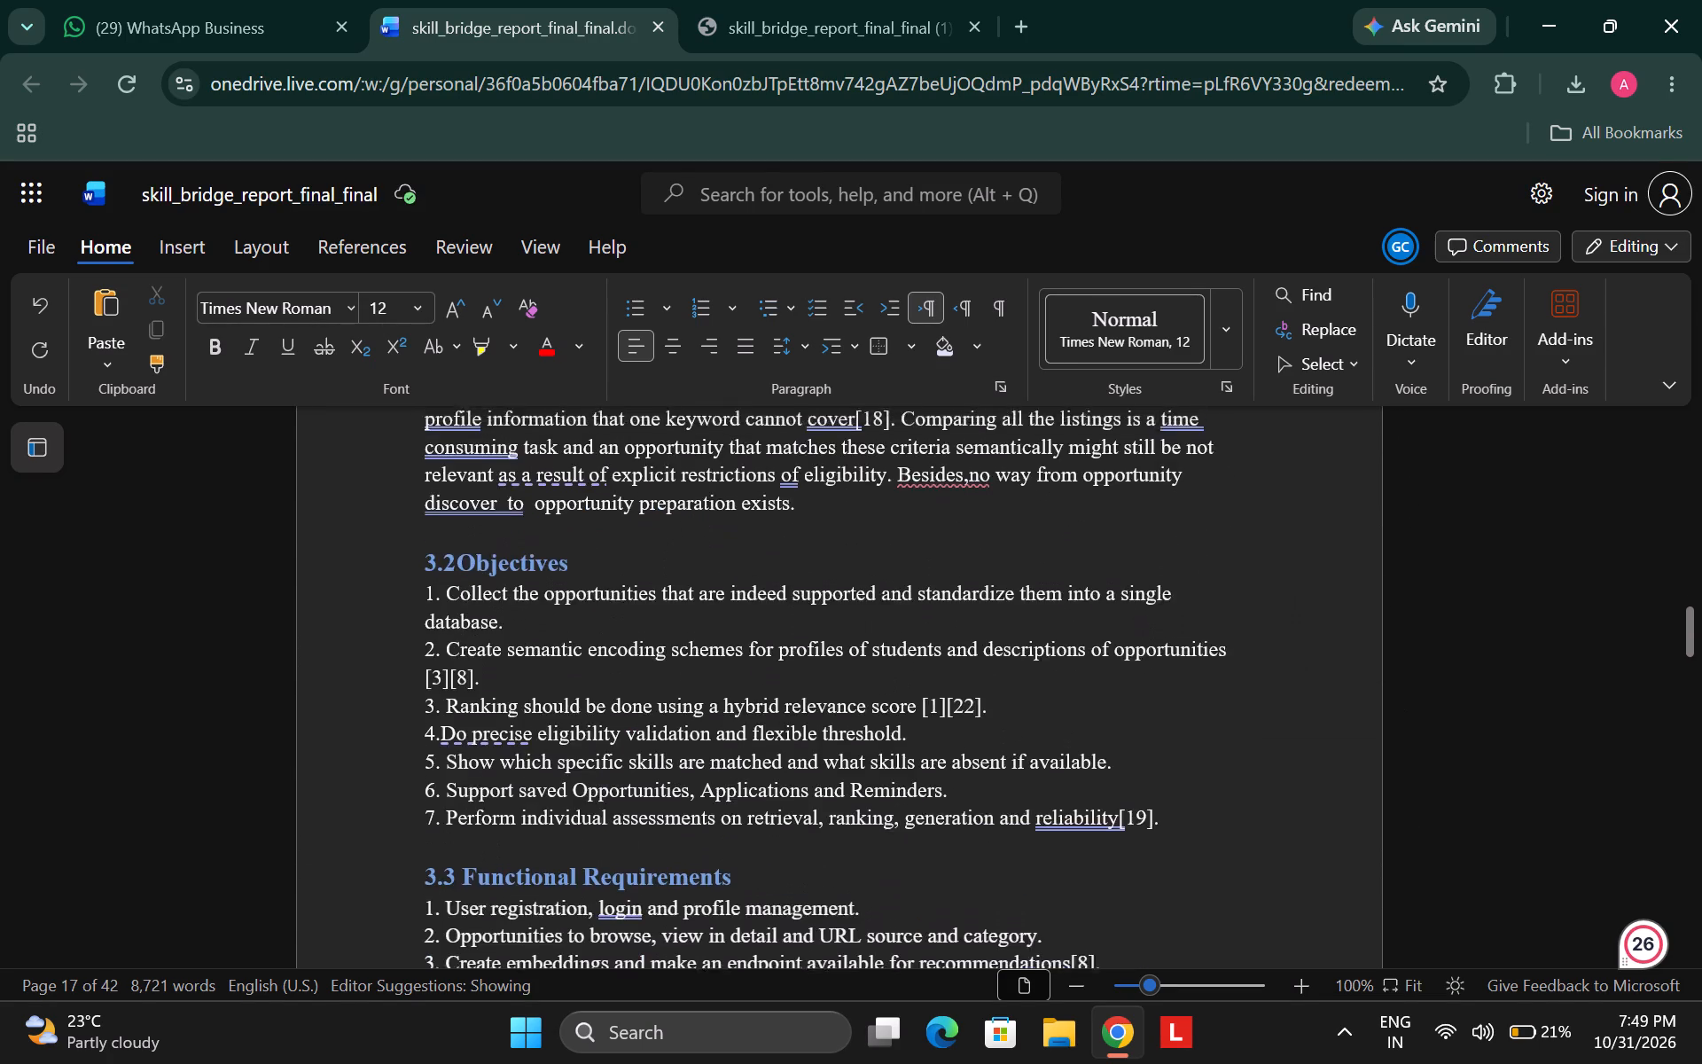
pyautogui.scroll(3, 692, 815)
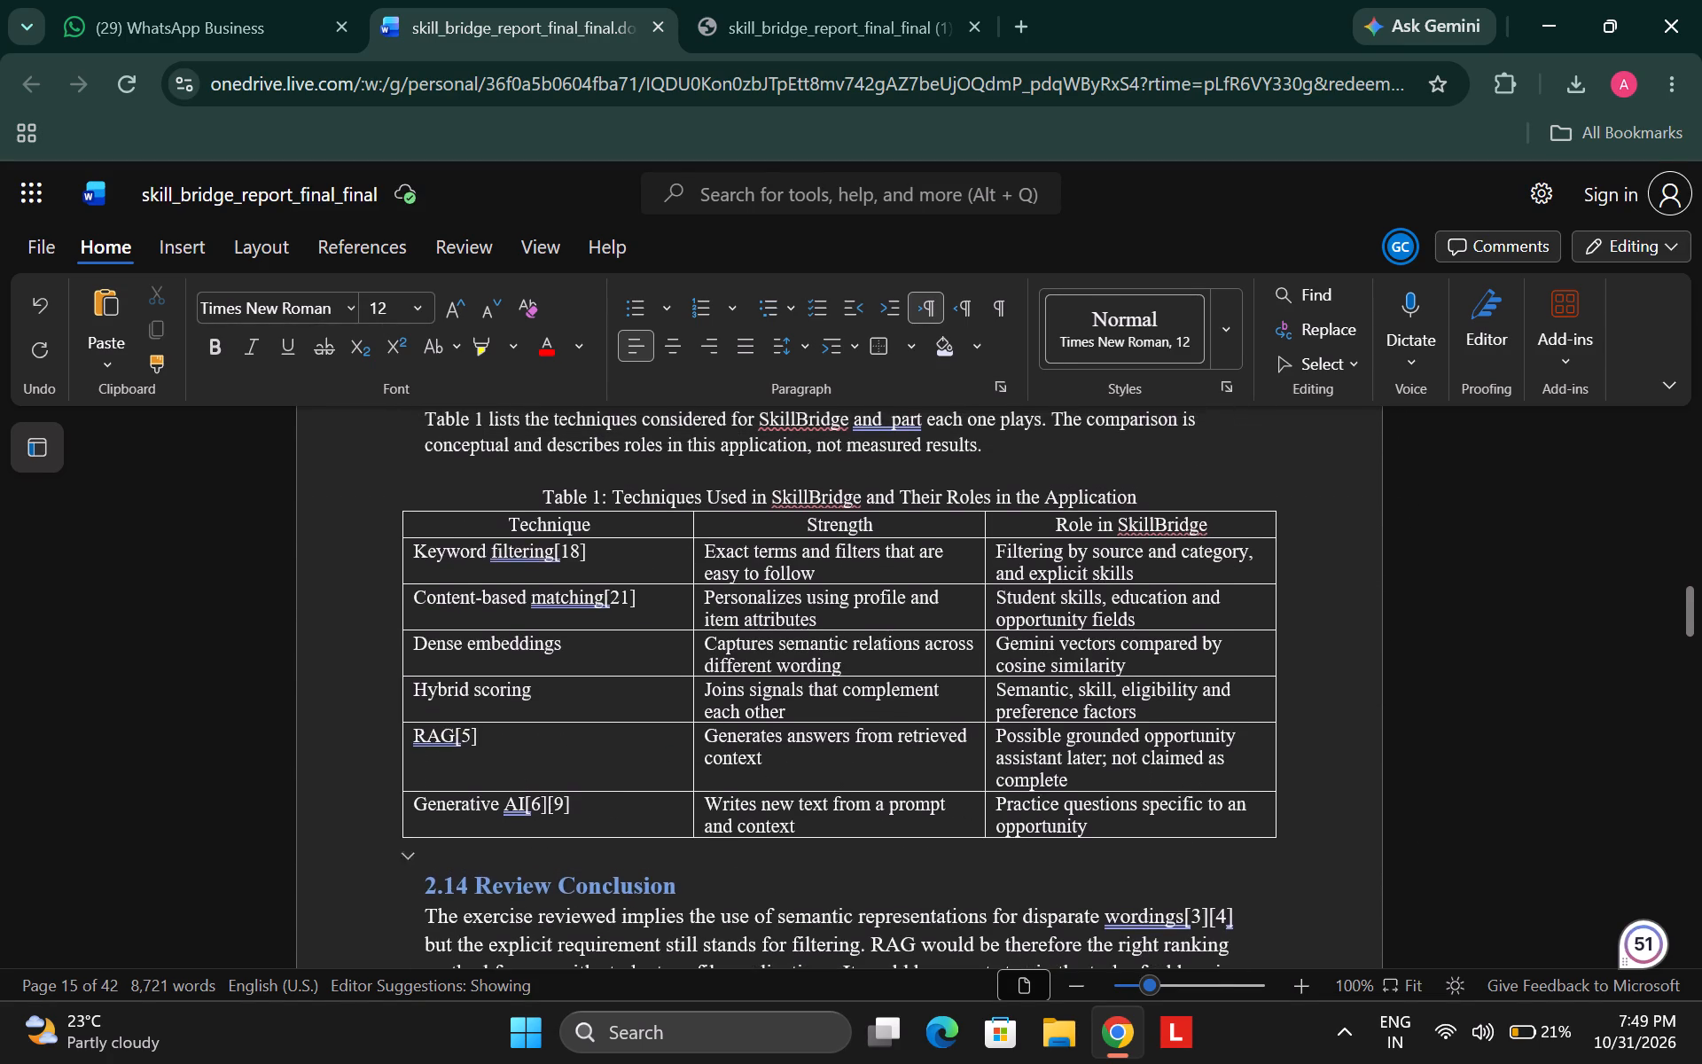
pyautogui.scroll(-1, 574, 902)
pyautogui.scroll(1, 608, 884)
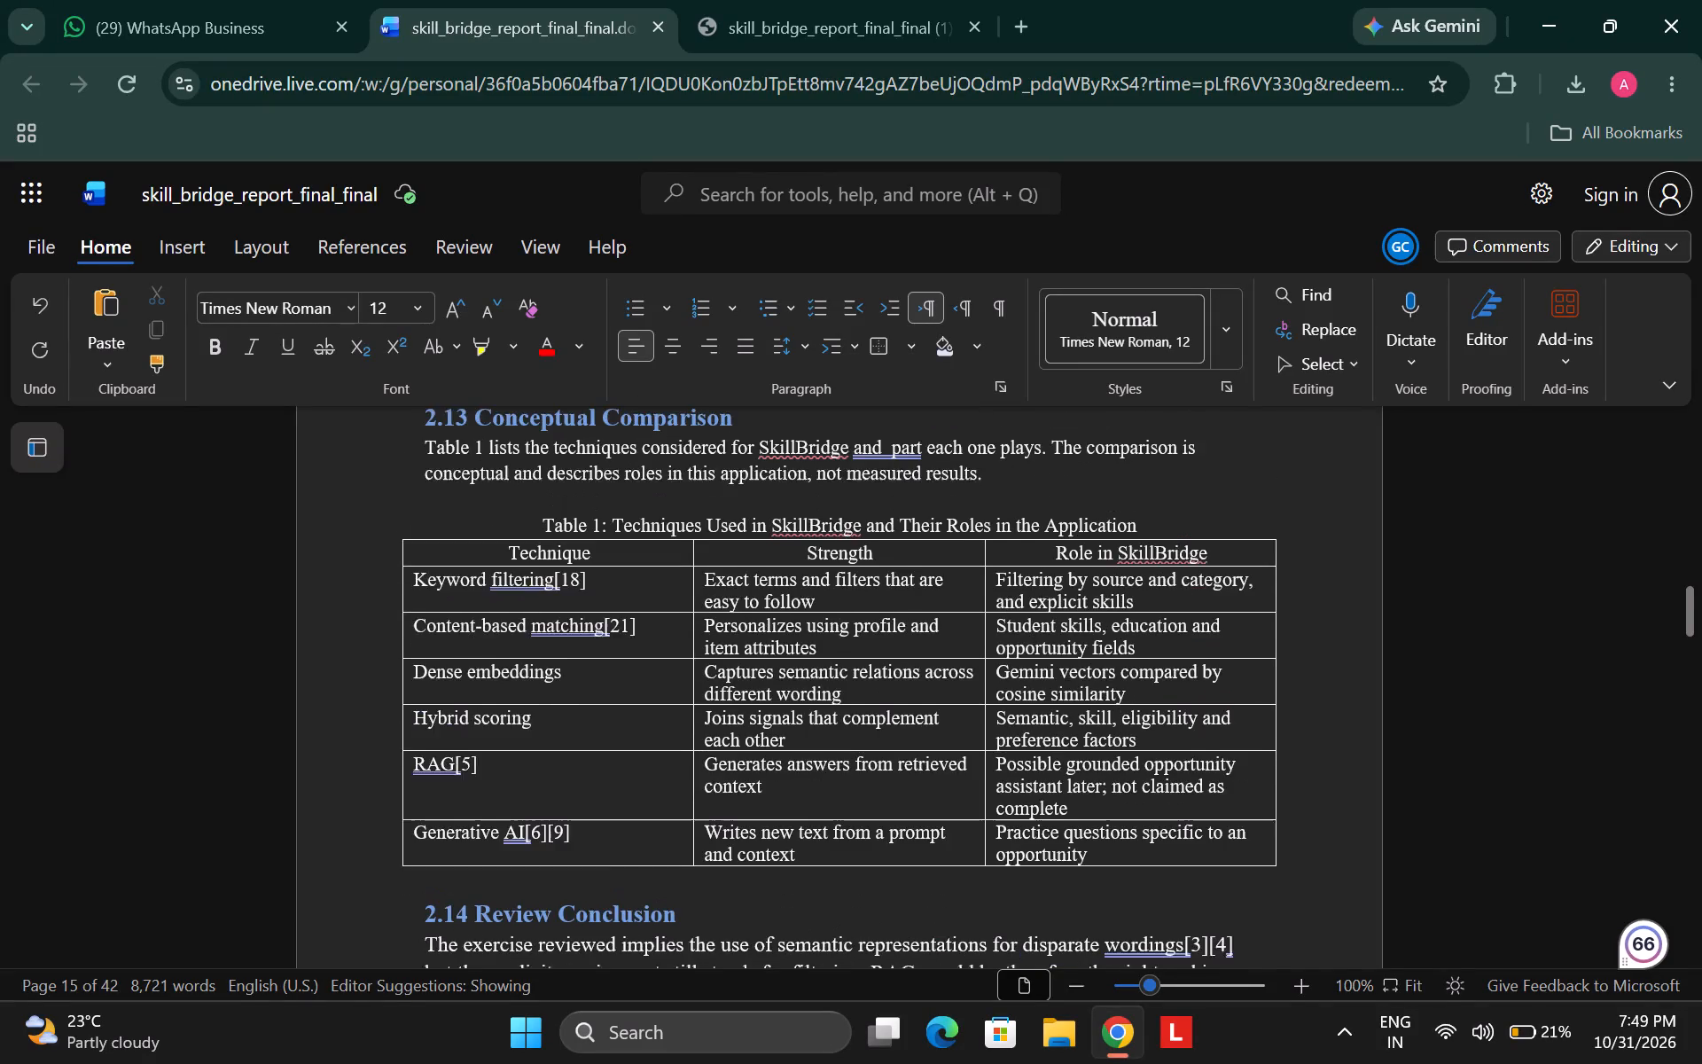
# Remove the extra blank line above the 2.7 heading at the top of page 14, undoing any deletion that merges it with the preceding paragraph.
pyautogui.scroll(8, 608, 884)
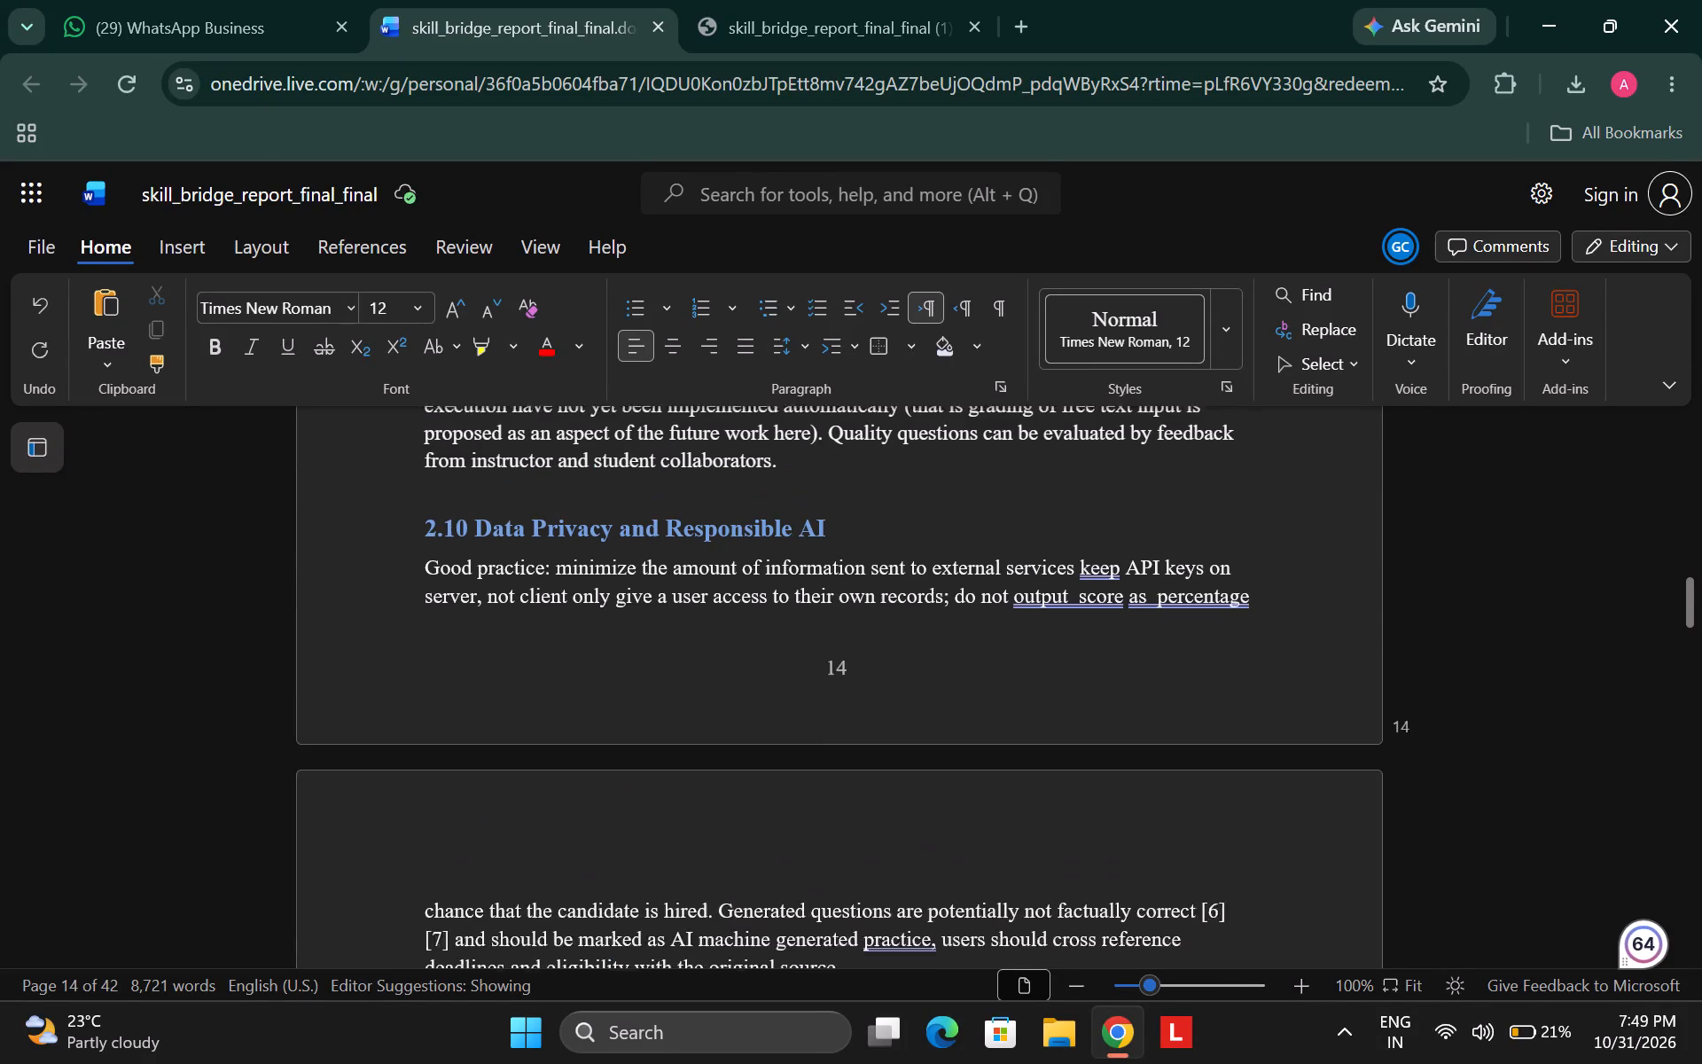
pyautogui.scroll(3, 608, 884)
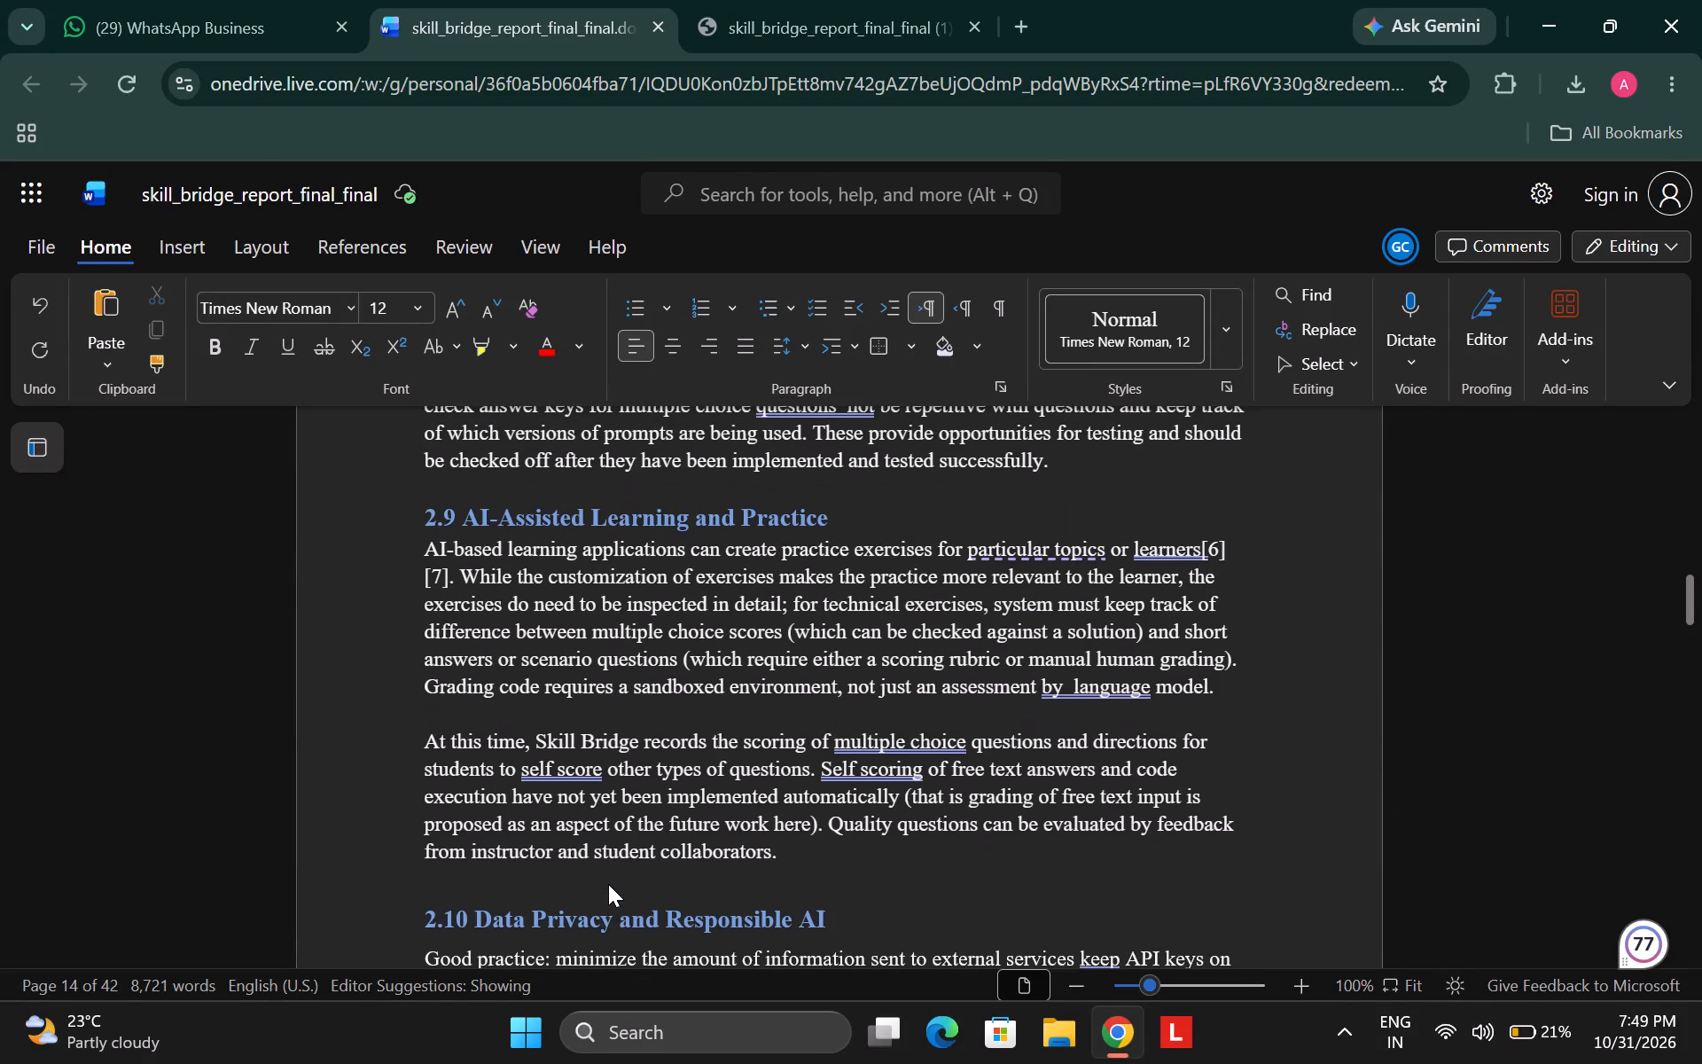
pyautogui.scroll(4, 608, 884)
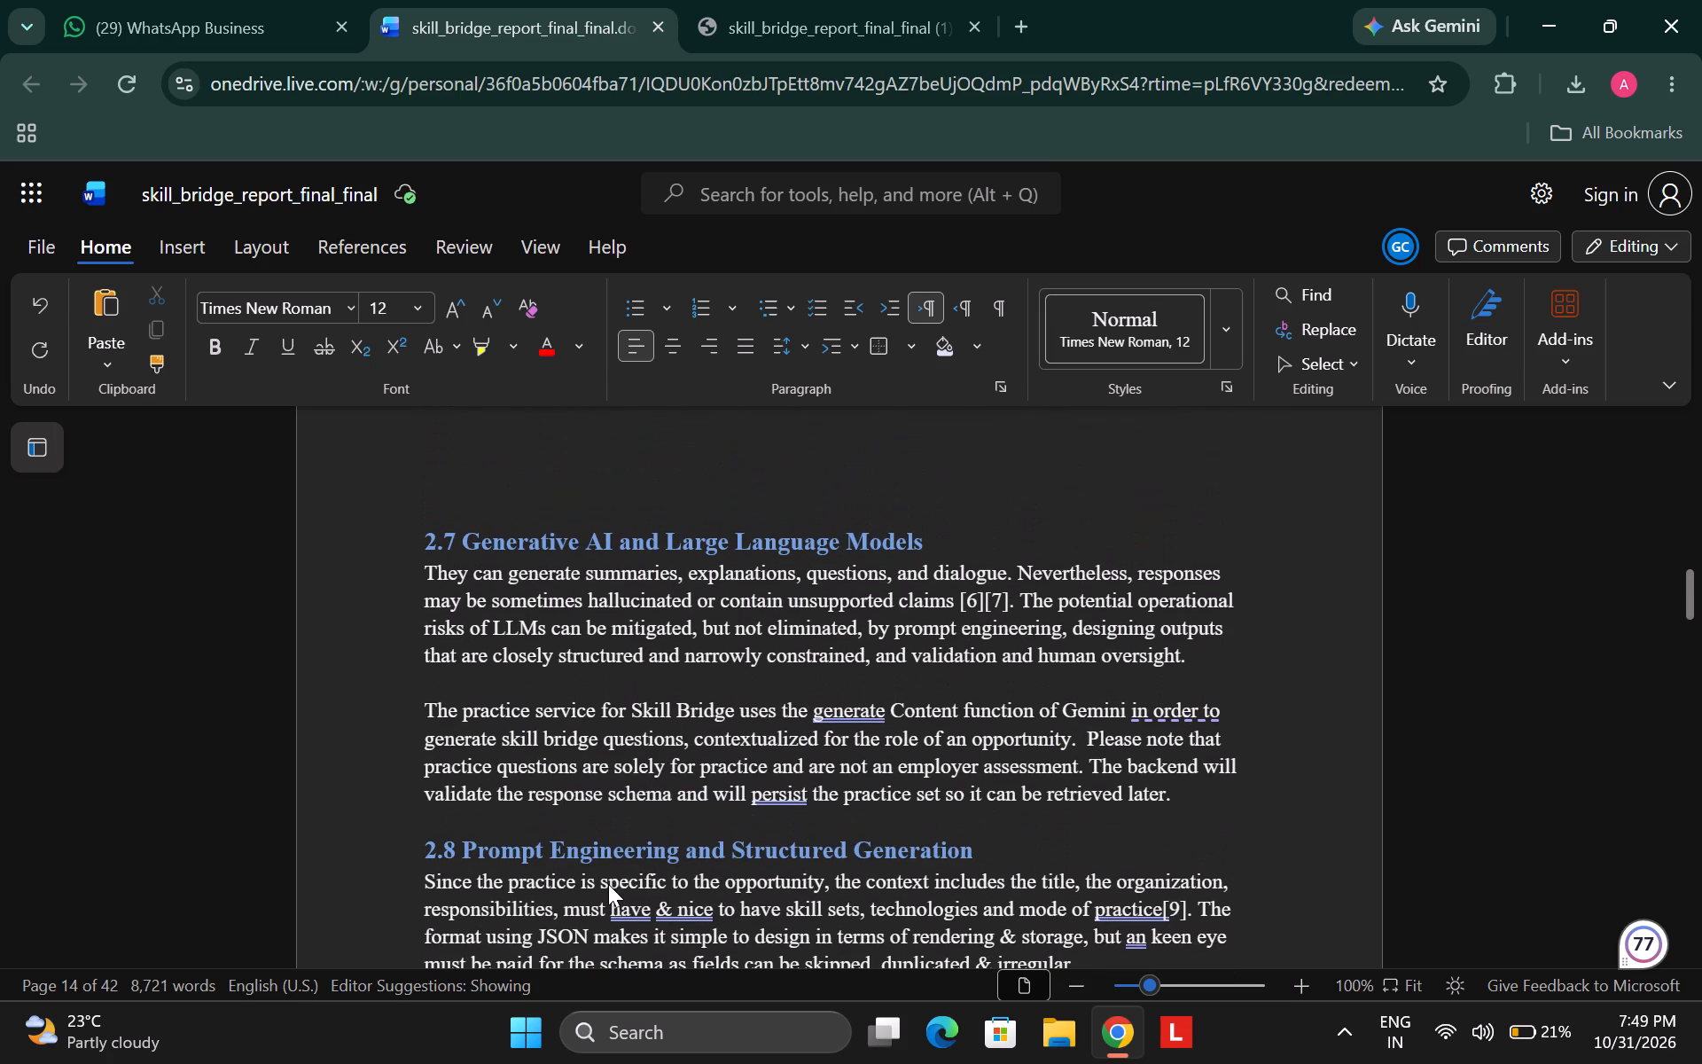
pyautogui.scroll(3, 608, 884)
pyautogui.scroll(-1, 608, 884)
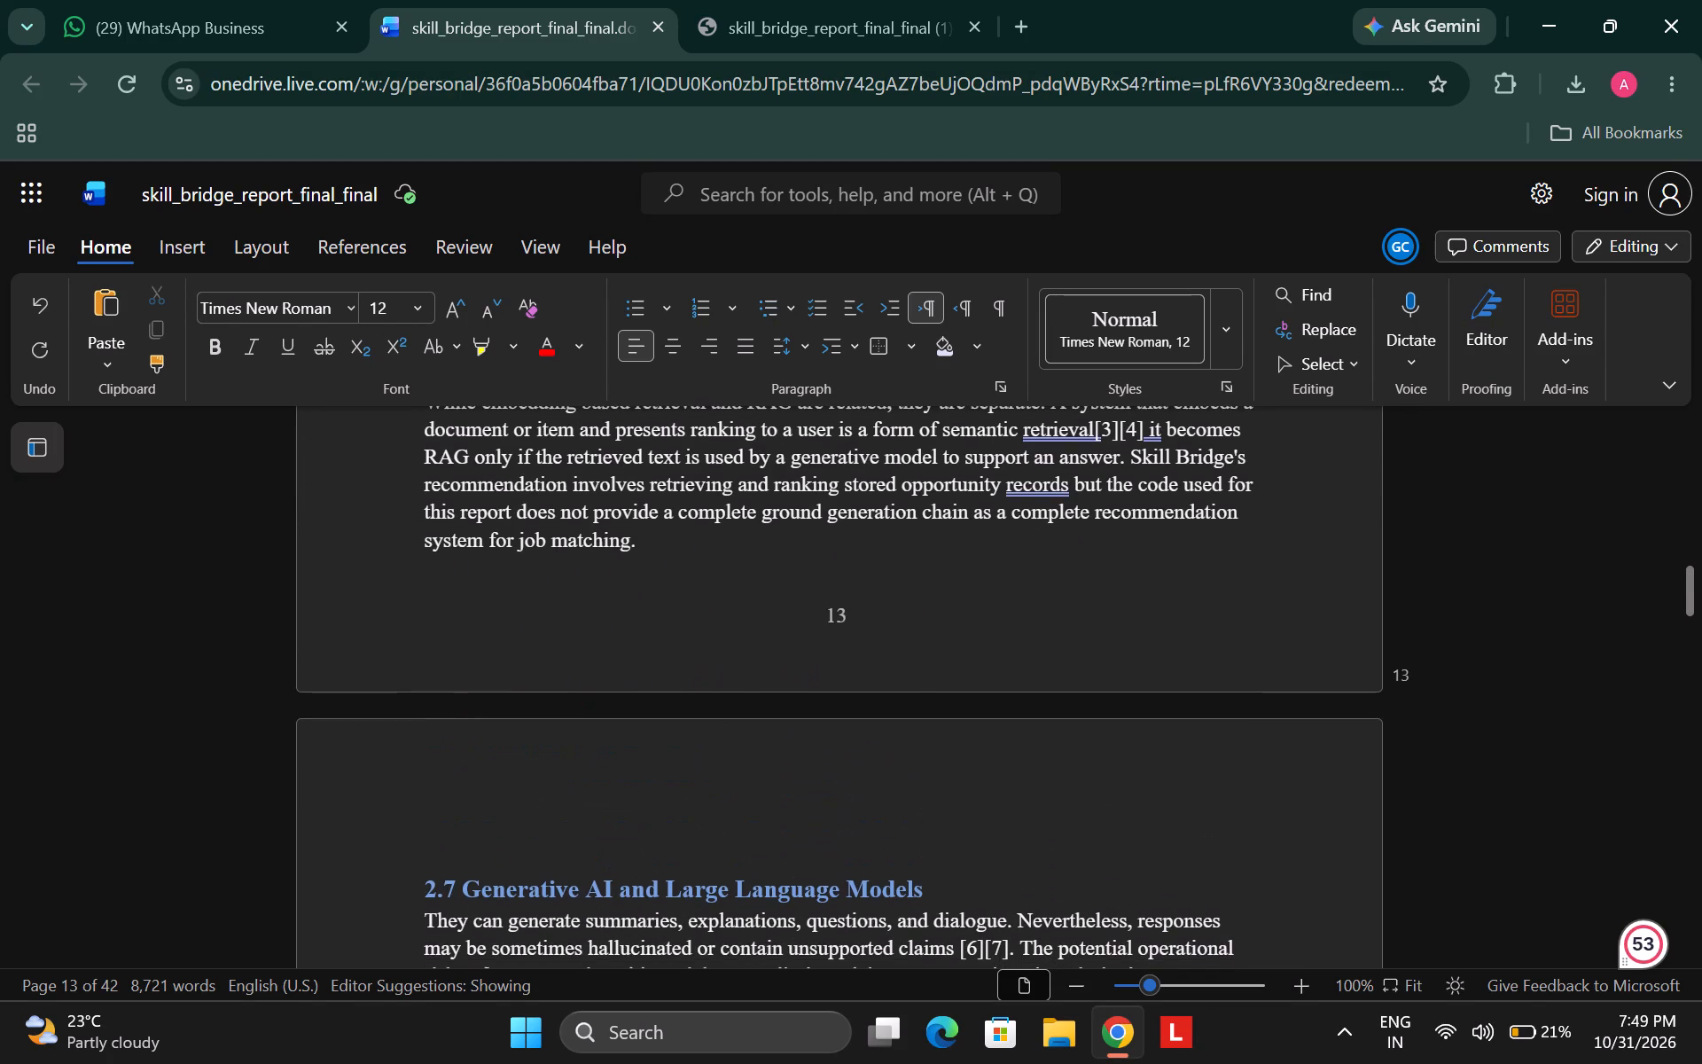
pyautogui.click(427, 887)
pyautogui.press('BackSpace')
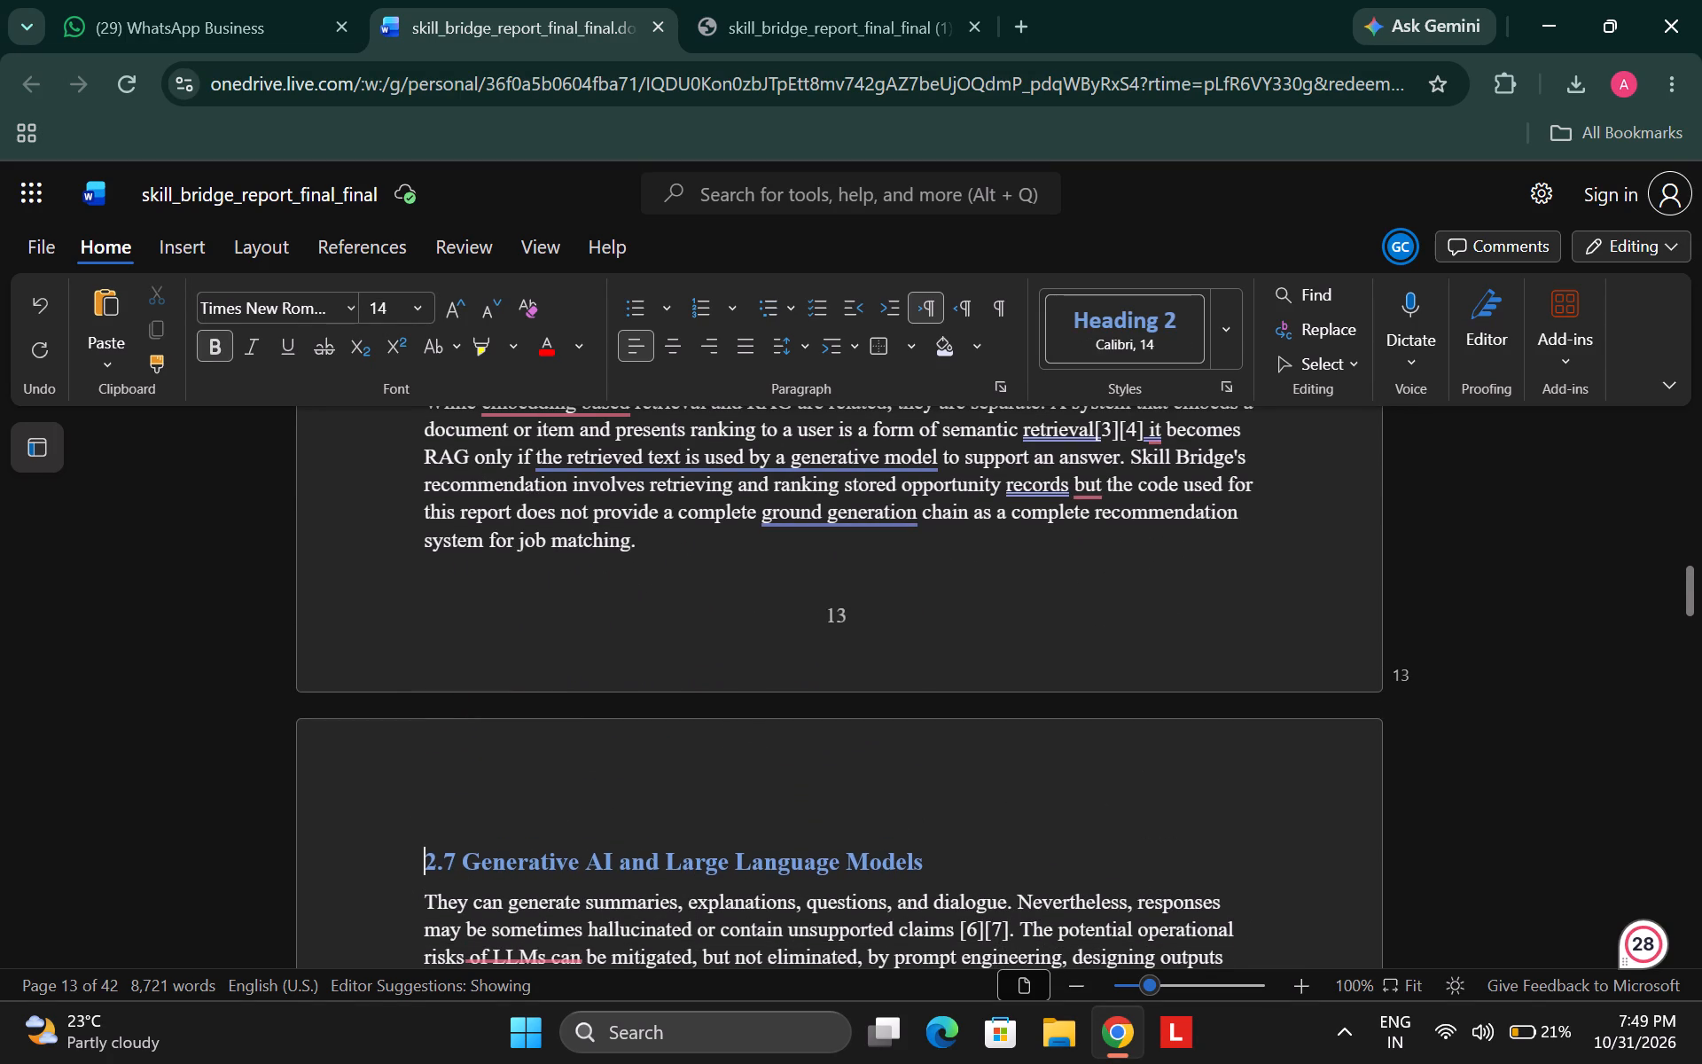
pyautogui.press('BackSpace')
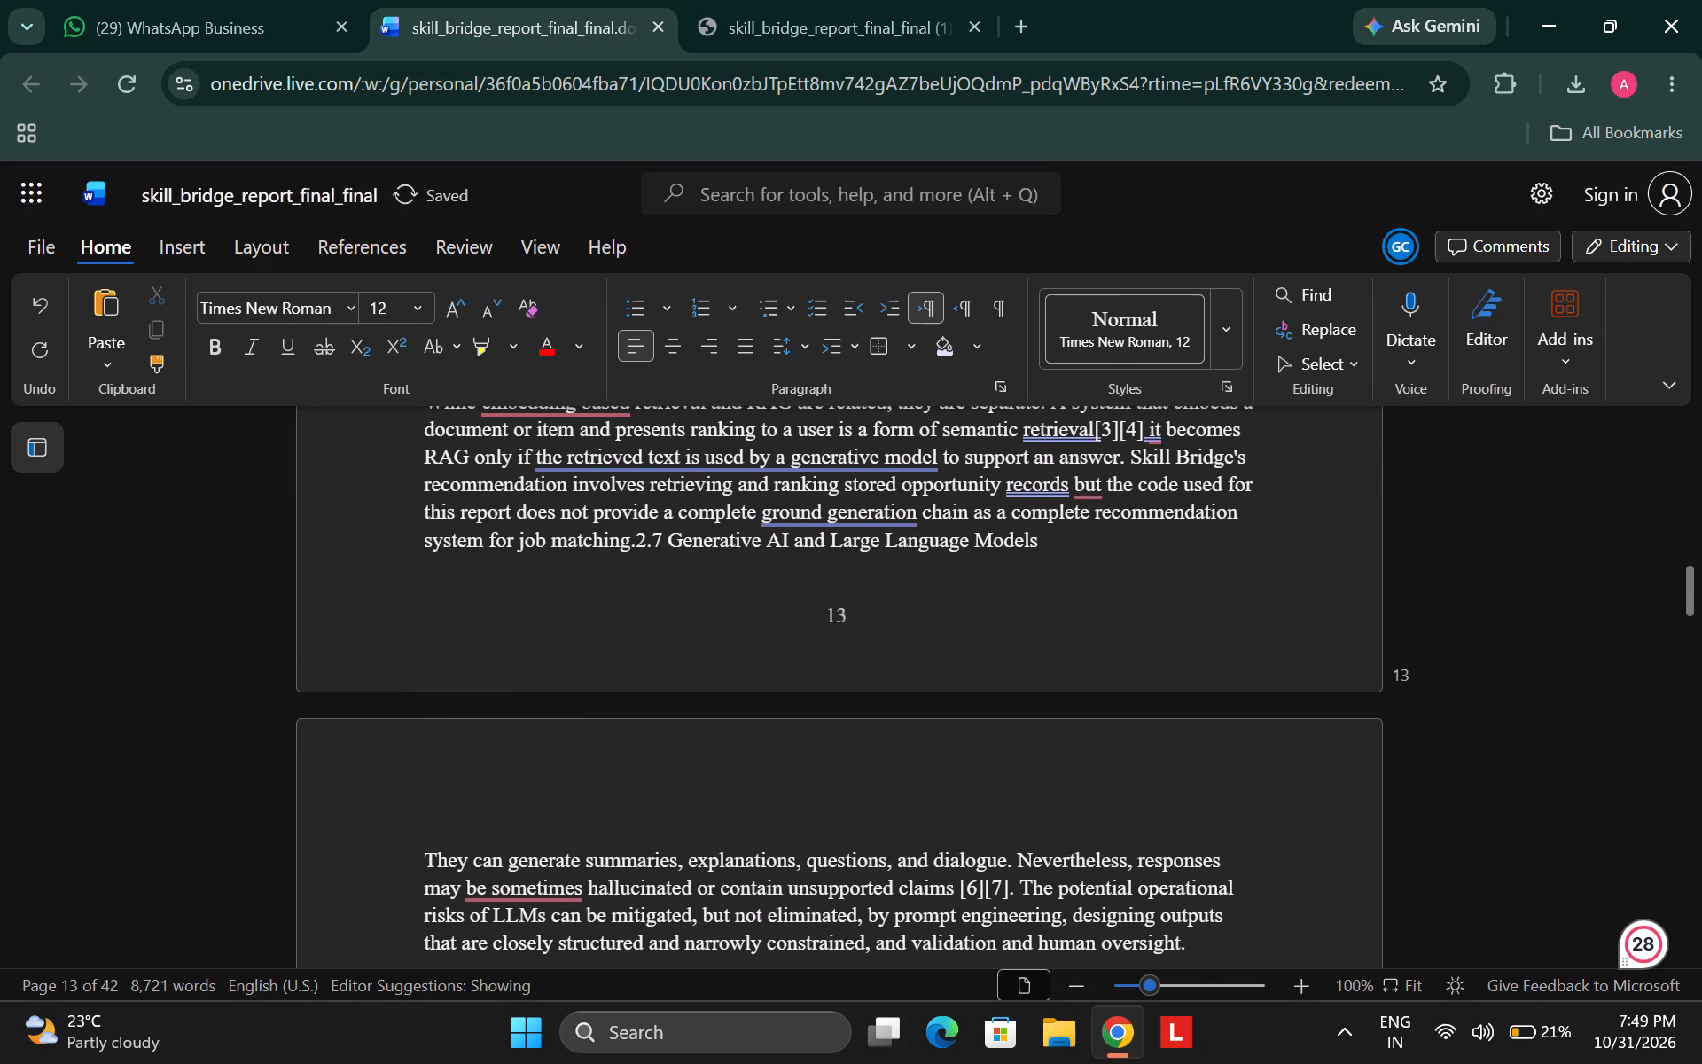
pyautogui.hotkey('ctrl', 'z')
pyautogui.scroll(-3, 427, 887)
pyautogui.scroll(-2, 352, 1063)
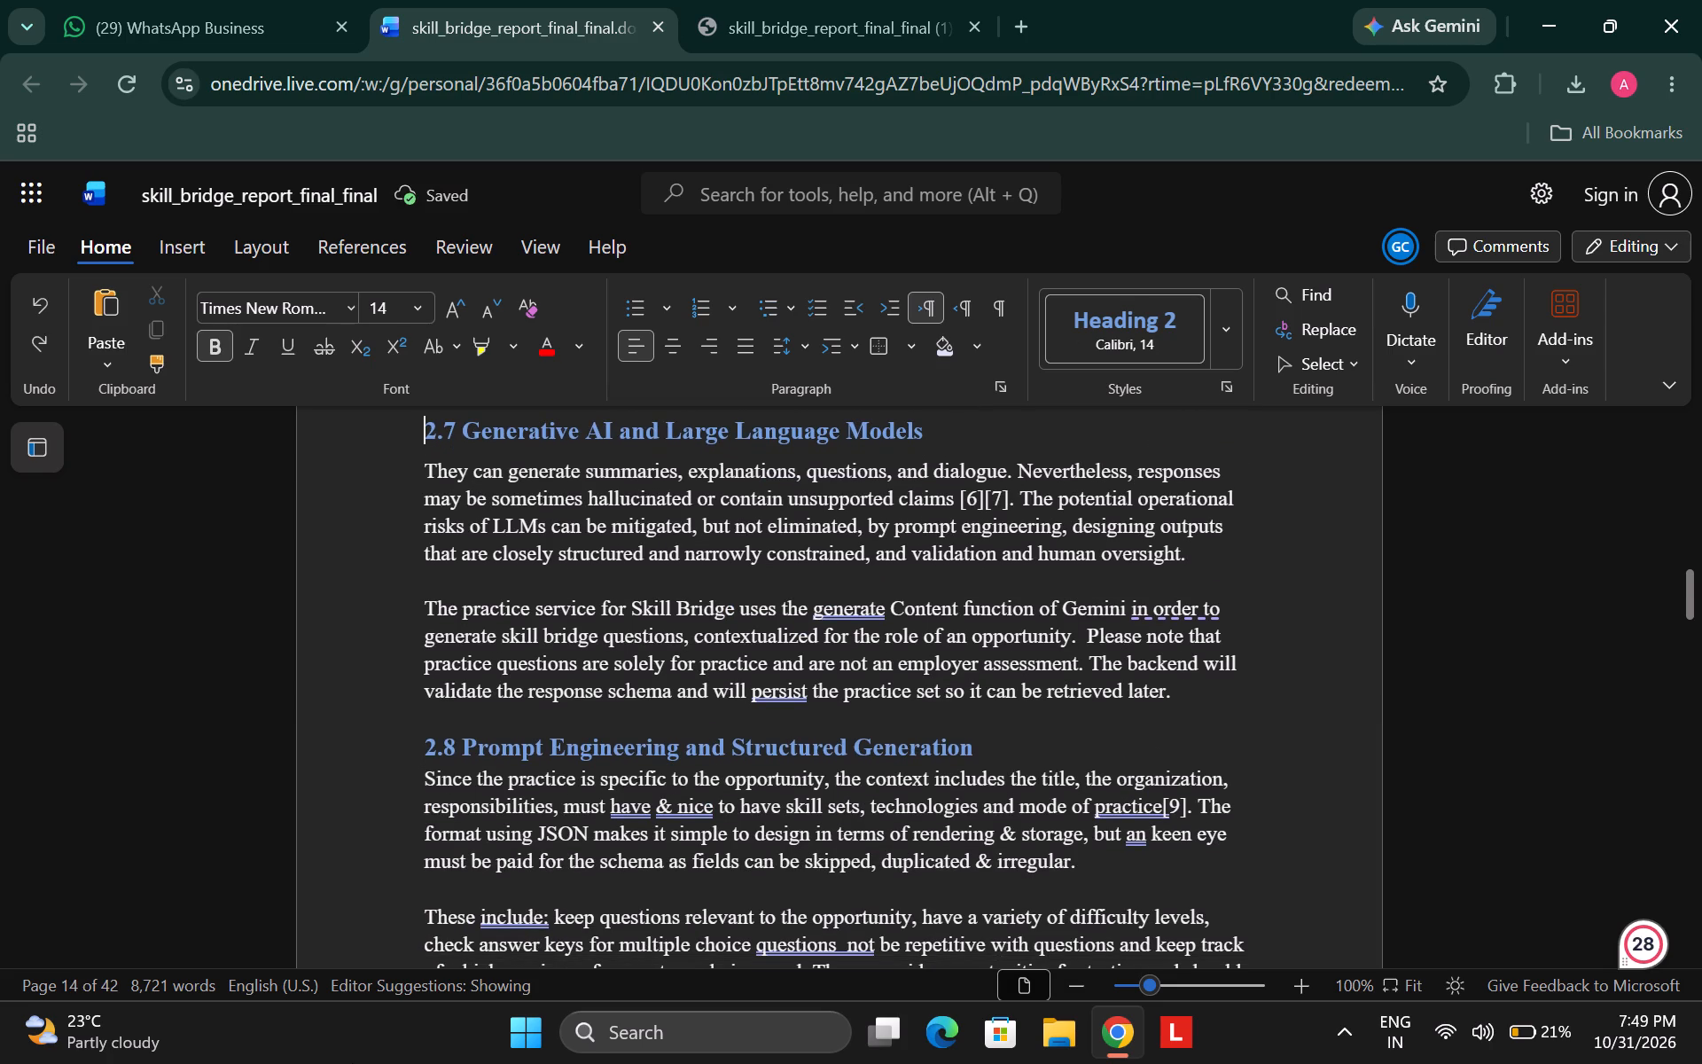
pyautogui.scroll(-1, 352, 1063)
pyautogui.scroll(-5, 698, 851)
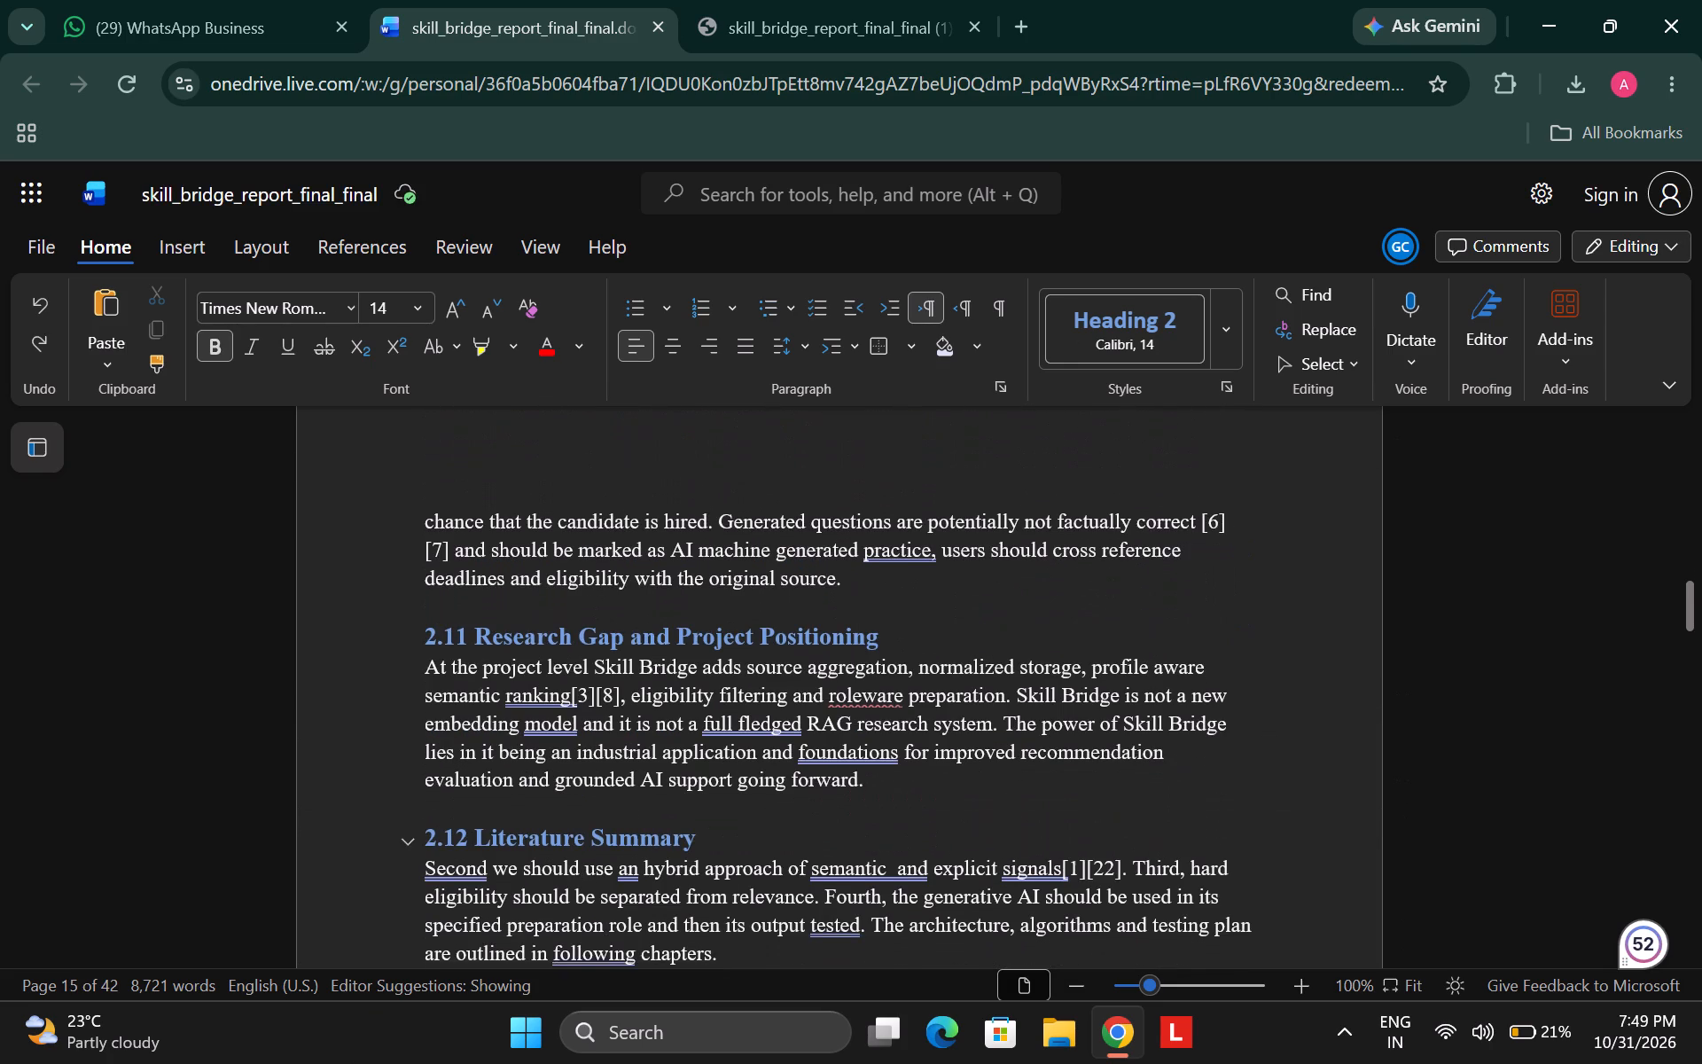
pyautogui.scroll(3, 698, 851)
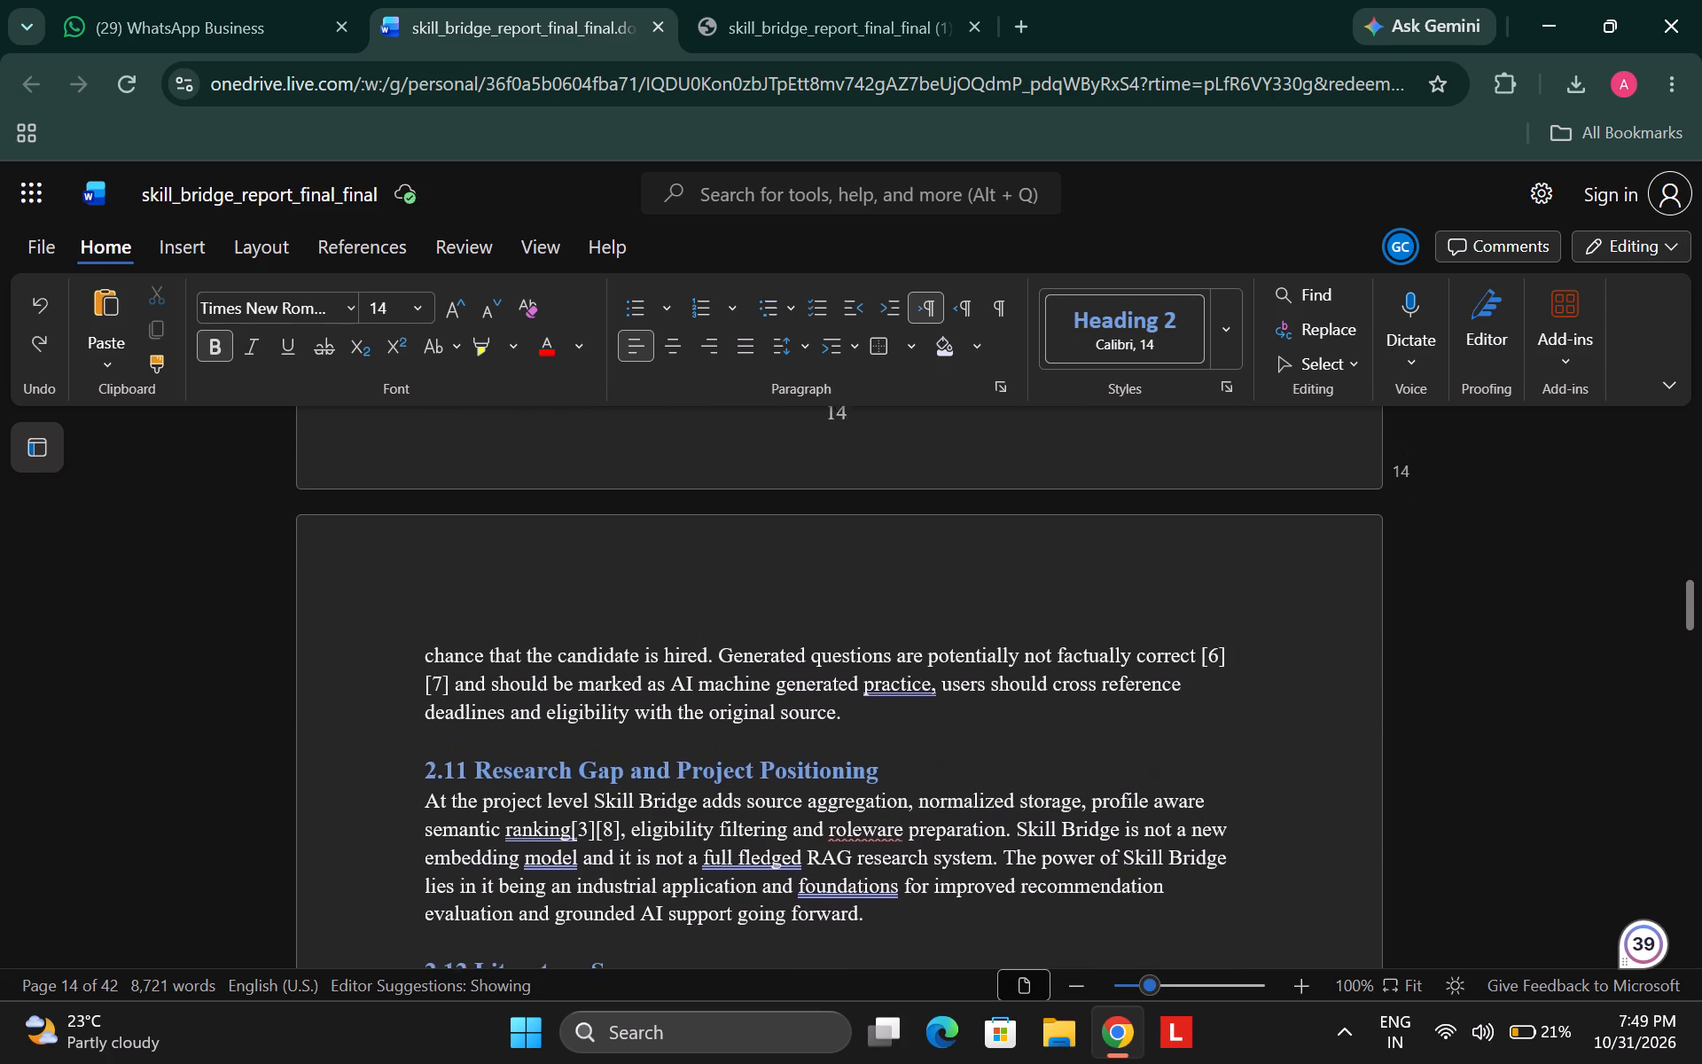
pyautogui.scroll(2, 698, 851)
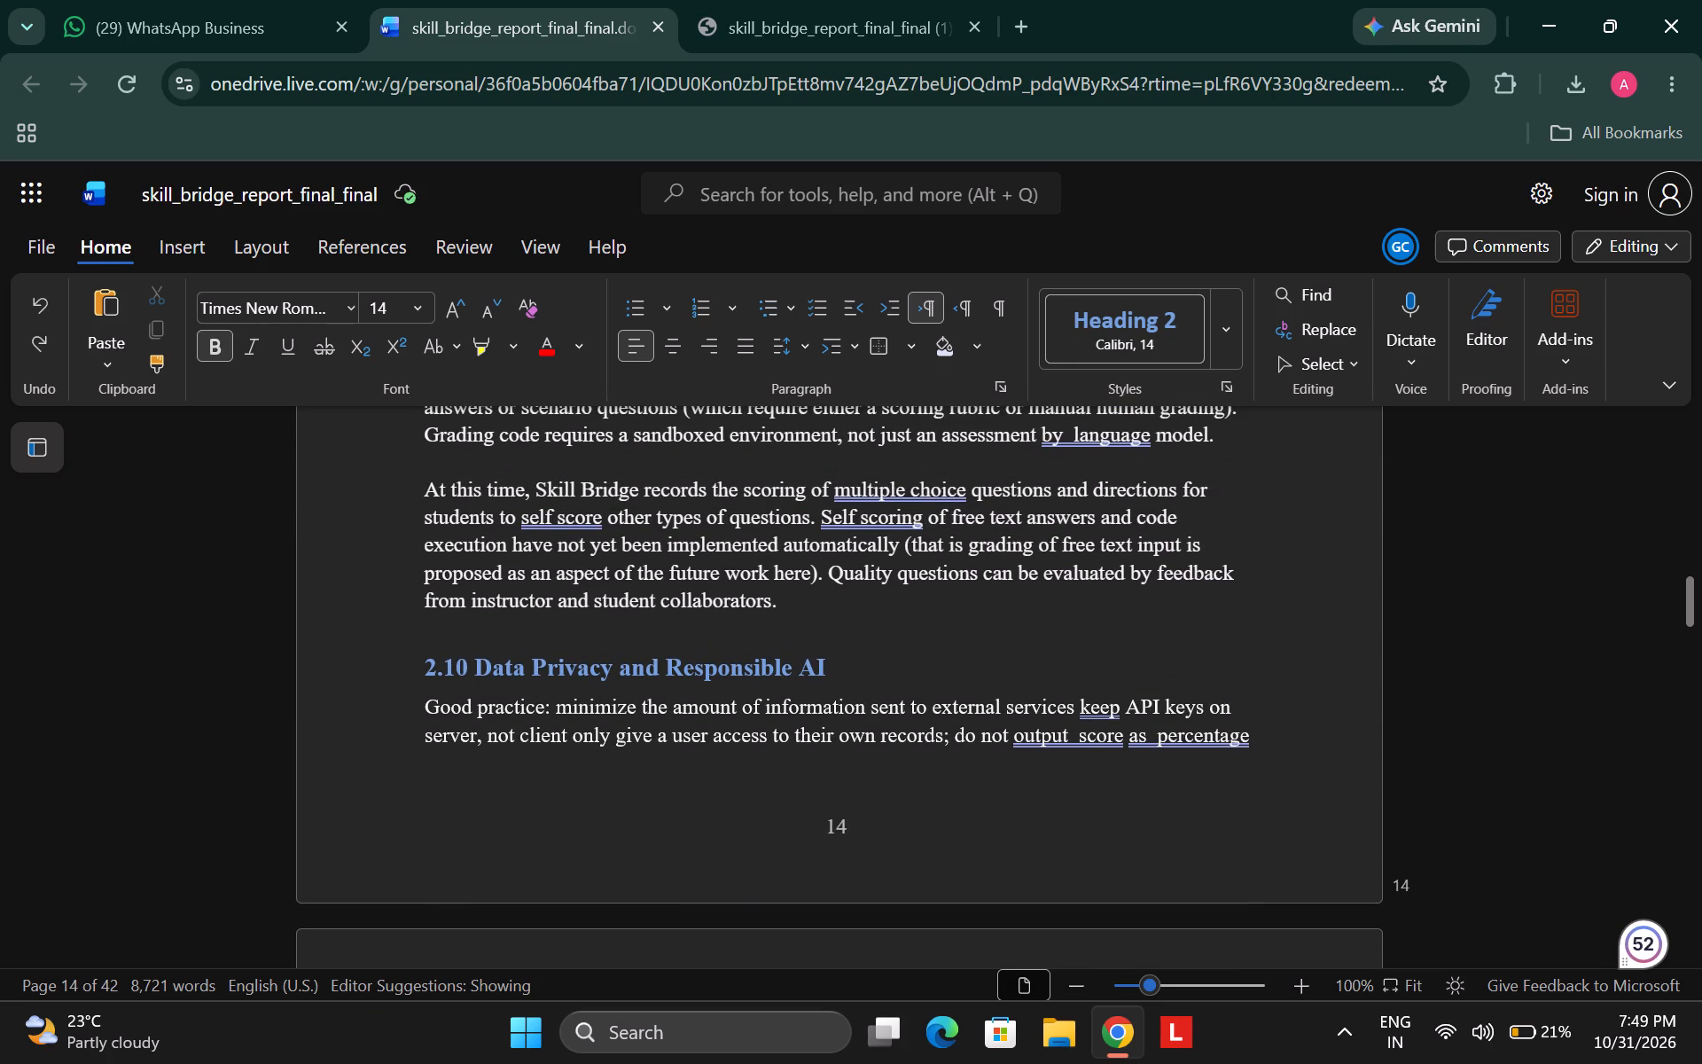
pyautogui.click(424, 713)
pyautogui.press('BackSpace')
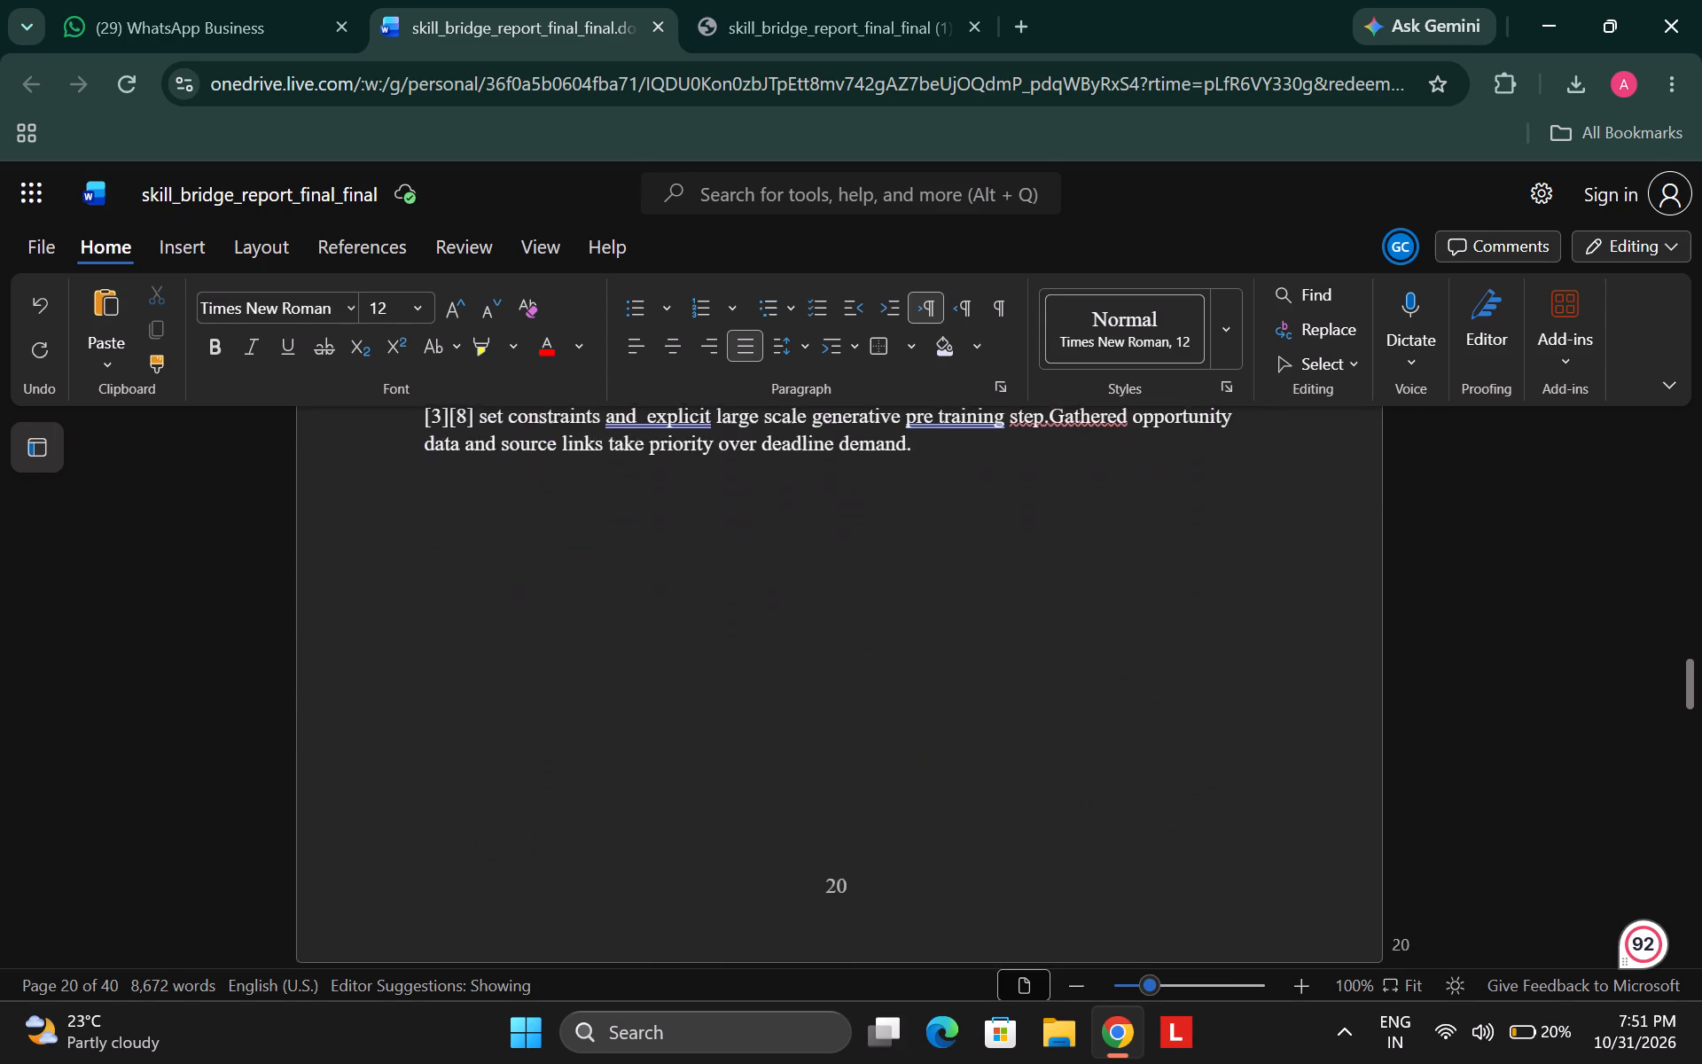
pyautogui.scroll(-1, 751, 859)
pyautogui.scroll(1, 751, 859)
pyautogui.scroll(-2, 751, 859)
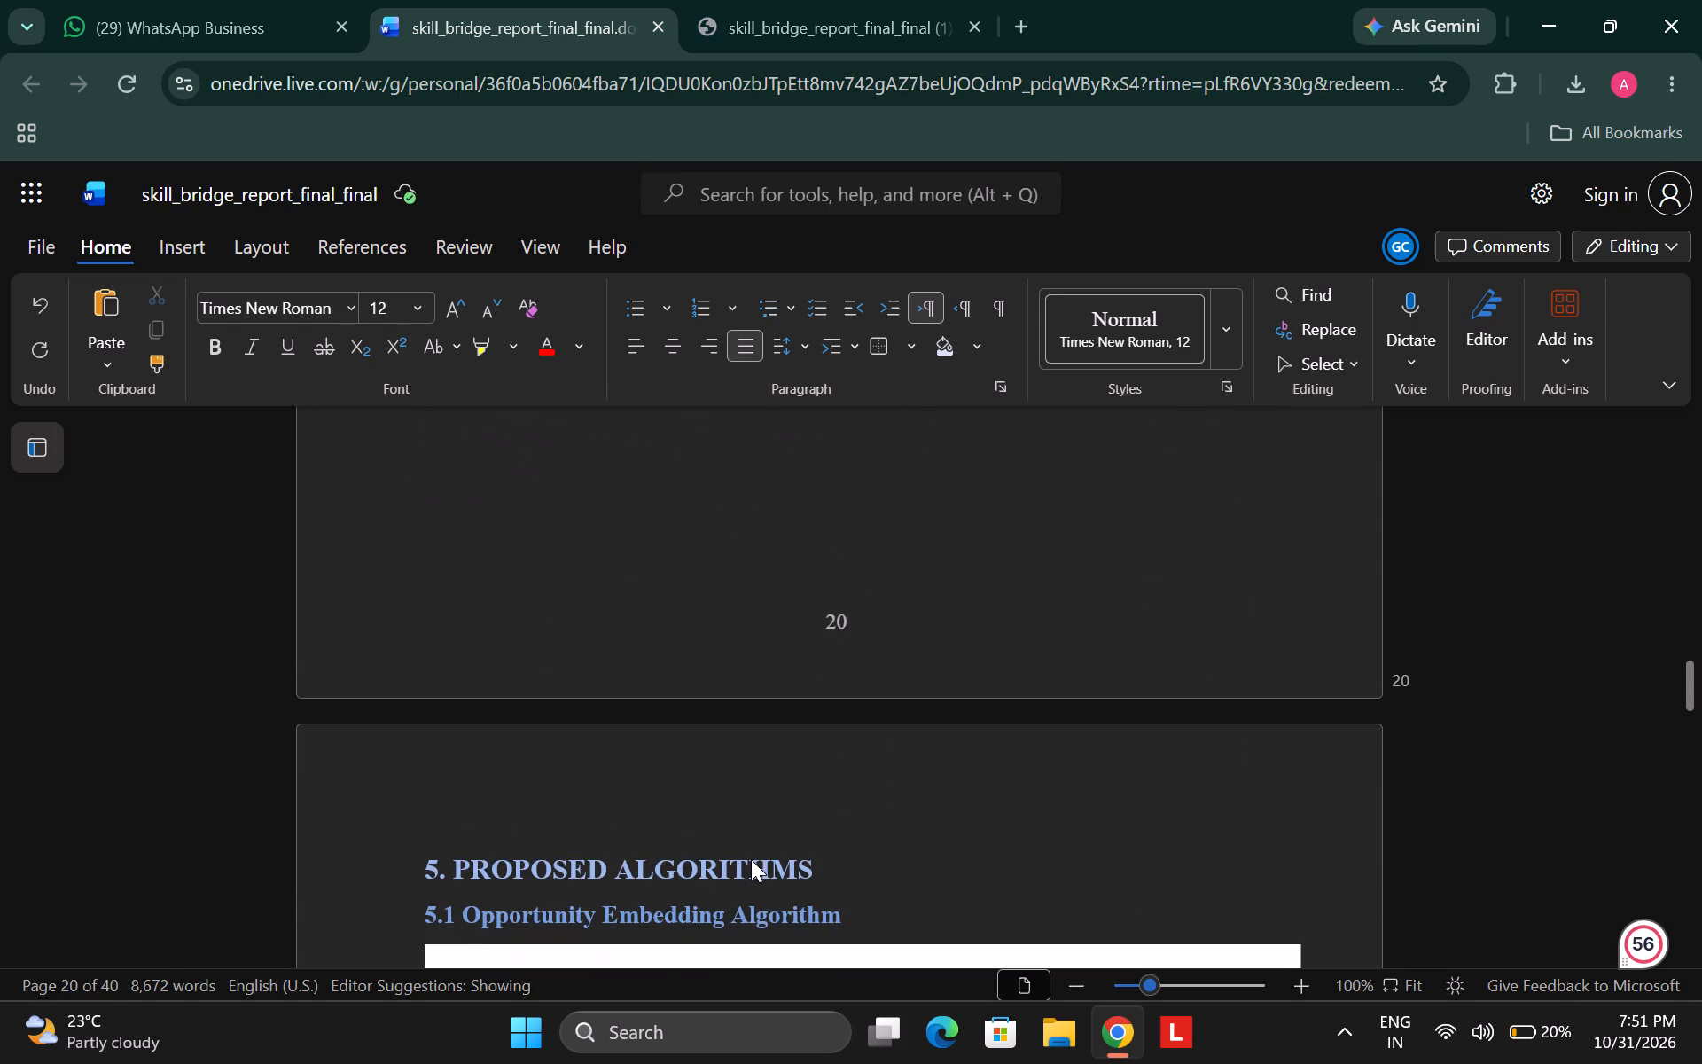
# Review the figures, text spacing and page breaks in chapter 5, "PROPOSED ALGORITHMS", up to the start of chapter 6.
pyautogui.scroll(-1, 751, 859)
pyautogui.scroll(-1, 874, 806)
pyautogui.hscroll(1, 874, 806)
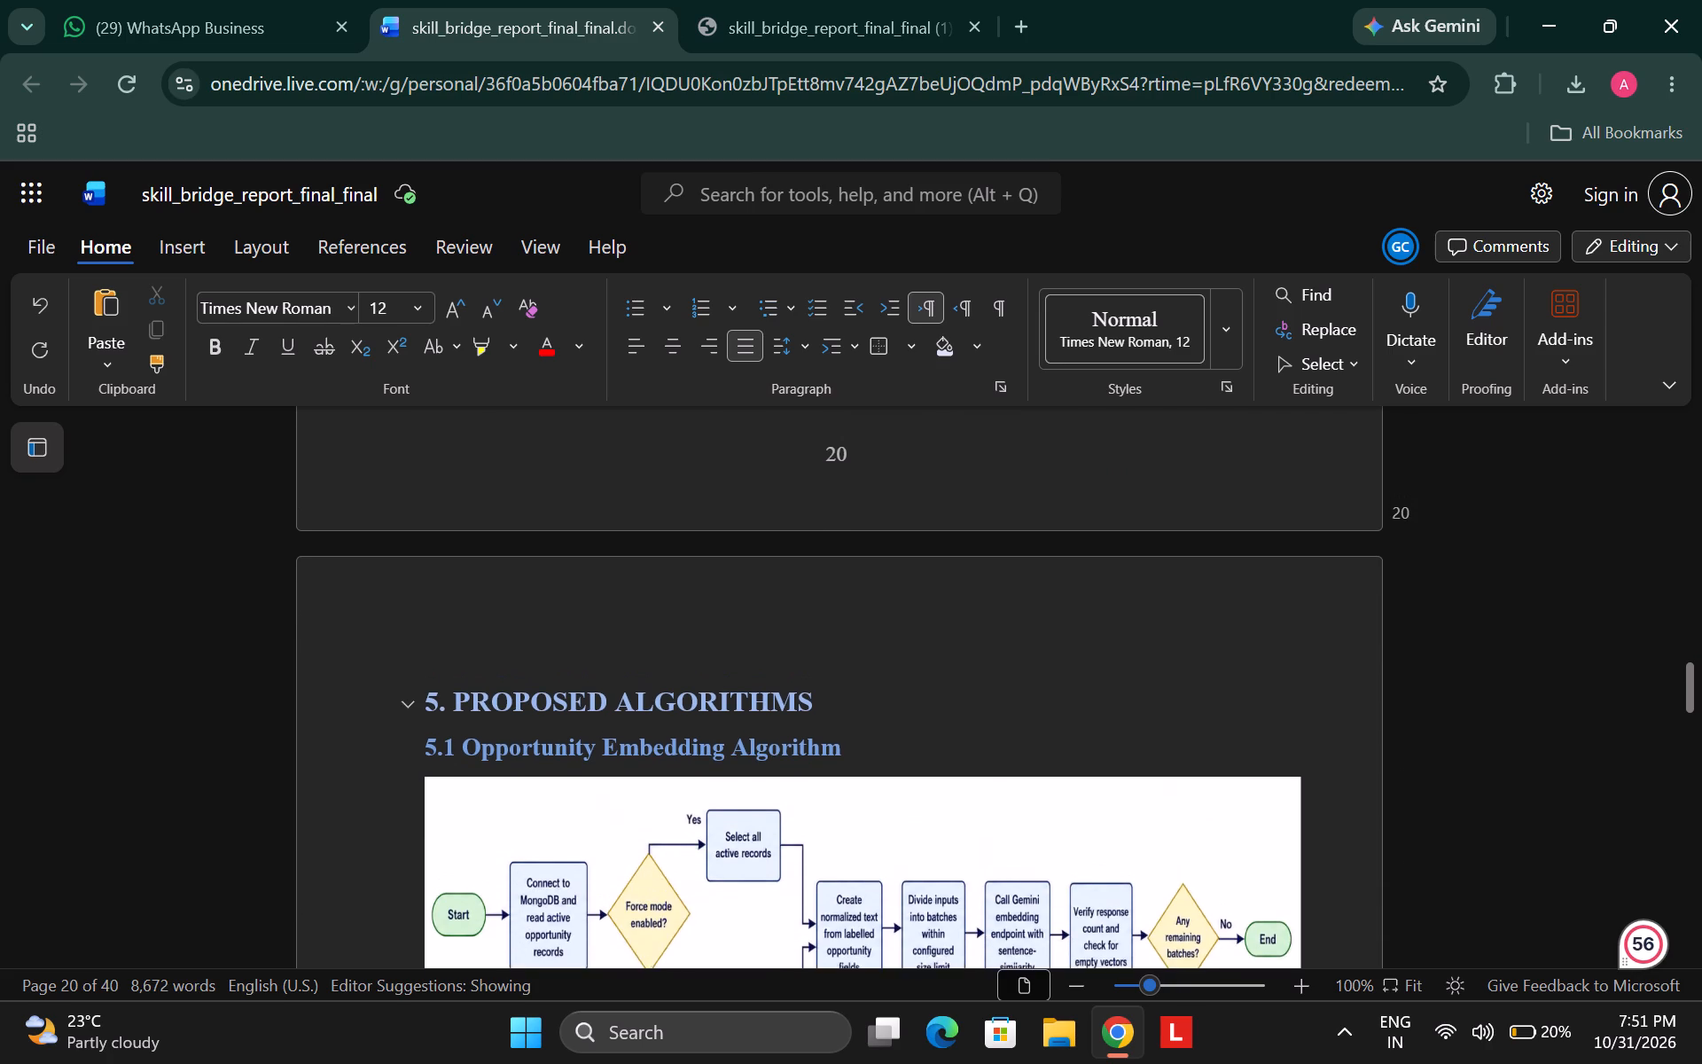
pyautogui.hscroll(1, 874, 806)
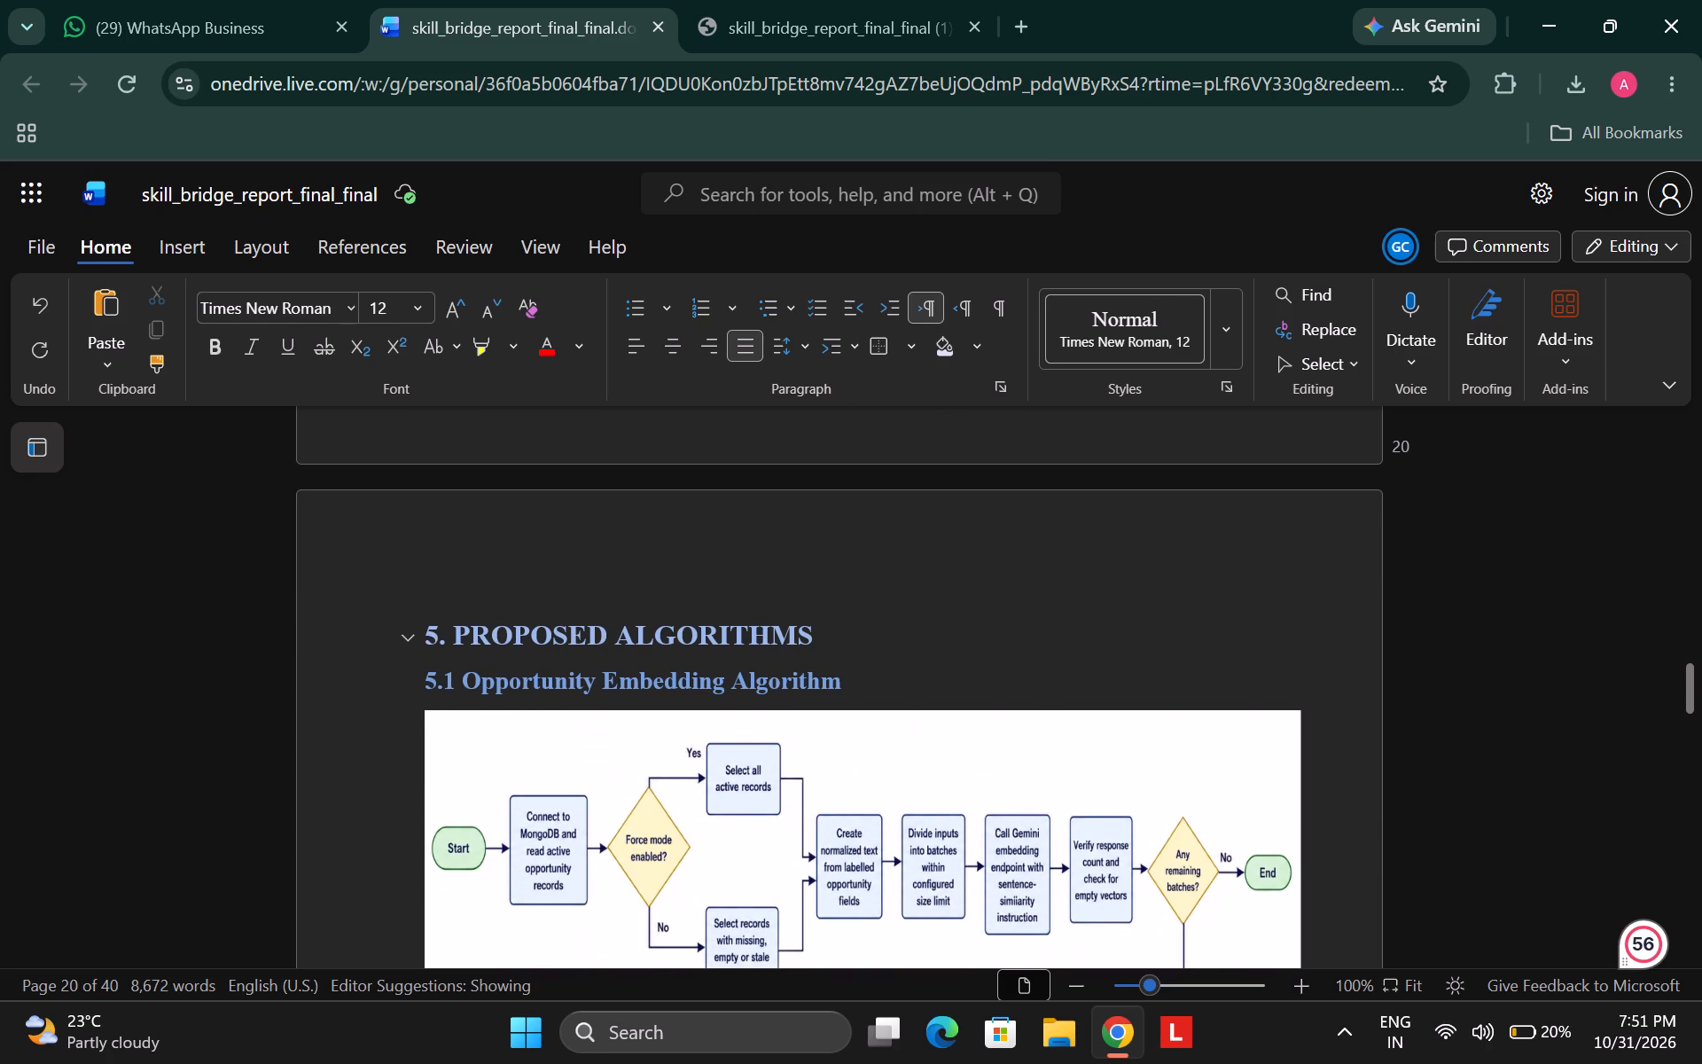
pyautogui.scroll(-2, 759, 701)
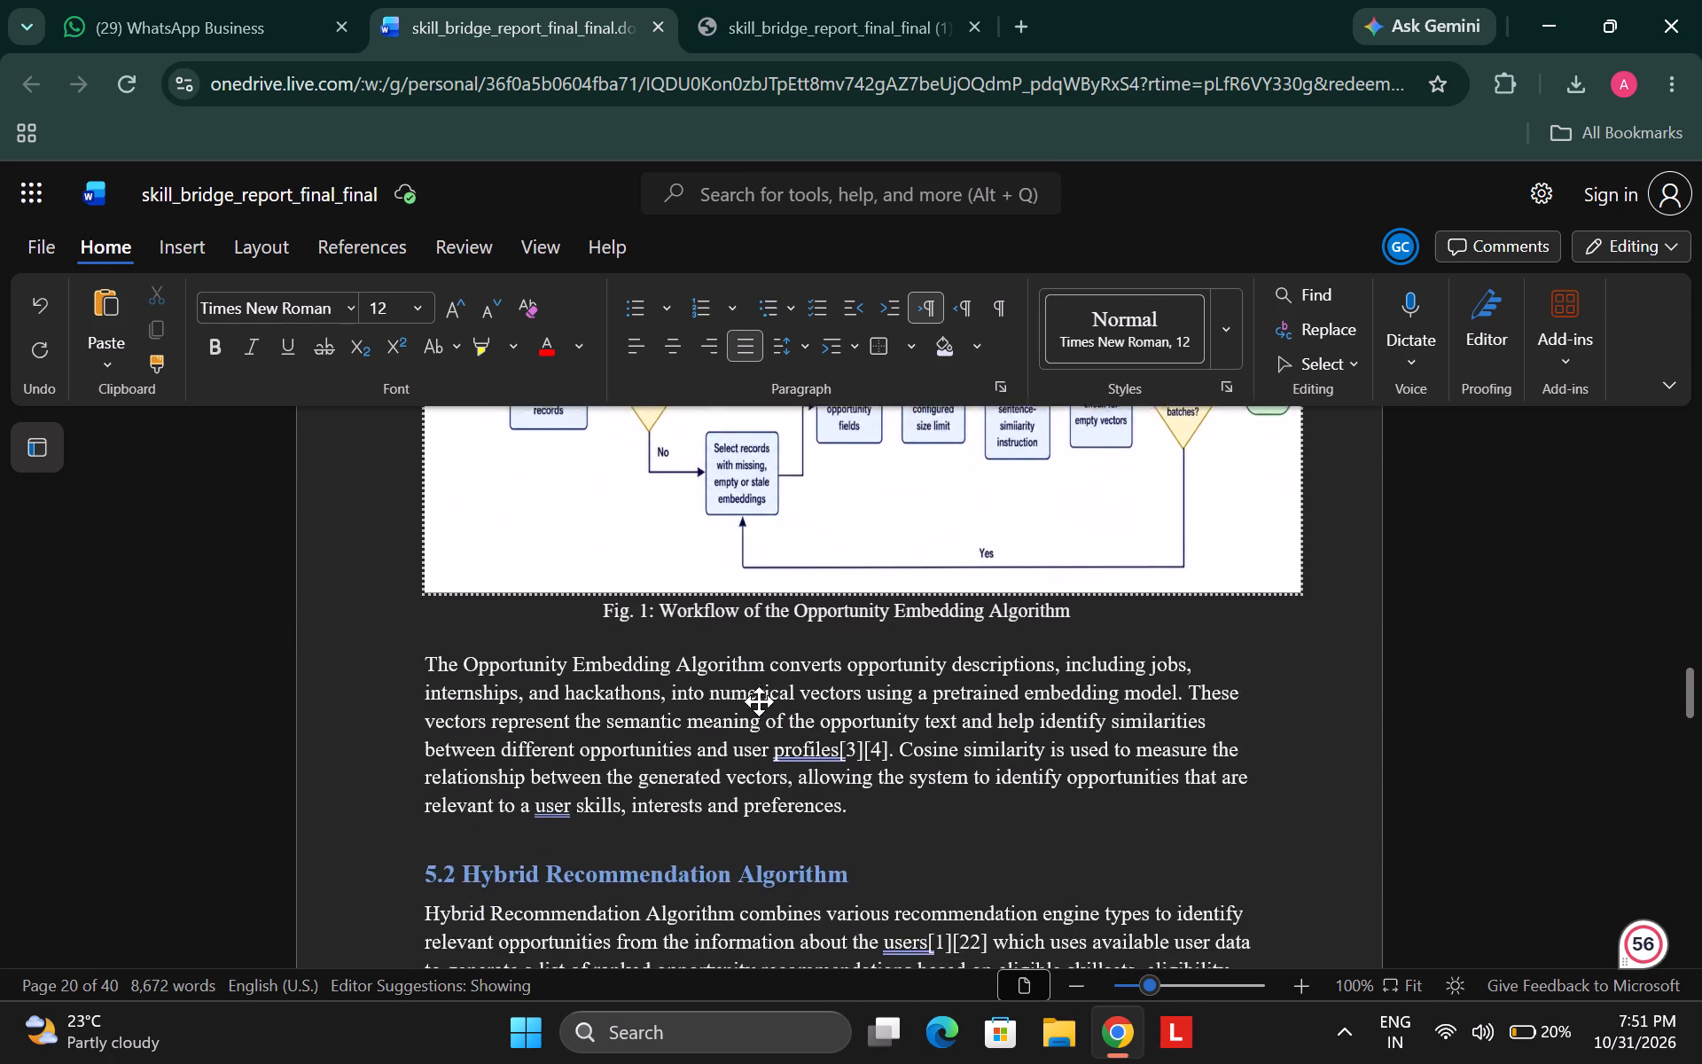
pyautogui.scroll(-5, 759, 701)
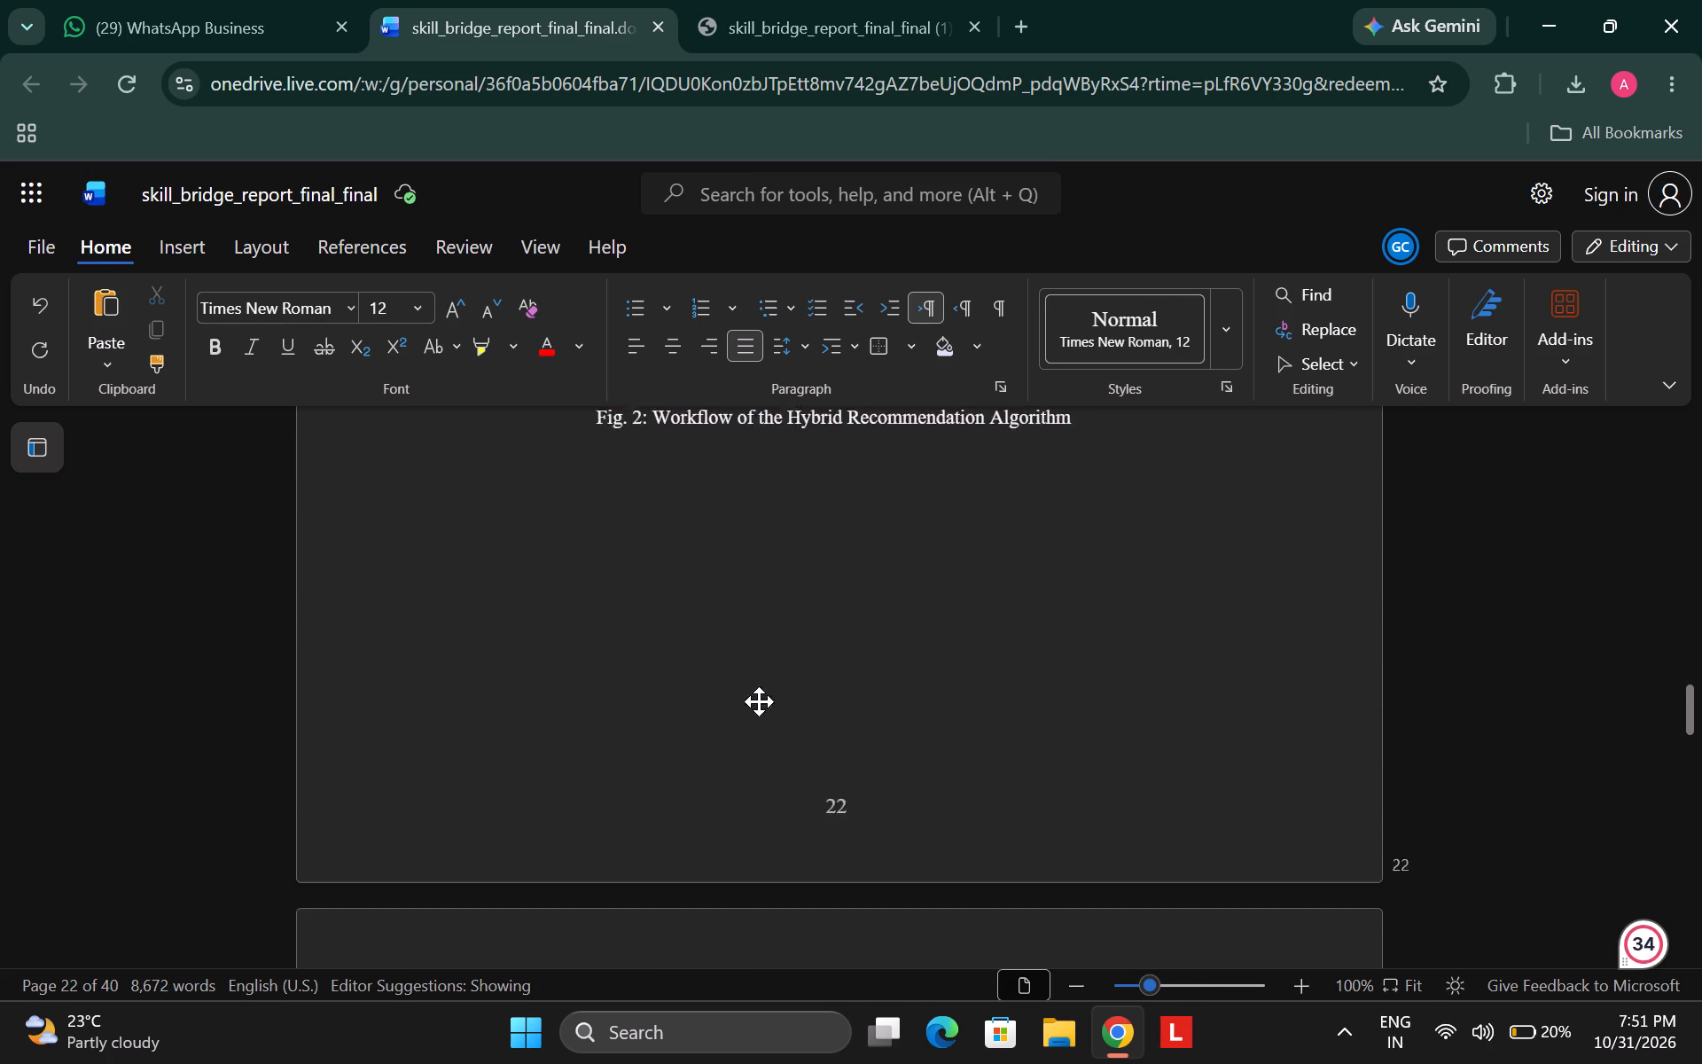
pyautogui.scroll(-2, 759, 701)
# Examine the diagrams and page layout from section 6.1 System Architecture through 6.2 DFD Level 0 to the 6.4 heading.
pyautogui.scroll(-1, 863, 731)
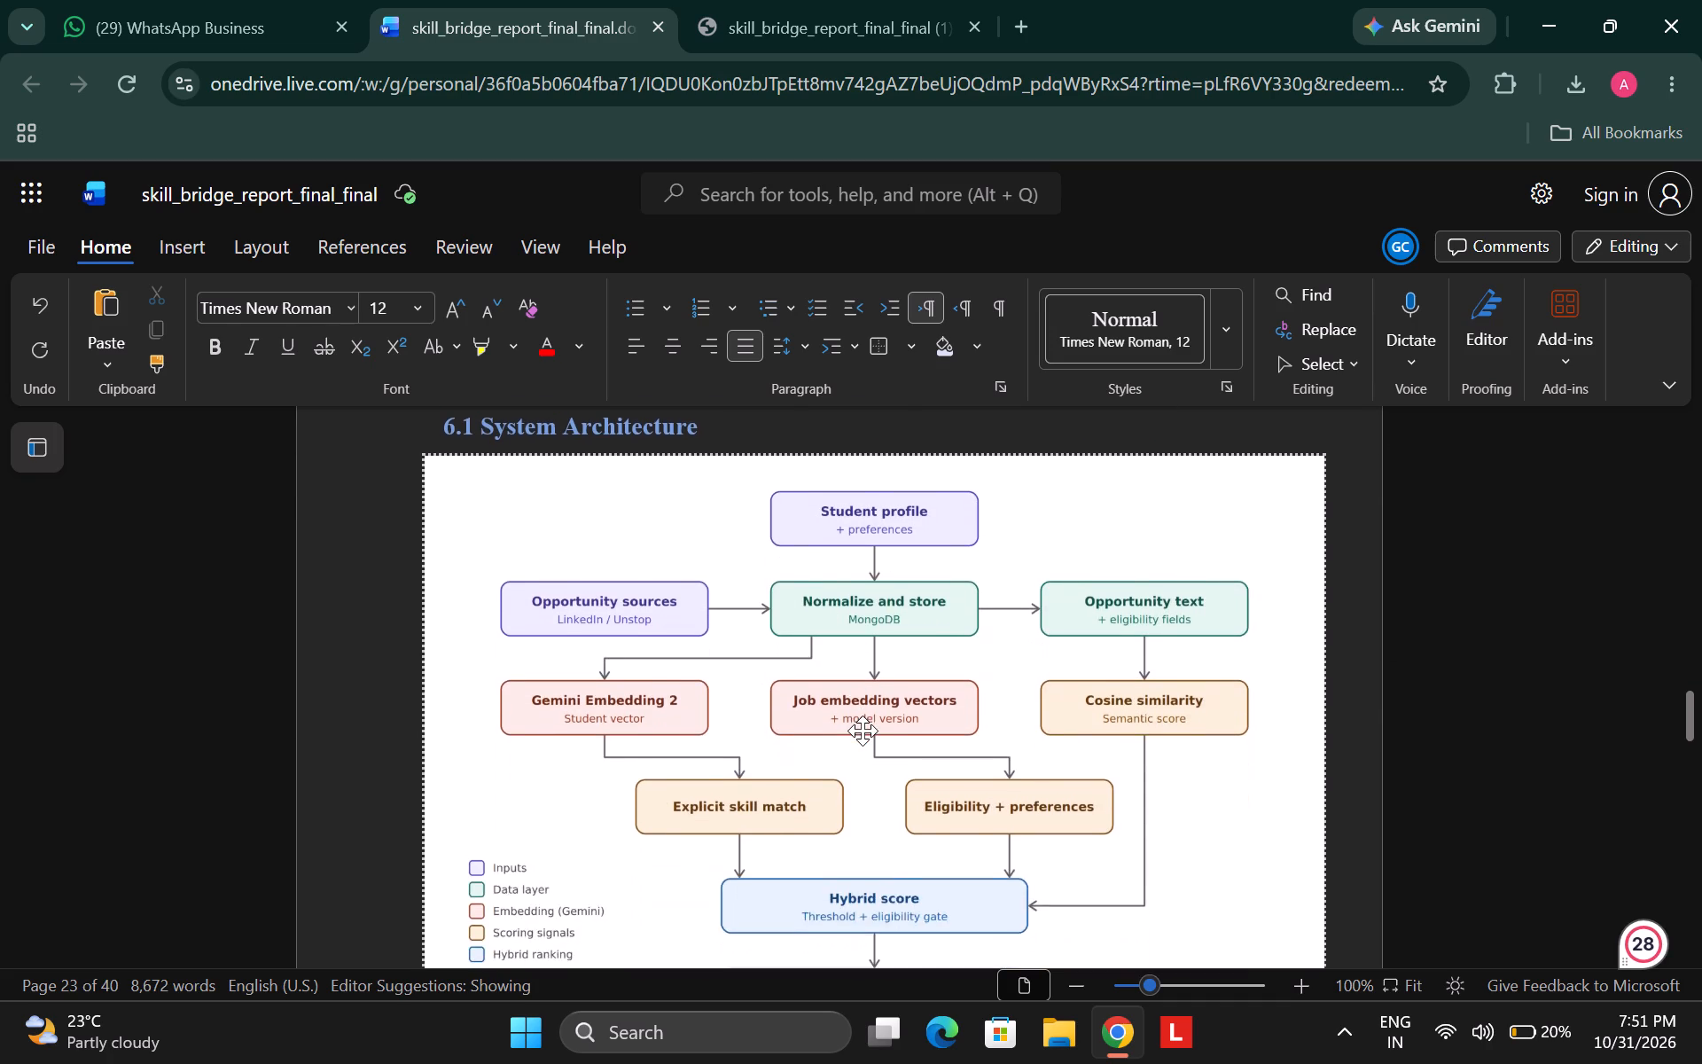
pyautogui.scroll(-2, 863, 731)
pyautogui.scroll(1, 863, 731)
pyautogui.scroll(-1, 863, 731)
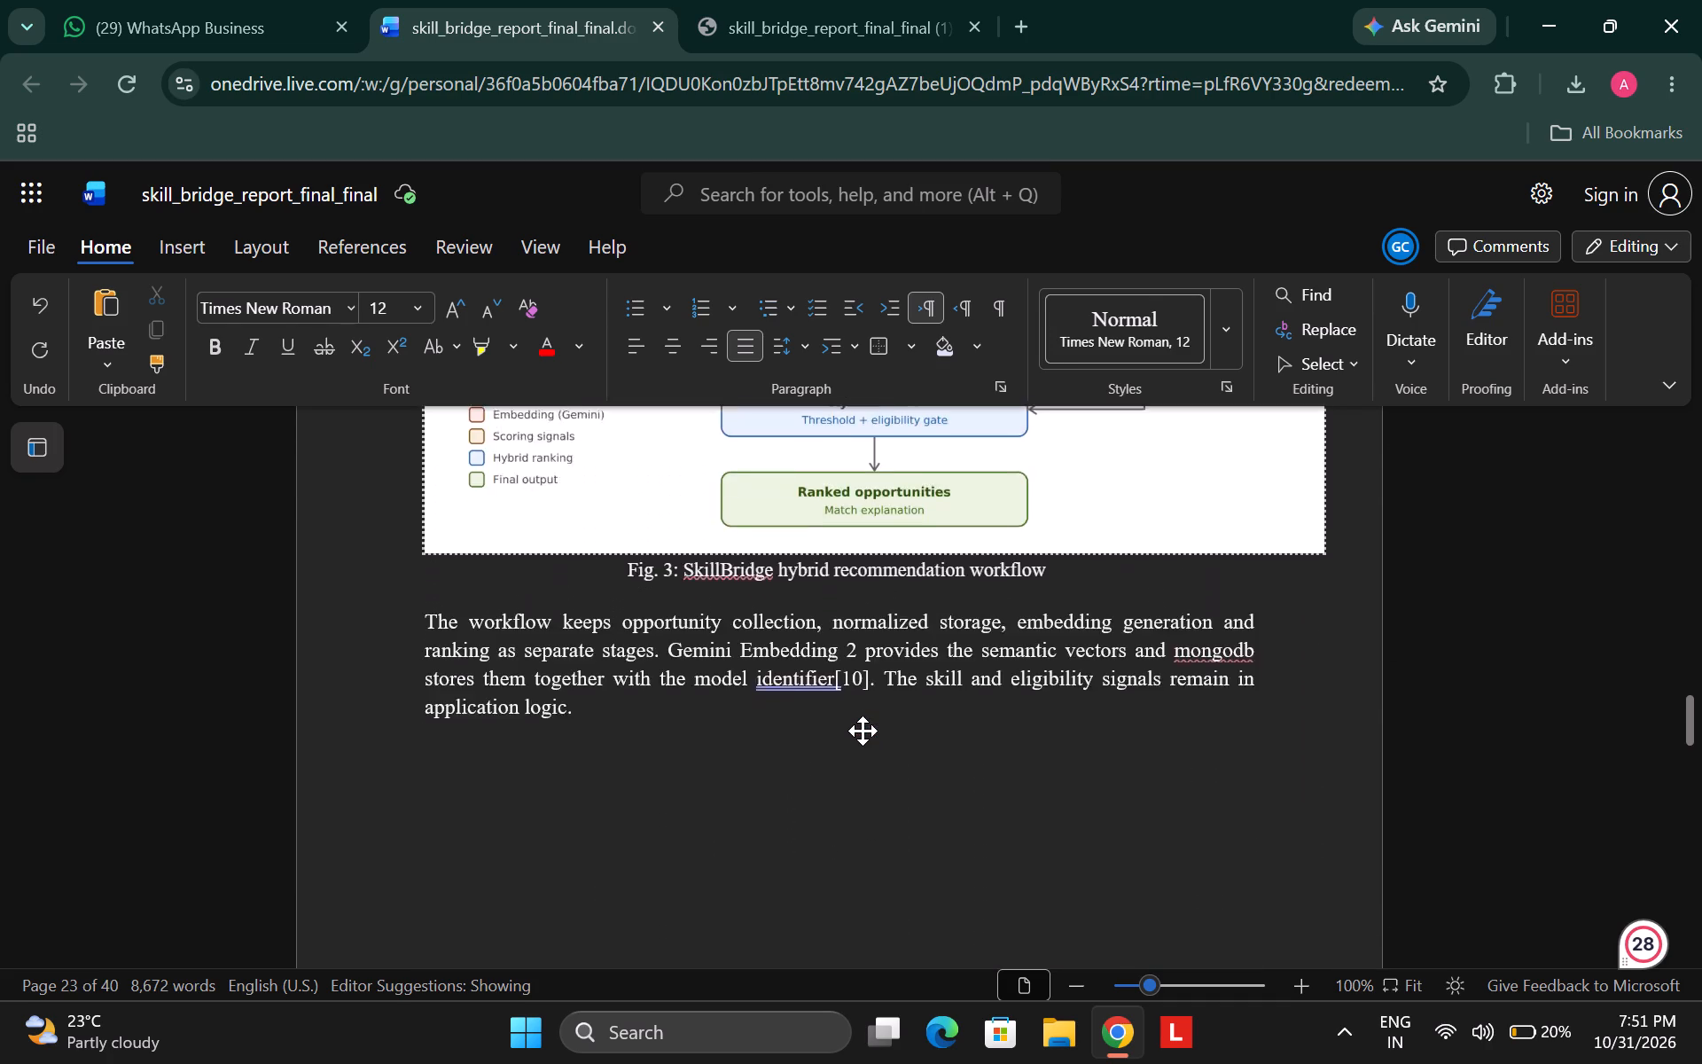
pyautogui.scroll(-2, 863, 731)
pyautogui.scroll(2, 863, 731)
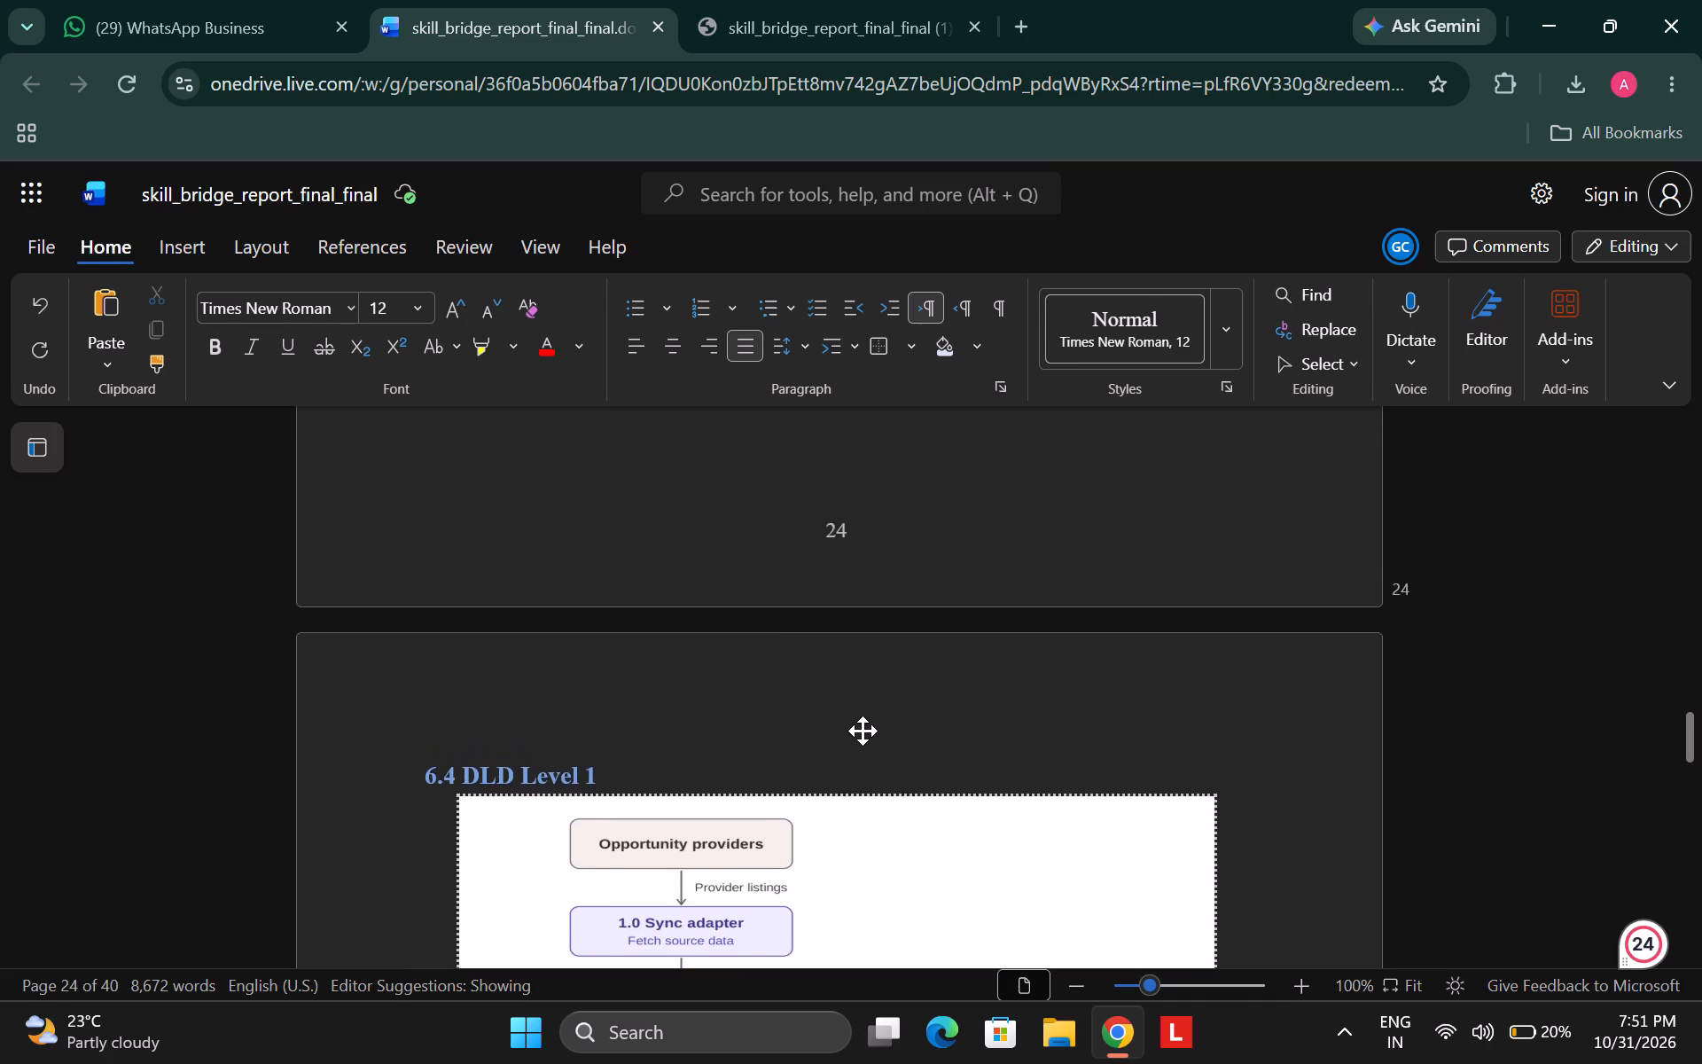
pyautogui.scroll(2, 863, 731)
pyautogui.scroll(-2, 863, 731)
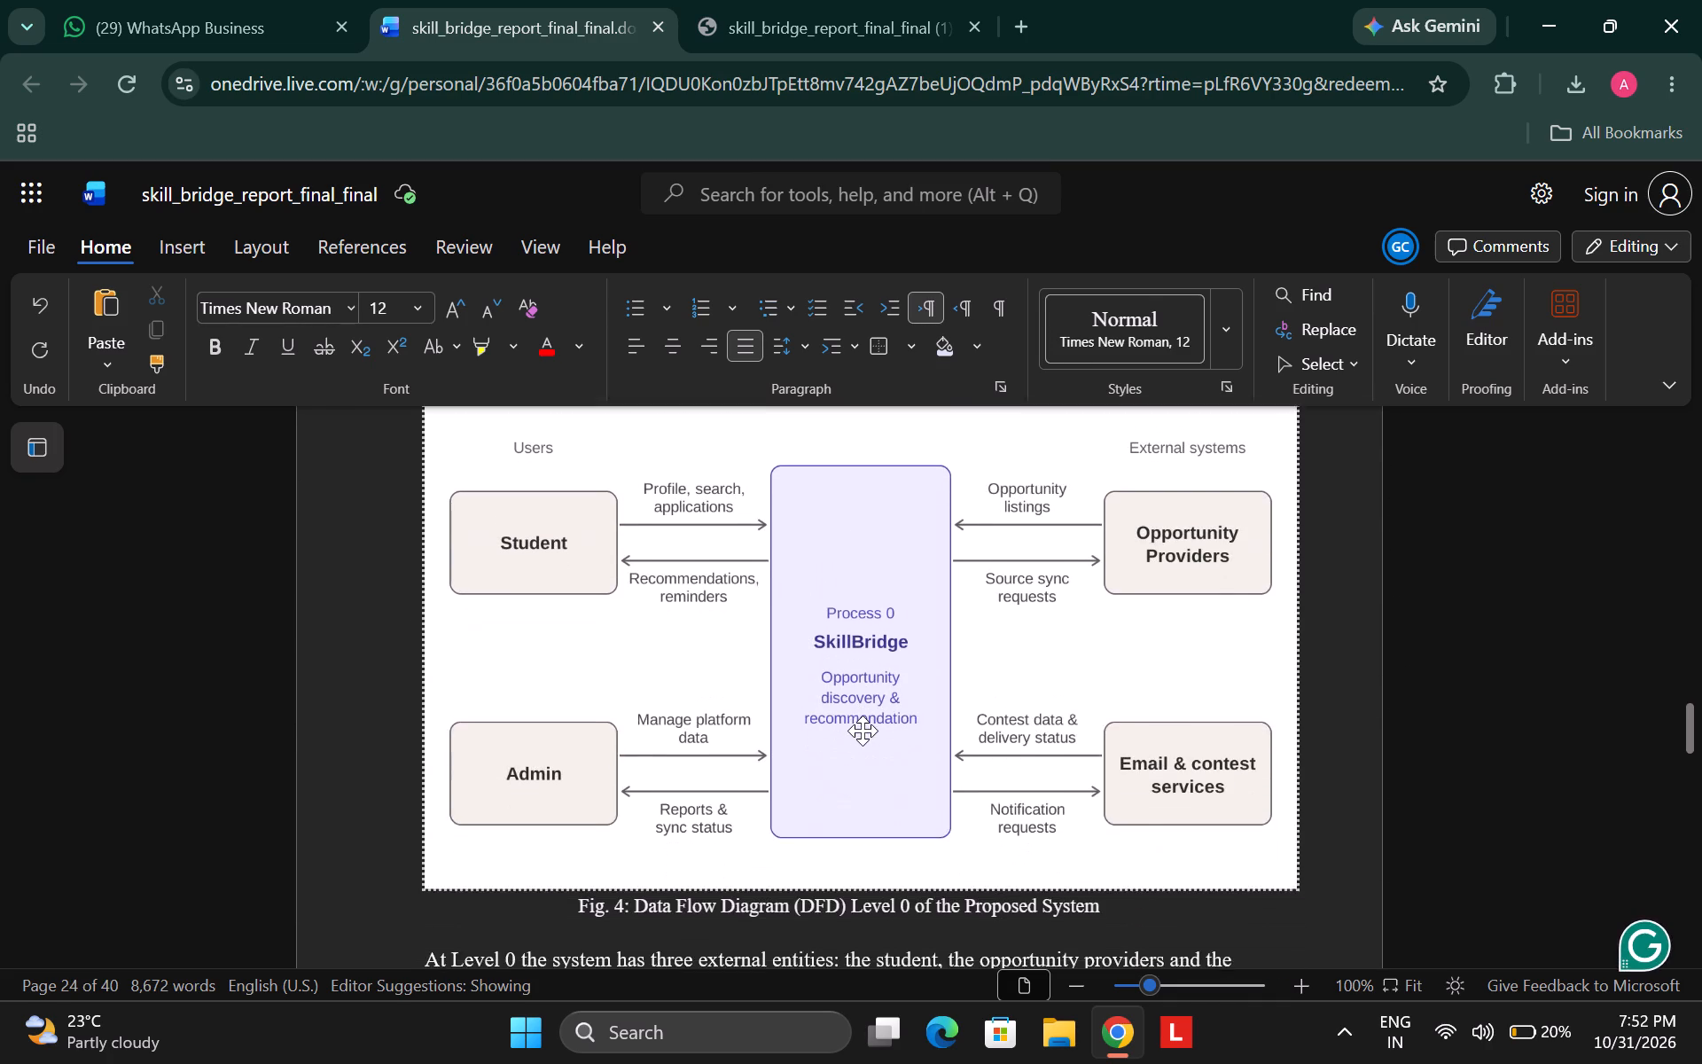
pyautogui.scroll(-2, 863, 731)
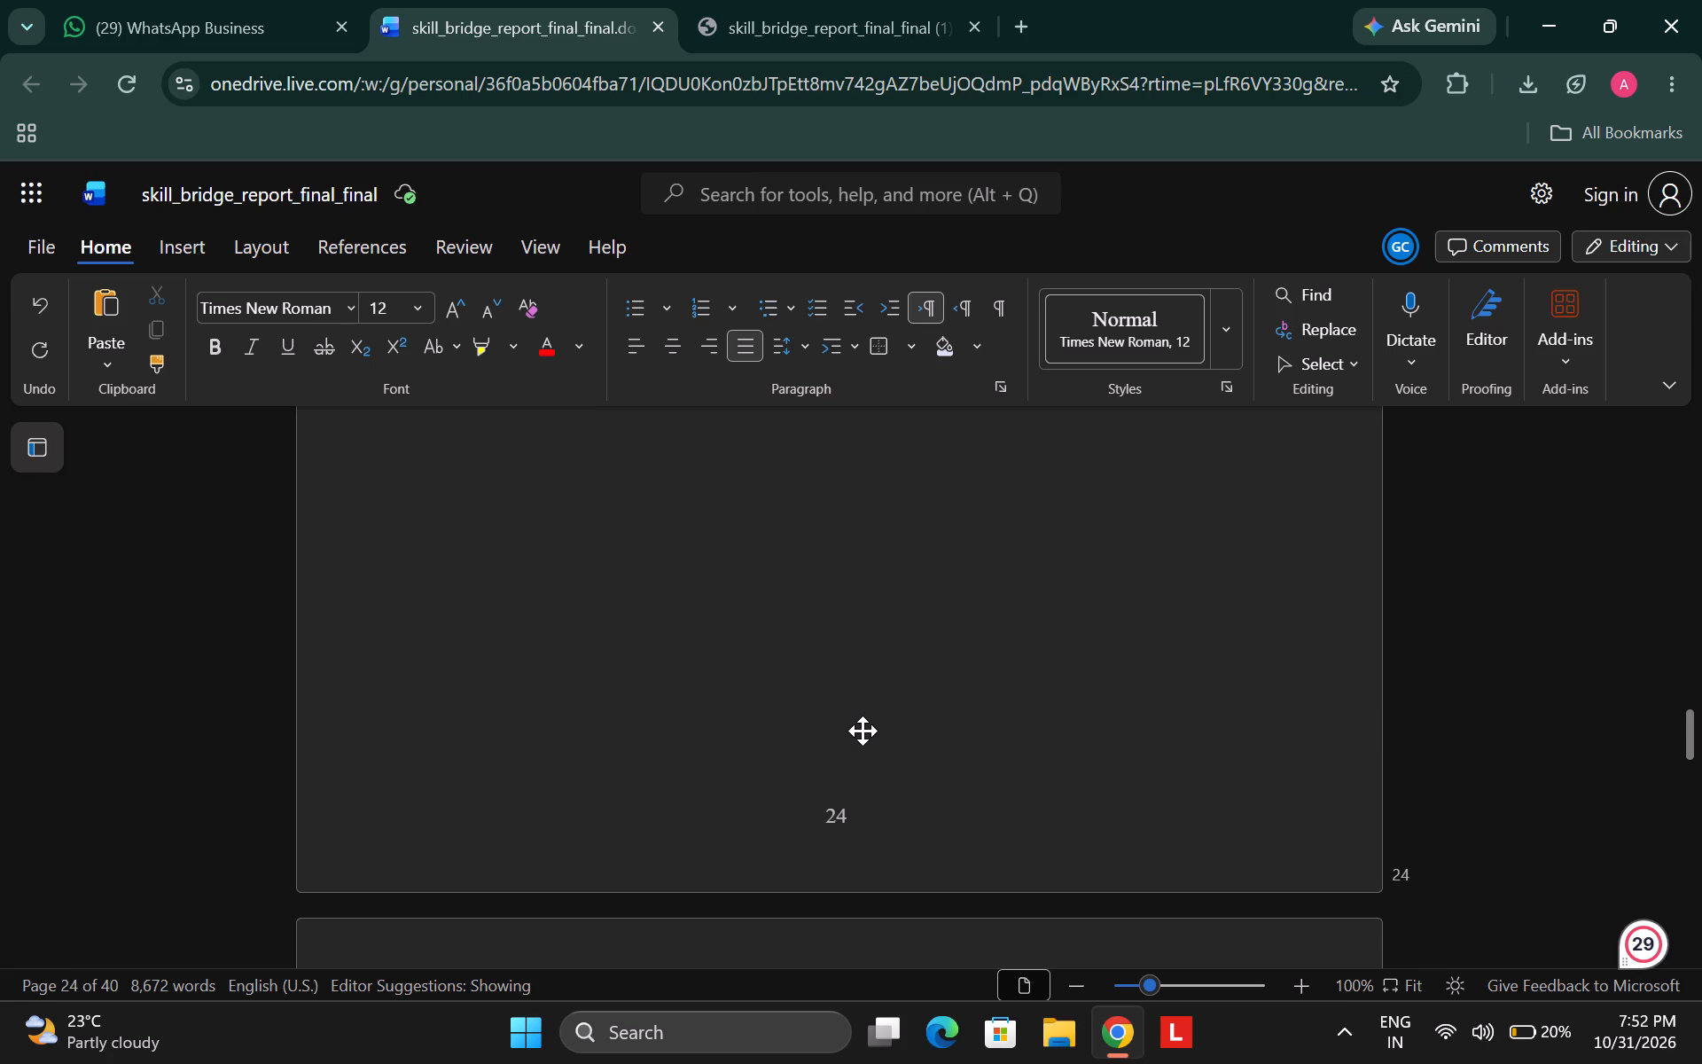
# Recheck the section numbering, blank space and page breaks between sections 6.1, 6.2 and 6.4 on pages 22 to 25.
pyautogui.scroll(2, 863, 731)
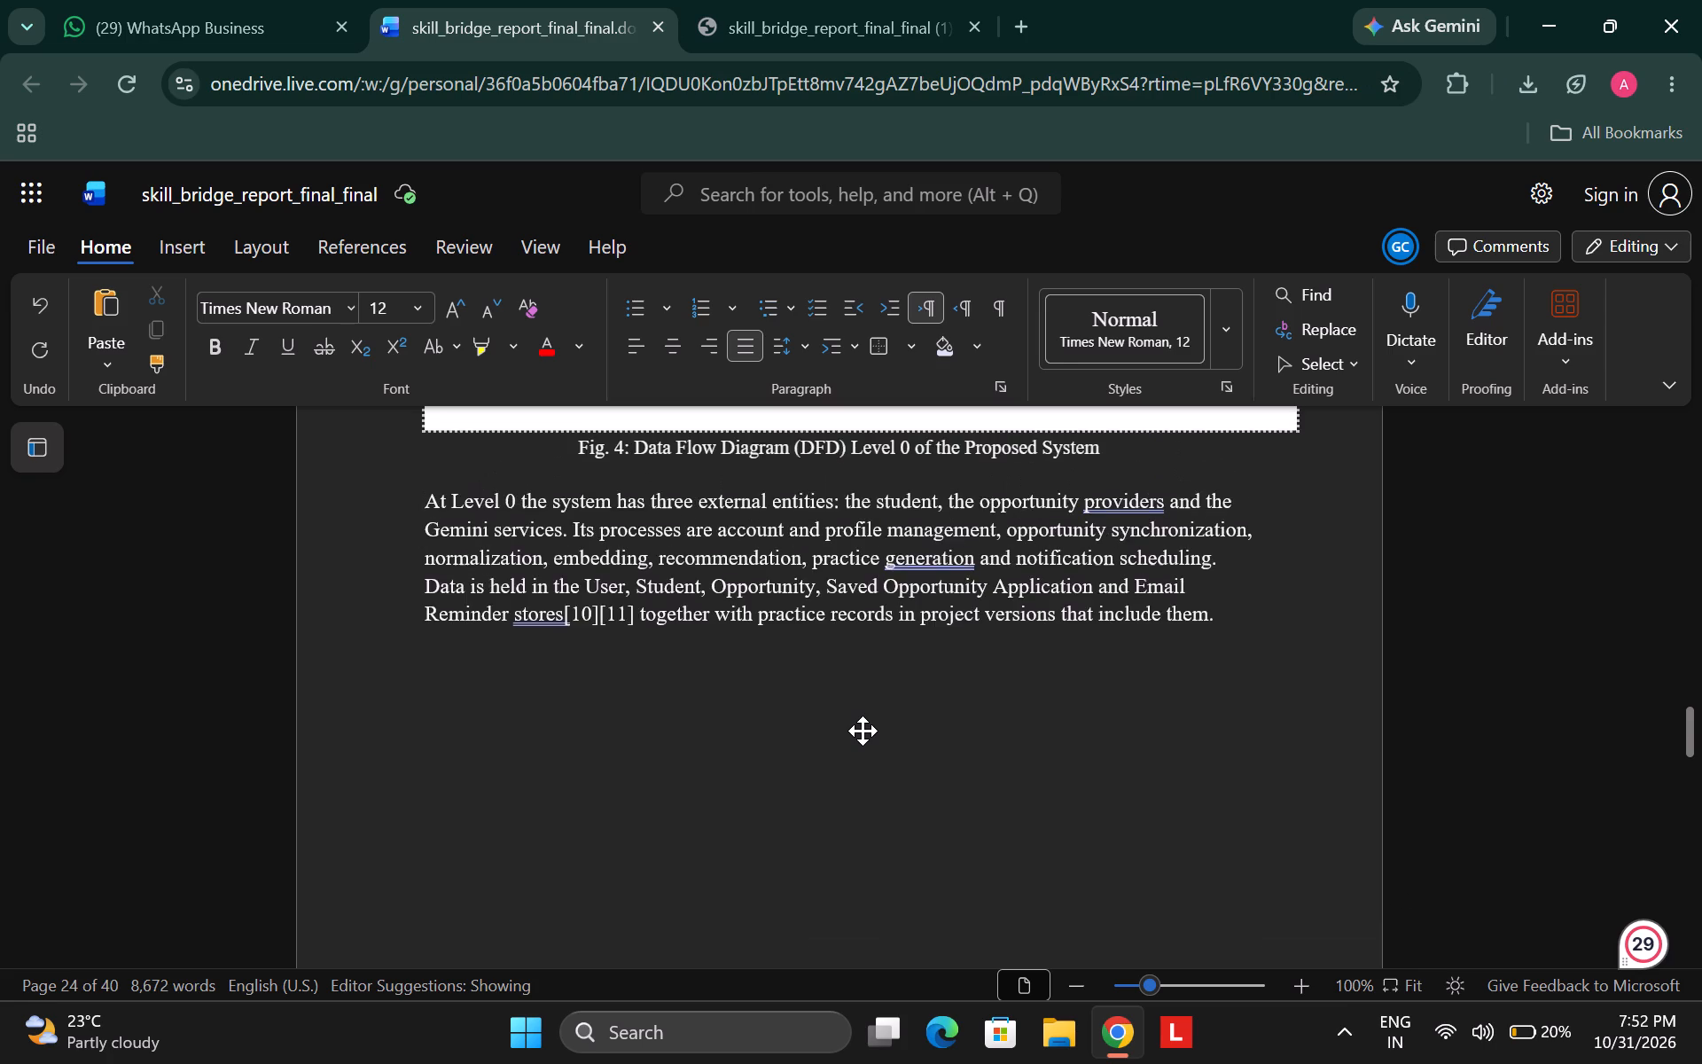
pyautogui.scroll(4, 863, 731)
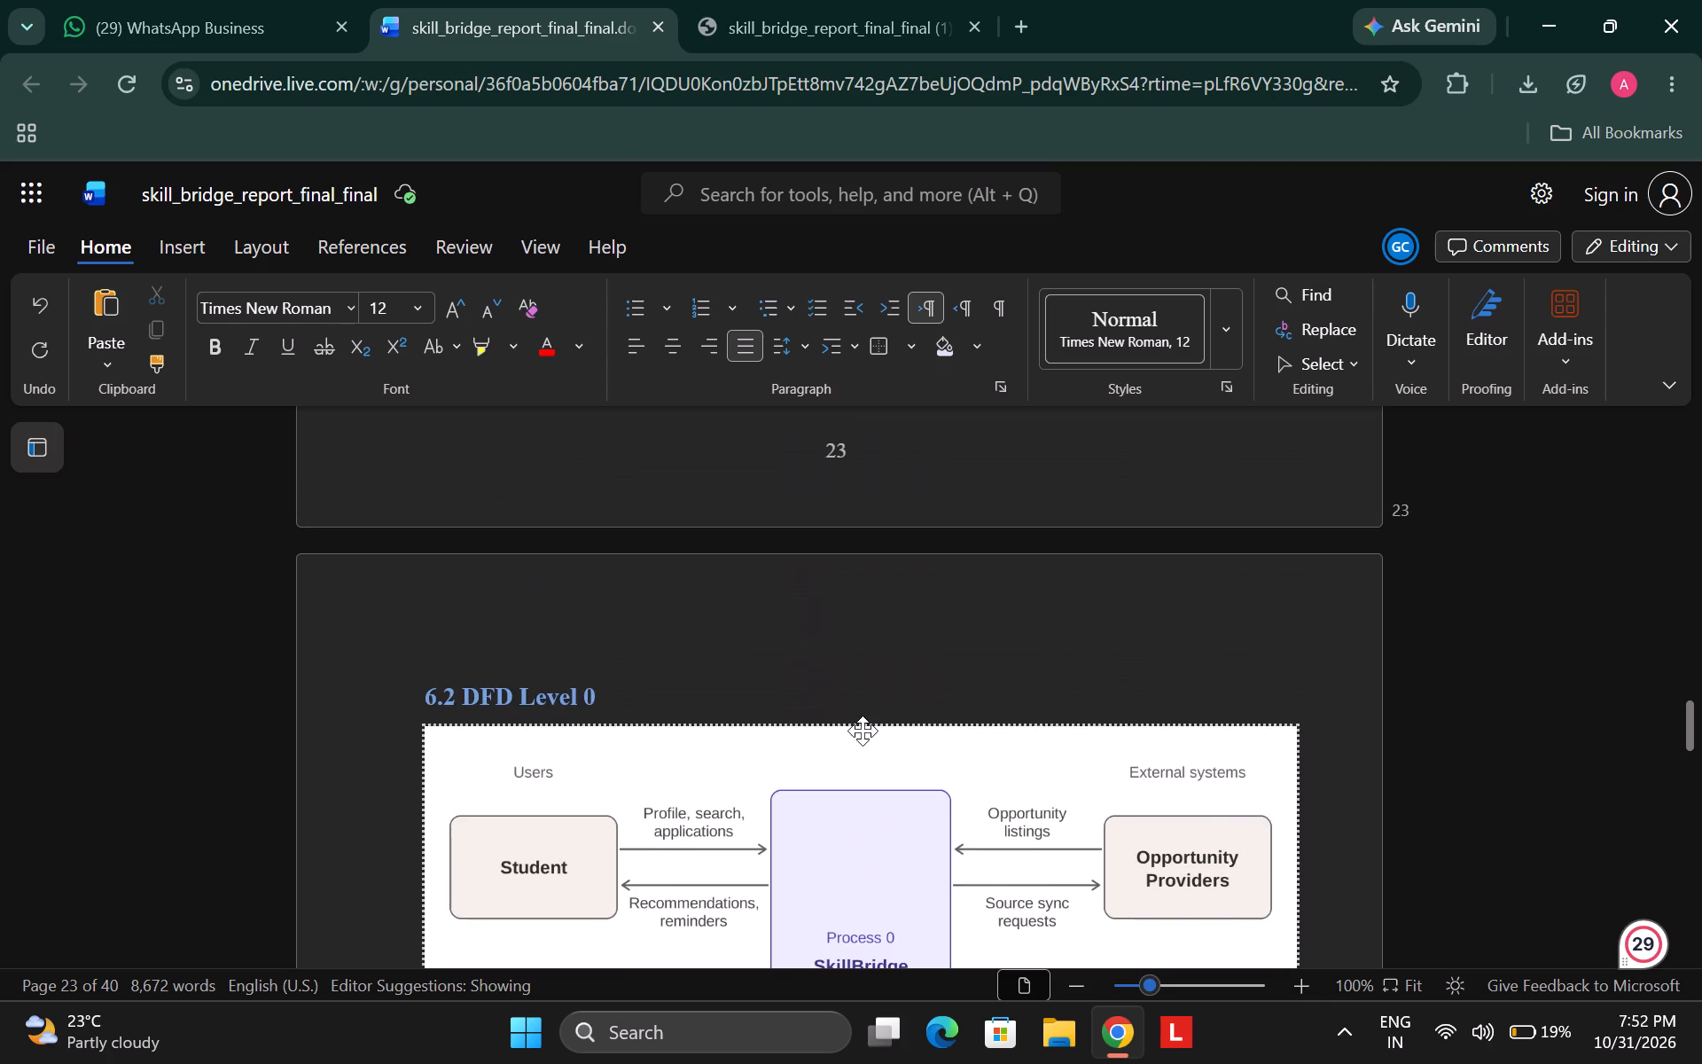
pyautogui.scroll(6, 863, 731)
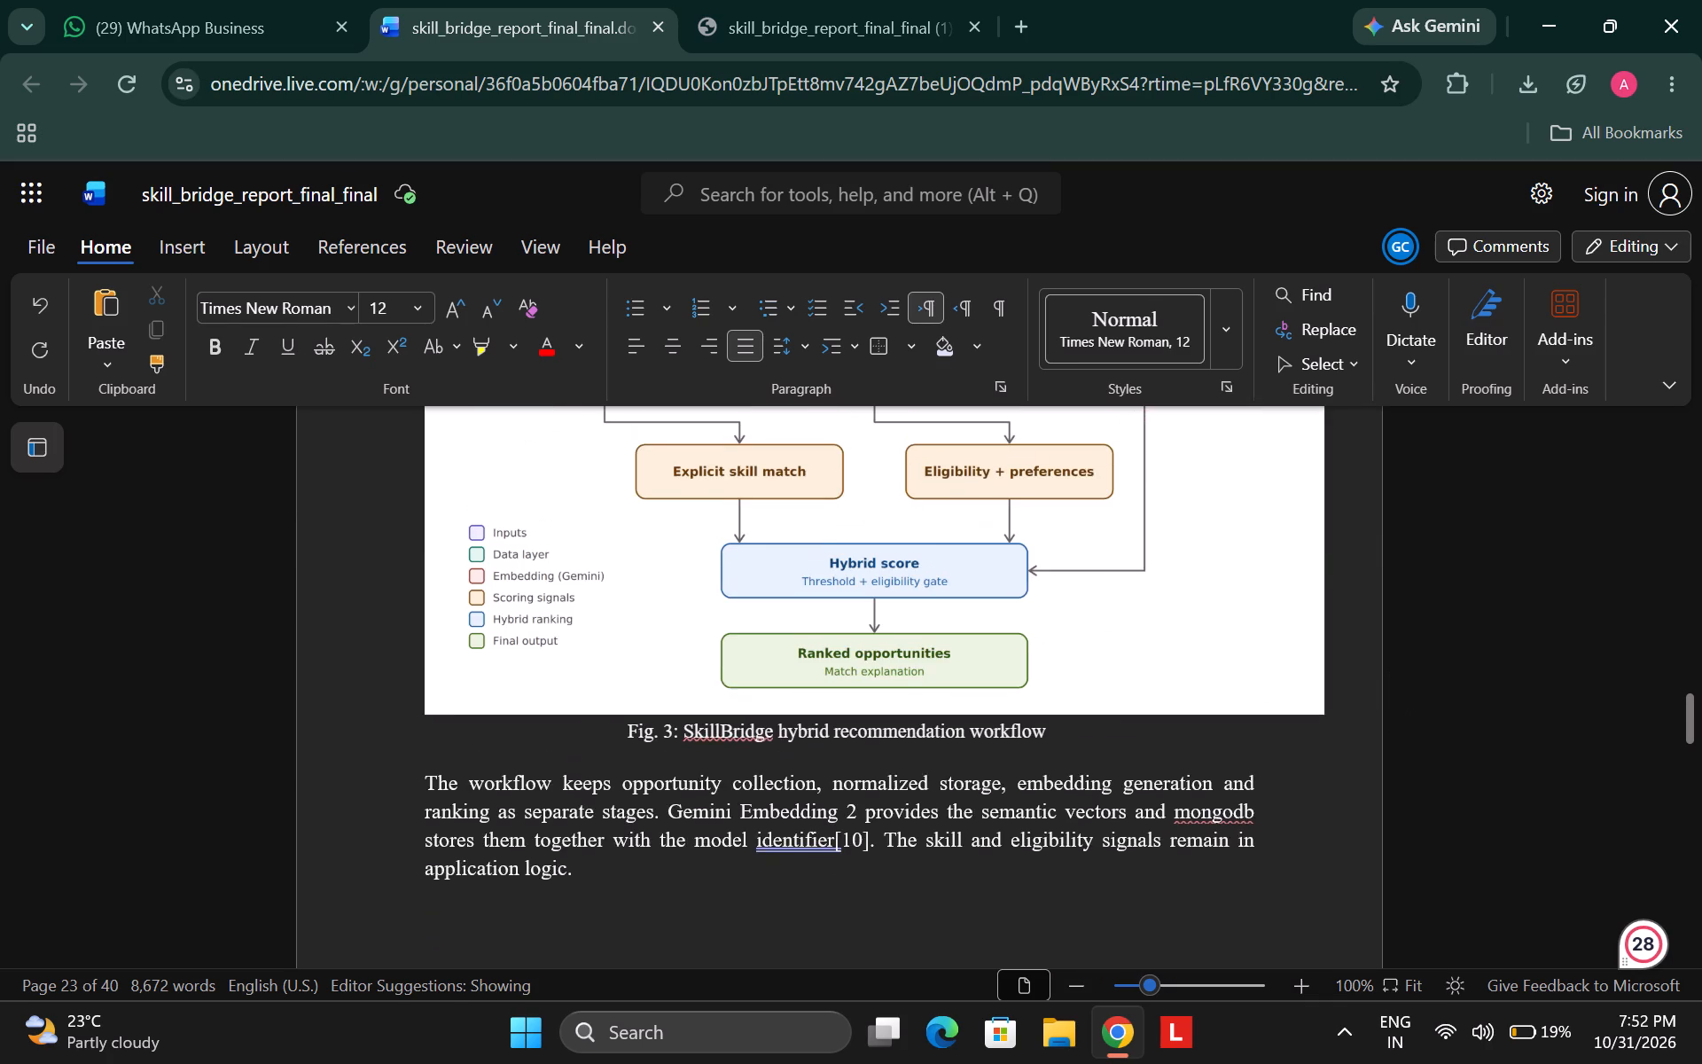
pyautogui.scroll(4, 863, 731)
pyautogui.scroll(-3, 863, 731)
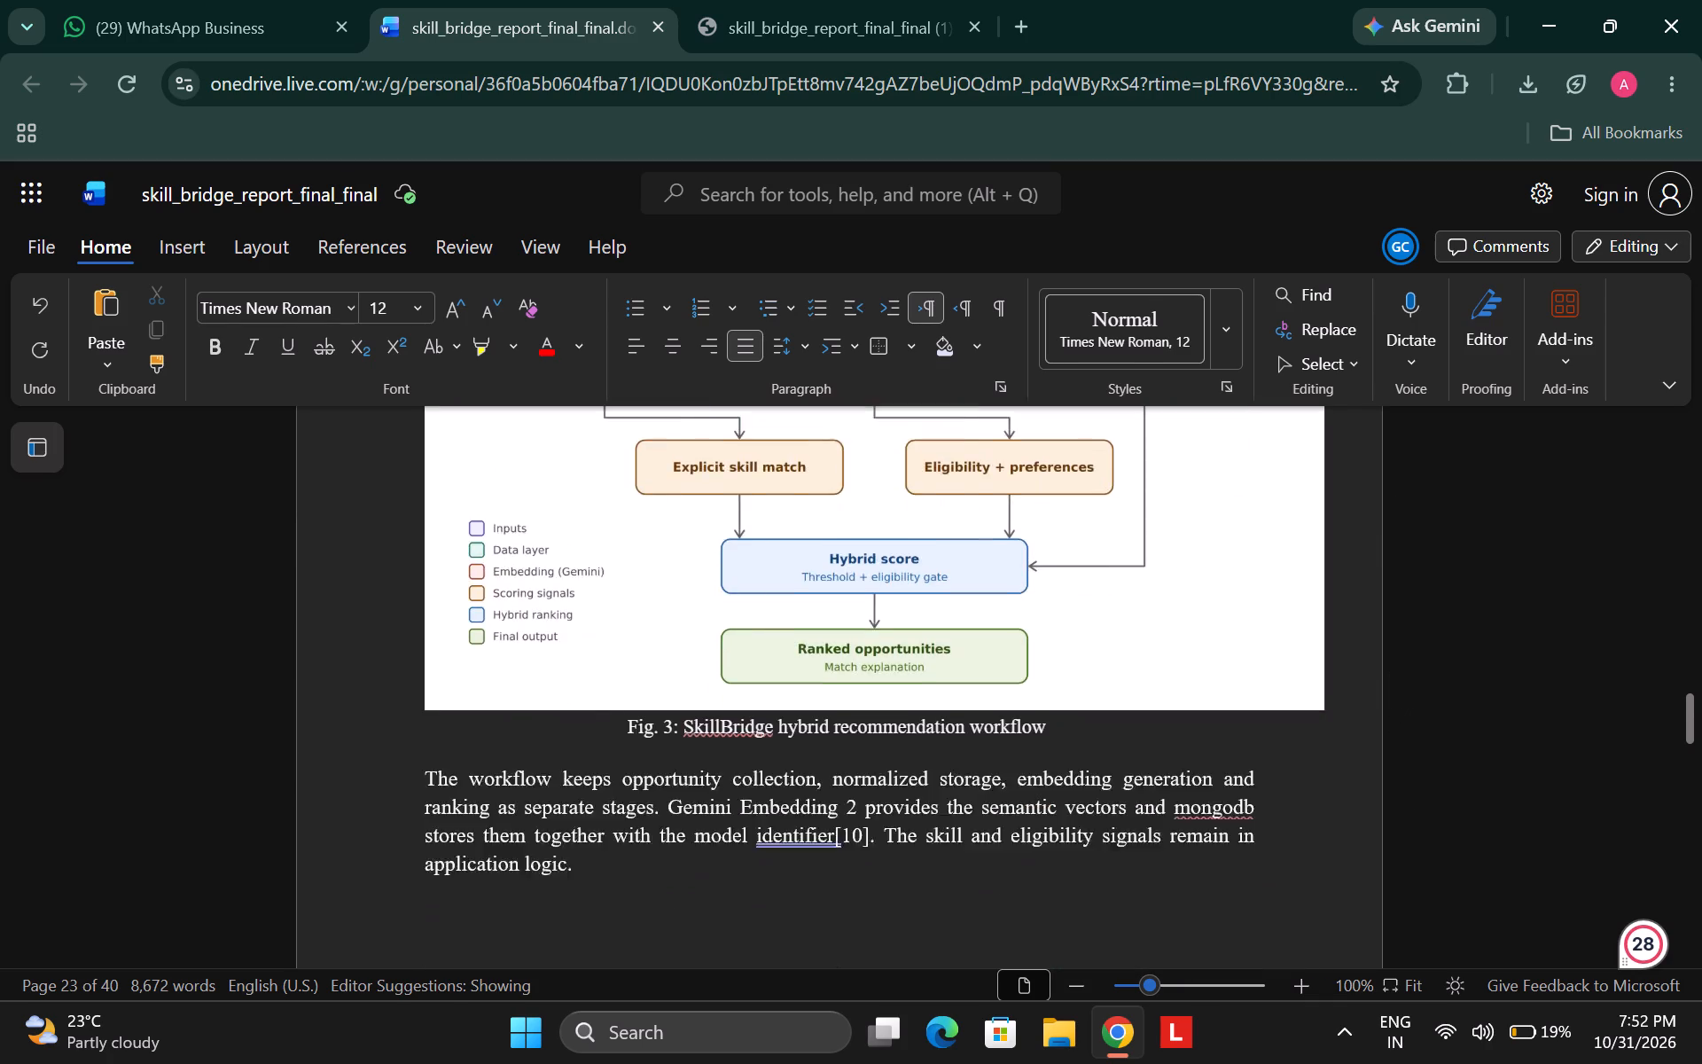
pyautogui.scroll(-5, 863, 731)
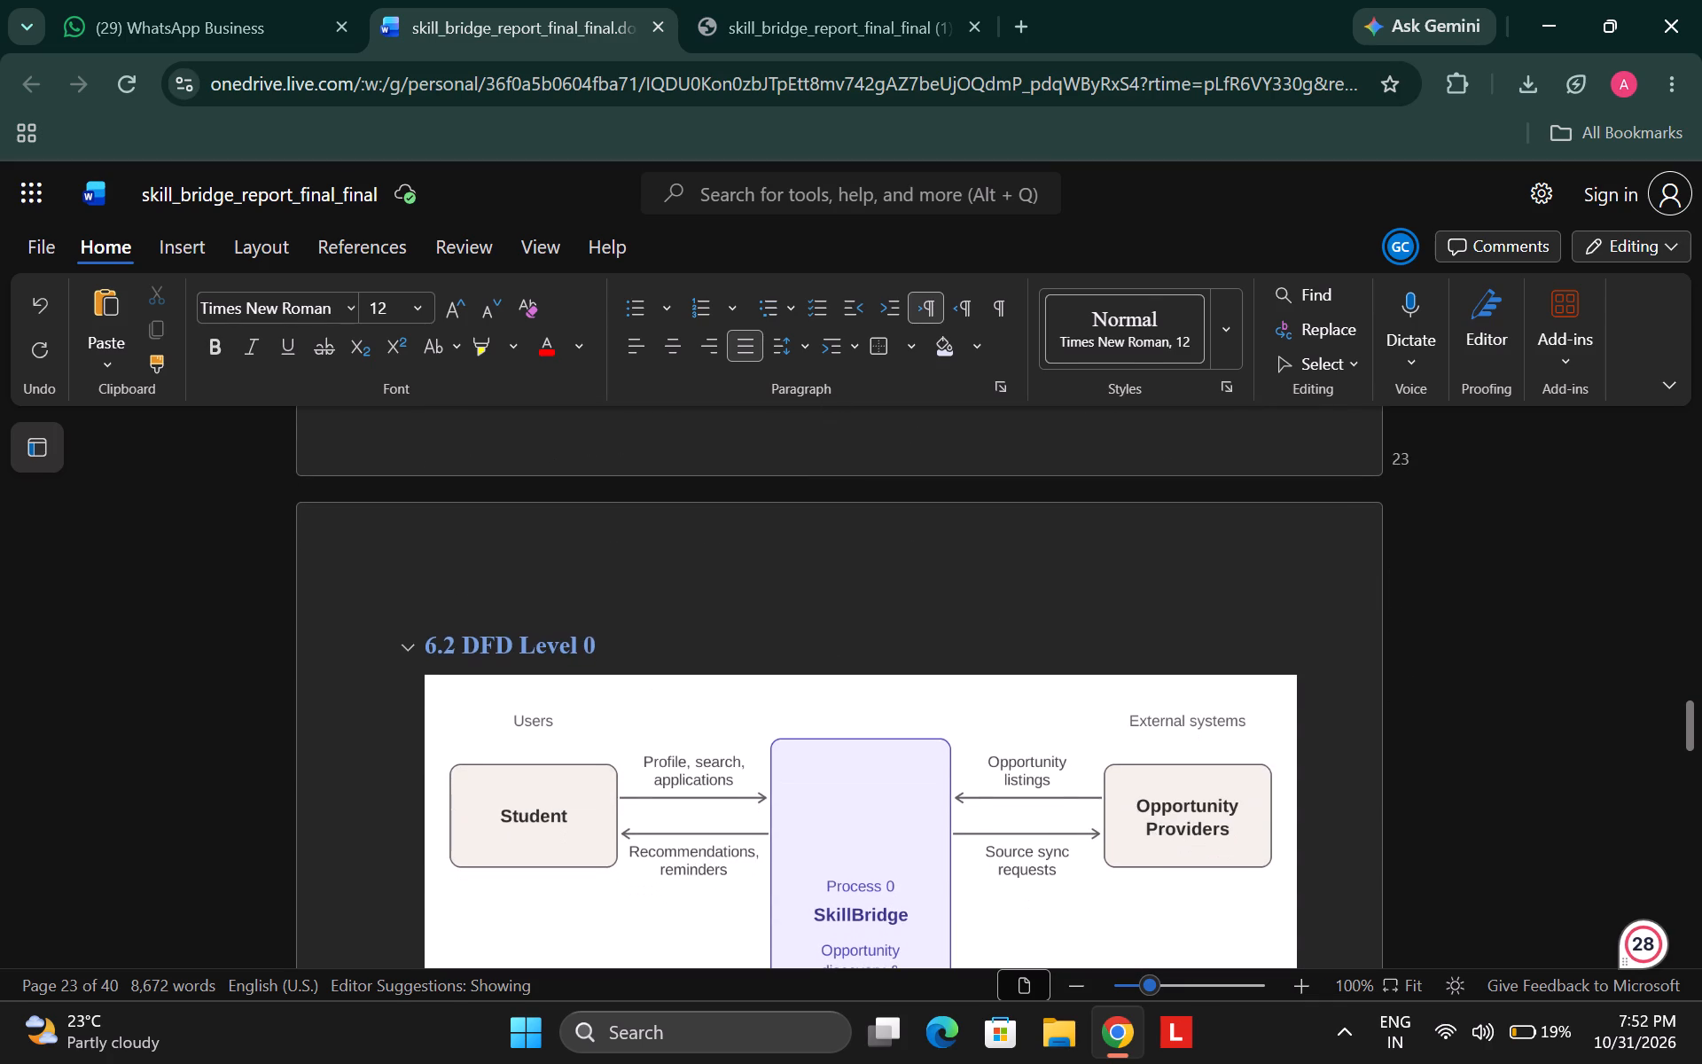
pyautogui.scroll(6, 716, 682)
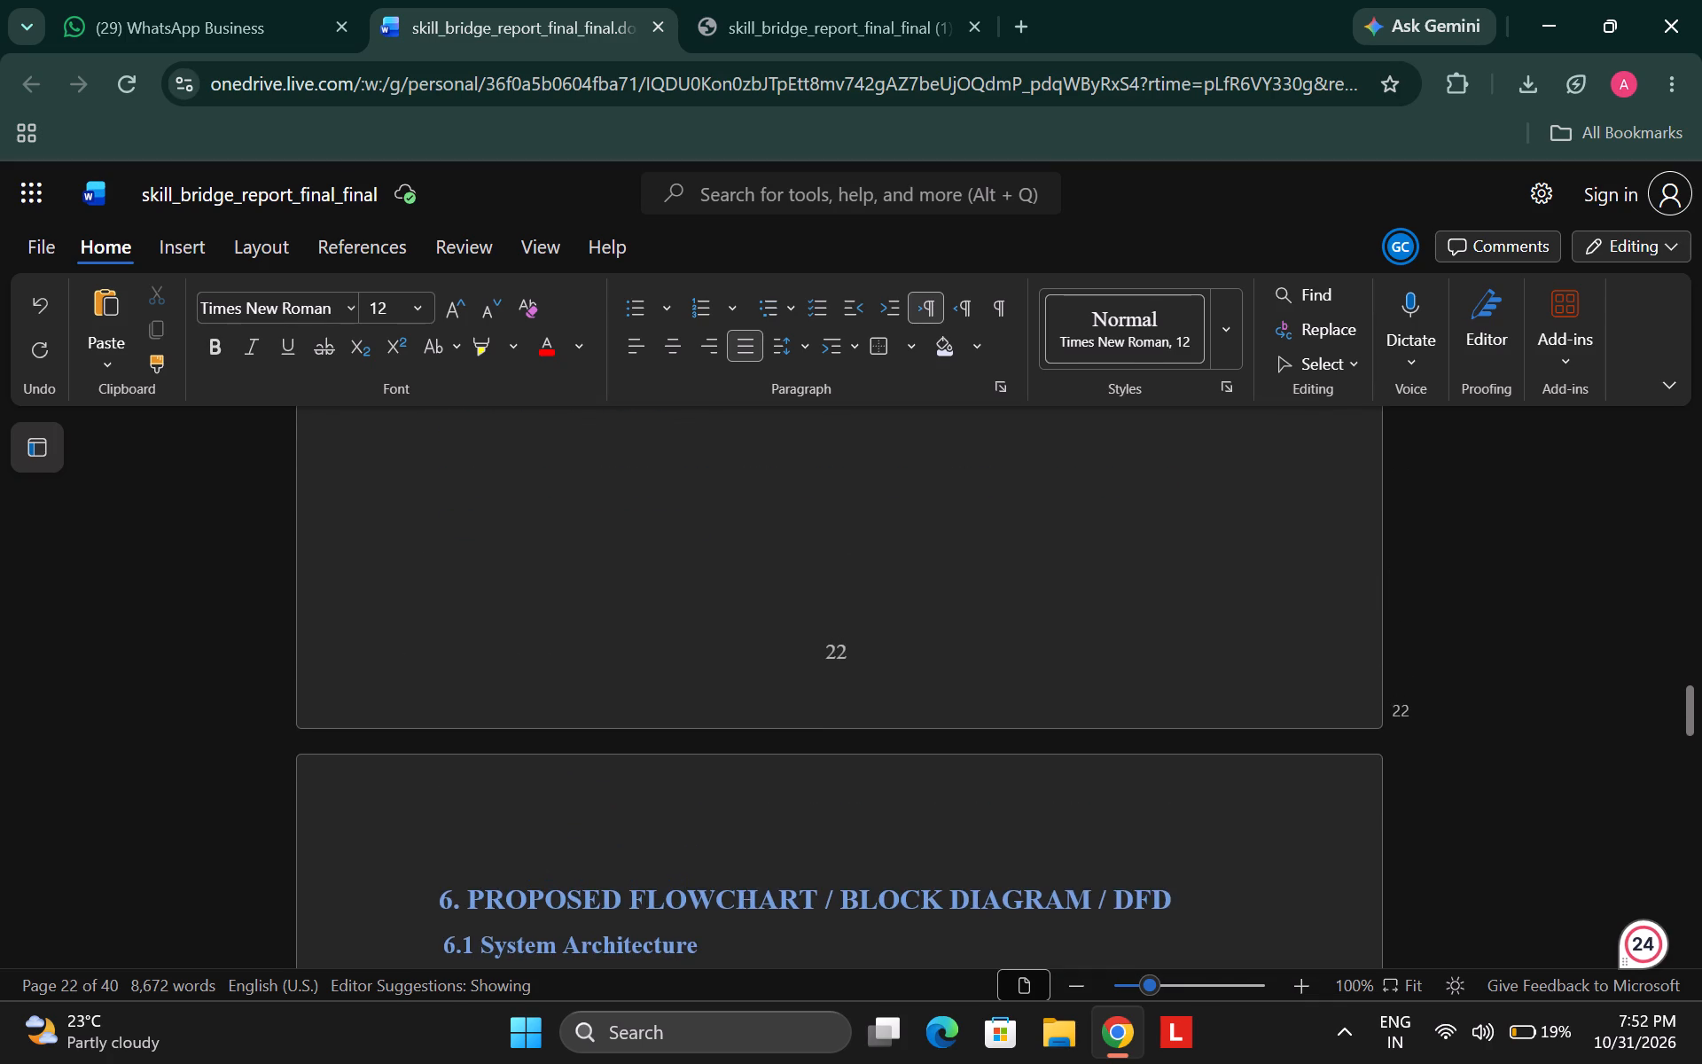
pyautogui.scroll(-2, 716, 682)
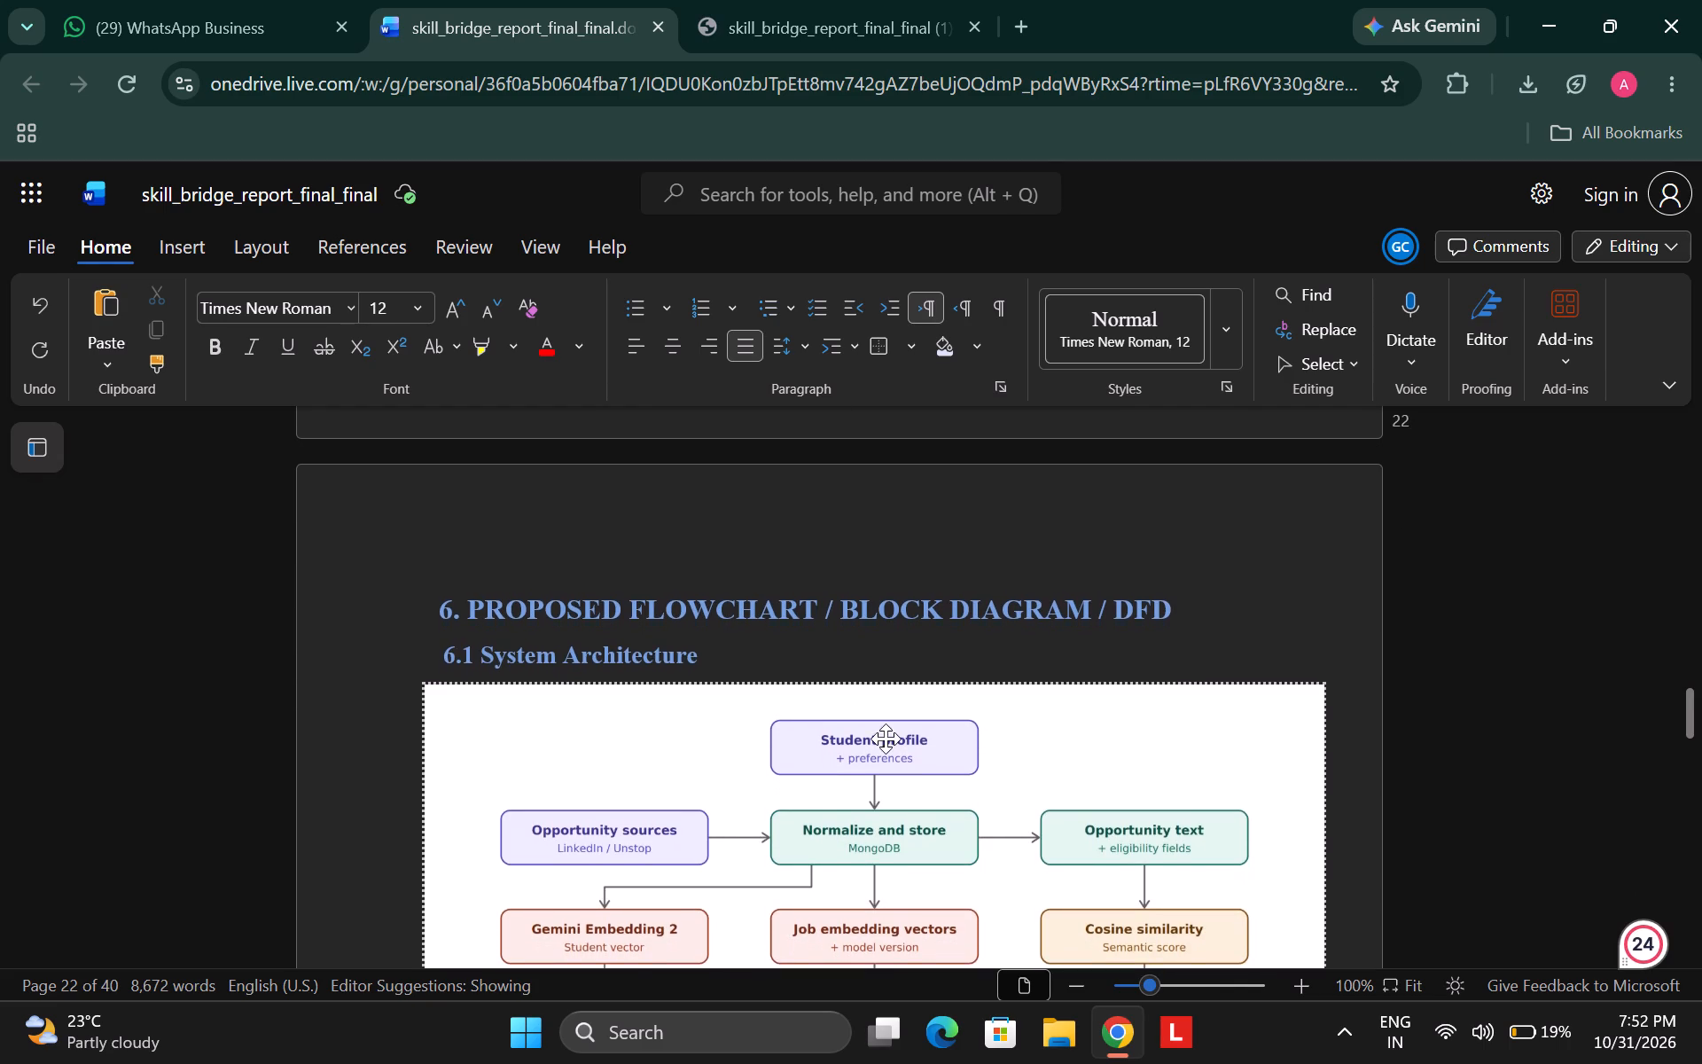
pyautogui.scroll(-4, 886, 739)
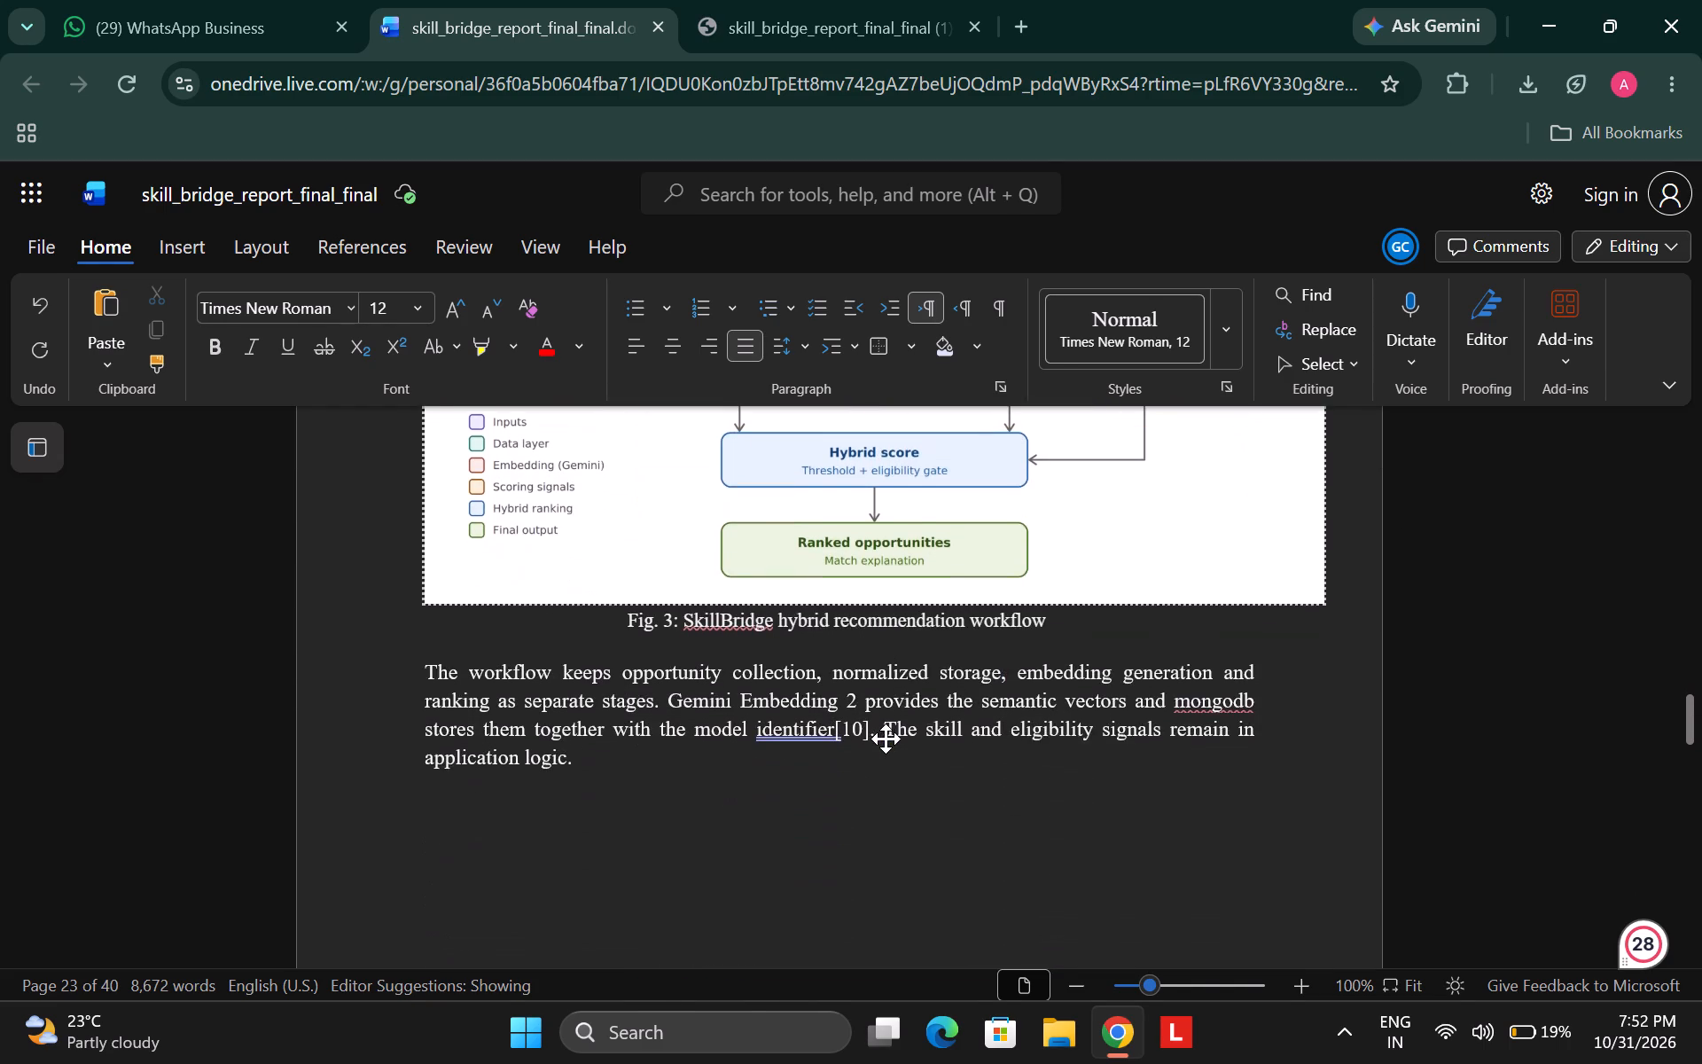
pyautogui.scroll(-3, 886, 739)
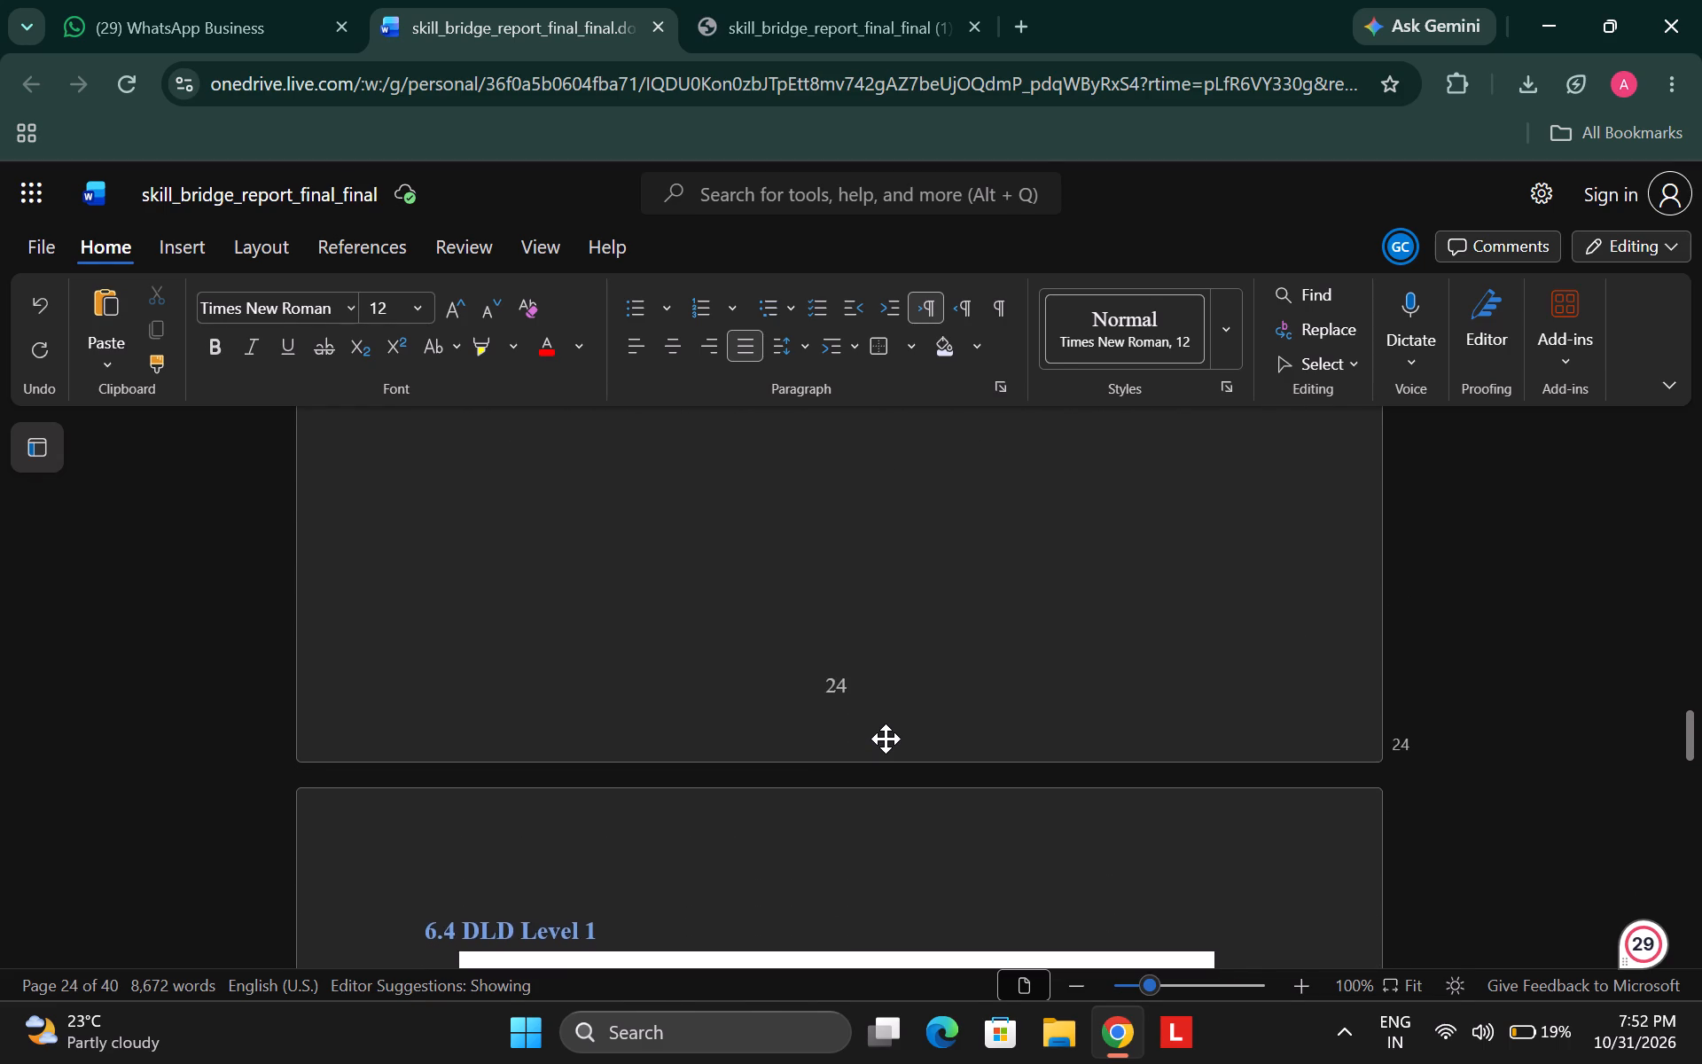
pyautogui.scroll(-2, 875, 713)
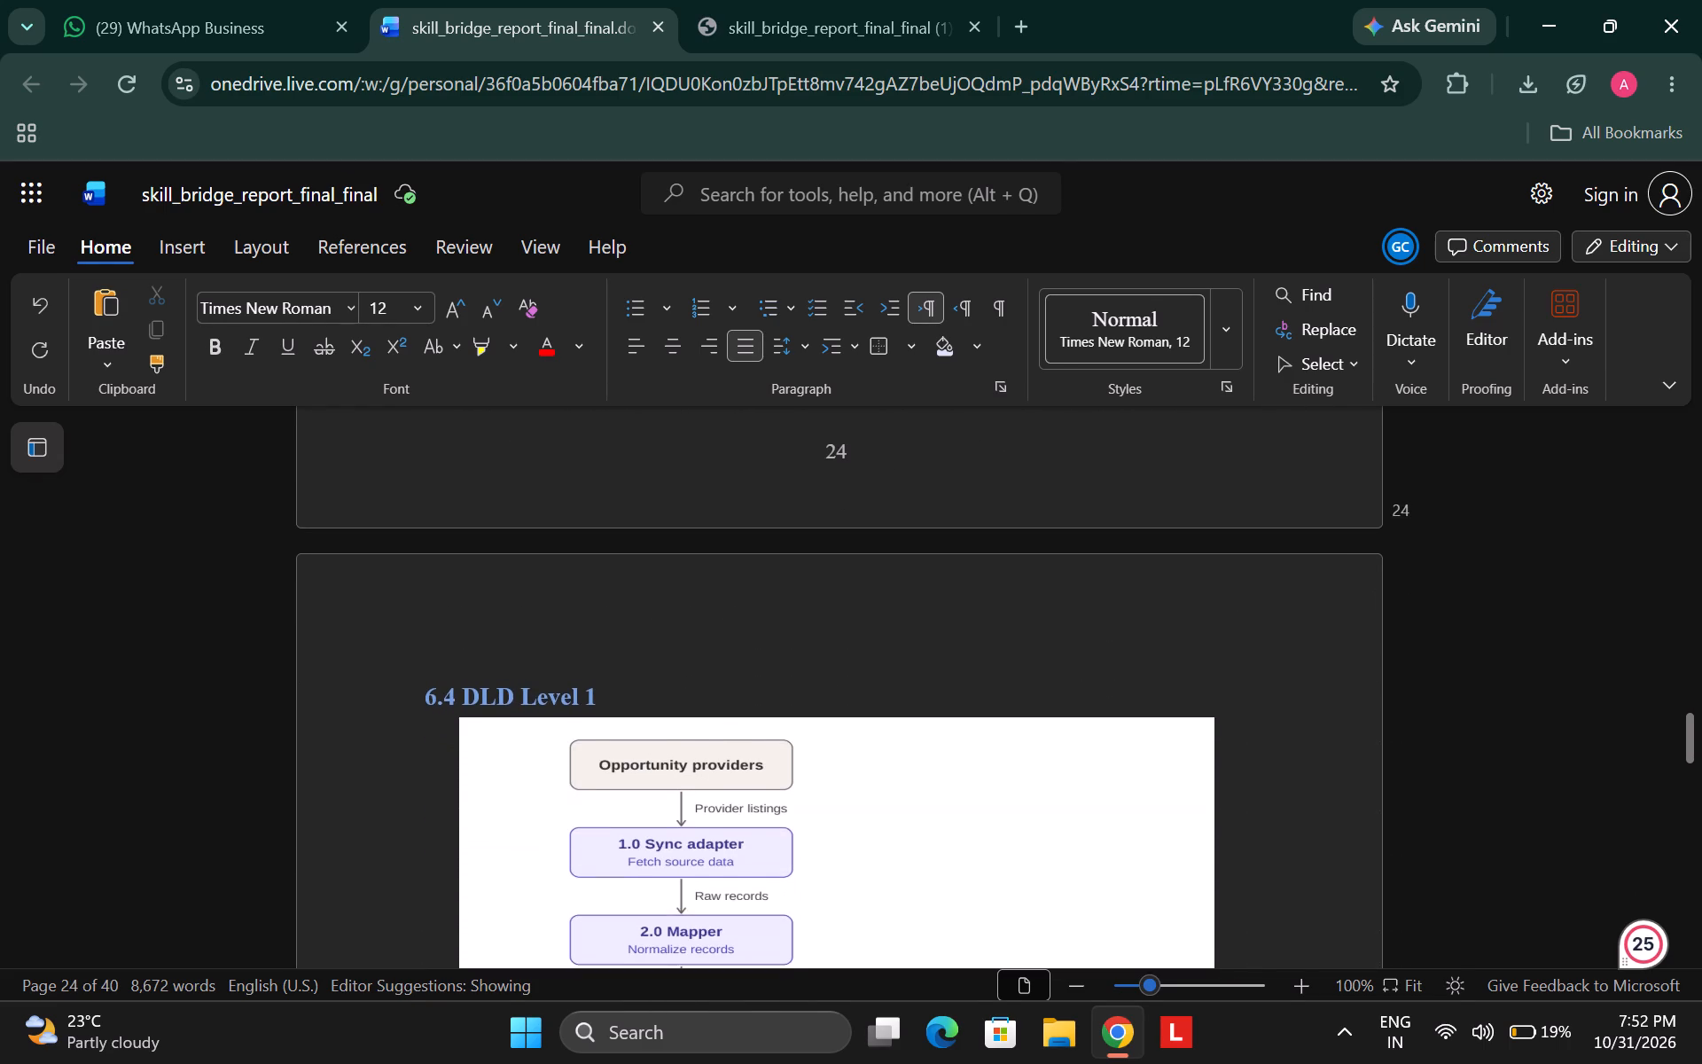
pyautogui.scroll(9, 875, 713)
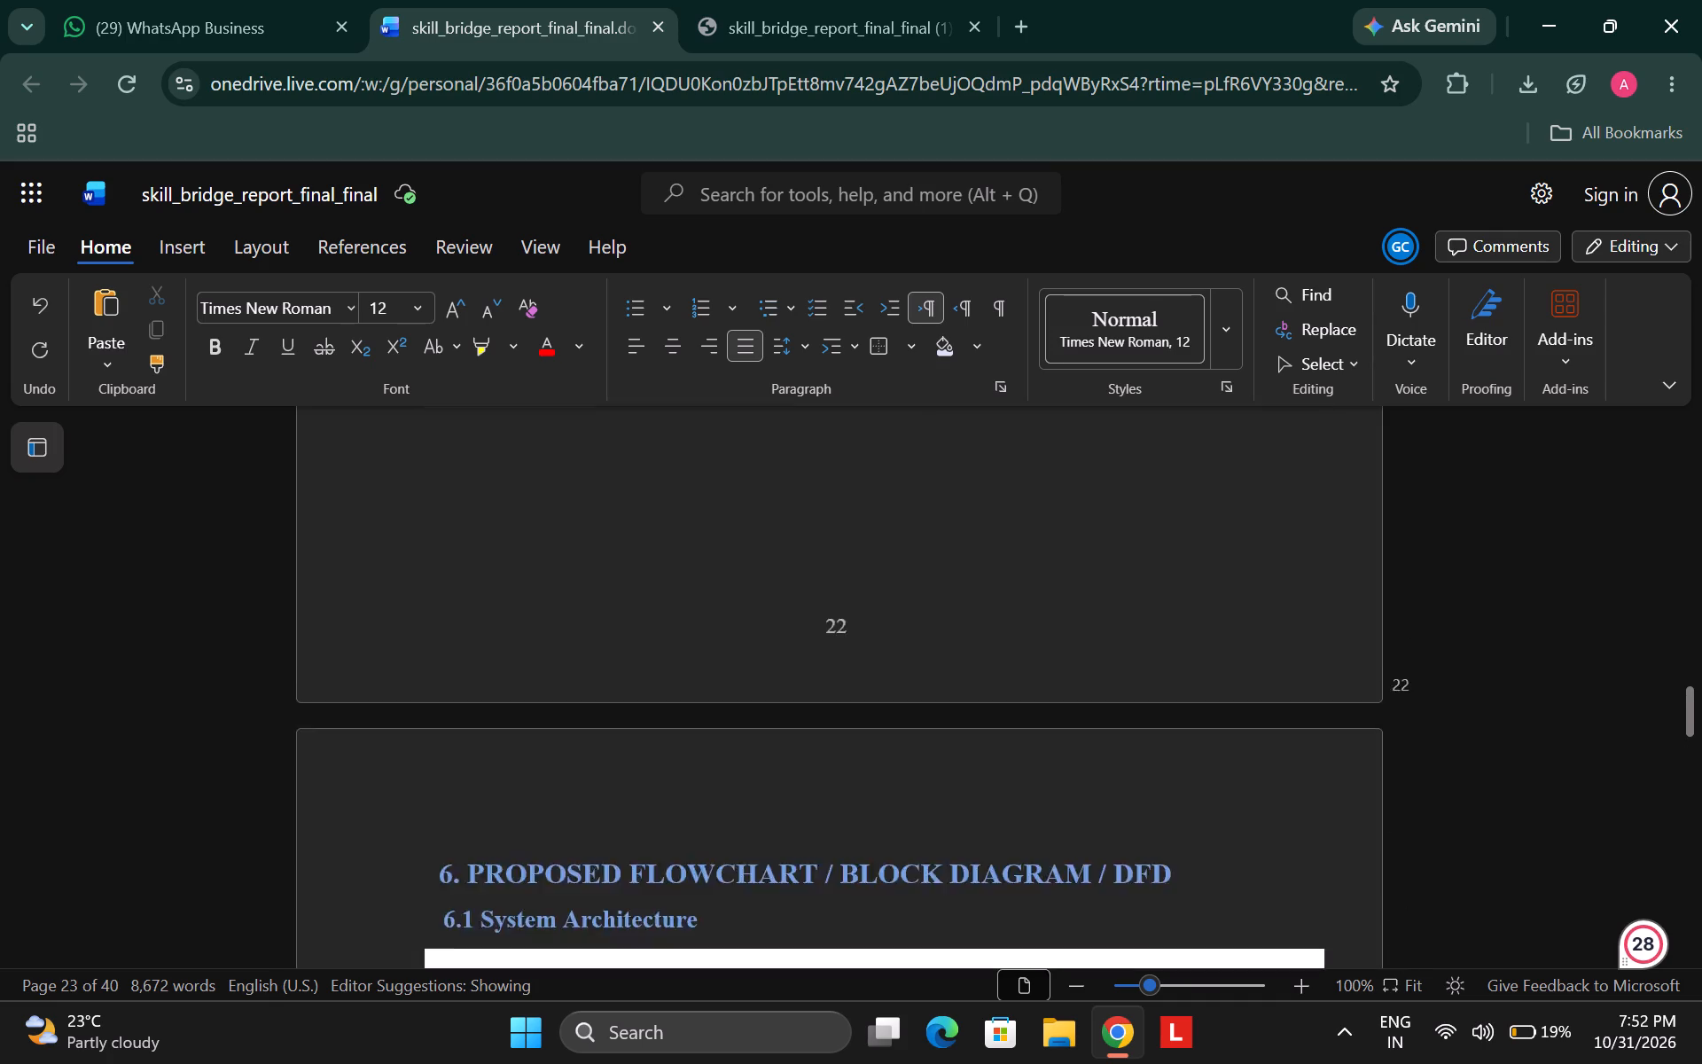
pyautogui.scroll(-5, 875, 713)
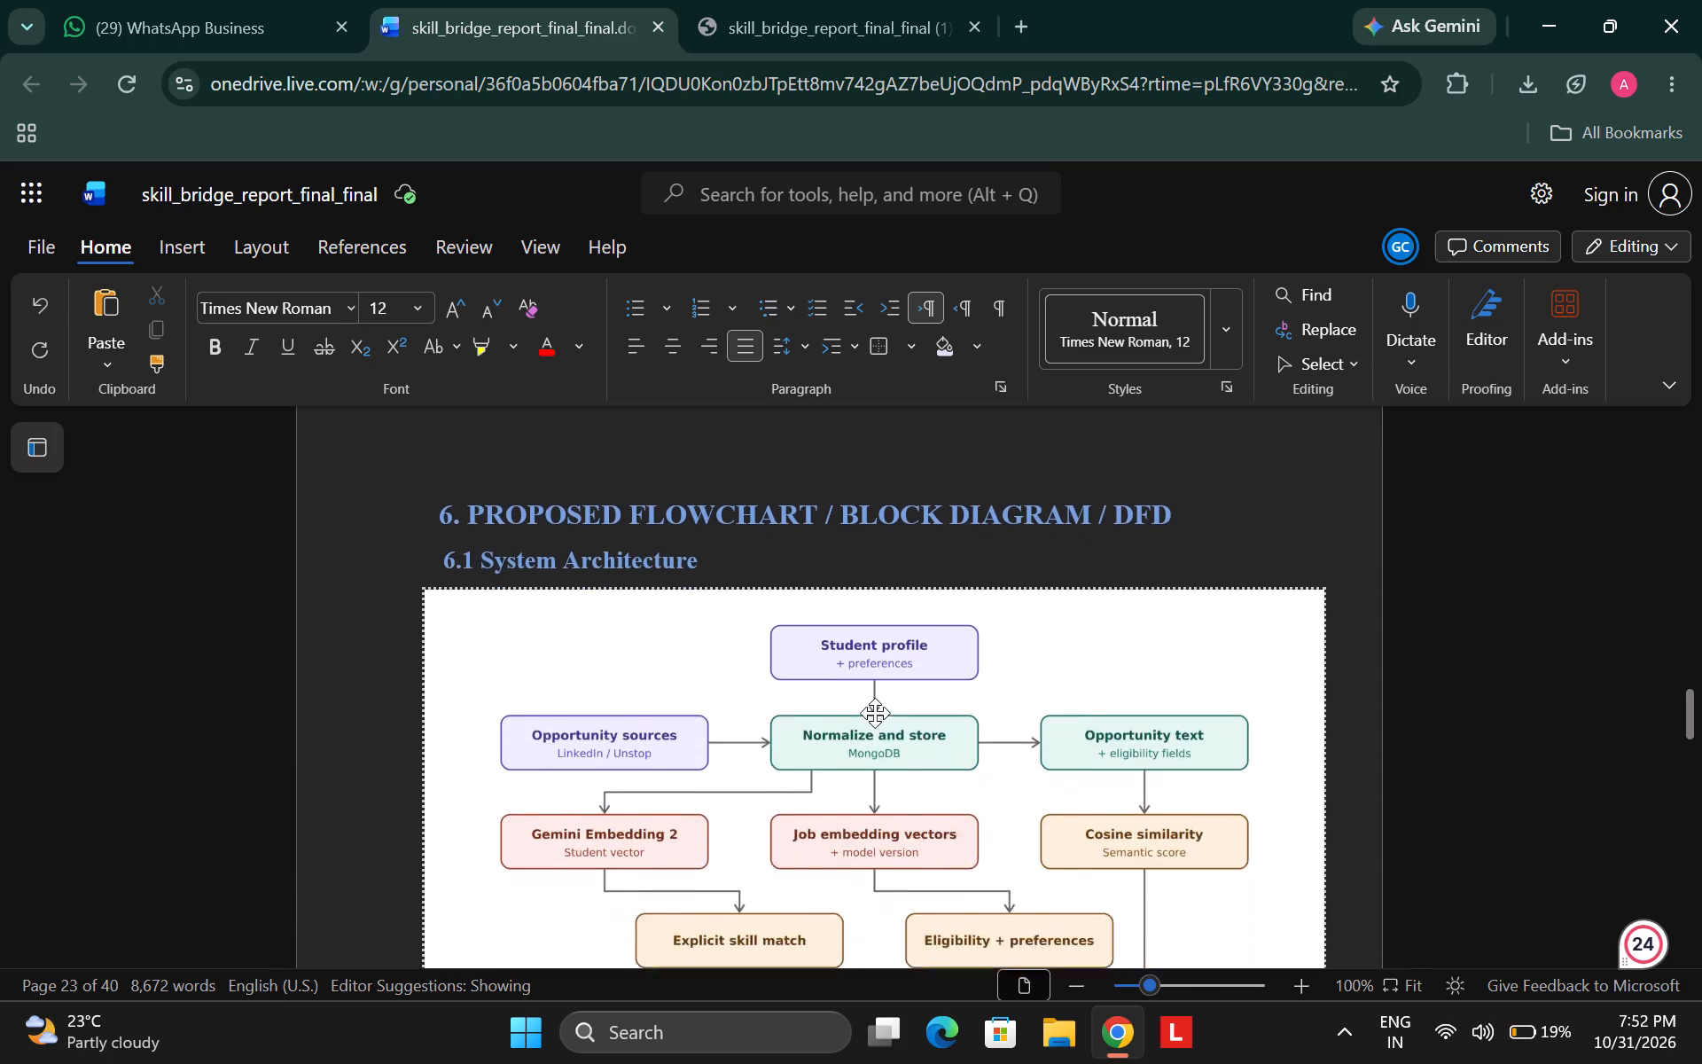
pyautogui.scroll(-3, 875, 713)
pyautogui.scroll(2, 875, 713)
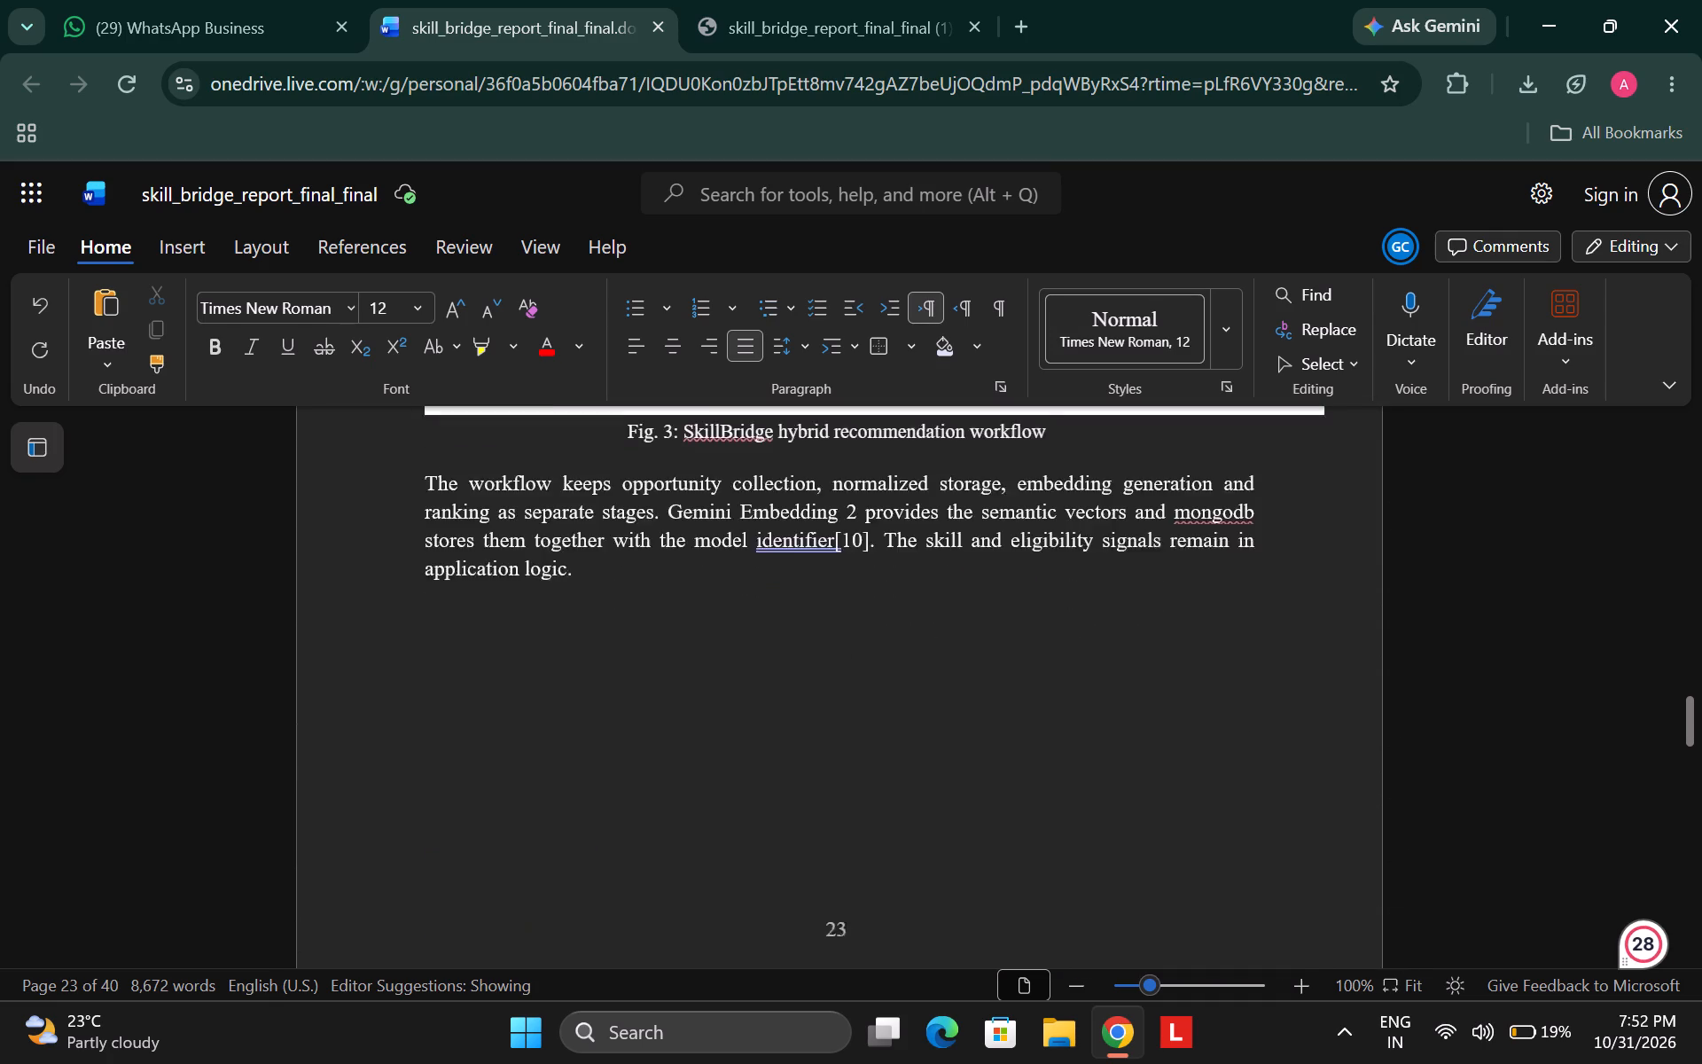
pyautogui.scroll(4, 875, 713)
pyautogui.scroll(-1, 875, 713)
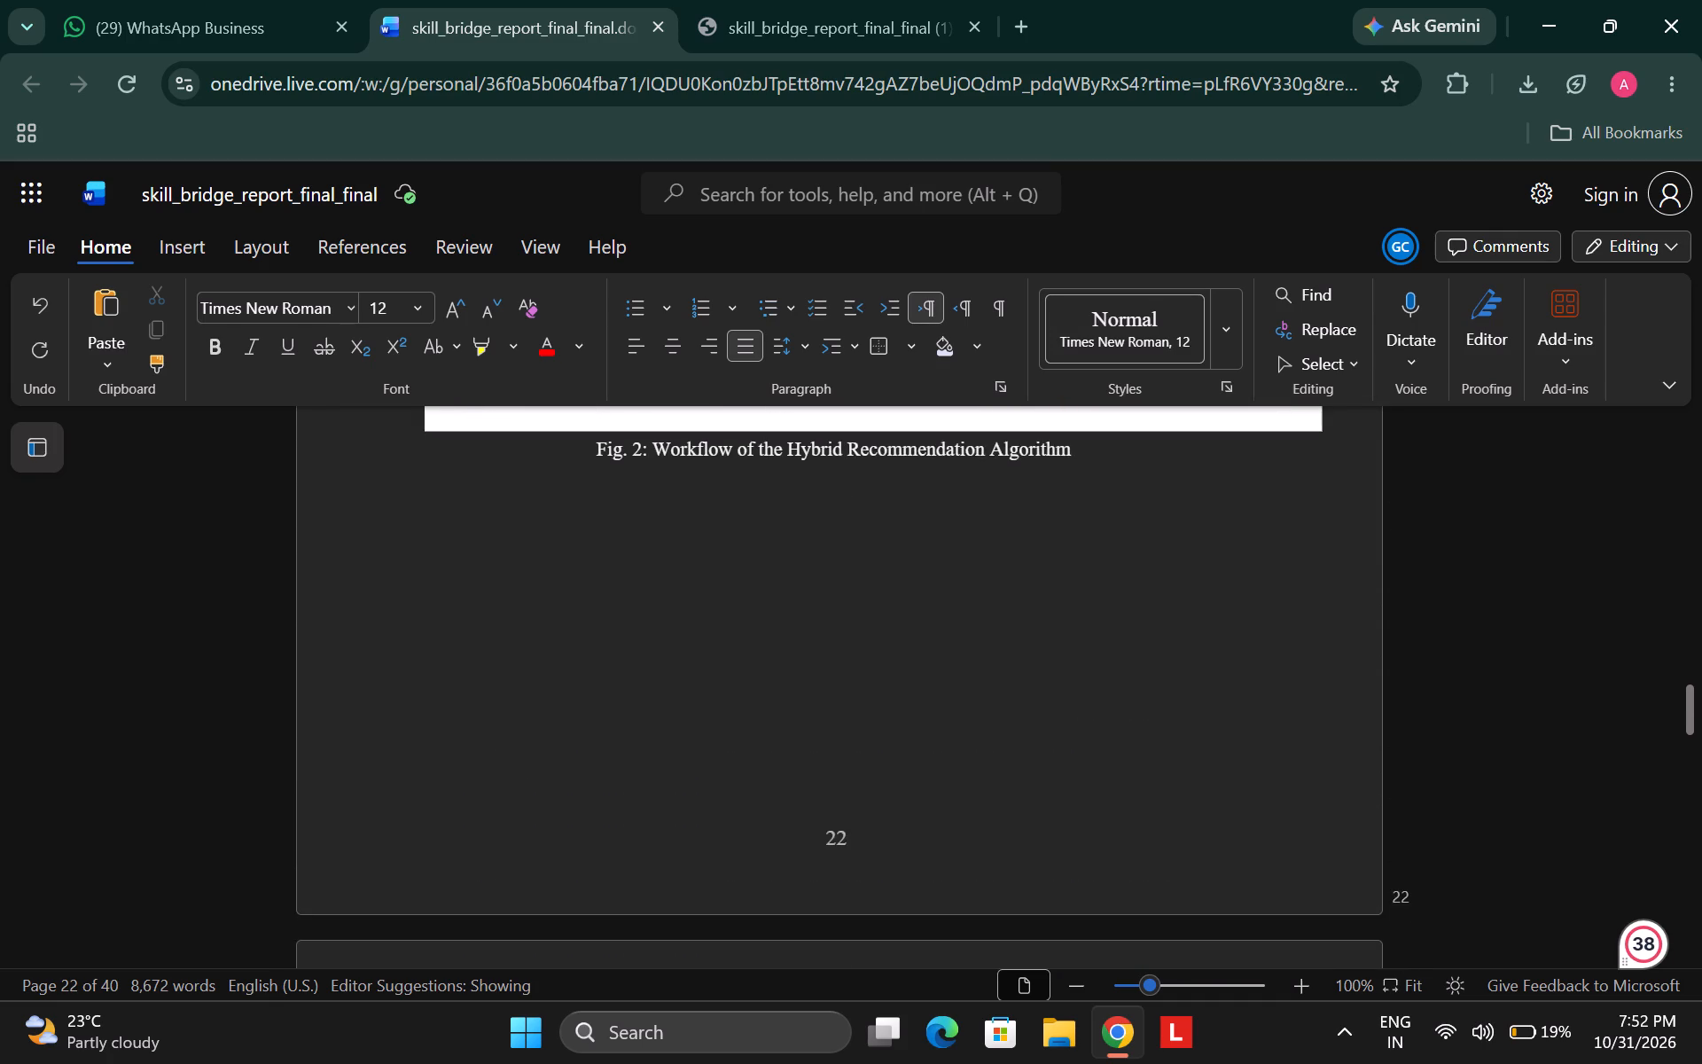
# Recheck the layout from the end of chapter 4 through the chapter 5 algorithm figures to the chapter 6 heading.
pyautogui.scroll(8, 875, 713)
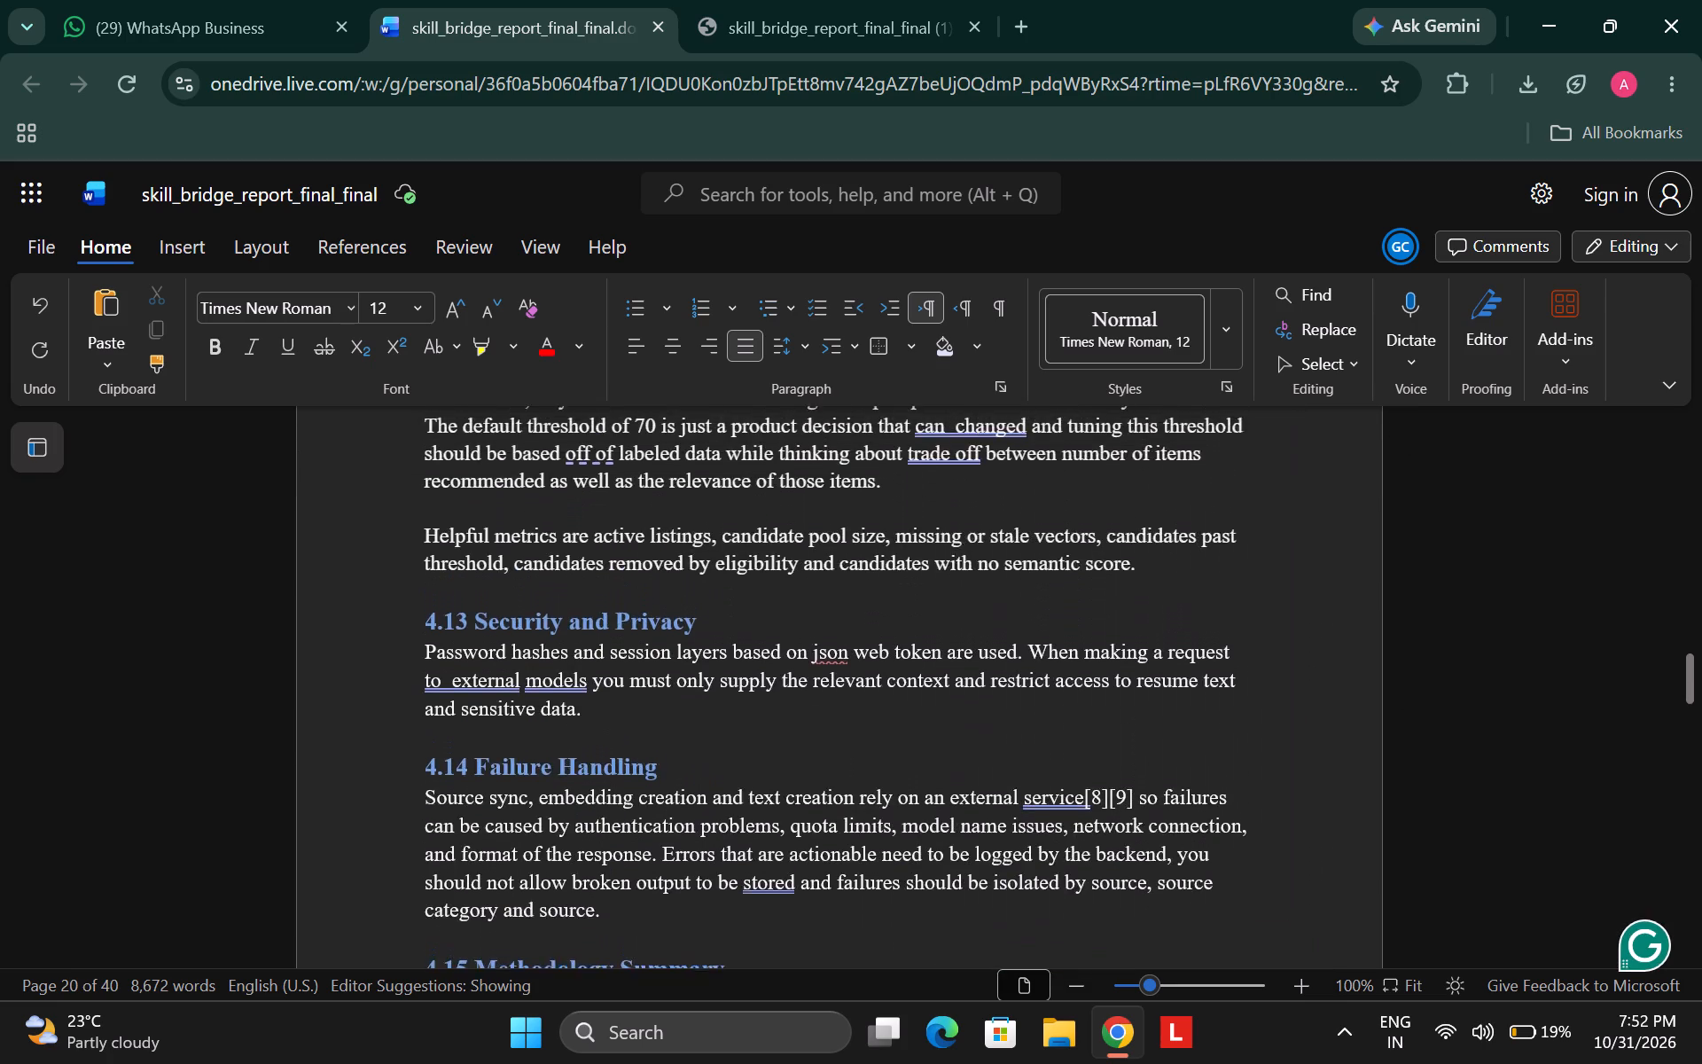
pyautogui.scroll(-4, 875, 713)
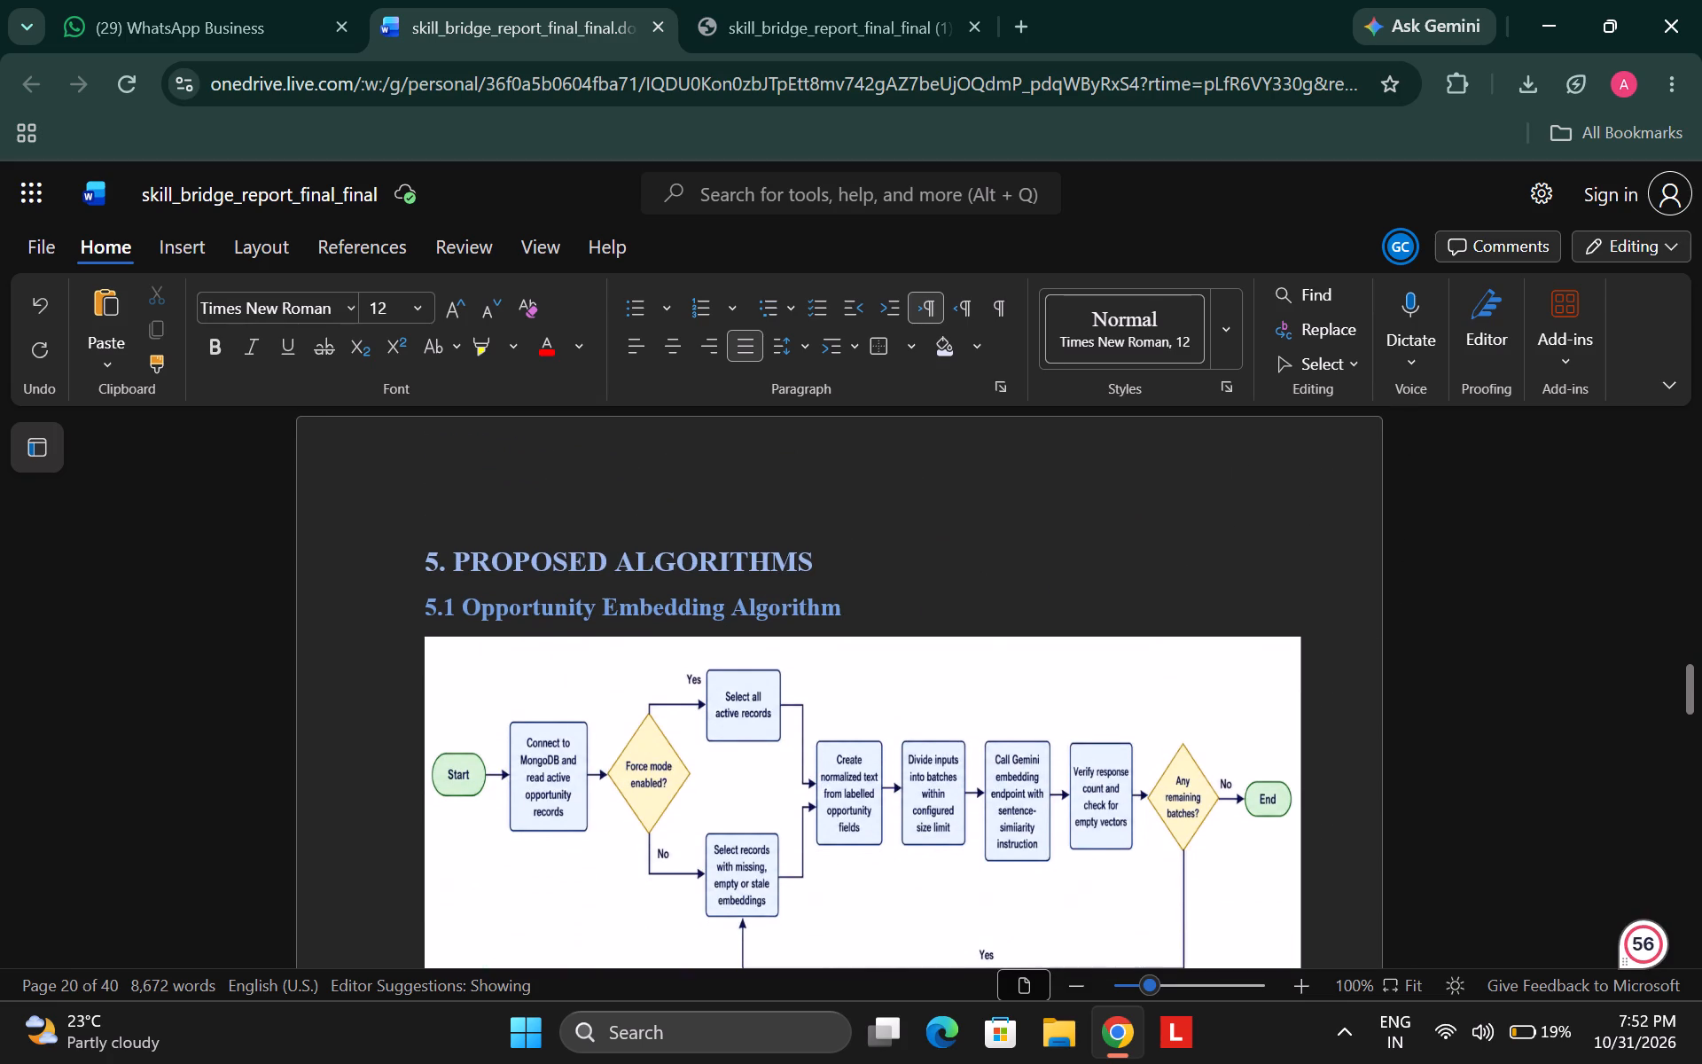
pyautogui.scroll(-1, 875, 713)
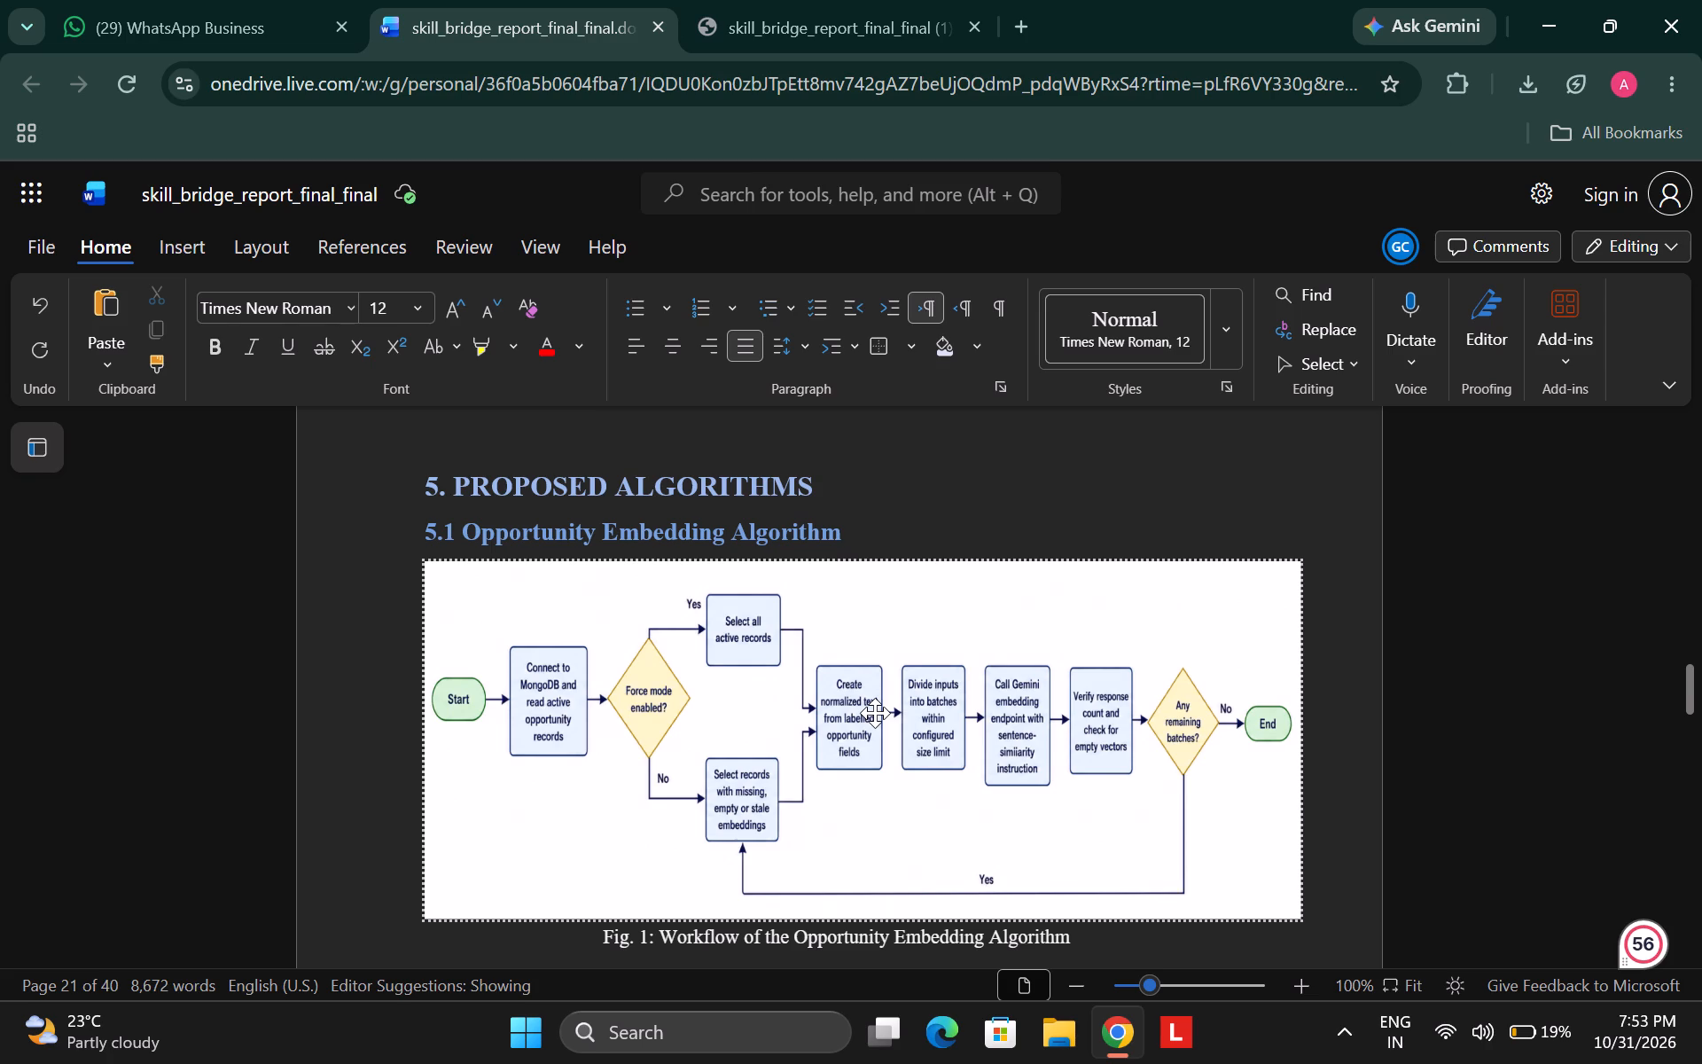
pyautogui.scroll(-1, 875, 713)
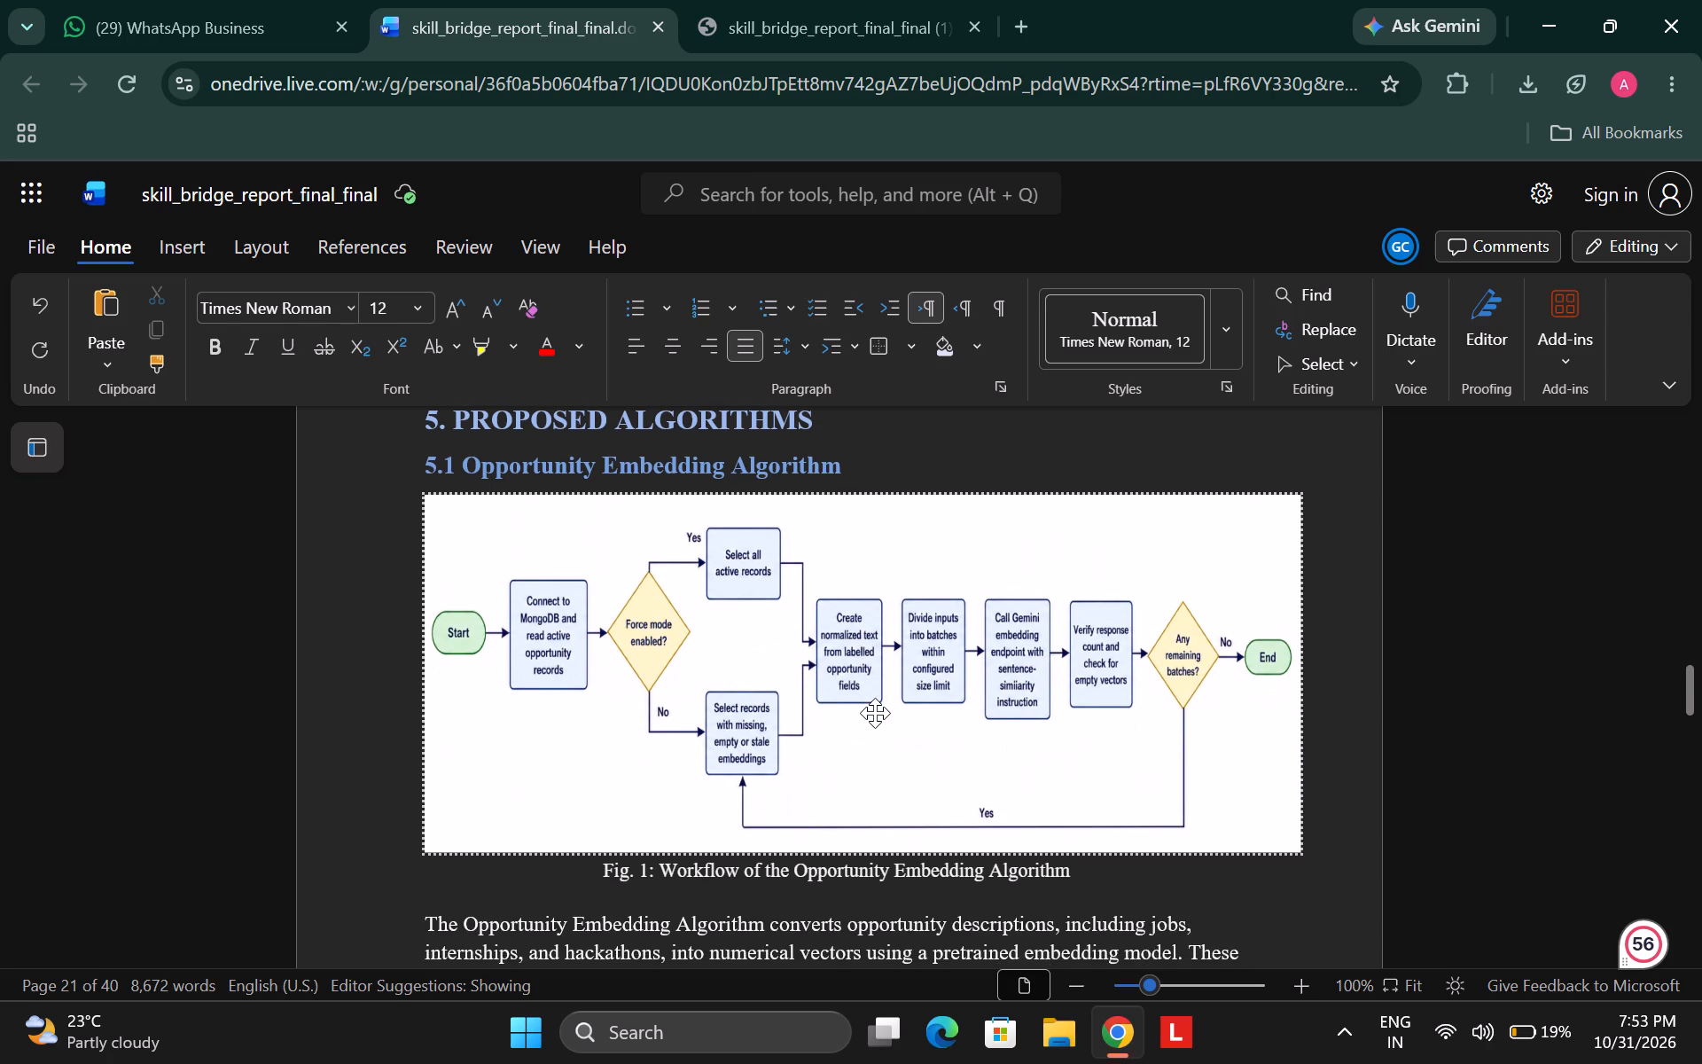
pyautogui.scroll(-1, 875, 713)
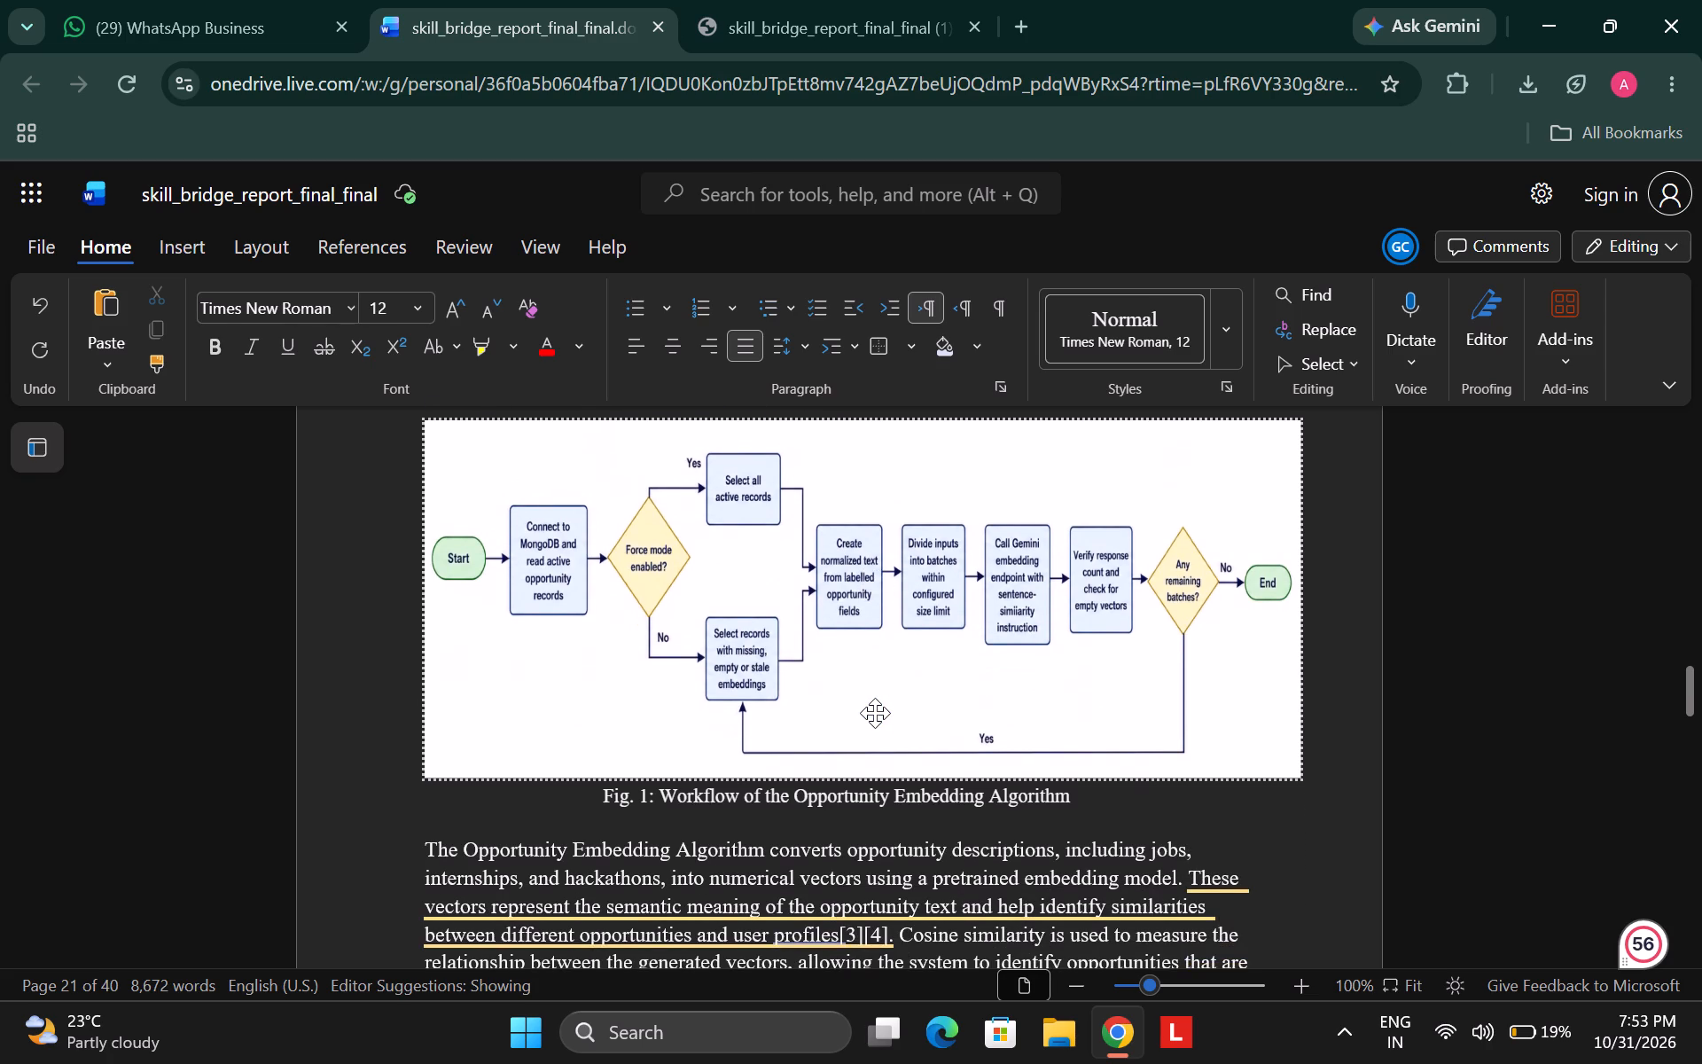
pyautogui.scroll(-2, 875, 713)
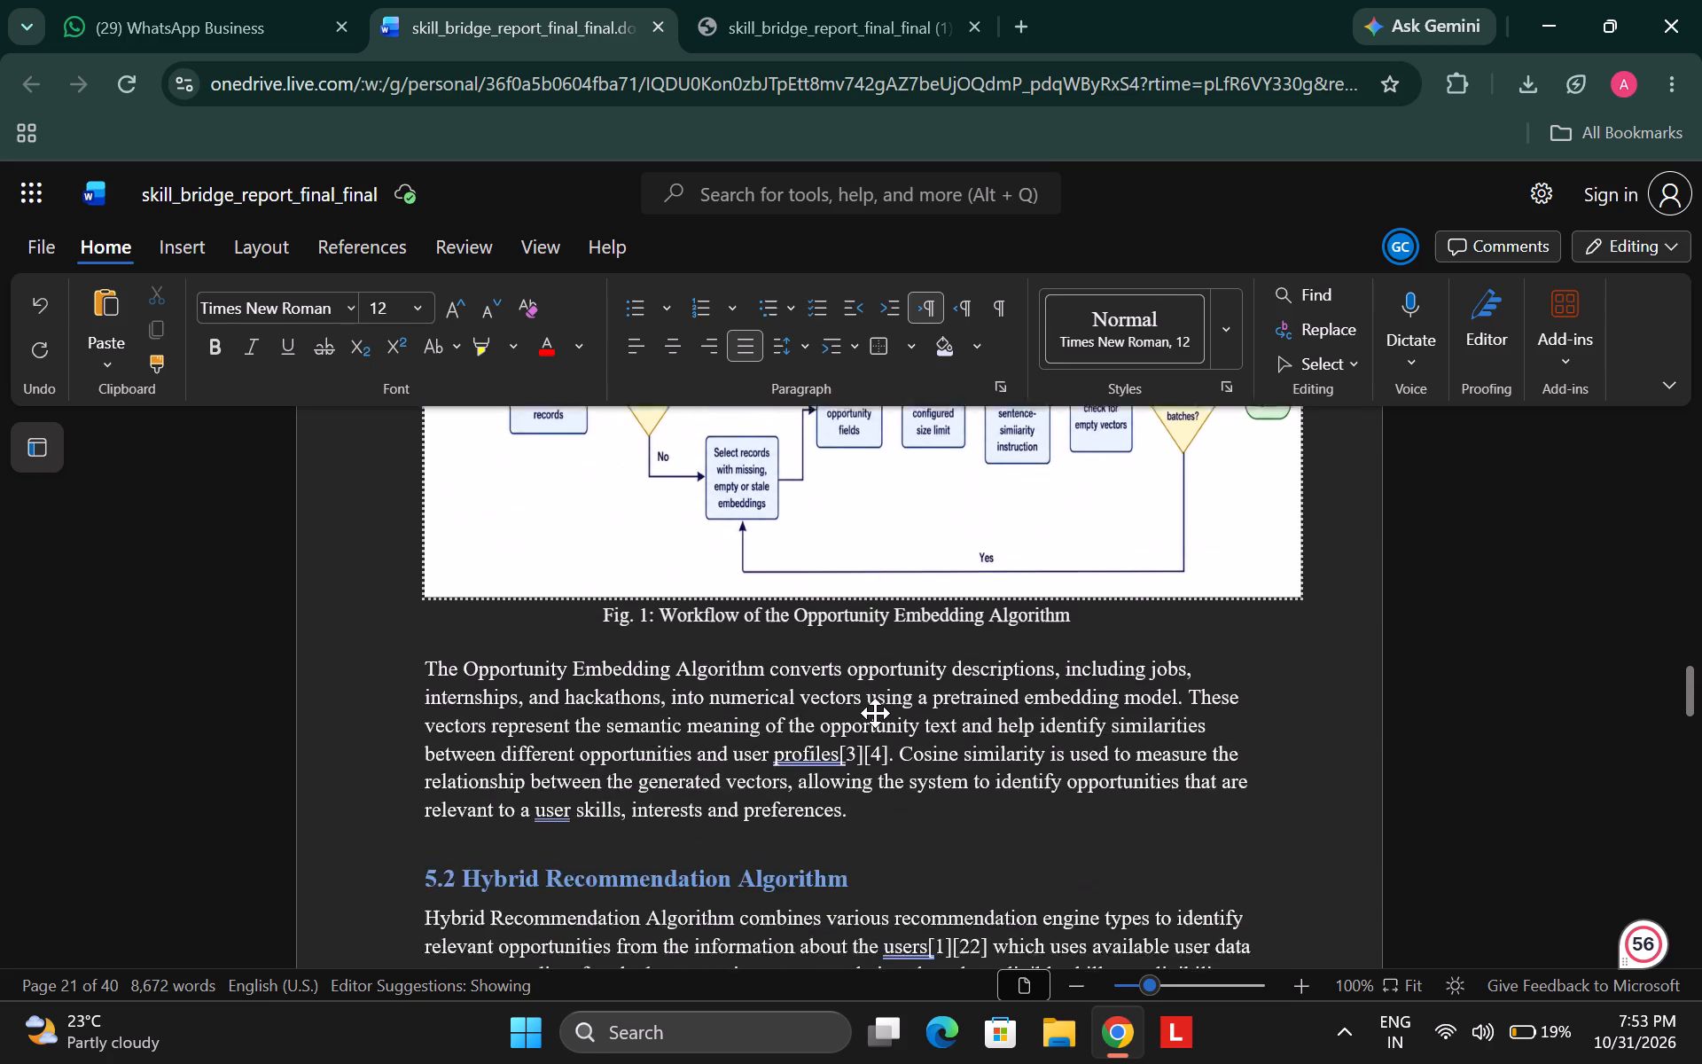
pyautogui.scroll(-4, 875, 713)
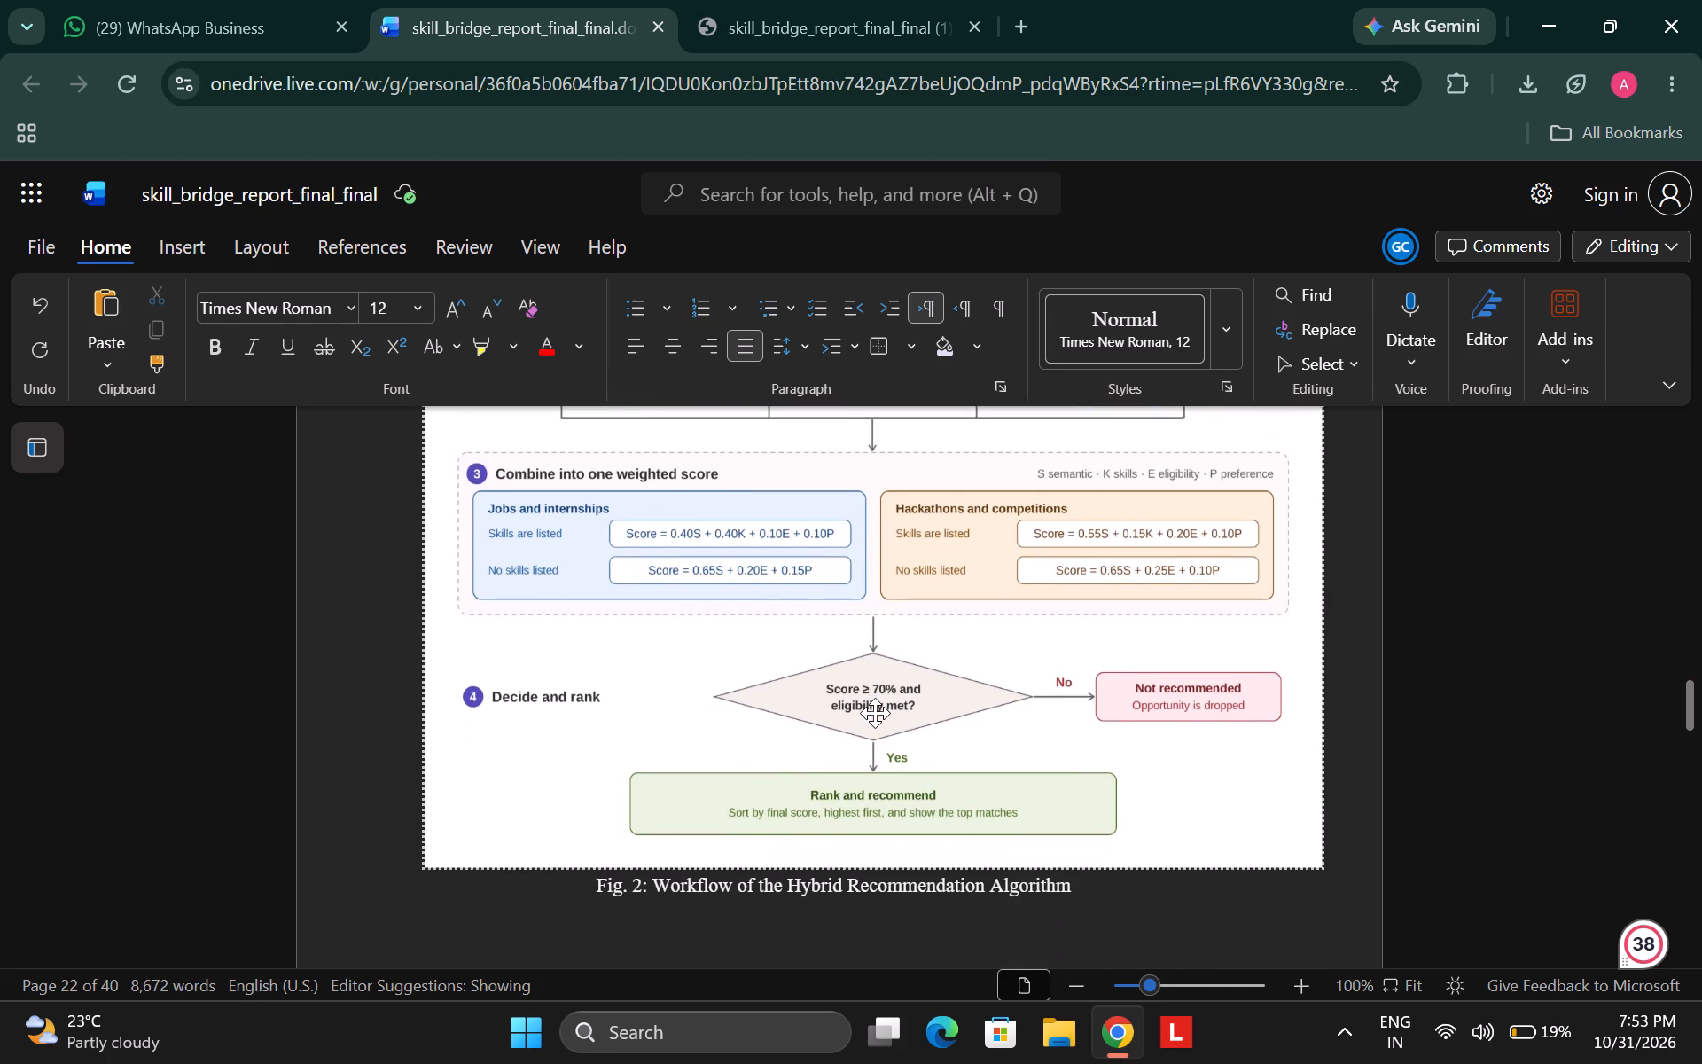
pyautogui.scroll(-3, 875, 713)
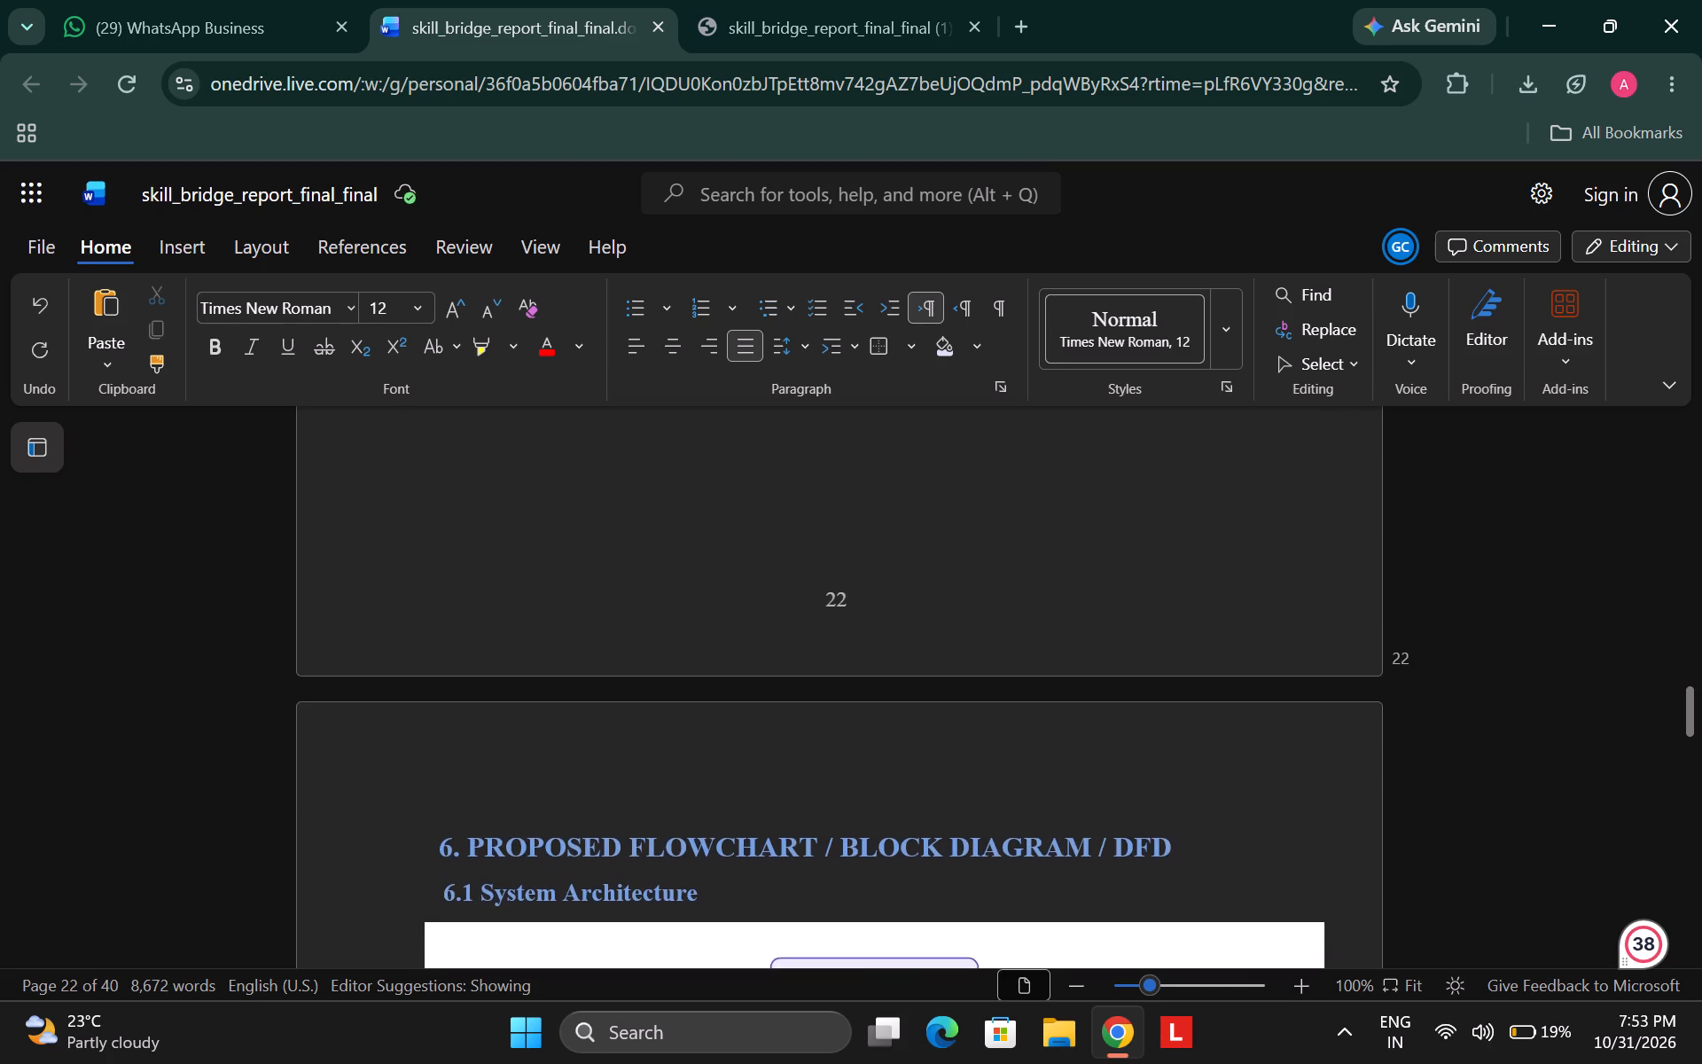
# Recheck the diagrams and page breaks of sections 6.1 System Architecture and 6.2 DFD Level 0 through the end of page 24.
pyautogui.scroll(-1, 875, 713)
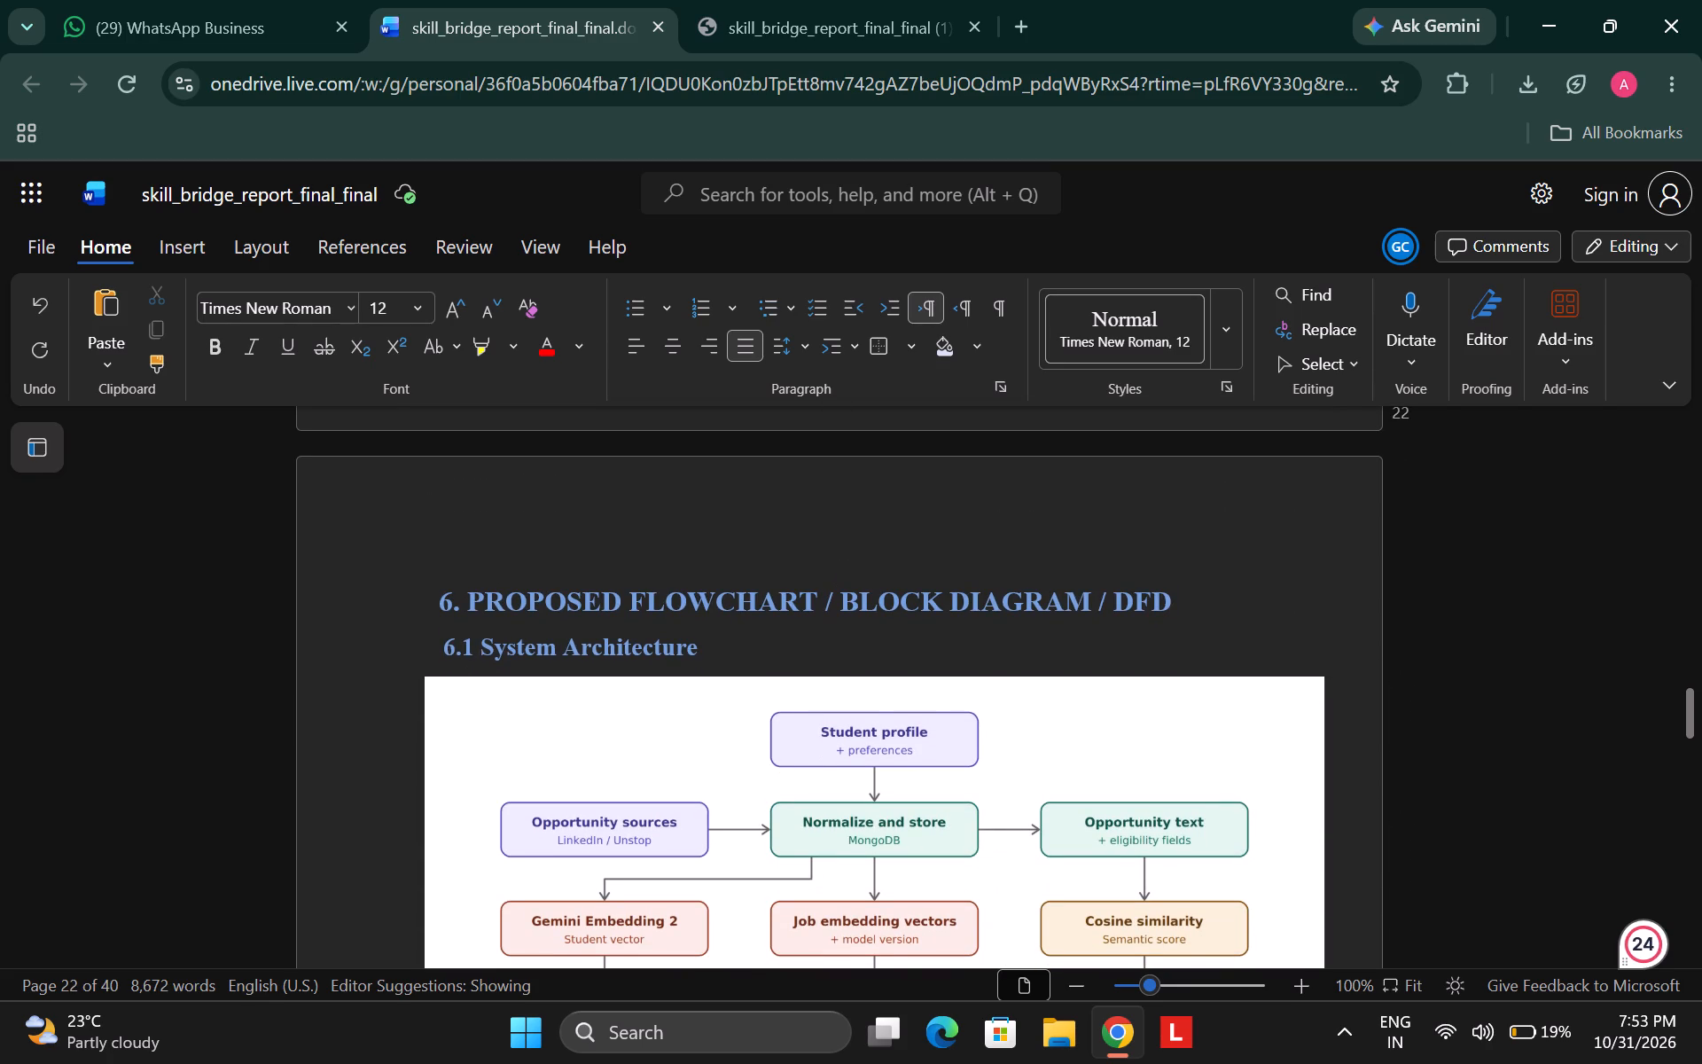
pyautogui.scroll(-5, 875, 713)
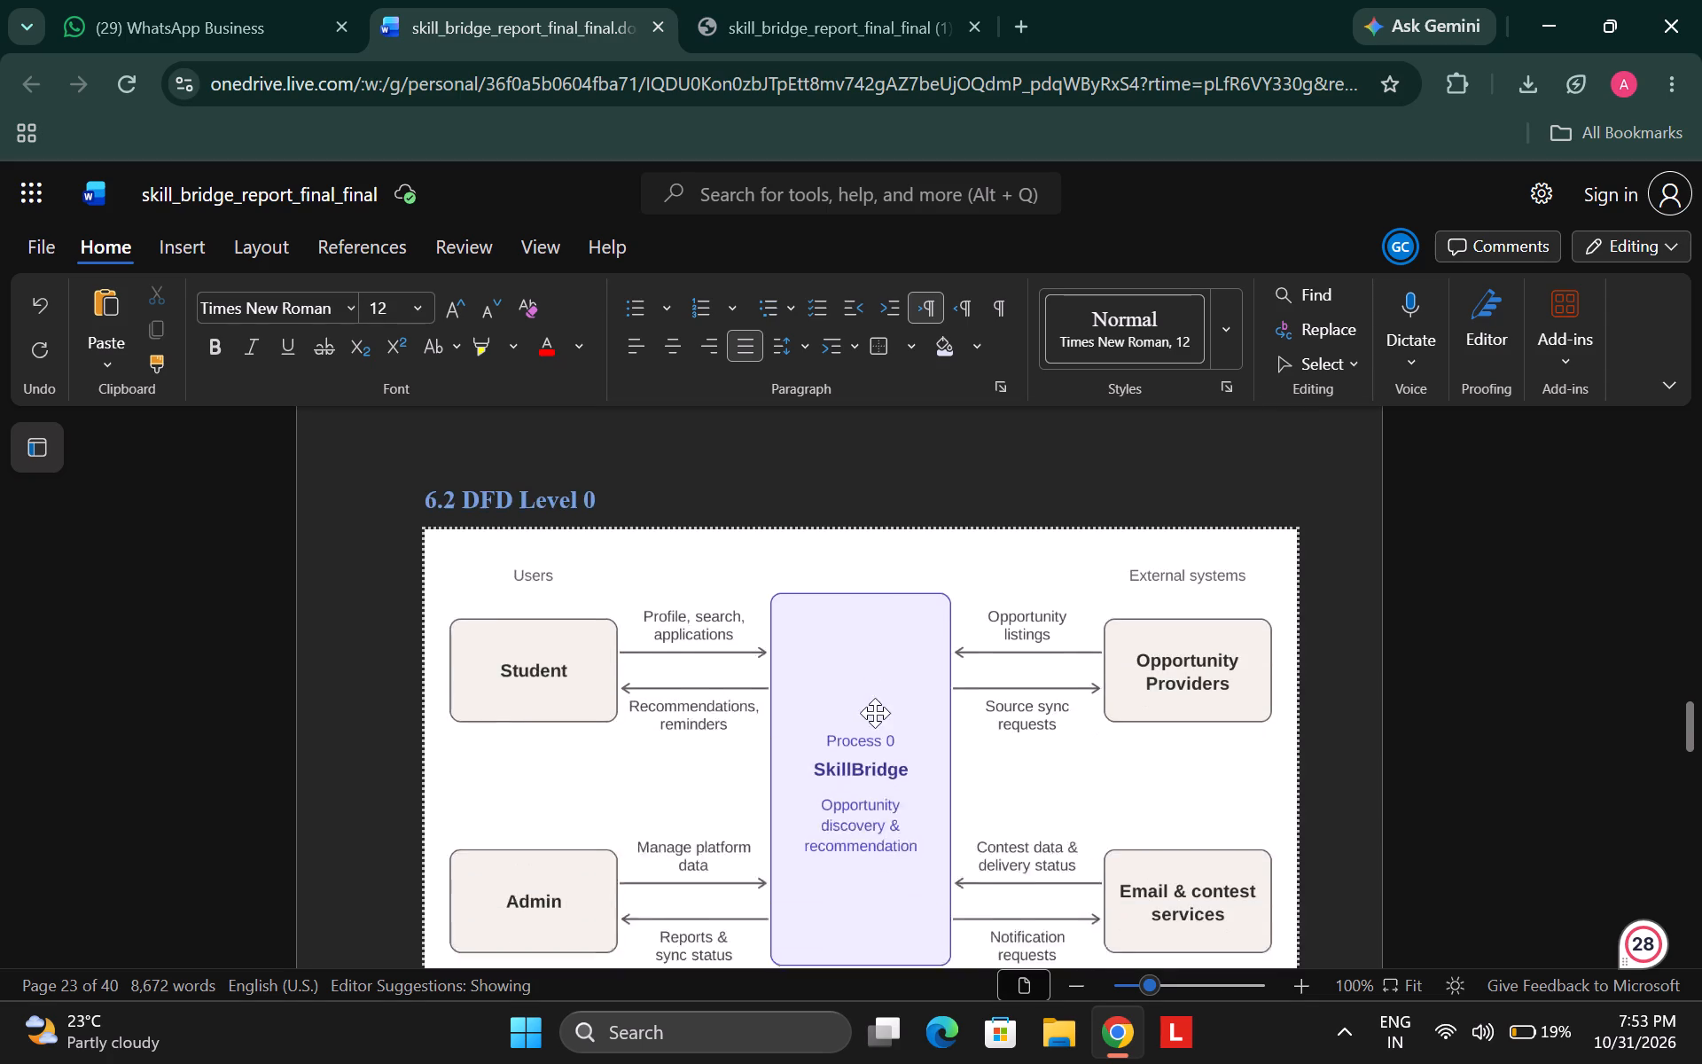
pyautogui.scroll(-3, 875, 713)
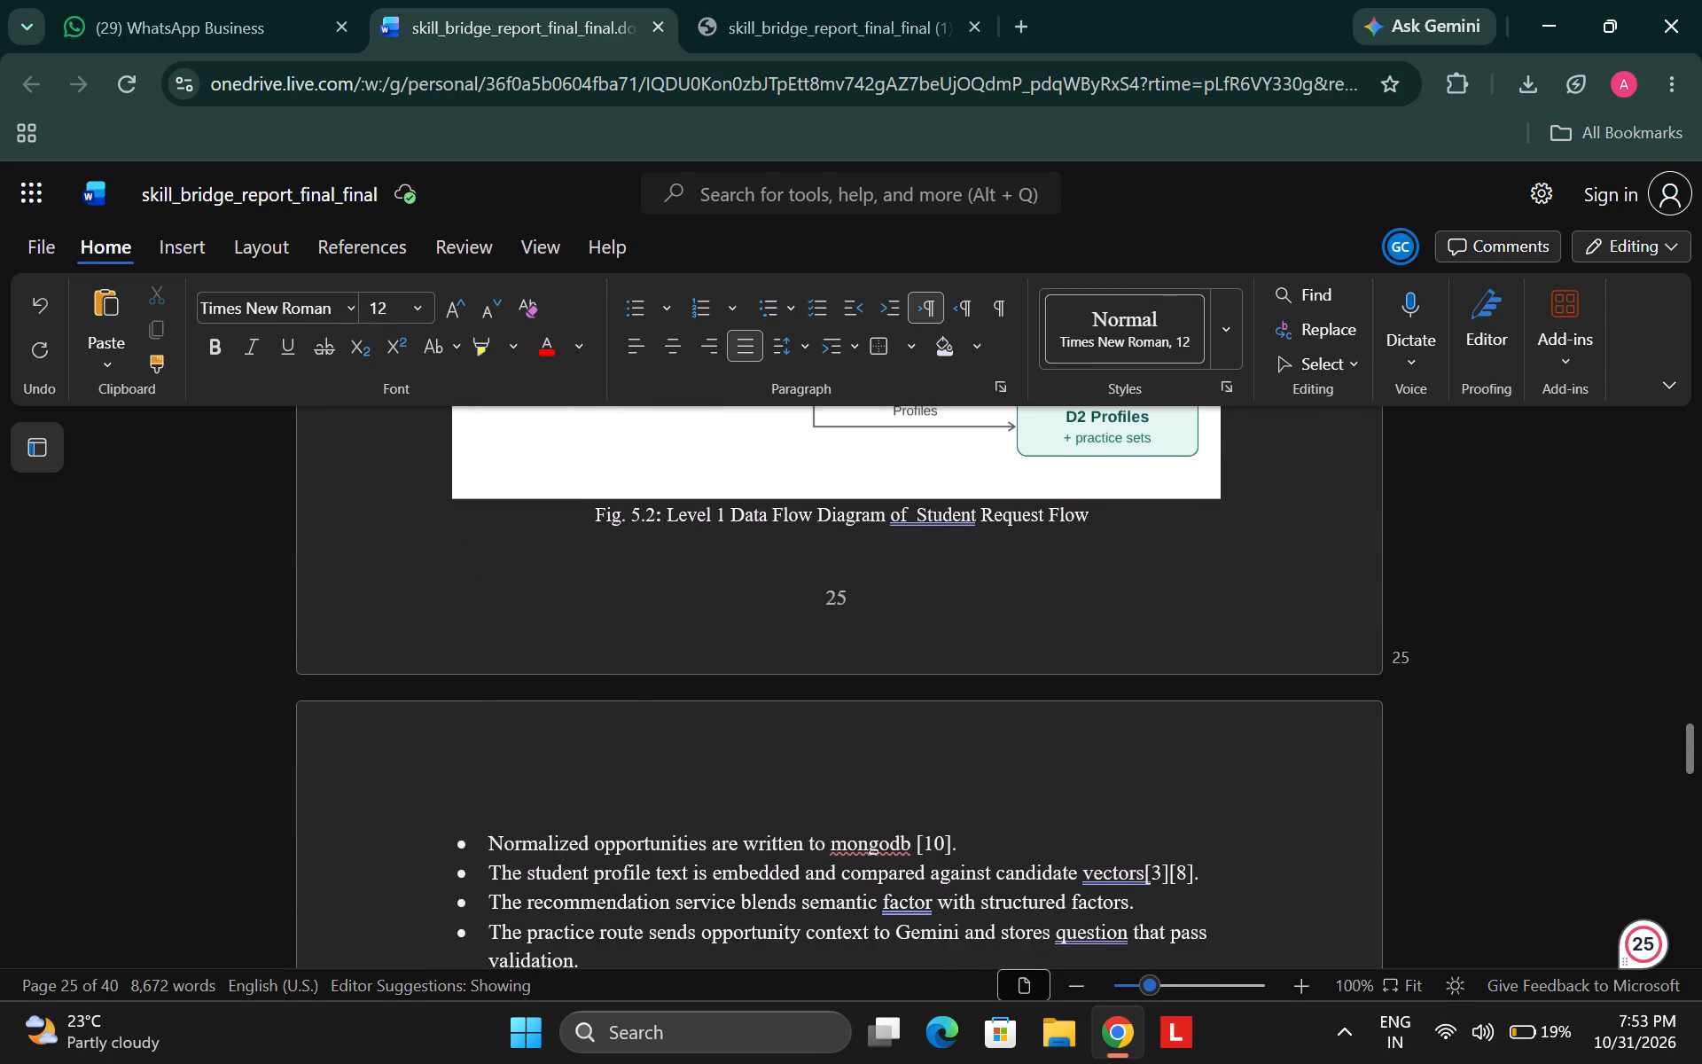
pyautogui.scroll(-3, 875, 713)
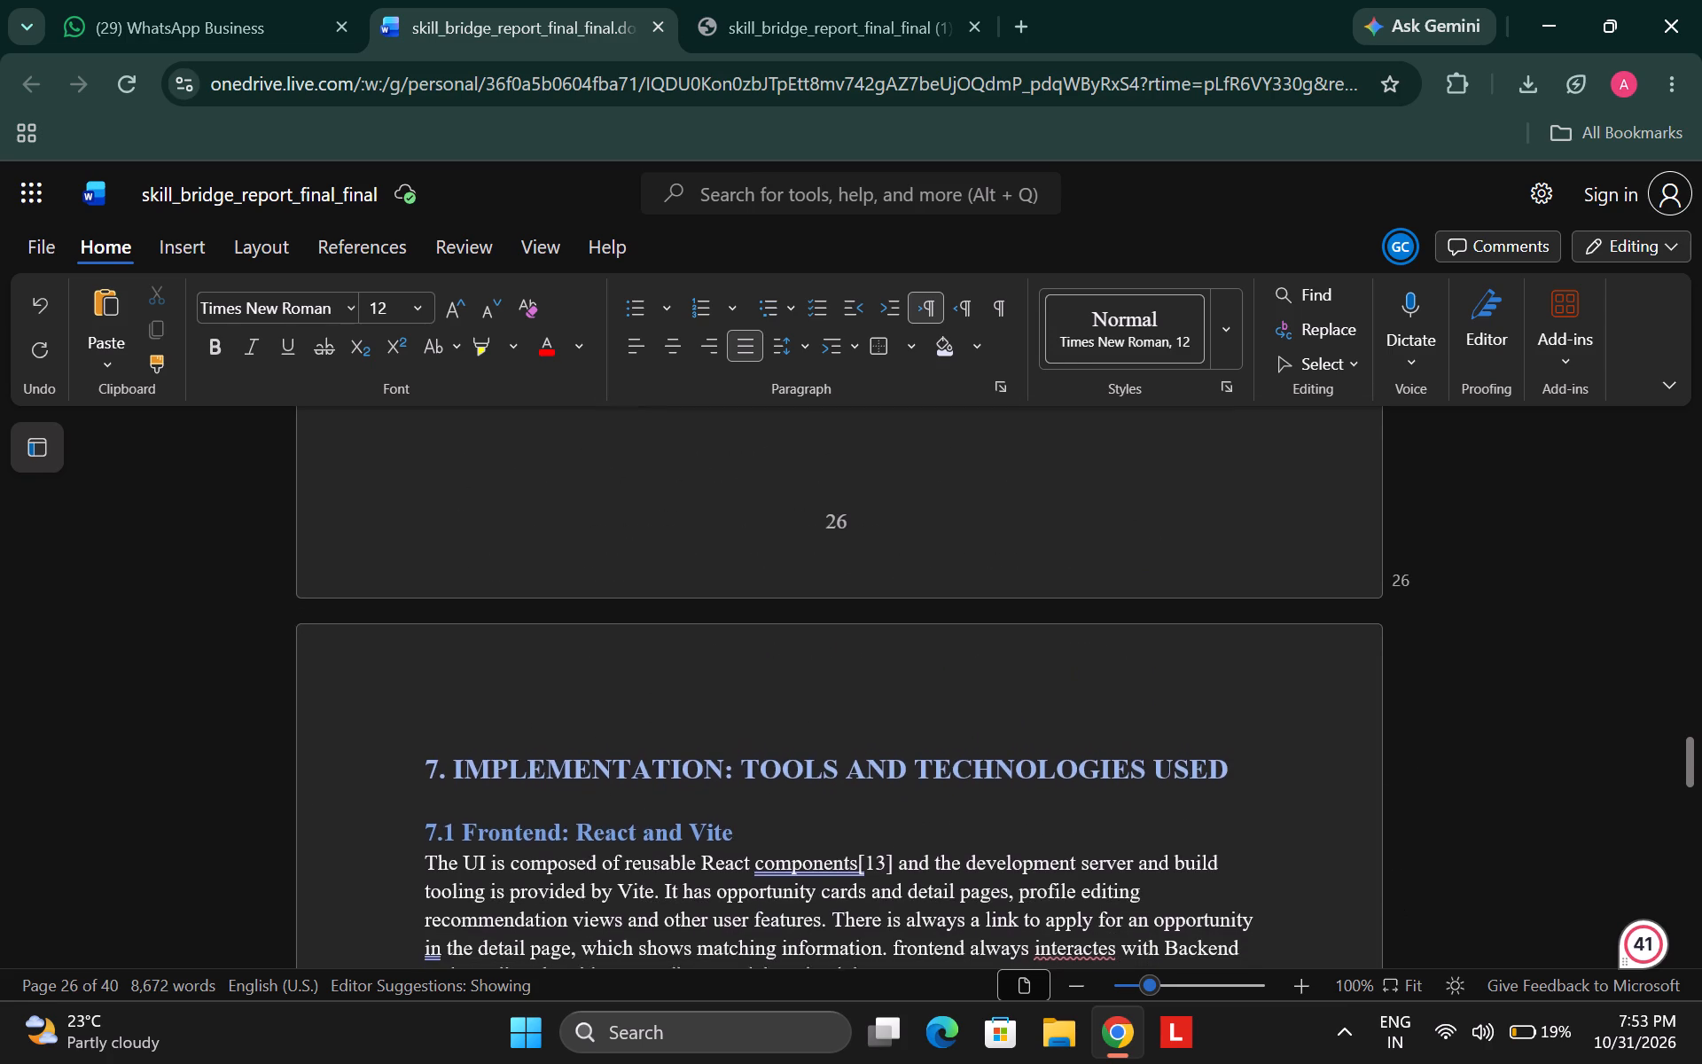
# Review the text spacing, data models table and page breaks of chapter 7, "IMPLEMENTATION: TOOLS AND TECHNOLOGIES USED", up to the chapter 8 heading.
pyautogui.scroll(-3, 875, 713)
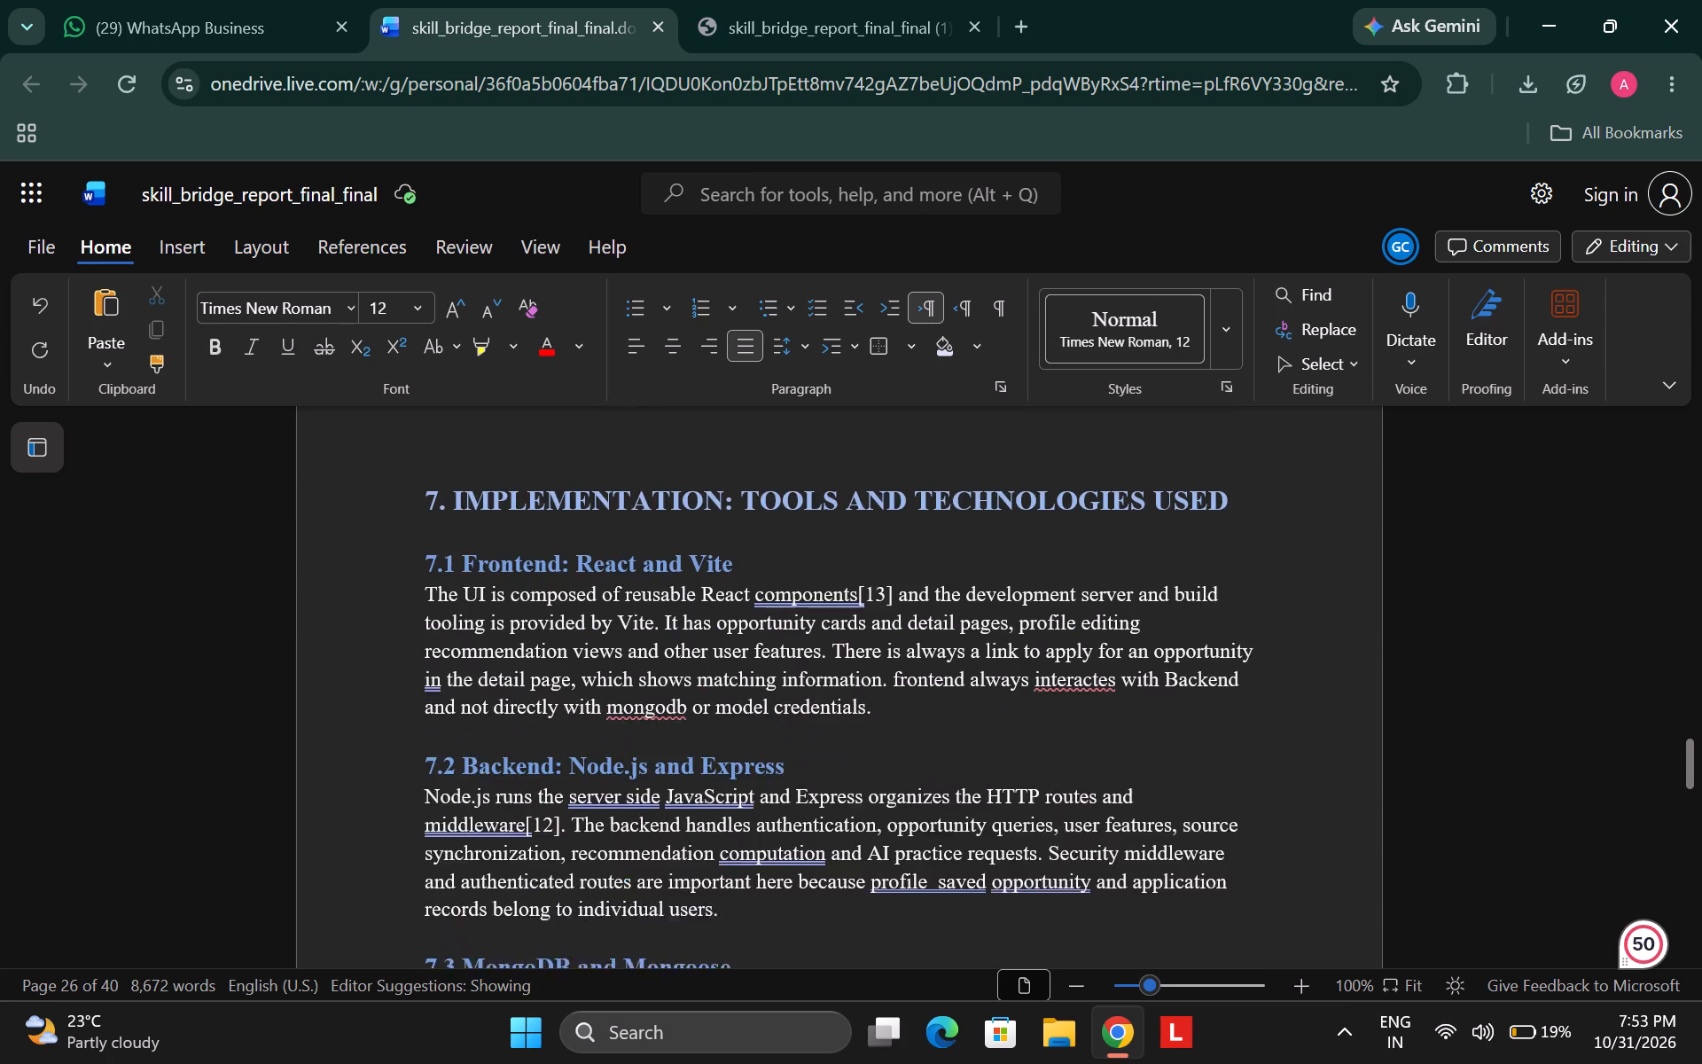
pyautogui.scroll(-4, 875, 713)
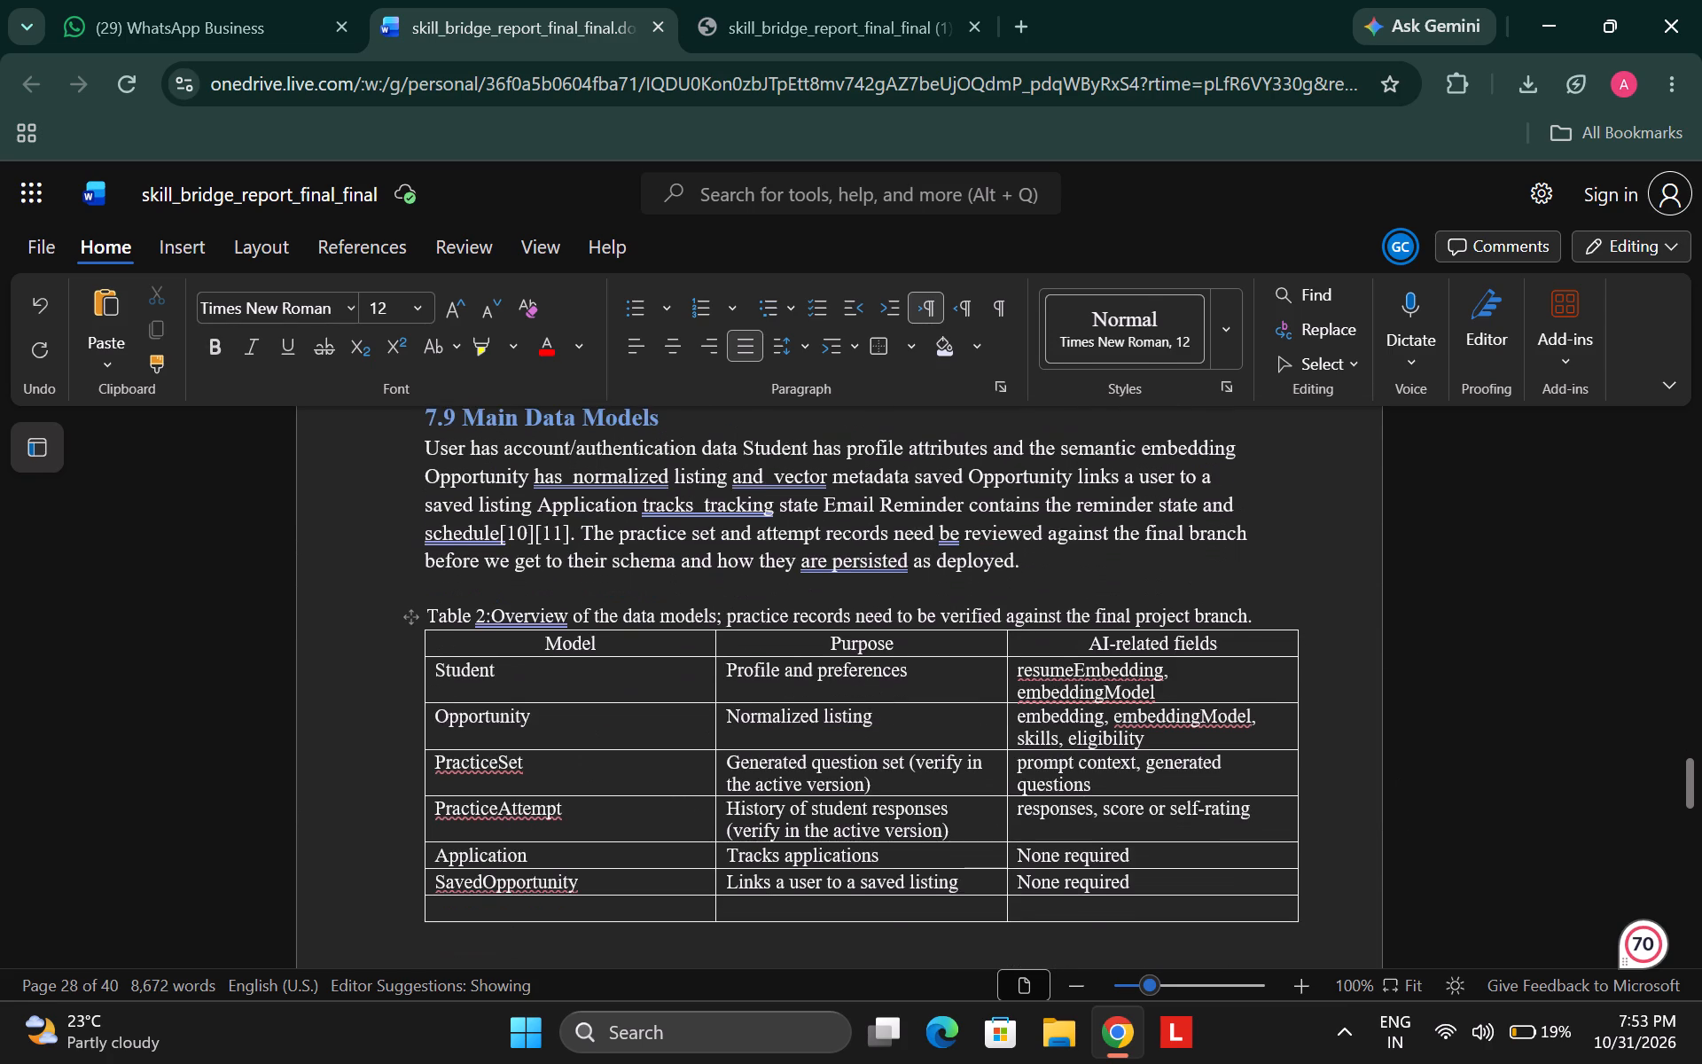
pyautogui.hscroll(1, 875, 713)
pyautogui.scroll(-5, 875, 713)
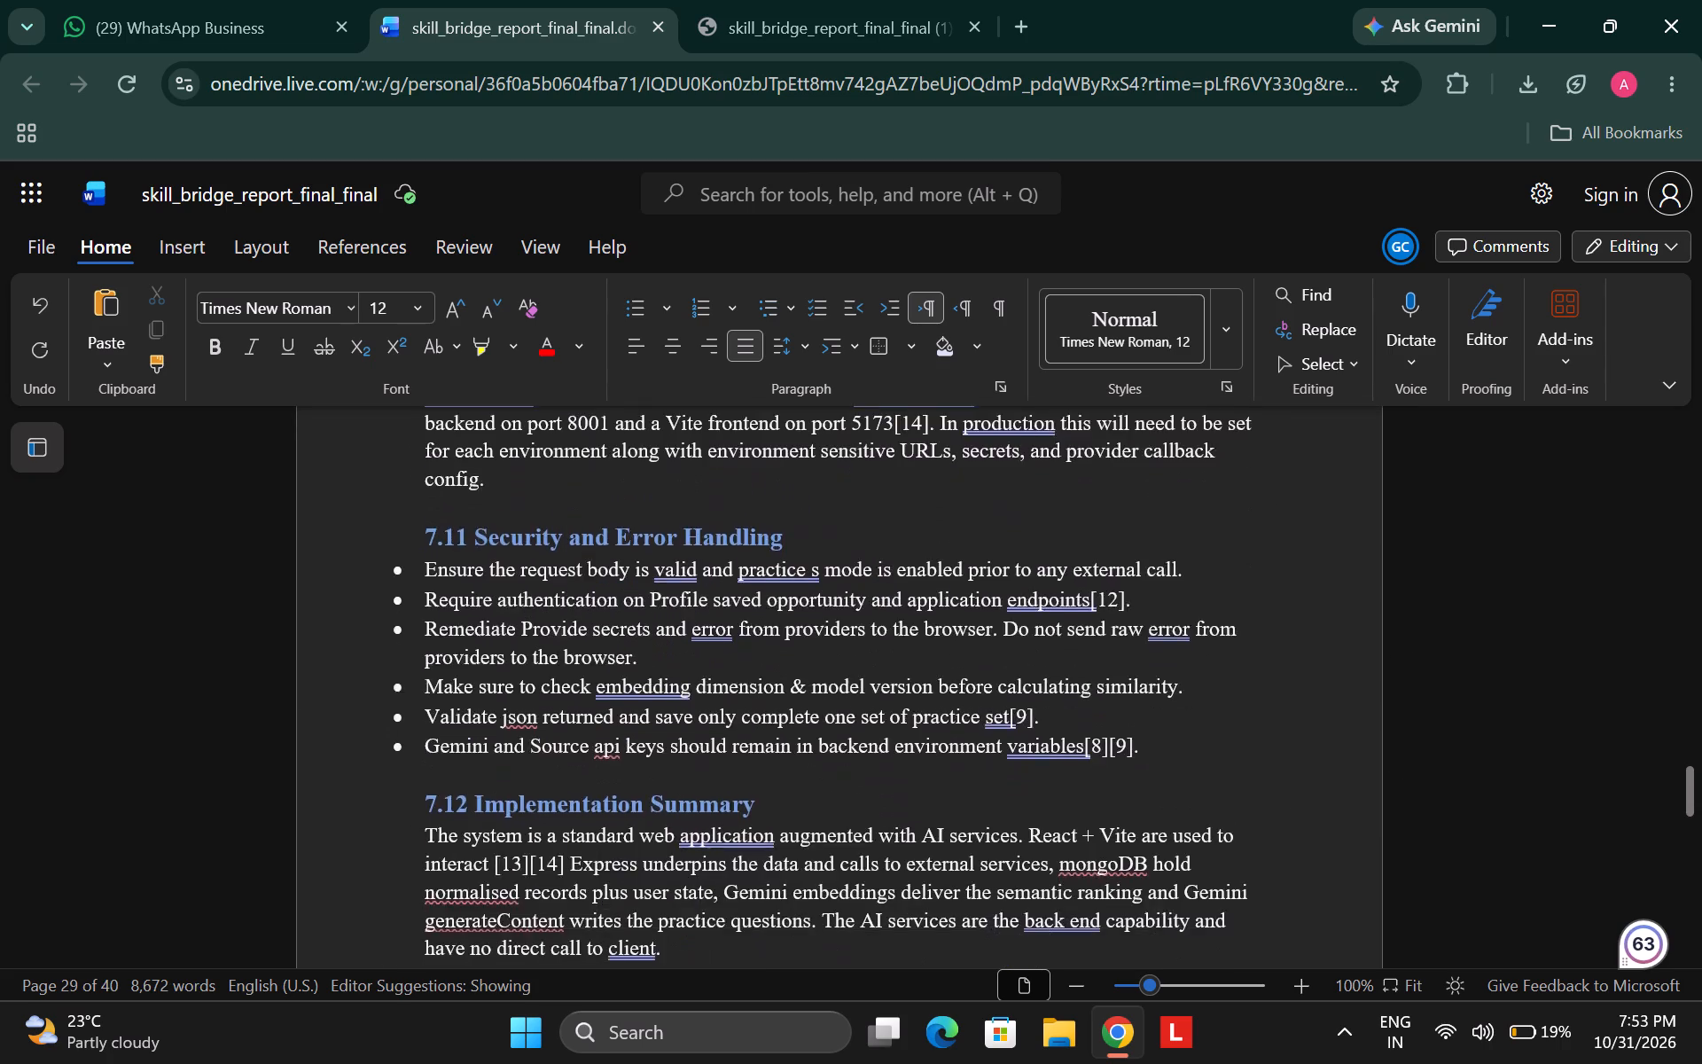
pyautogui.scroll(-5, 875, 713)
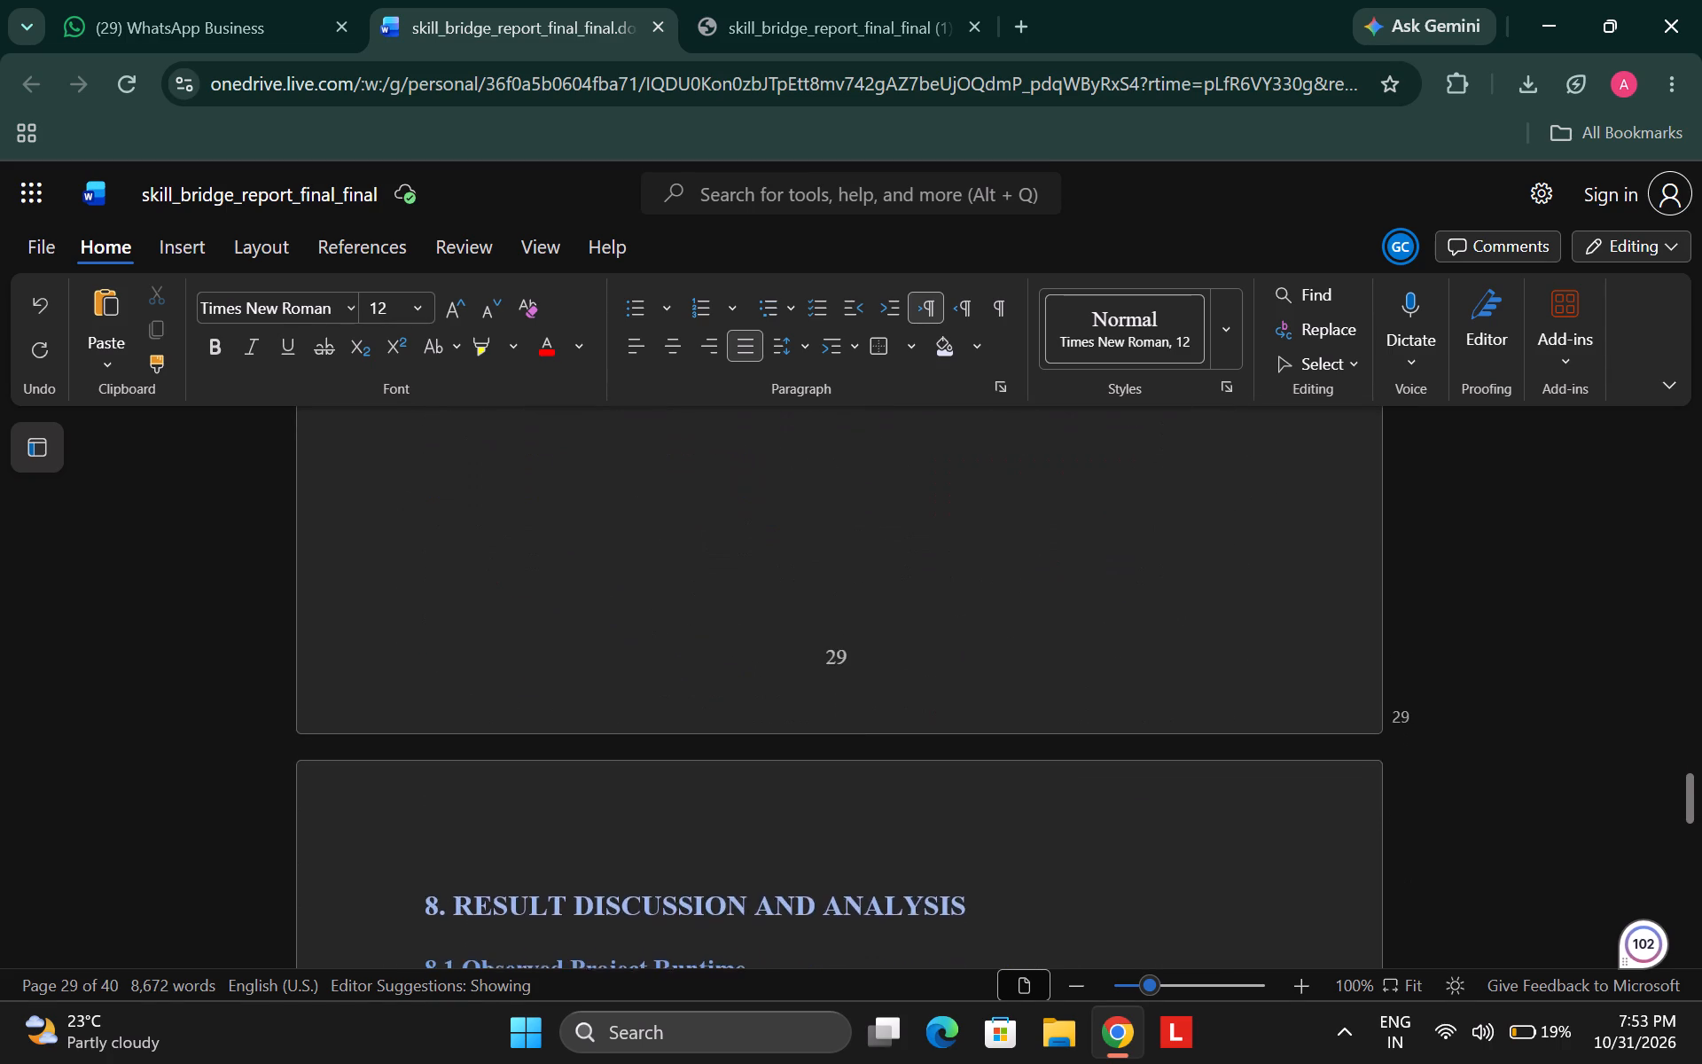
pyautogui.scroll(-1, 875, 713)
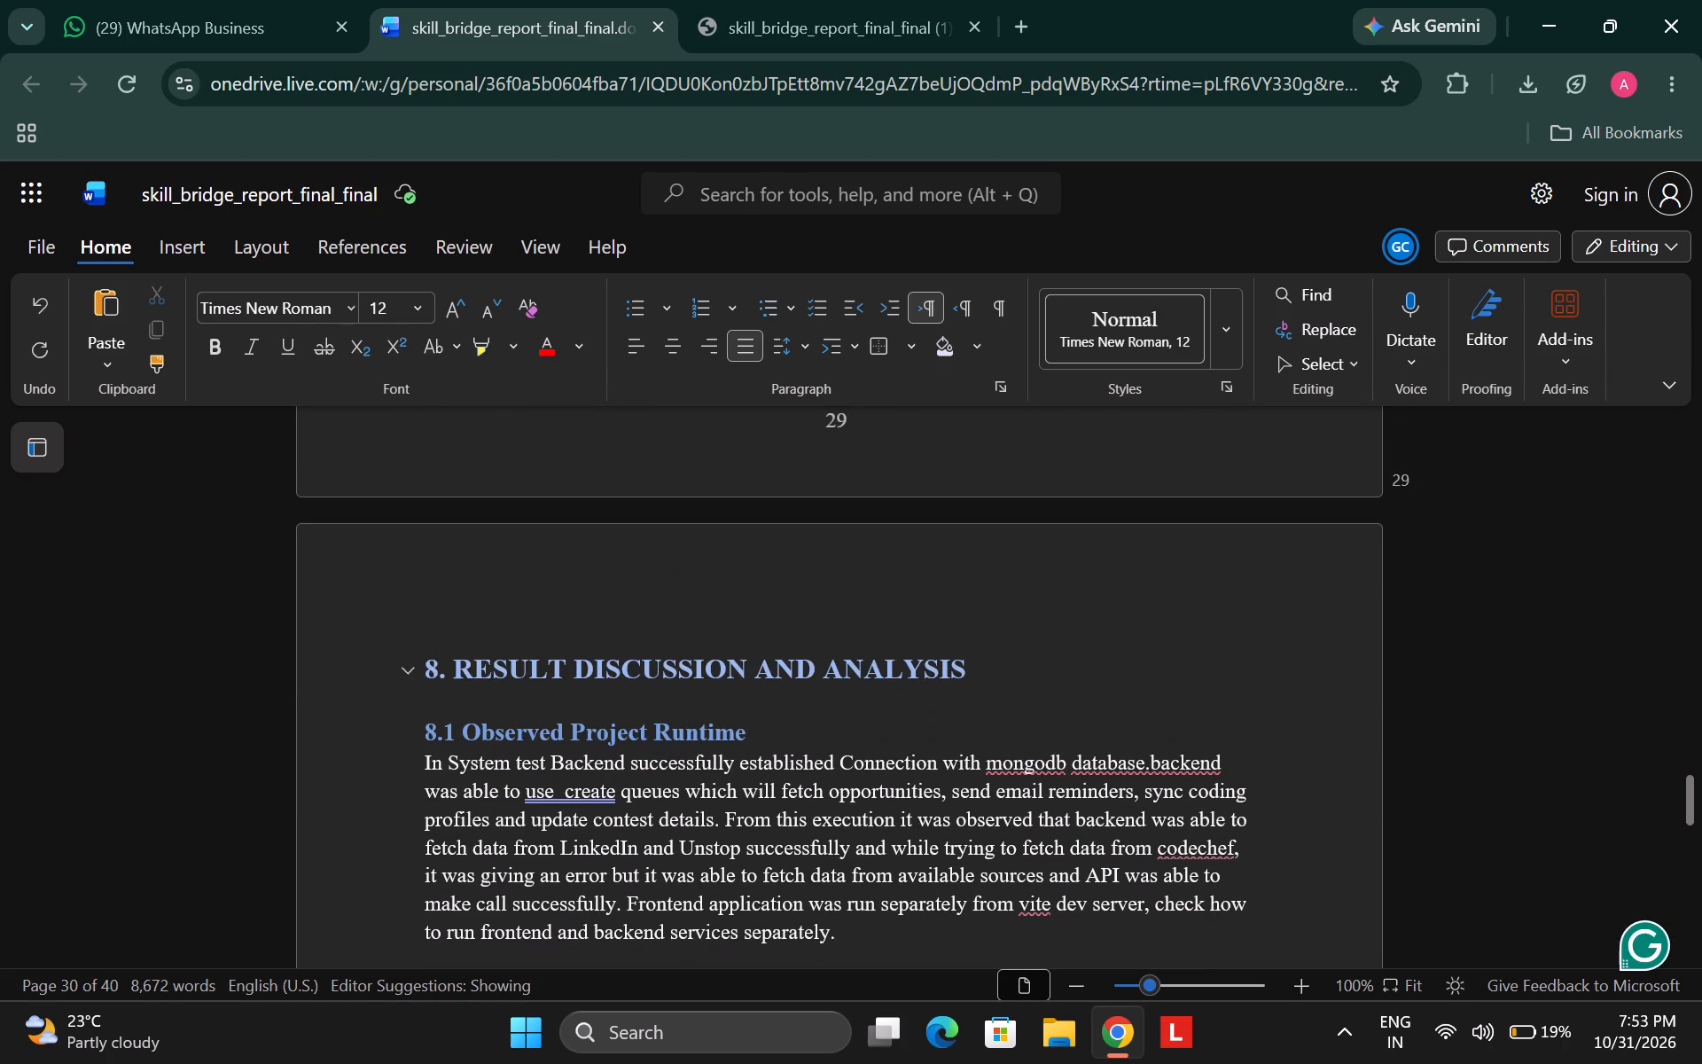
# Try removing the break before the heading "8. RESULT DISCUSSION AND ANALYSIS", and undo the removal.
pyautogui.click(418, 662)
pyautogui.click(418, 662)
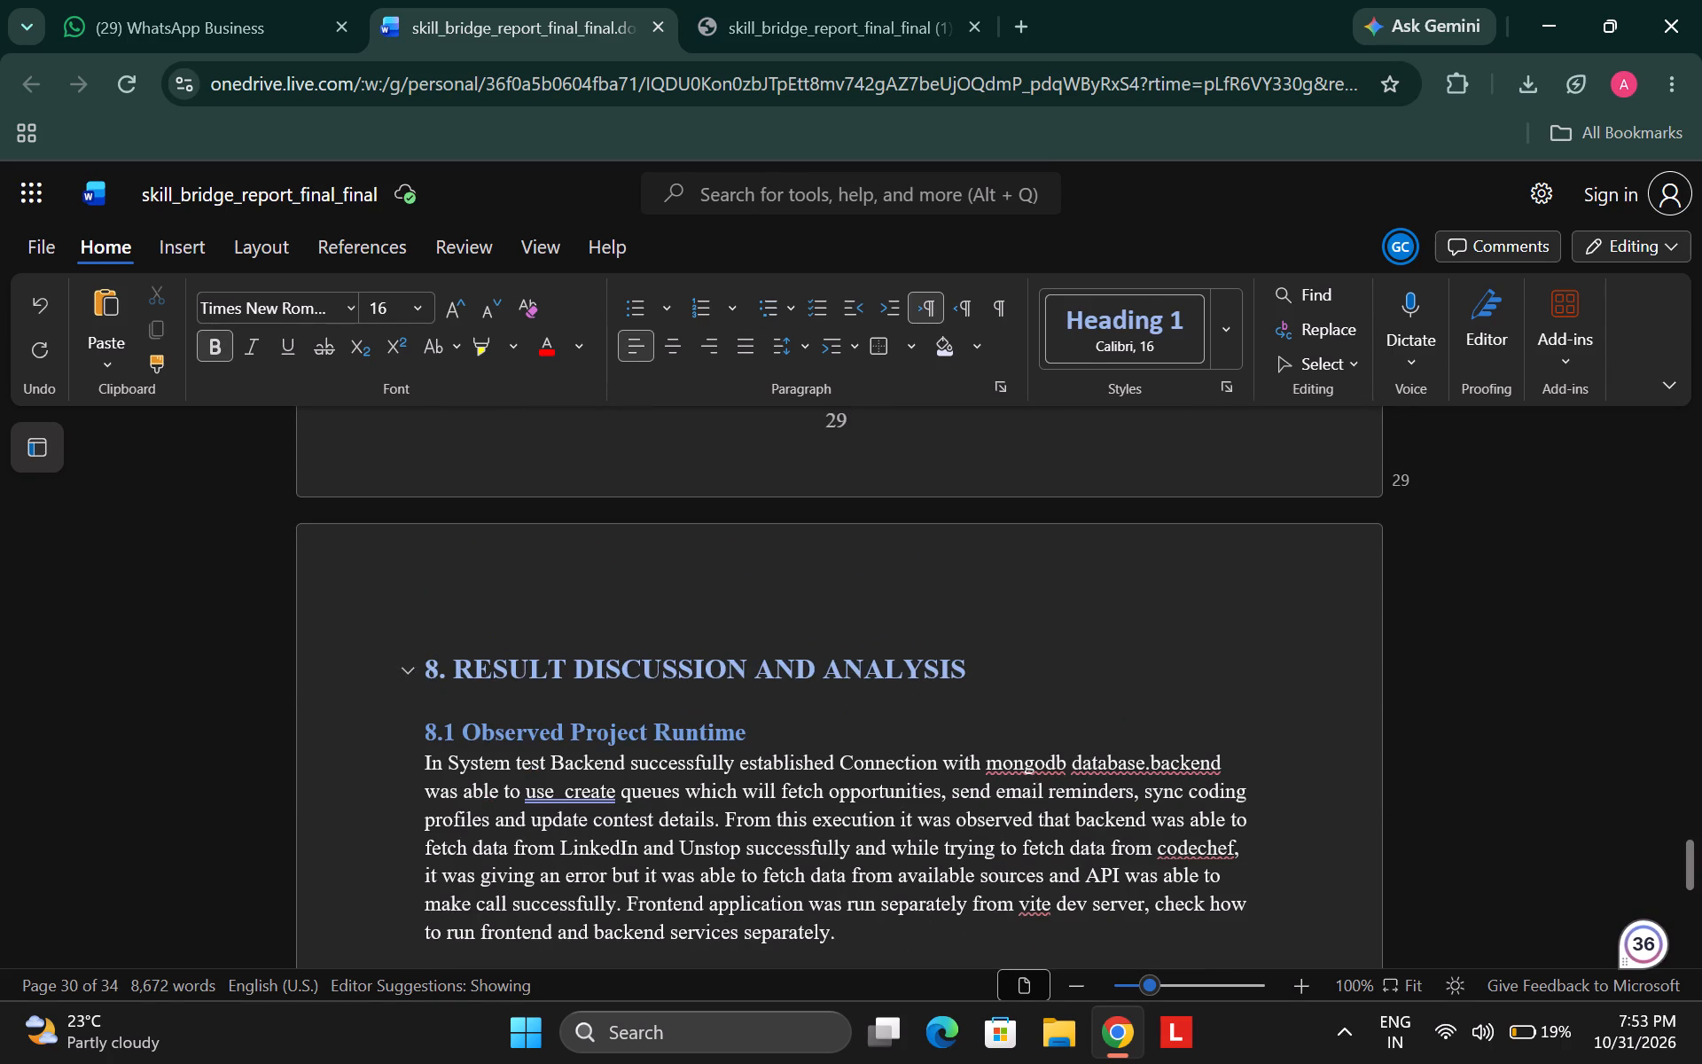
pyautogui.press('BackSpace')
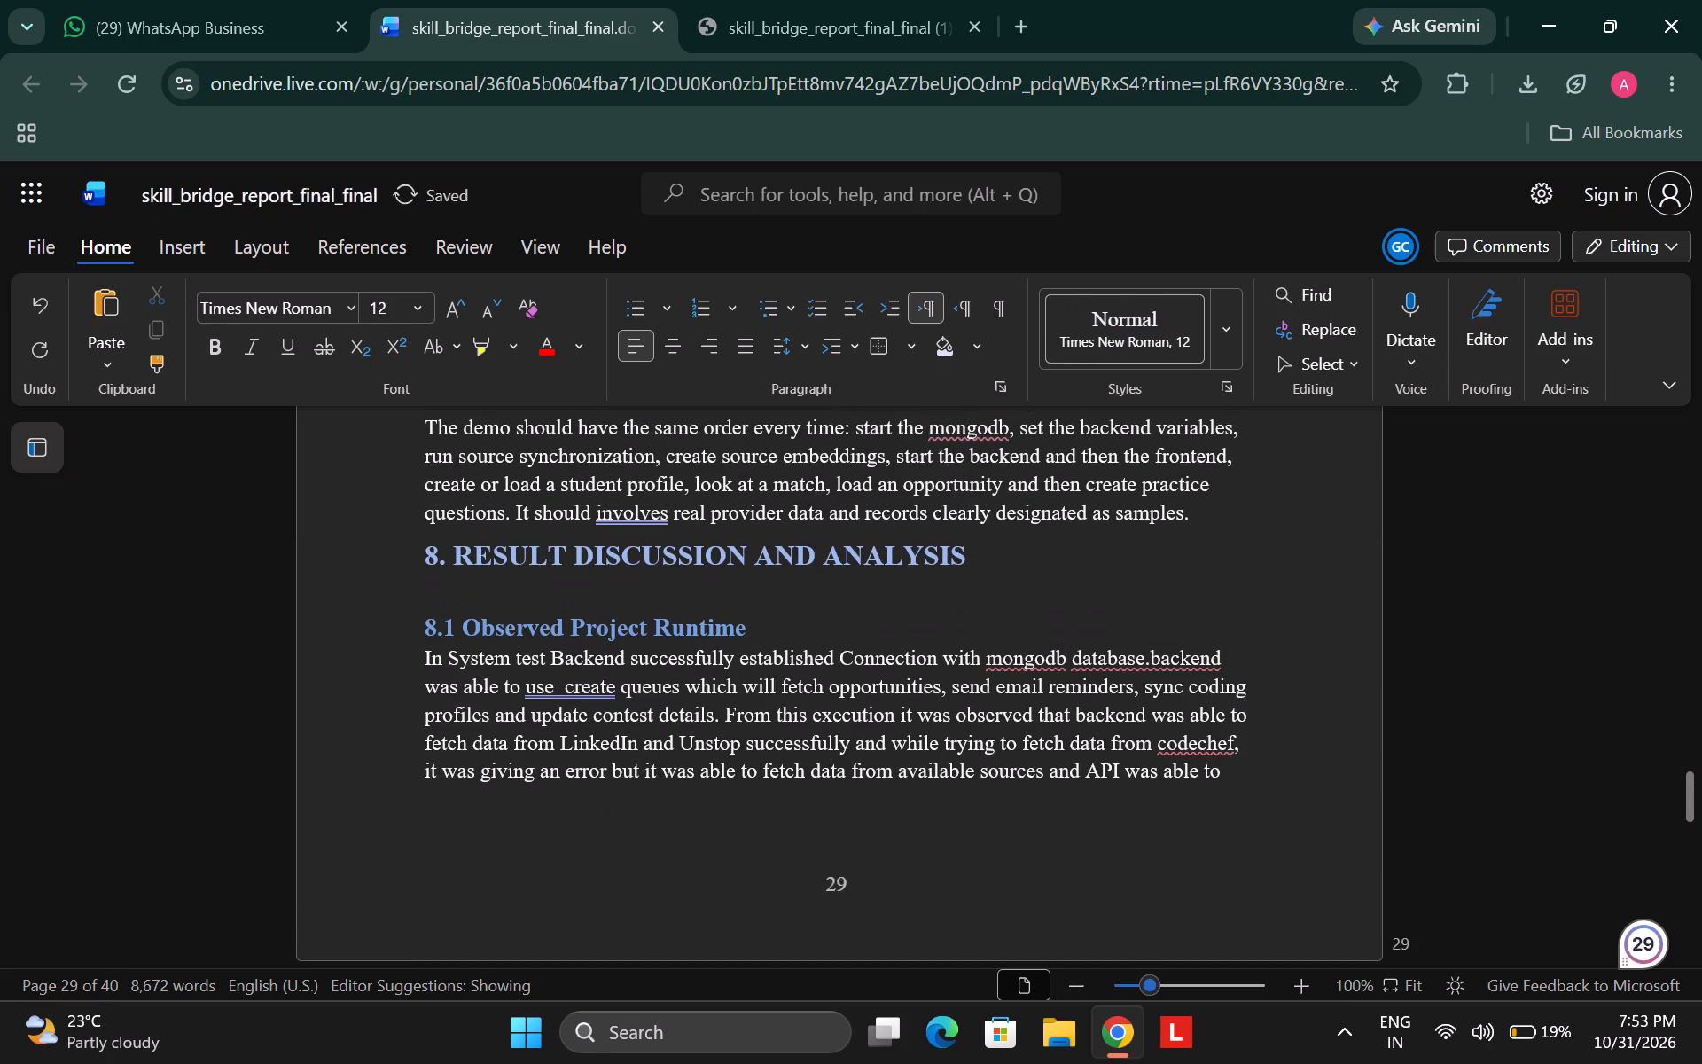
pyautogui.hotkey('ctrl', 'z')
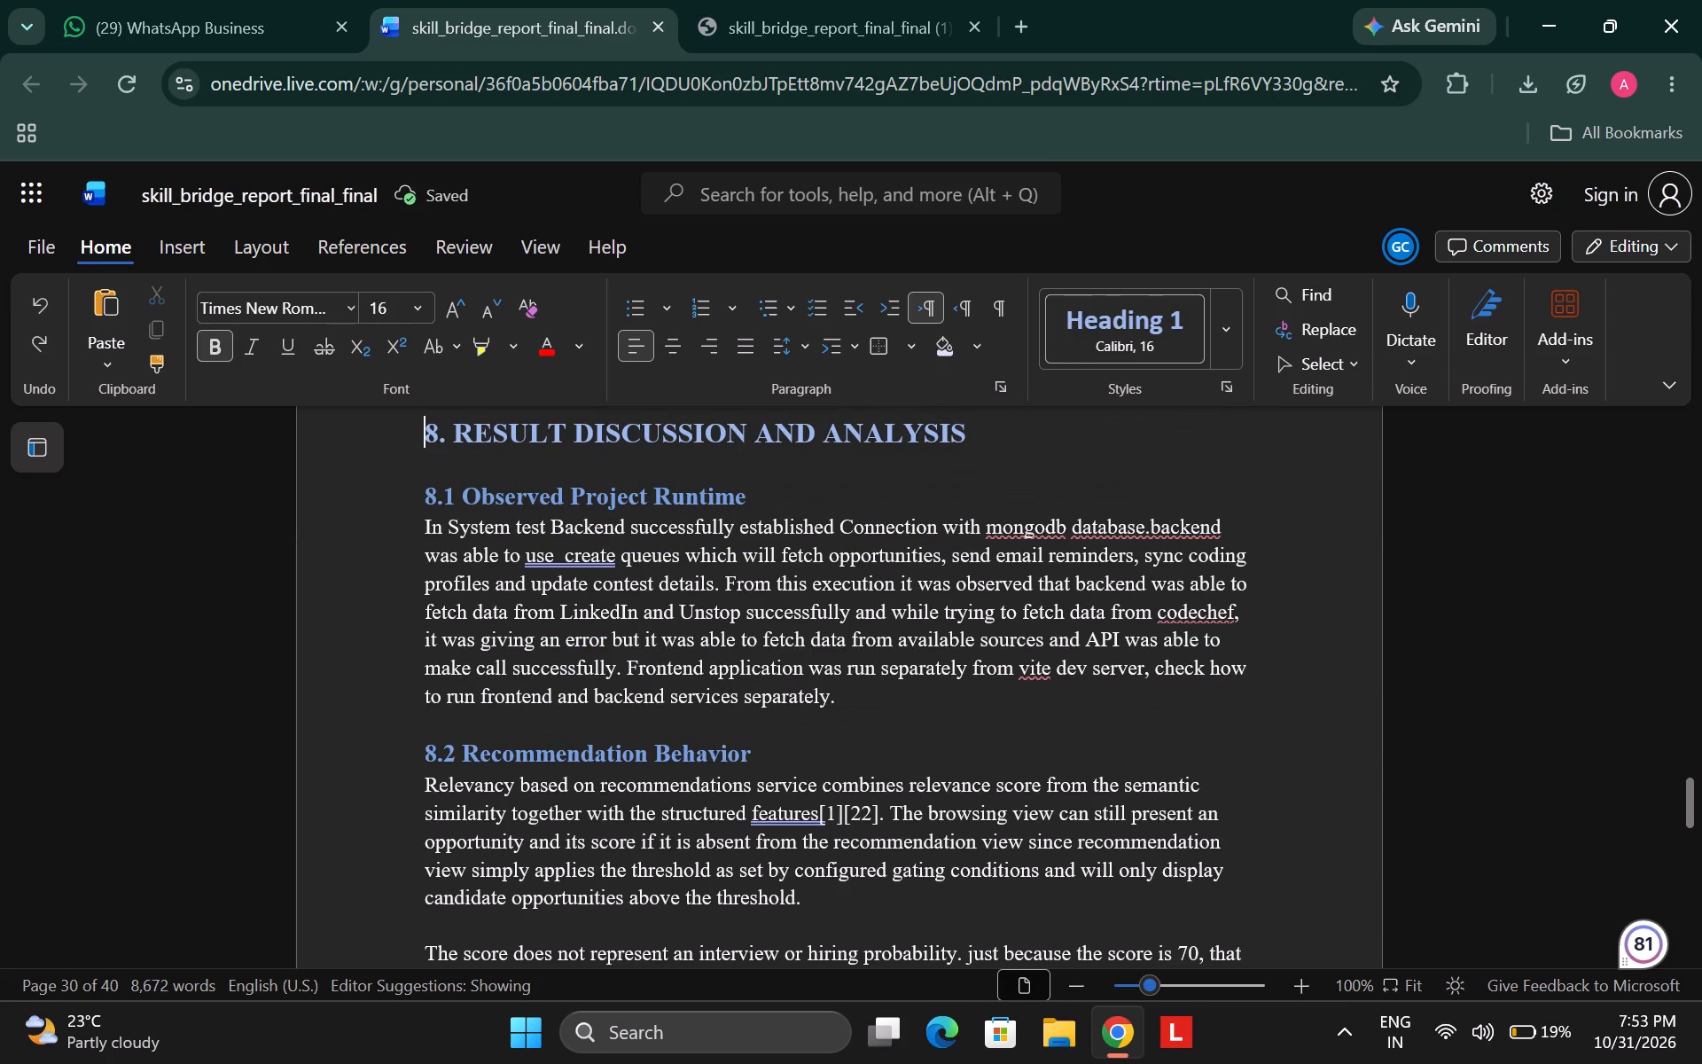
# Review the text, comparison table, interface screenshots and page breaks of chapter 8, up to the chapter 9 heading.
pyautogui.scroll(-3, 710, 655)
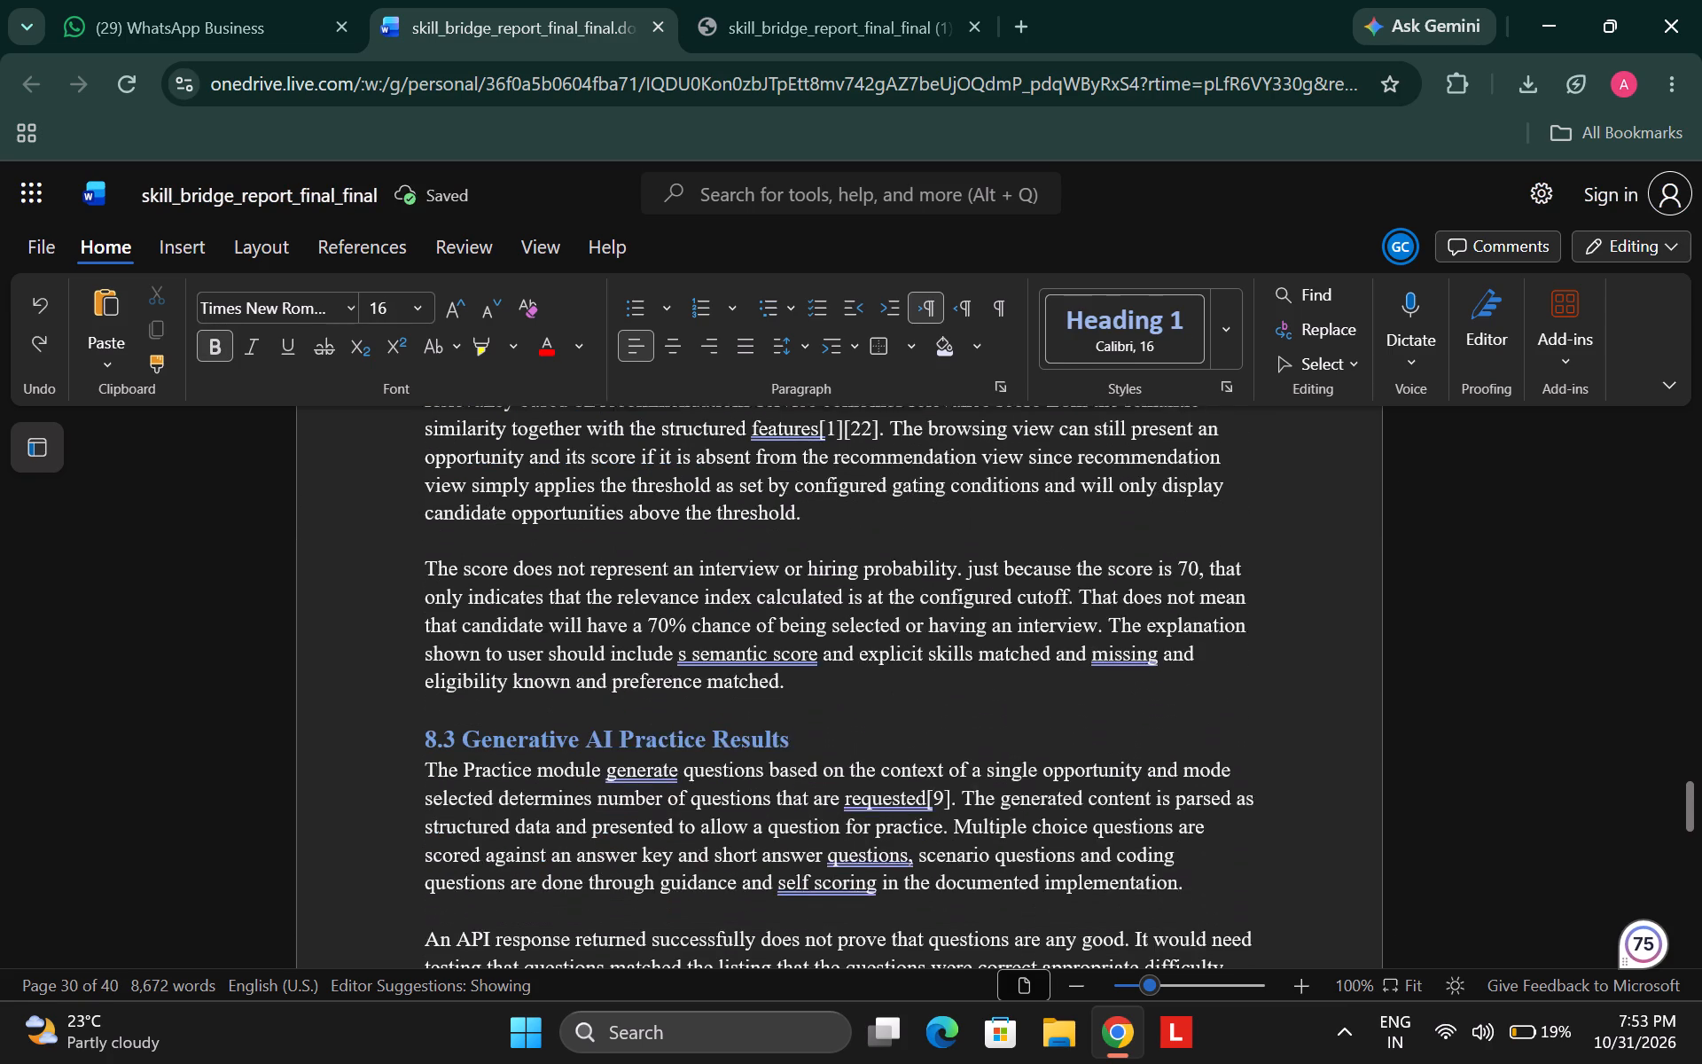
pyautogui.scroll(-5, 710, 655)
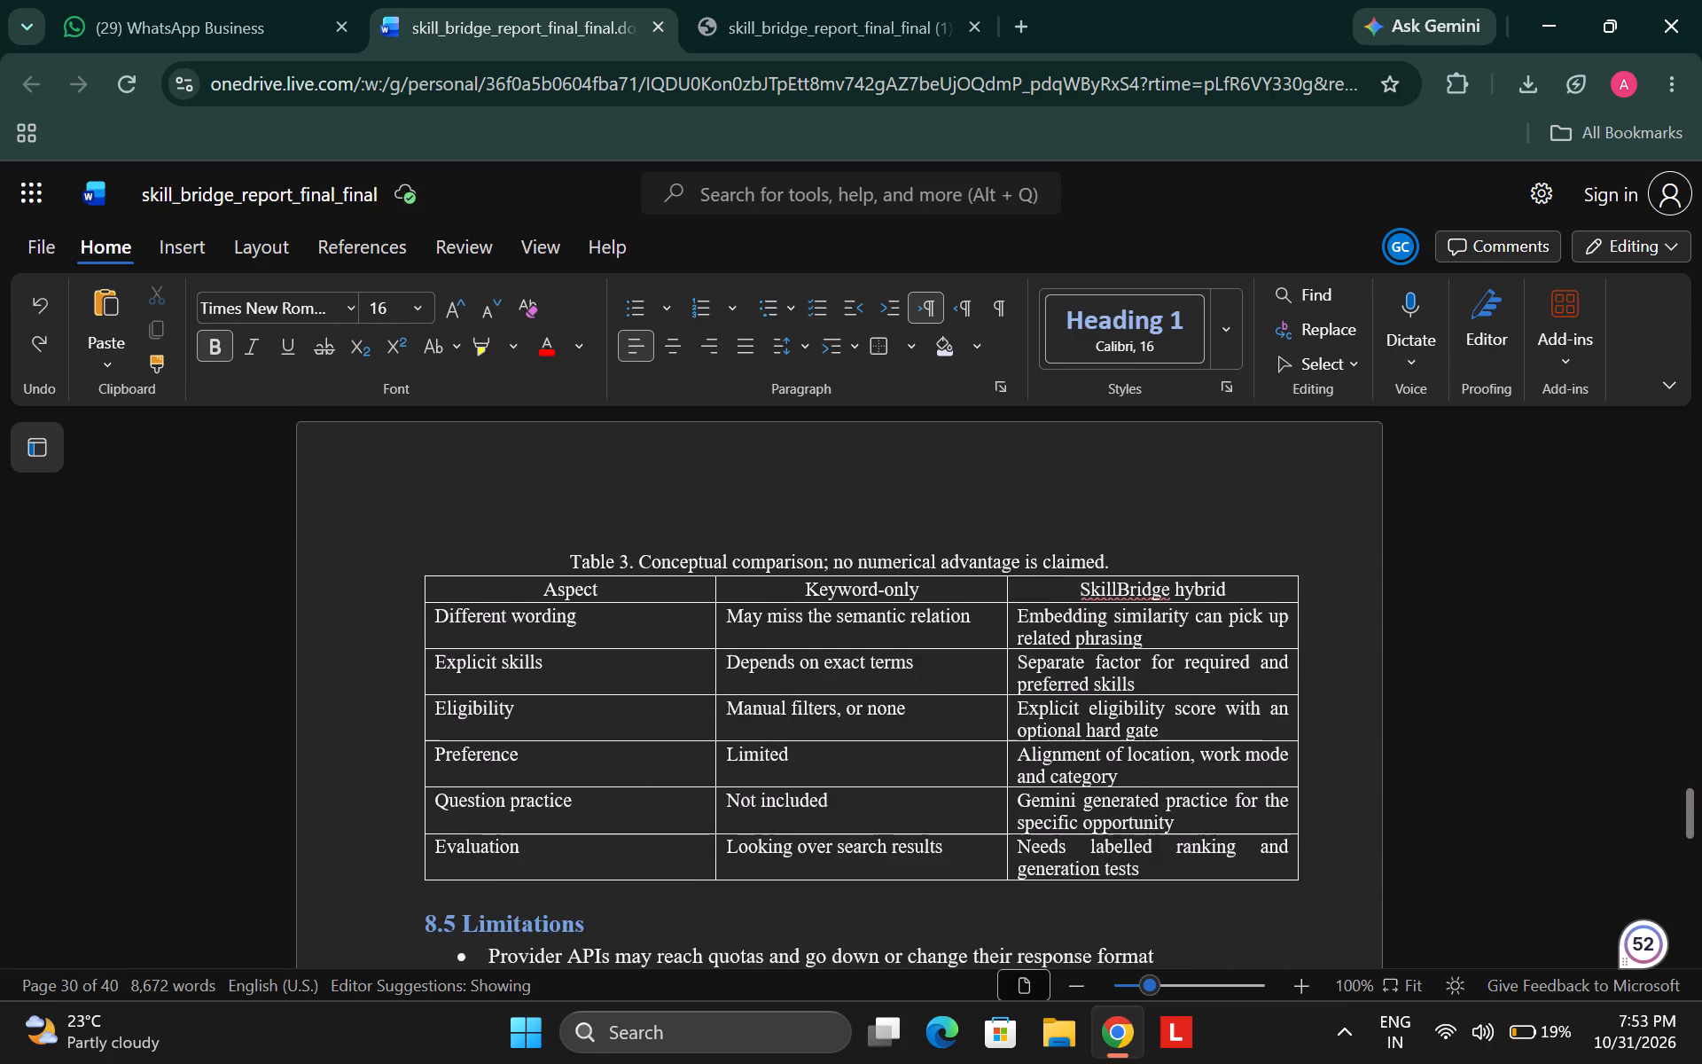
pyautogui.scroll(-5, 710, 655)
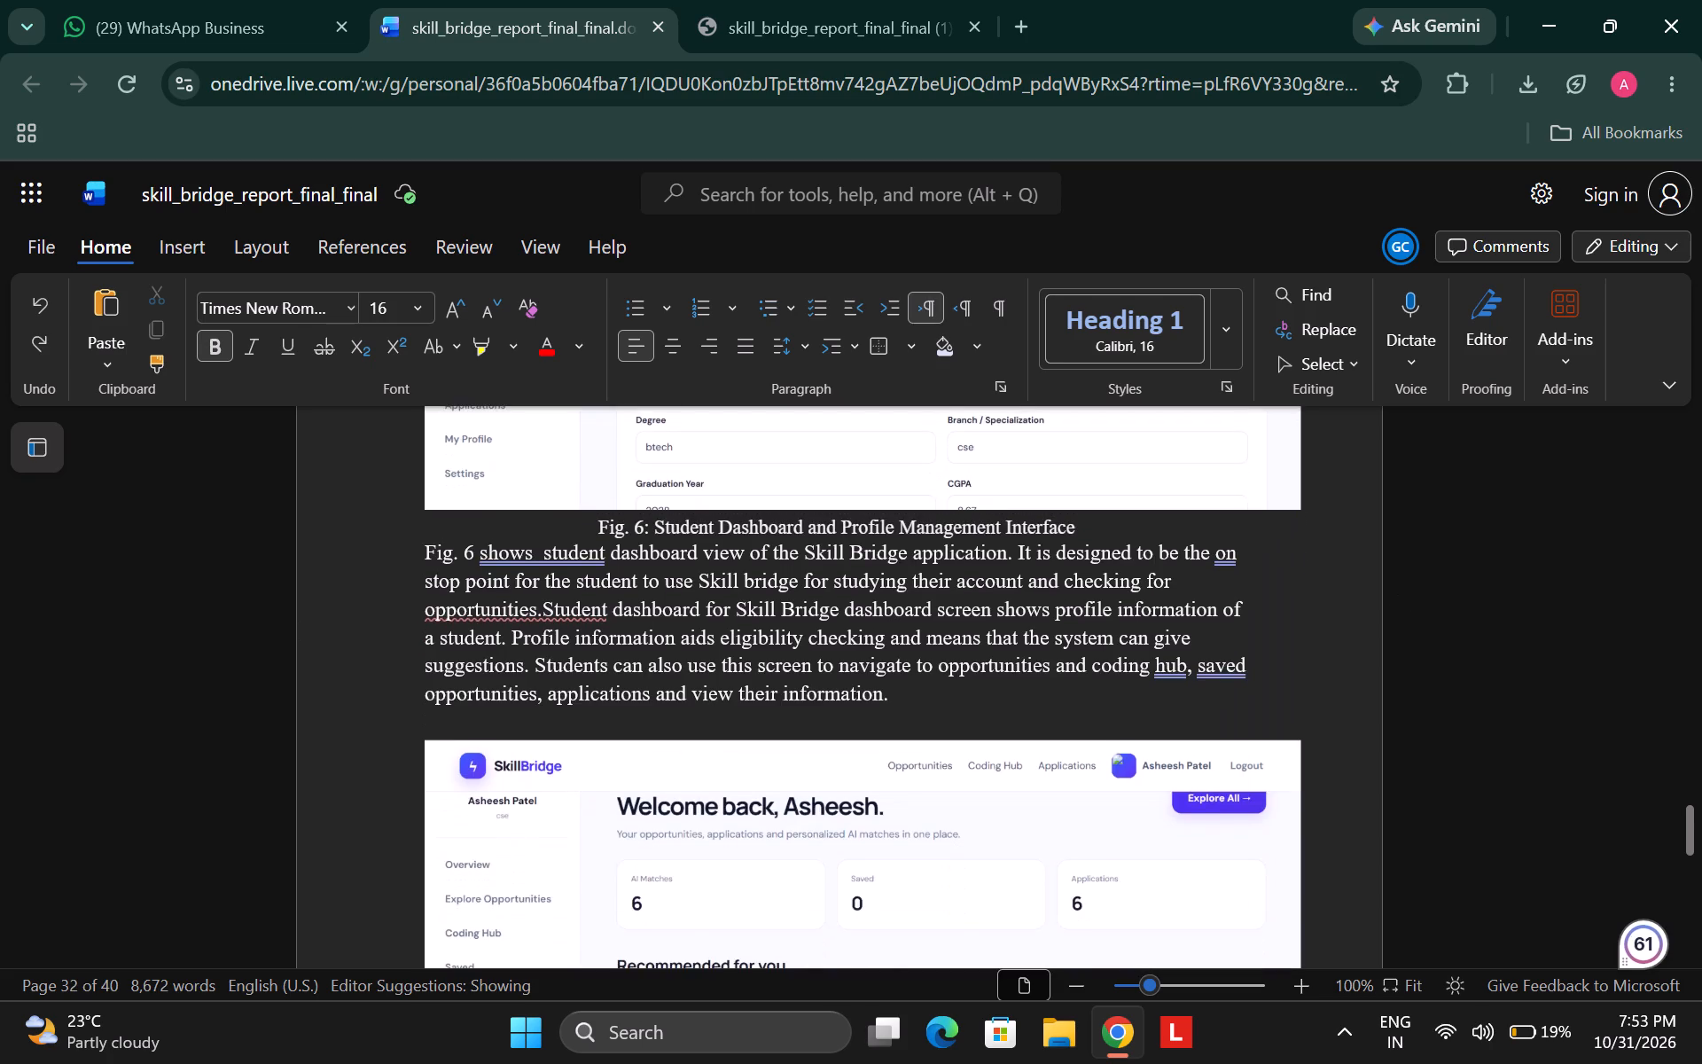
pyautogui.scroll(-3, 710, 655)
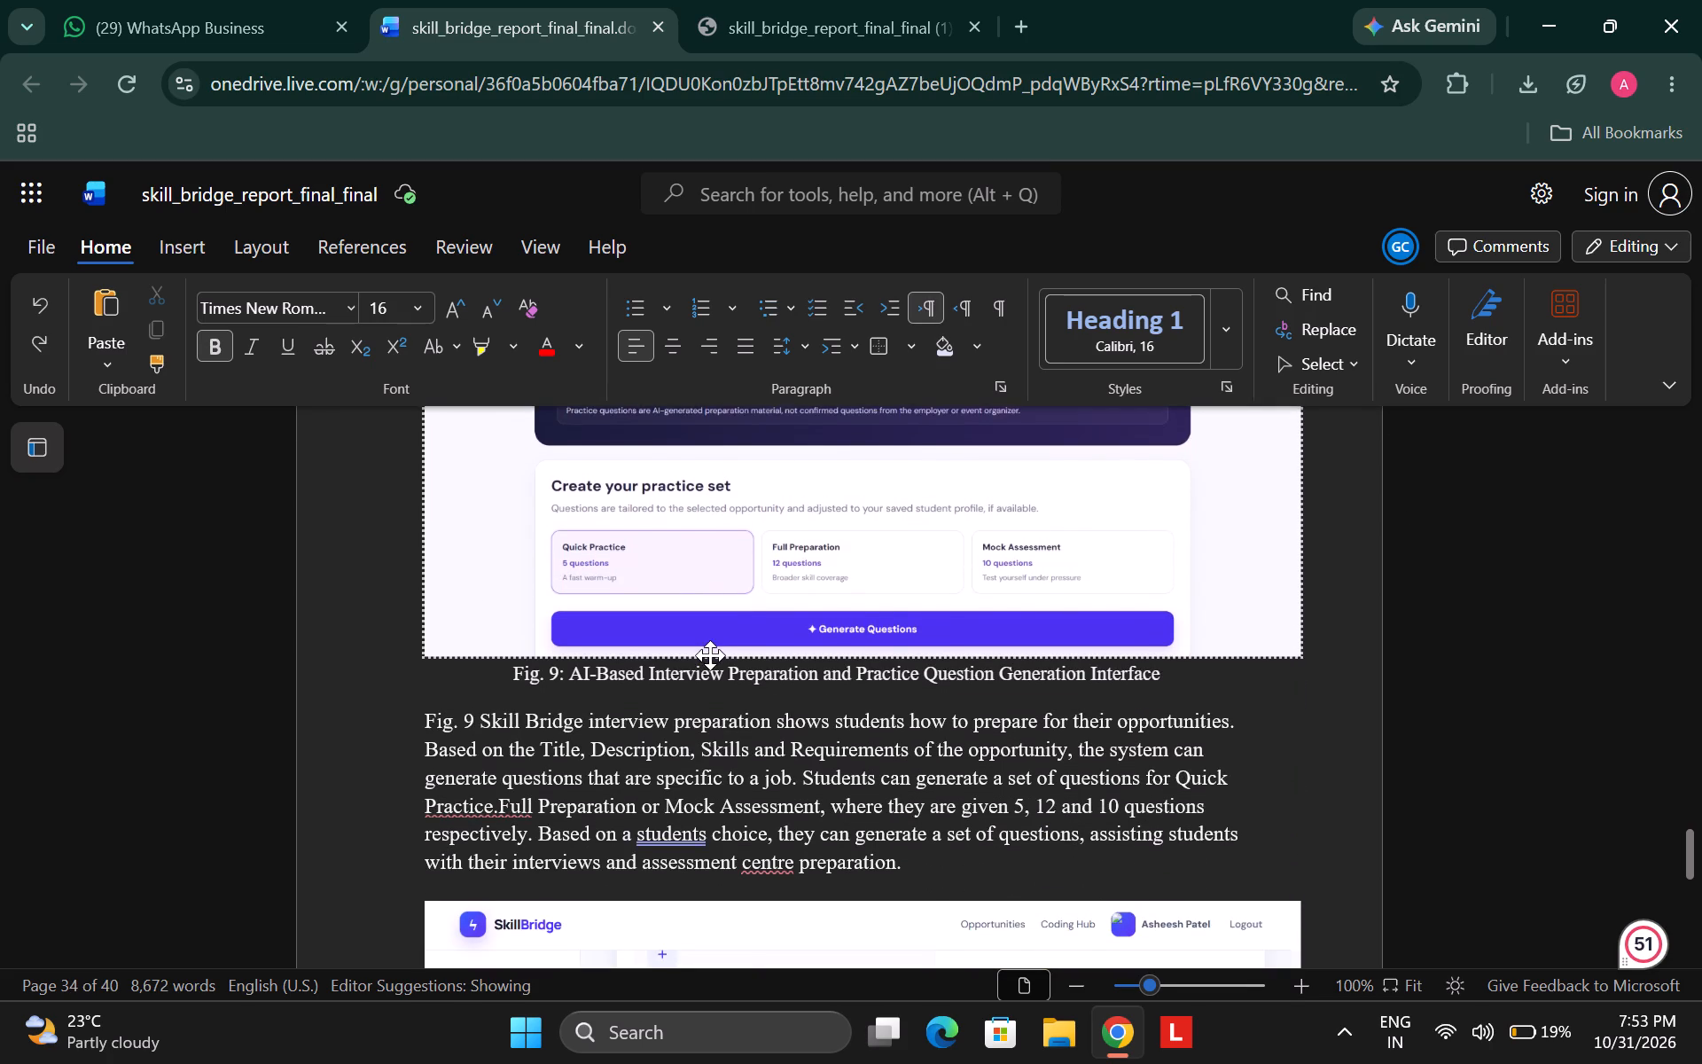
pyautogui.scroll(-8, 710, 655)
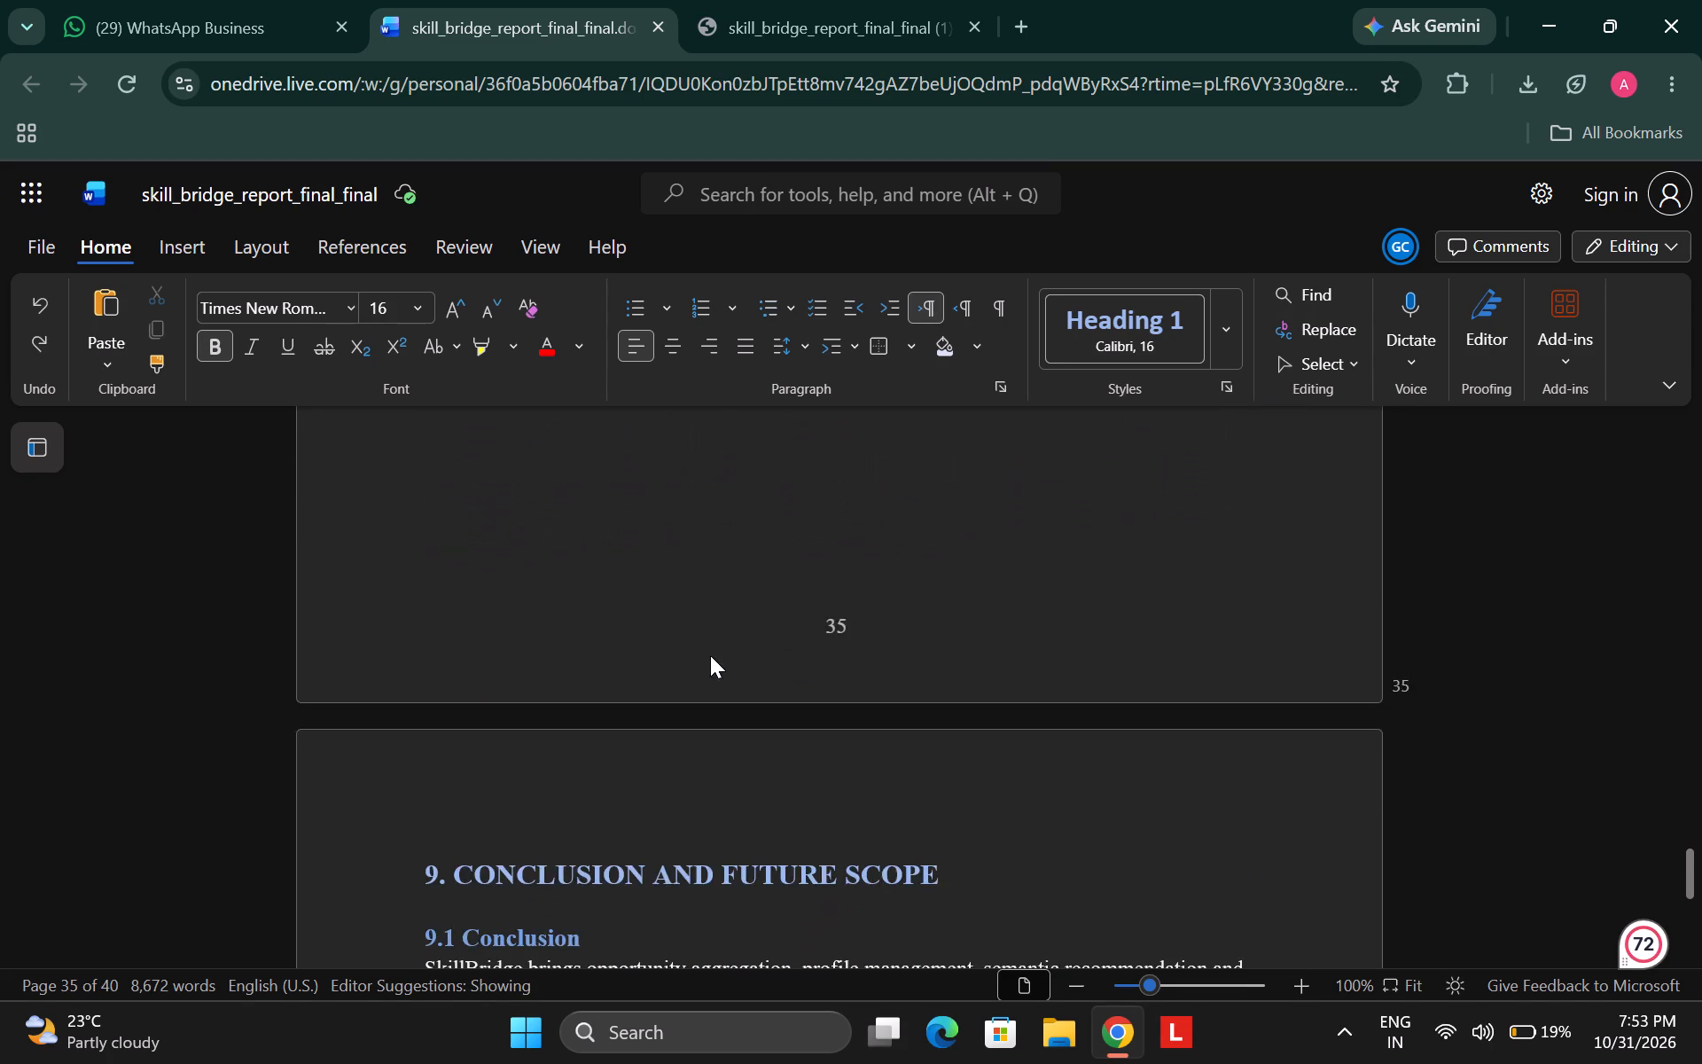
# Check the layout of chapter 9, "CONCLUSION AND FUTURE SCOPE", and the page break before the REFERENCES heading.
pyautogui.scroll(-1, 710, 655)
pyautogui.scroll(2, 710, 655)
pyautogui.scroll(-2, 710, 655)
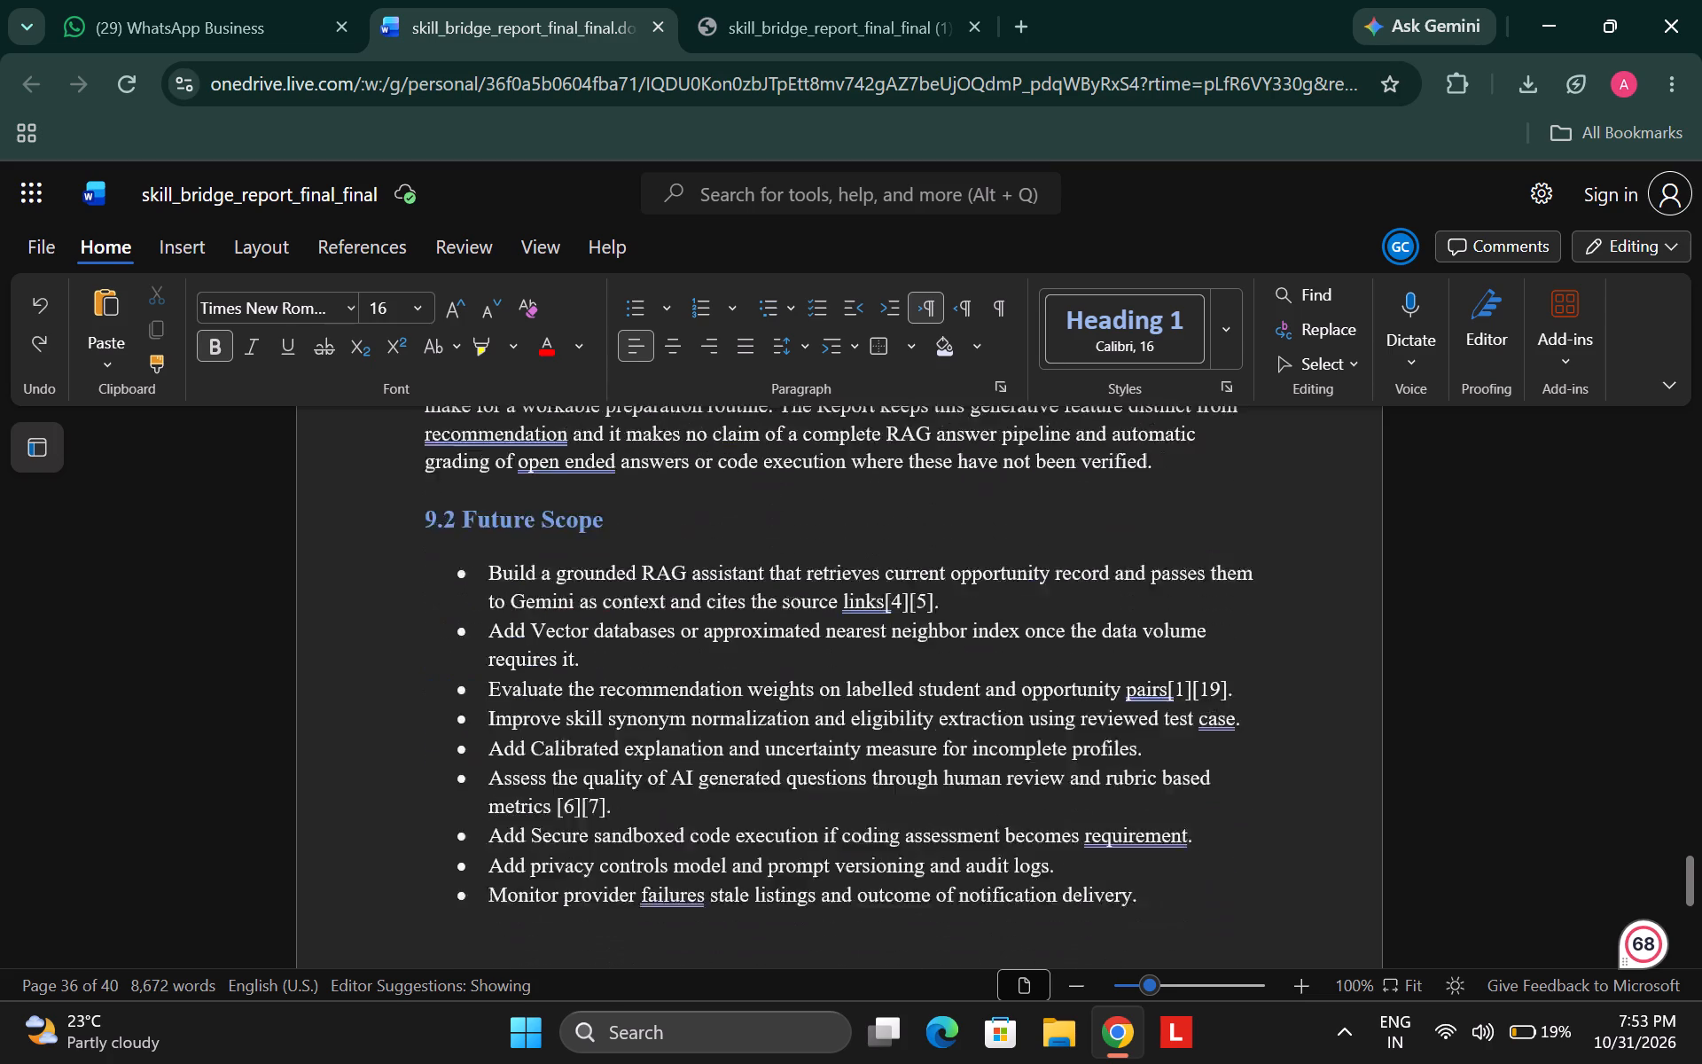
pyautogui.scroll(-4, 710, 655)
pyautogui.scroll(1, 710, 655)
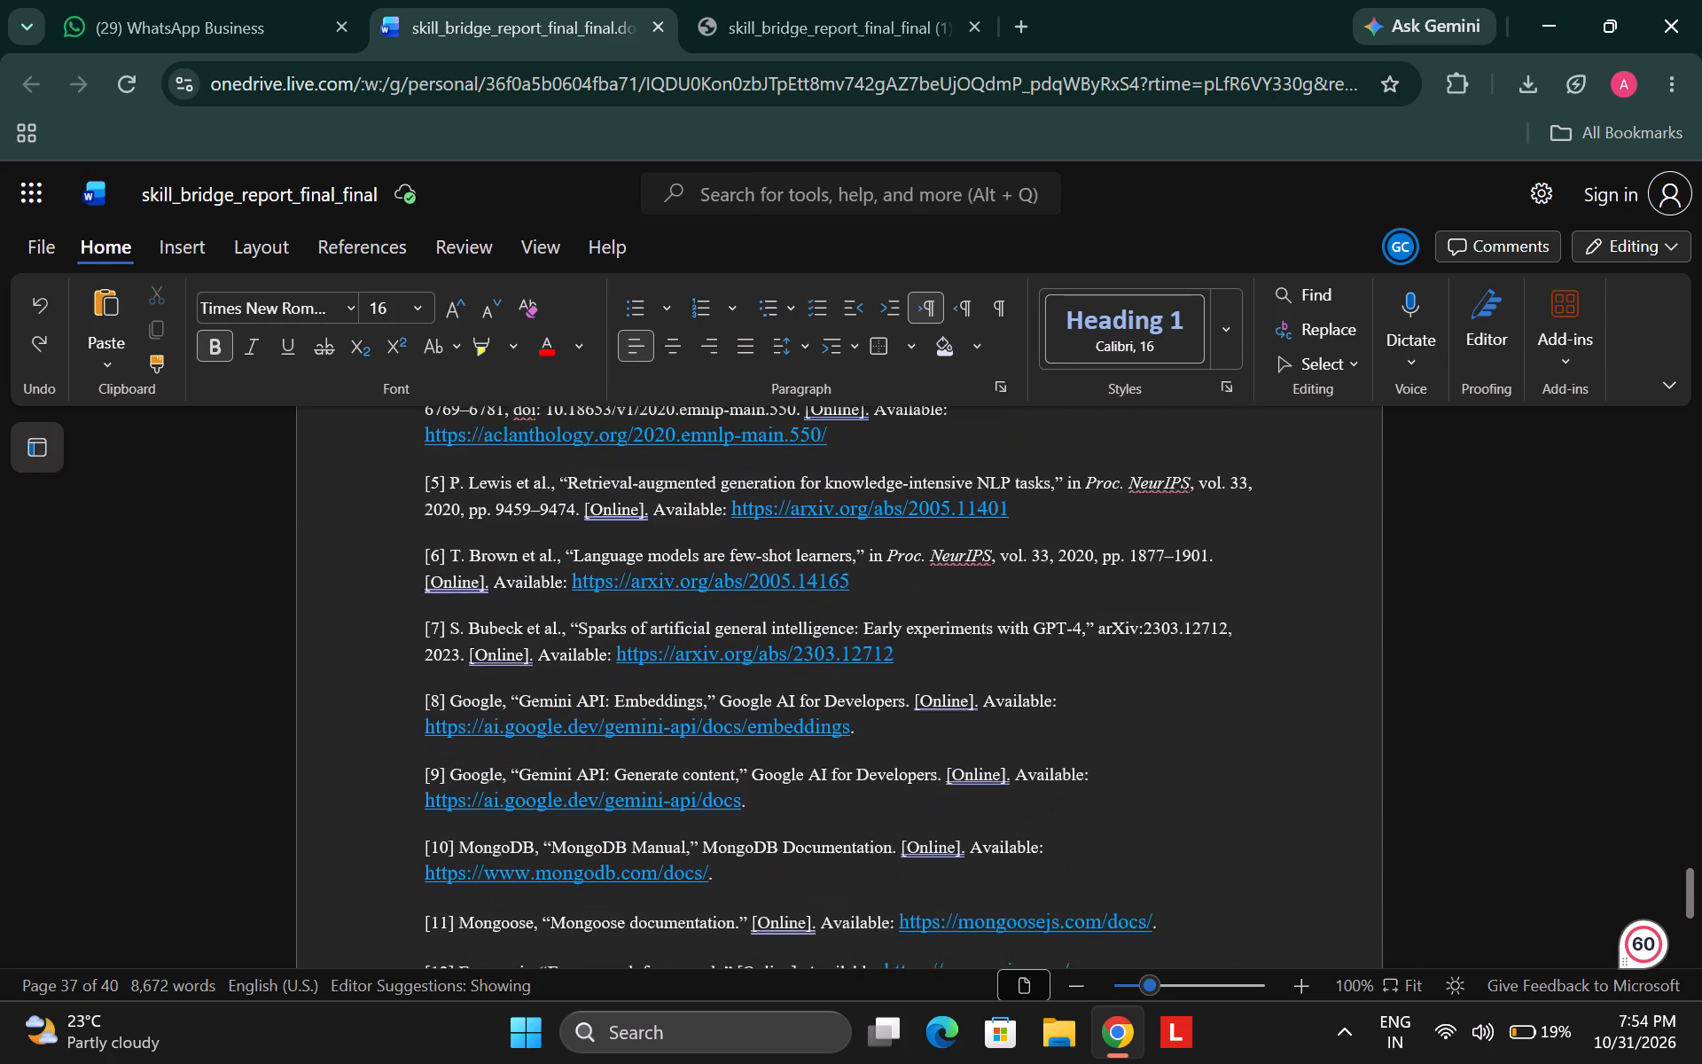
pyautogui.scroll(3, 710, 655)
pyautogui.scroll(-2, 710, 655)
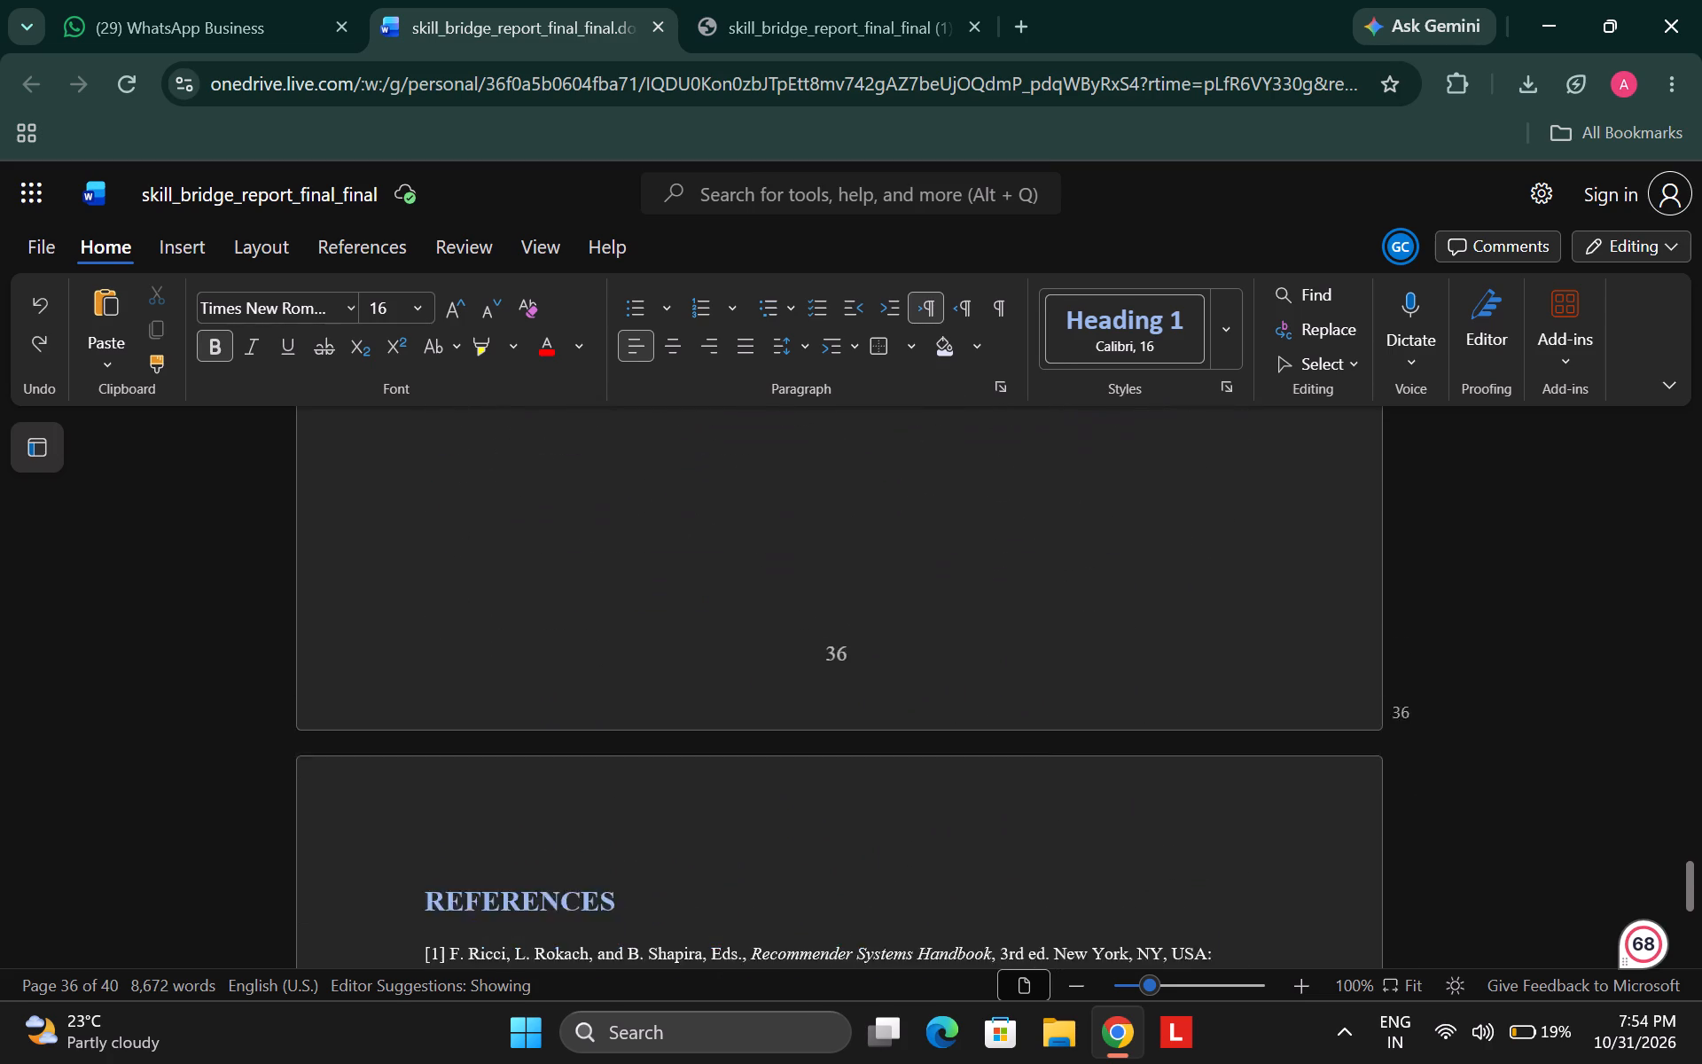
# Check the page breaks and layout from REFERENCES through LIST OF PUBLICATION to the PLAG REPORT (THROUGH TURNITIN) page.
pyautogui.scroll(-3, 710, 655)
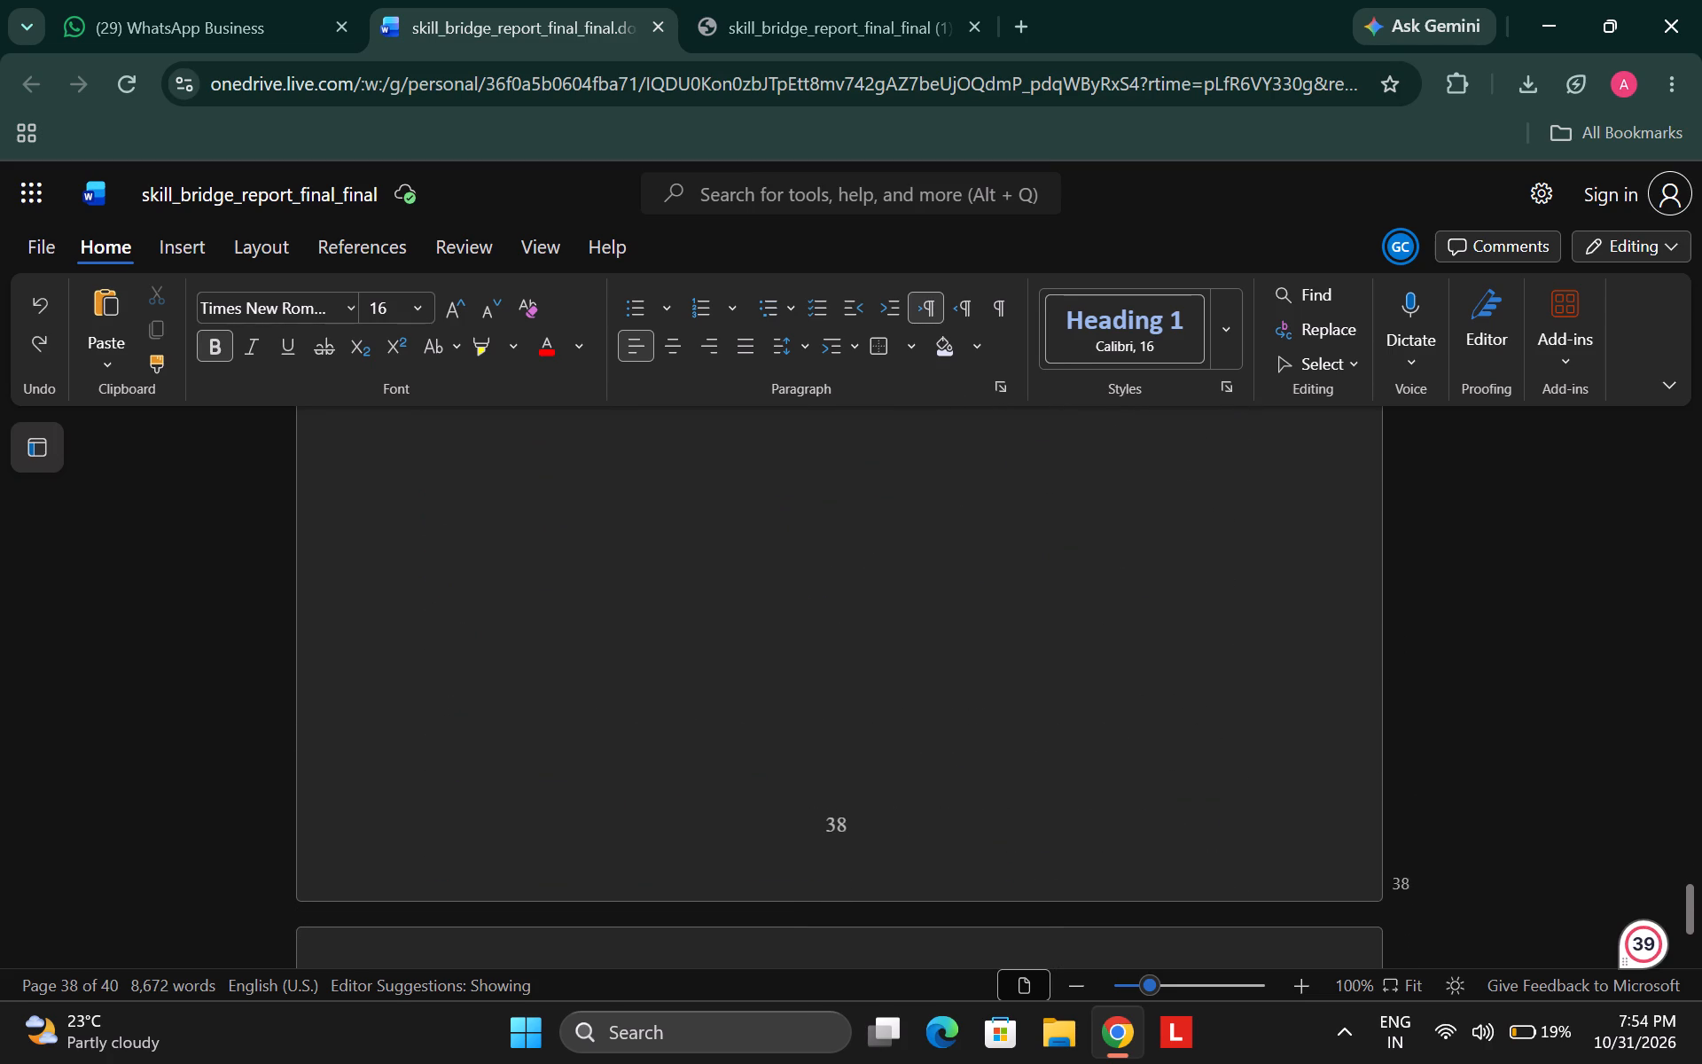
pyautogui.hscroll(1, 869, 709)
pyautogui.scroll(-1, 825, 822)
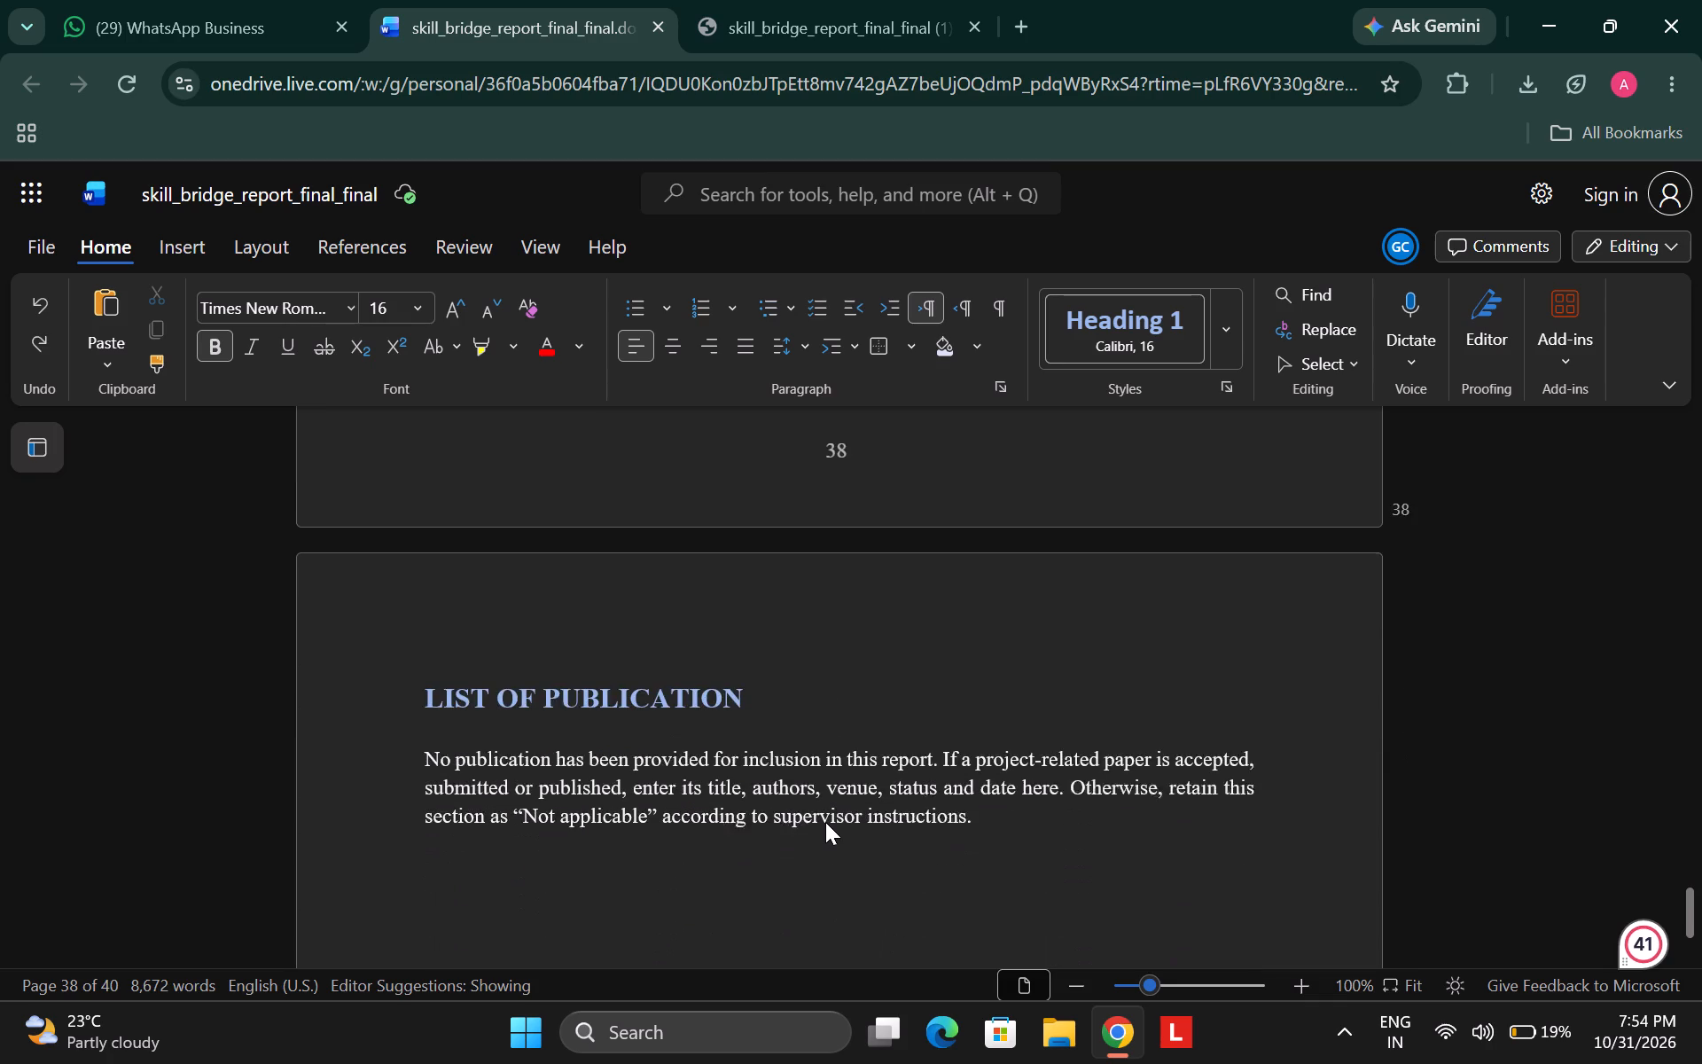
pyautogui.scroll(-6, 940, 797)
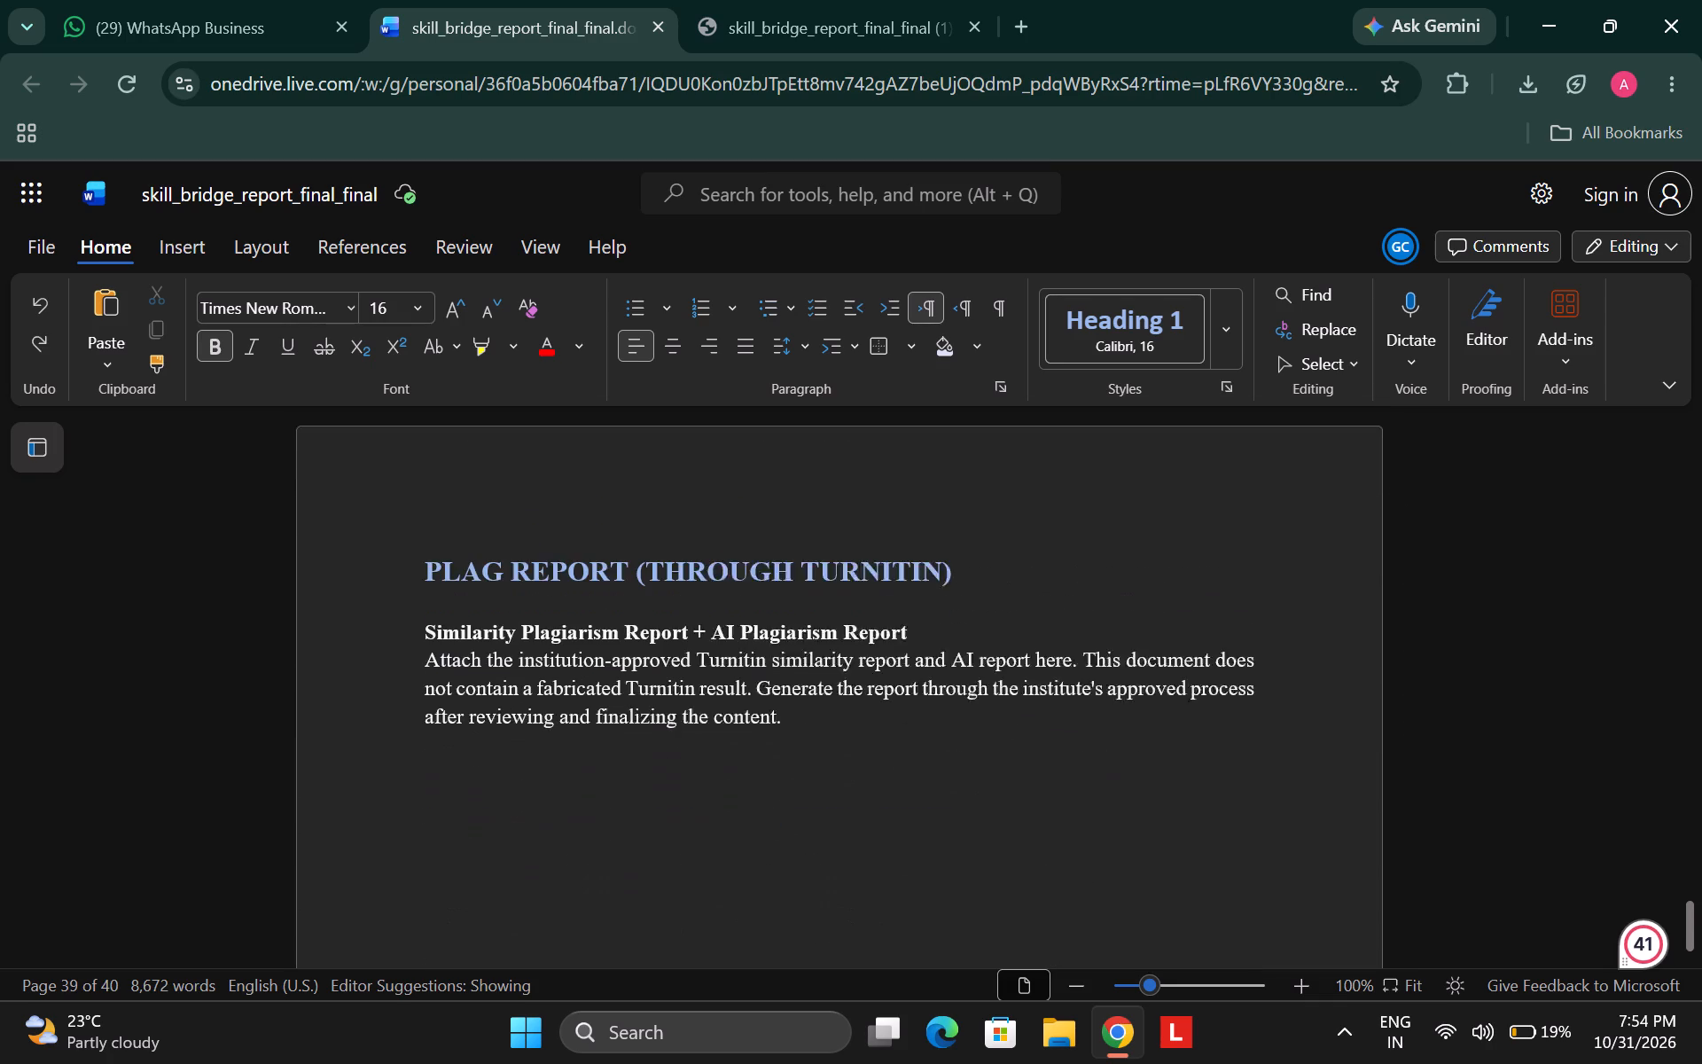
pyautogui.scroll(2, 940, 797)
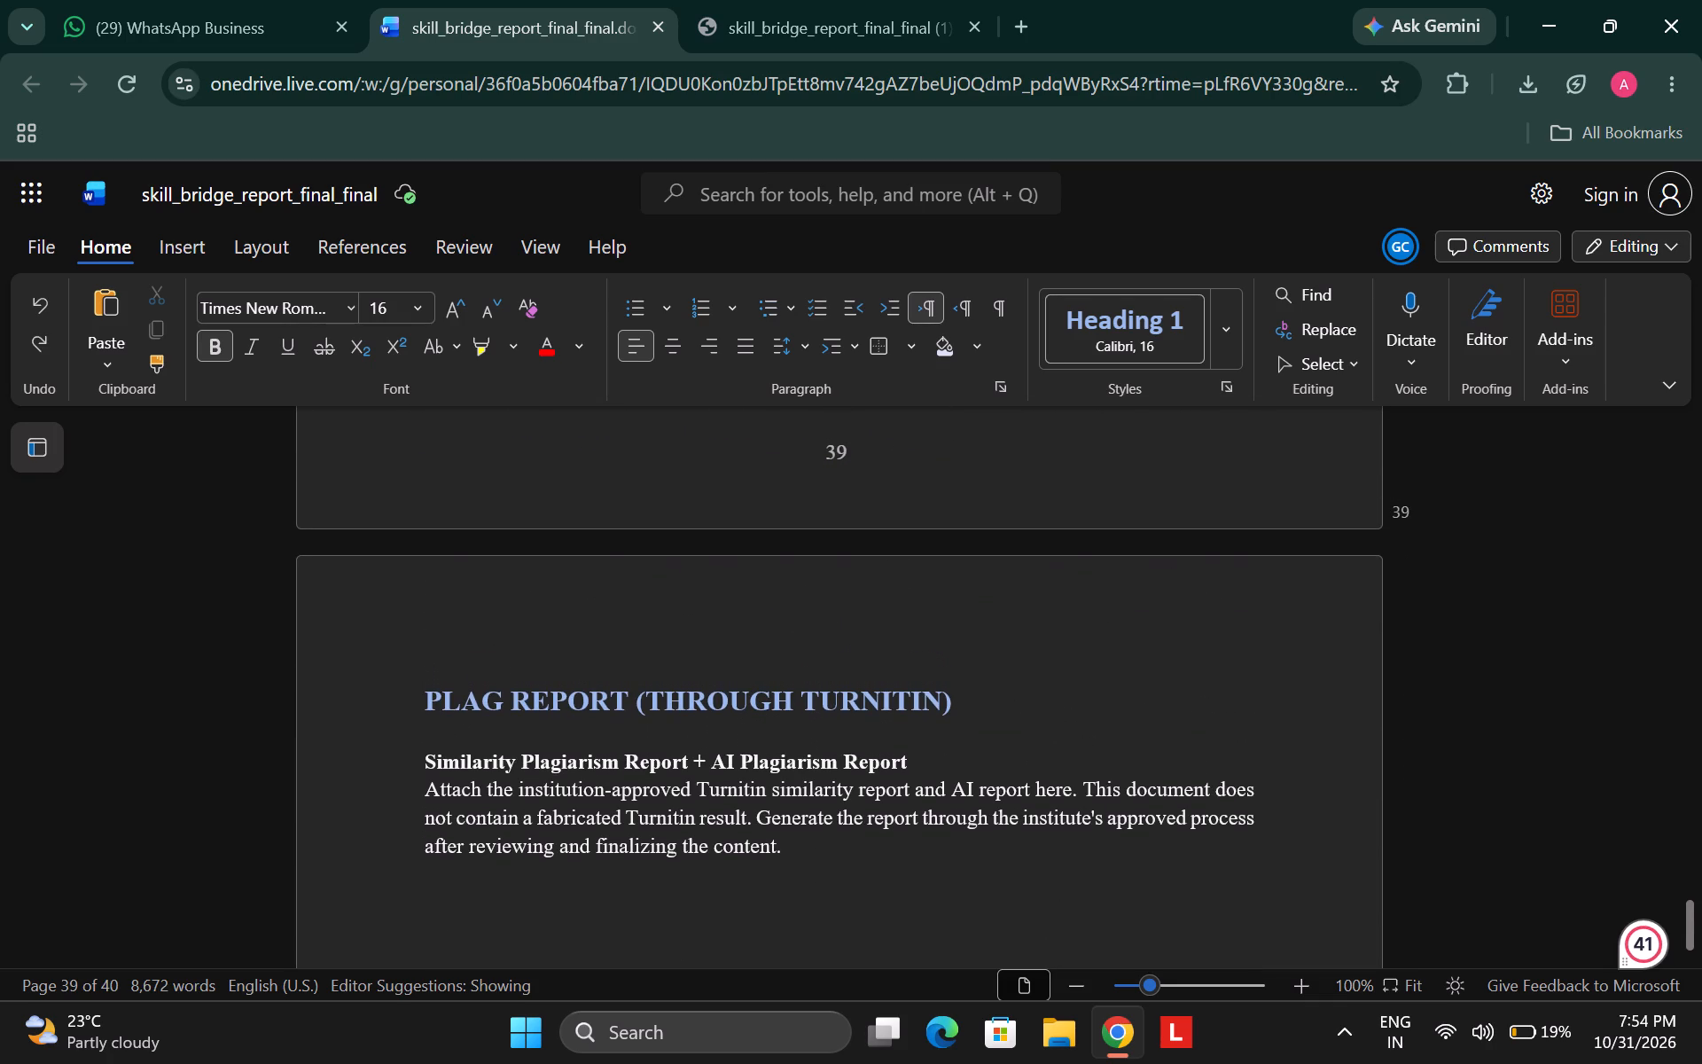
pyautogui.scroll(1, 940, 797)
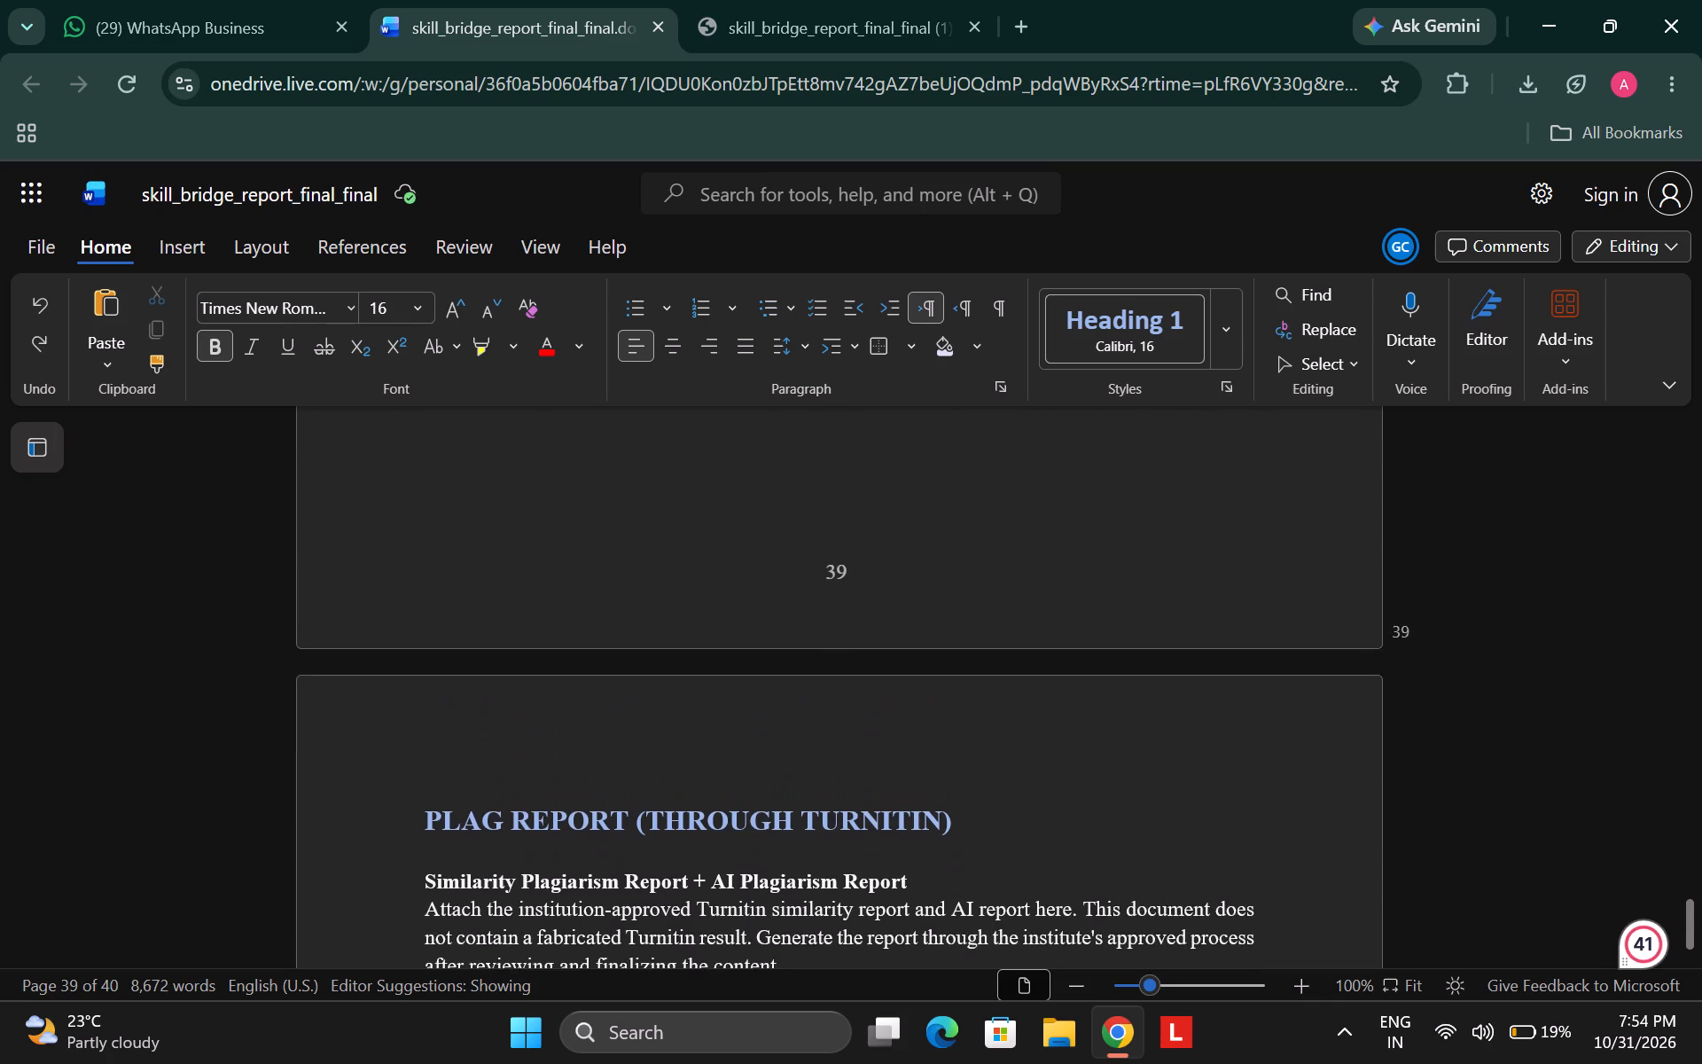
pyautogui.scroll(1, 940, 797)
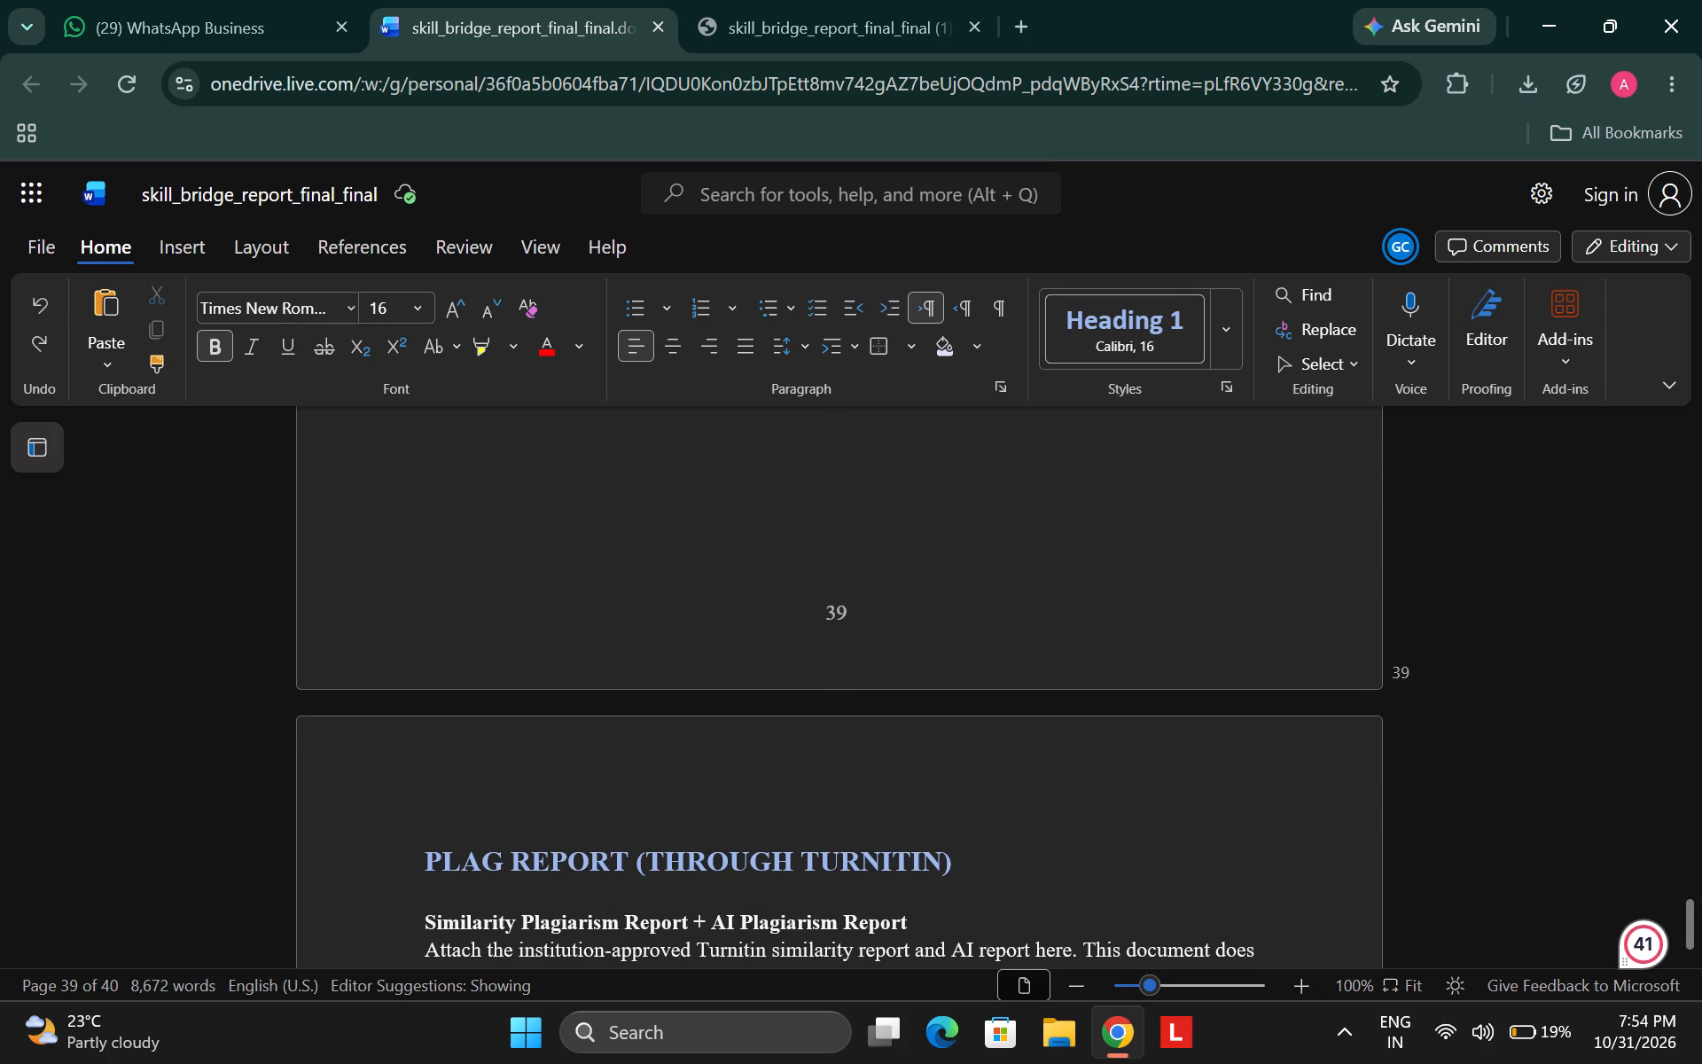
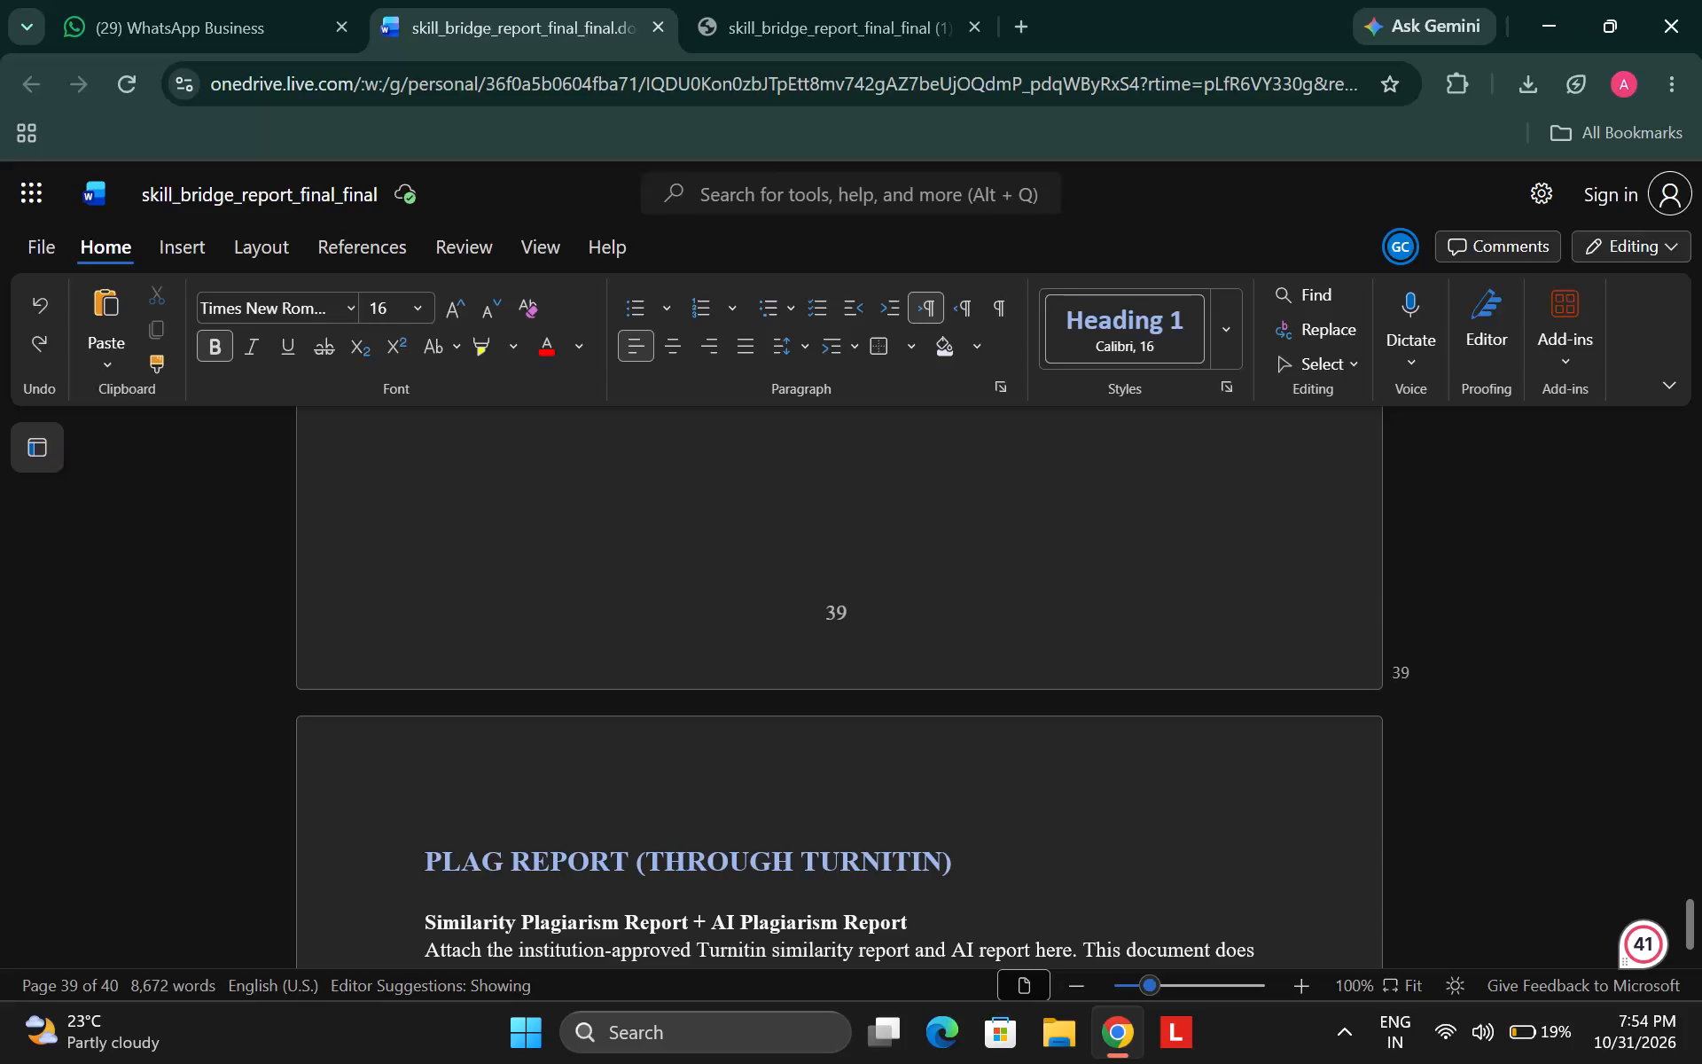
# Recheck the page break before the PLAG REPORT (THROUGH TURNITIN) heading and the layout of the report's last two pages.
pyautogui.scroll(2, 940, 797)
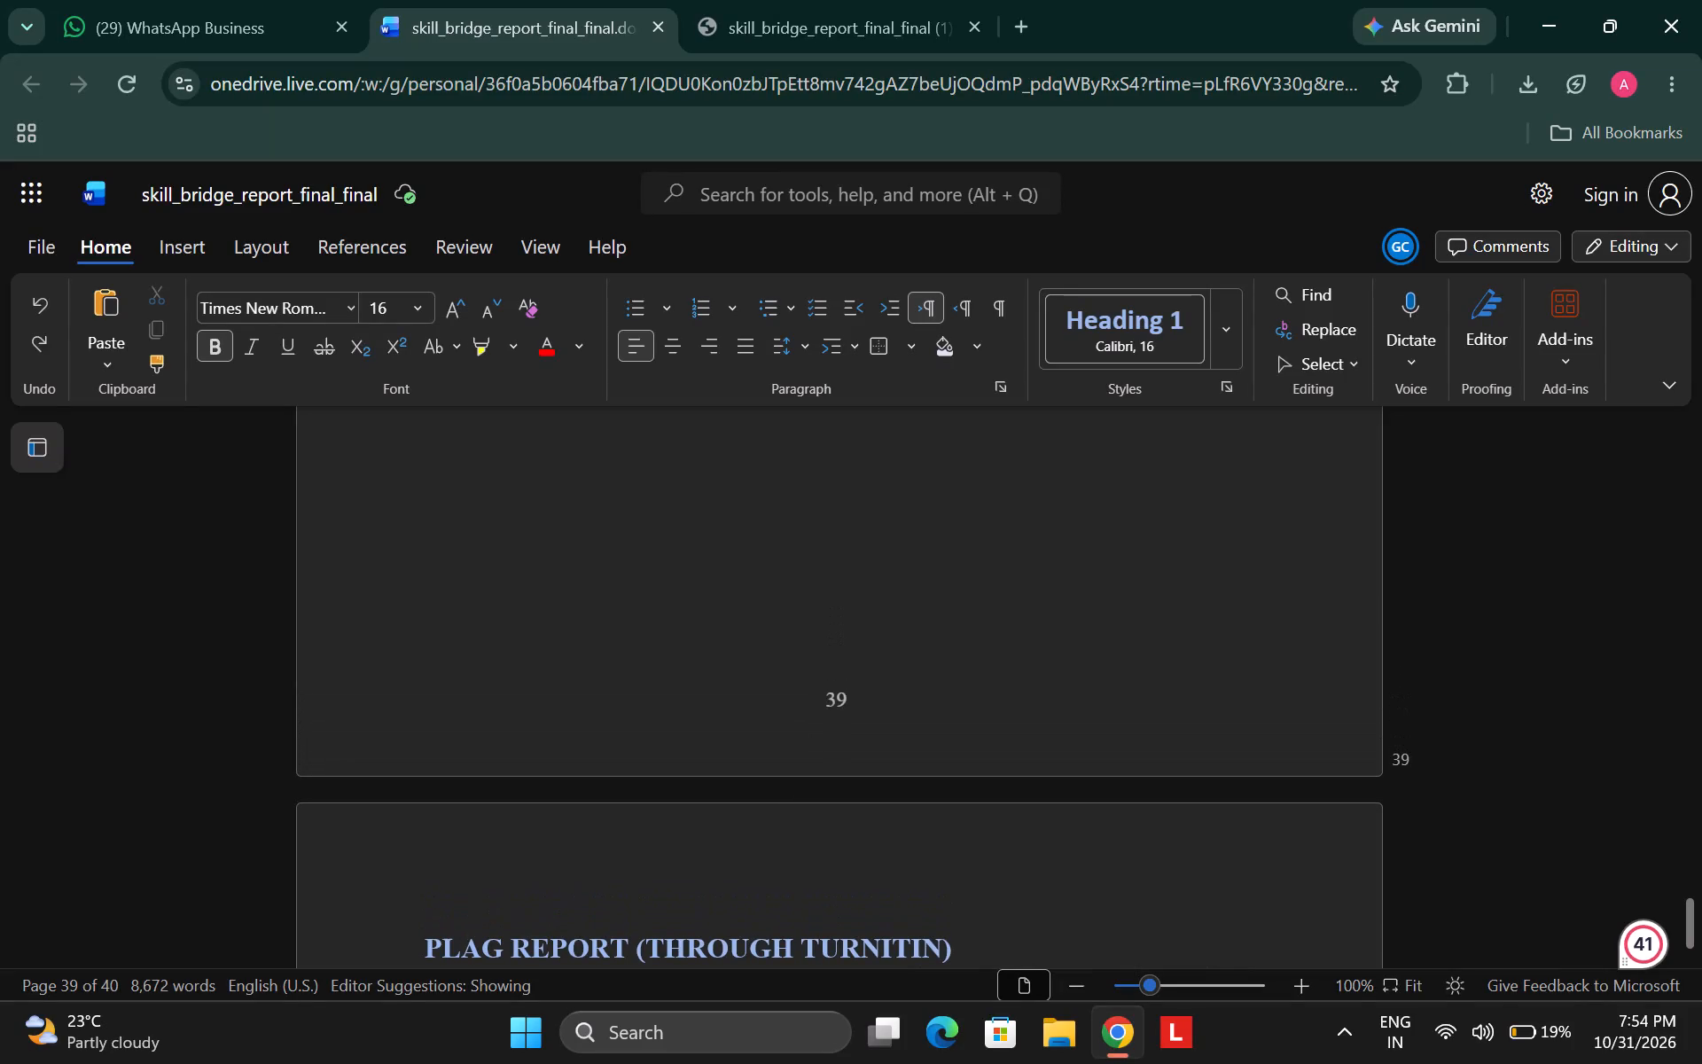
pyautogui.scroll(1, 940, 797)
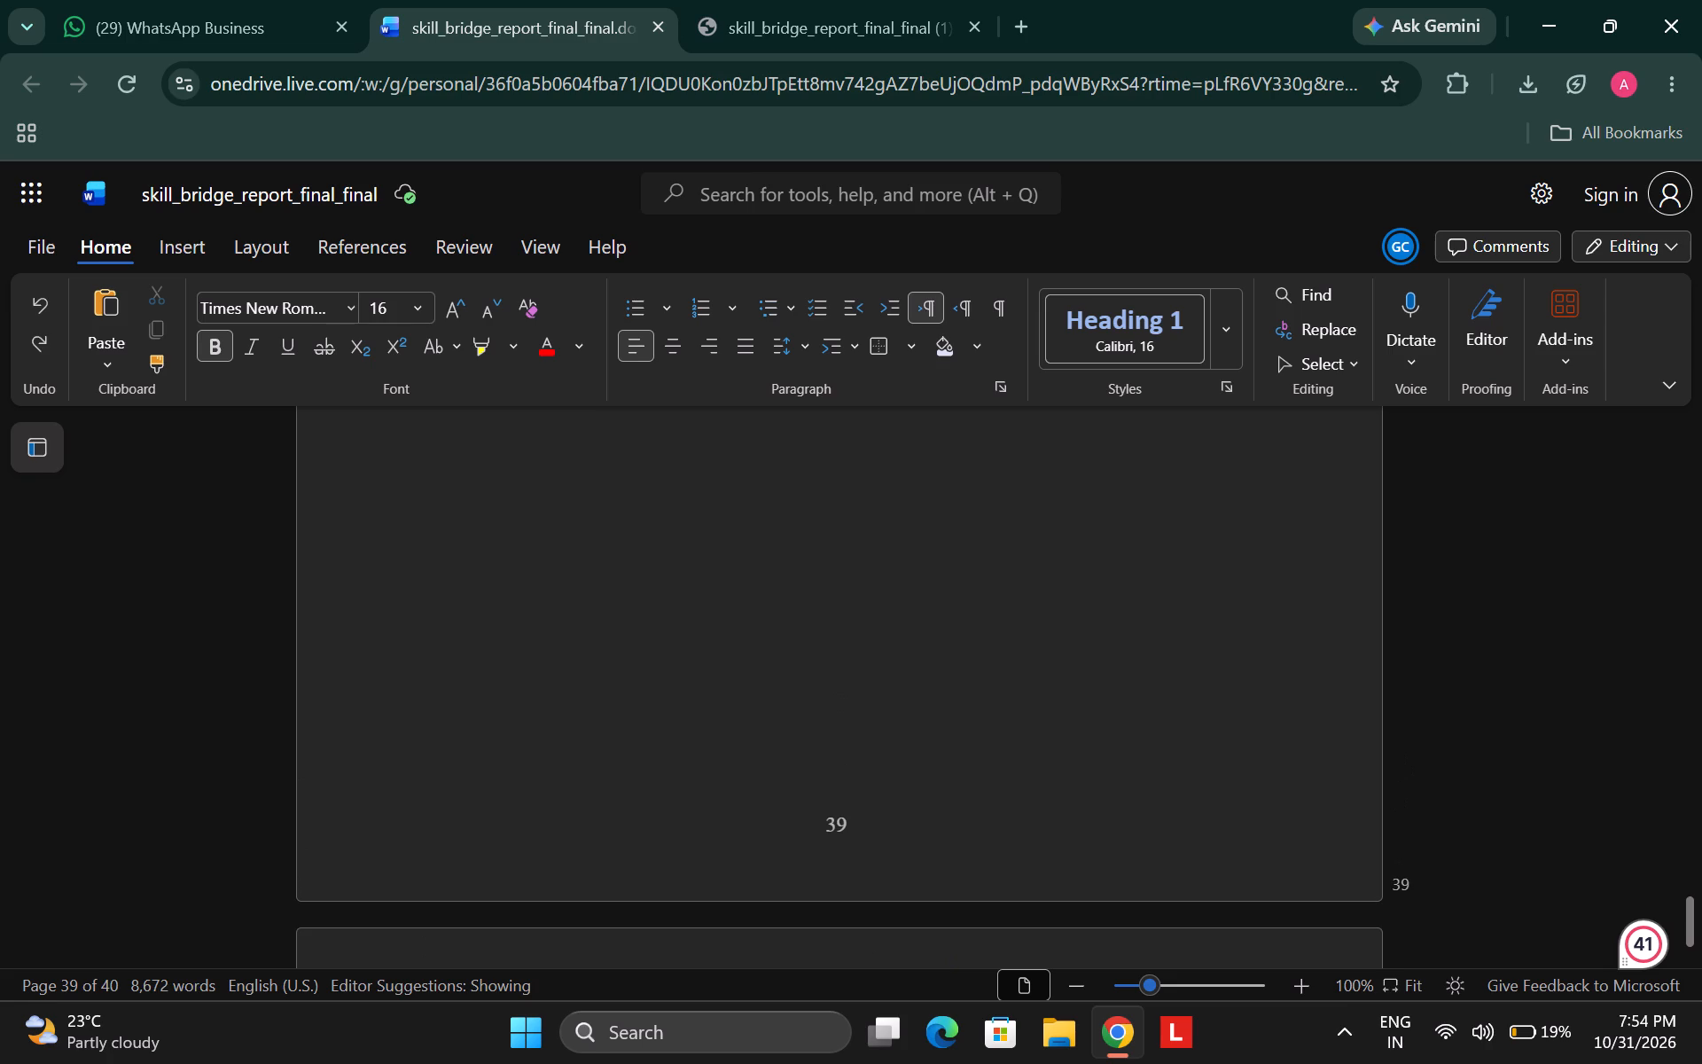
pyautogui.scroll(1, 940, 797)
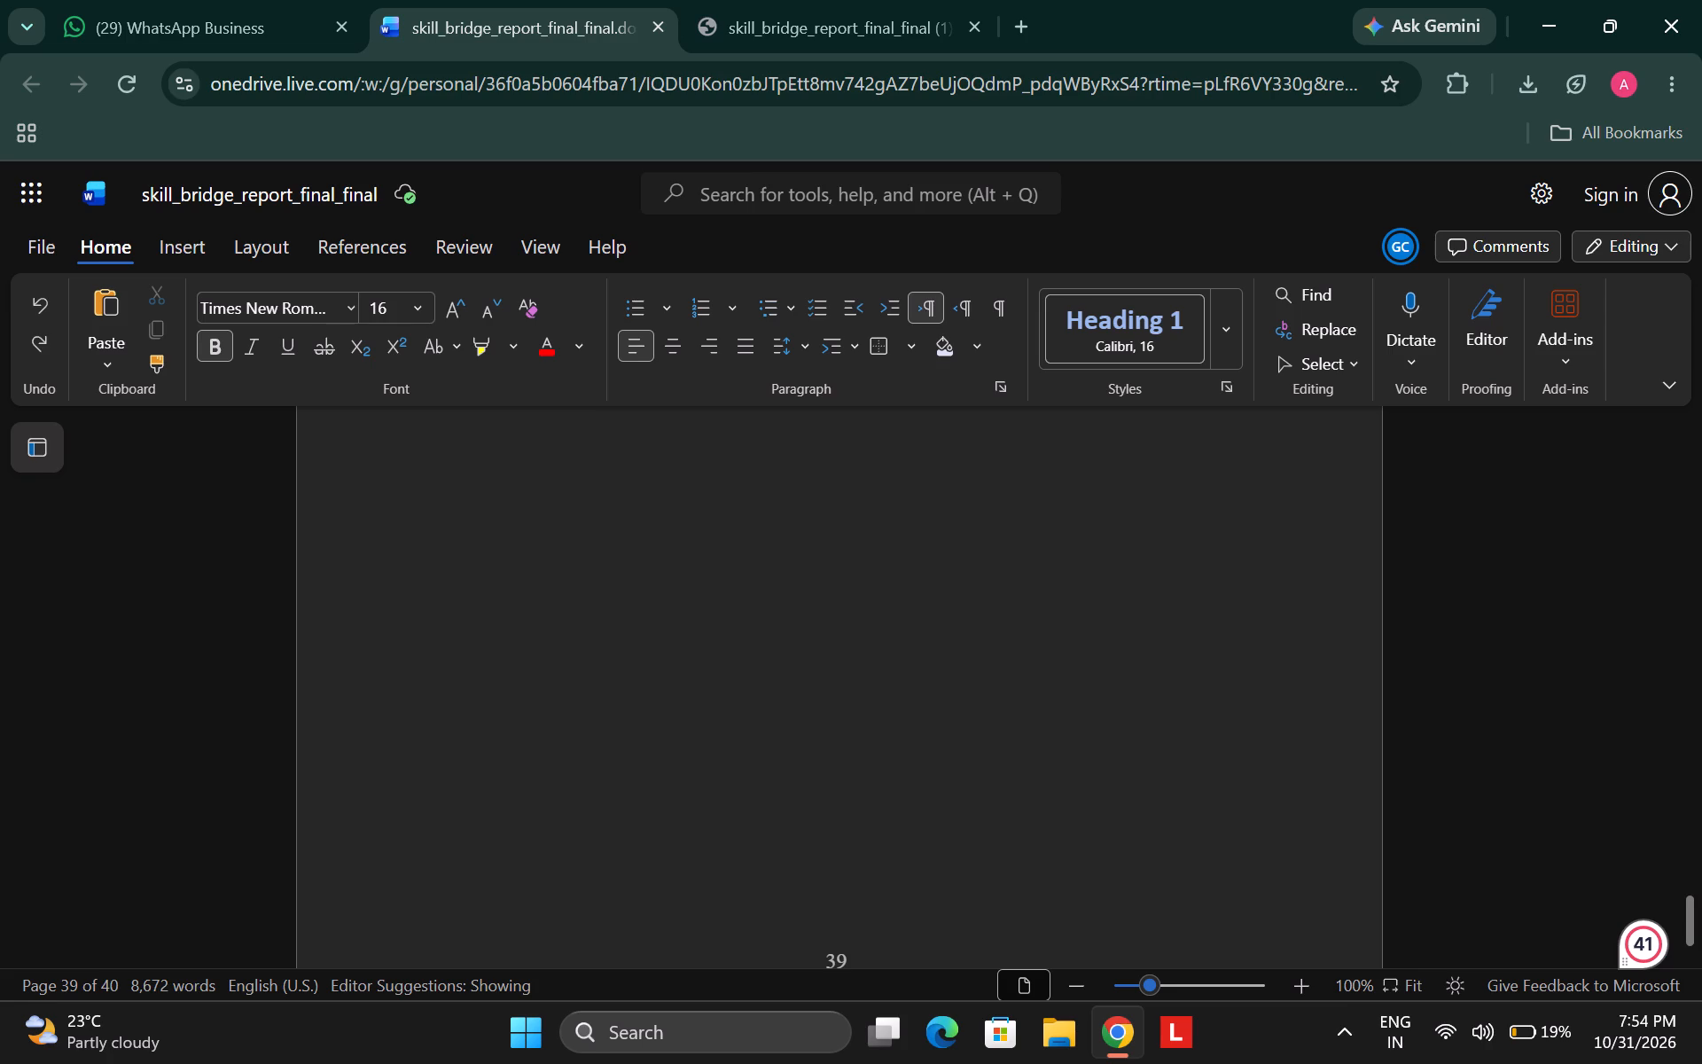
pyautogui.scroll(-5, 864, 736)
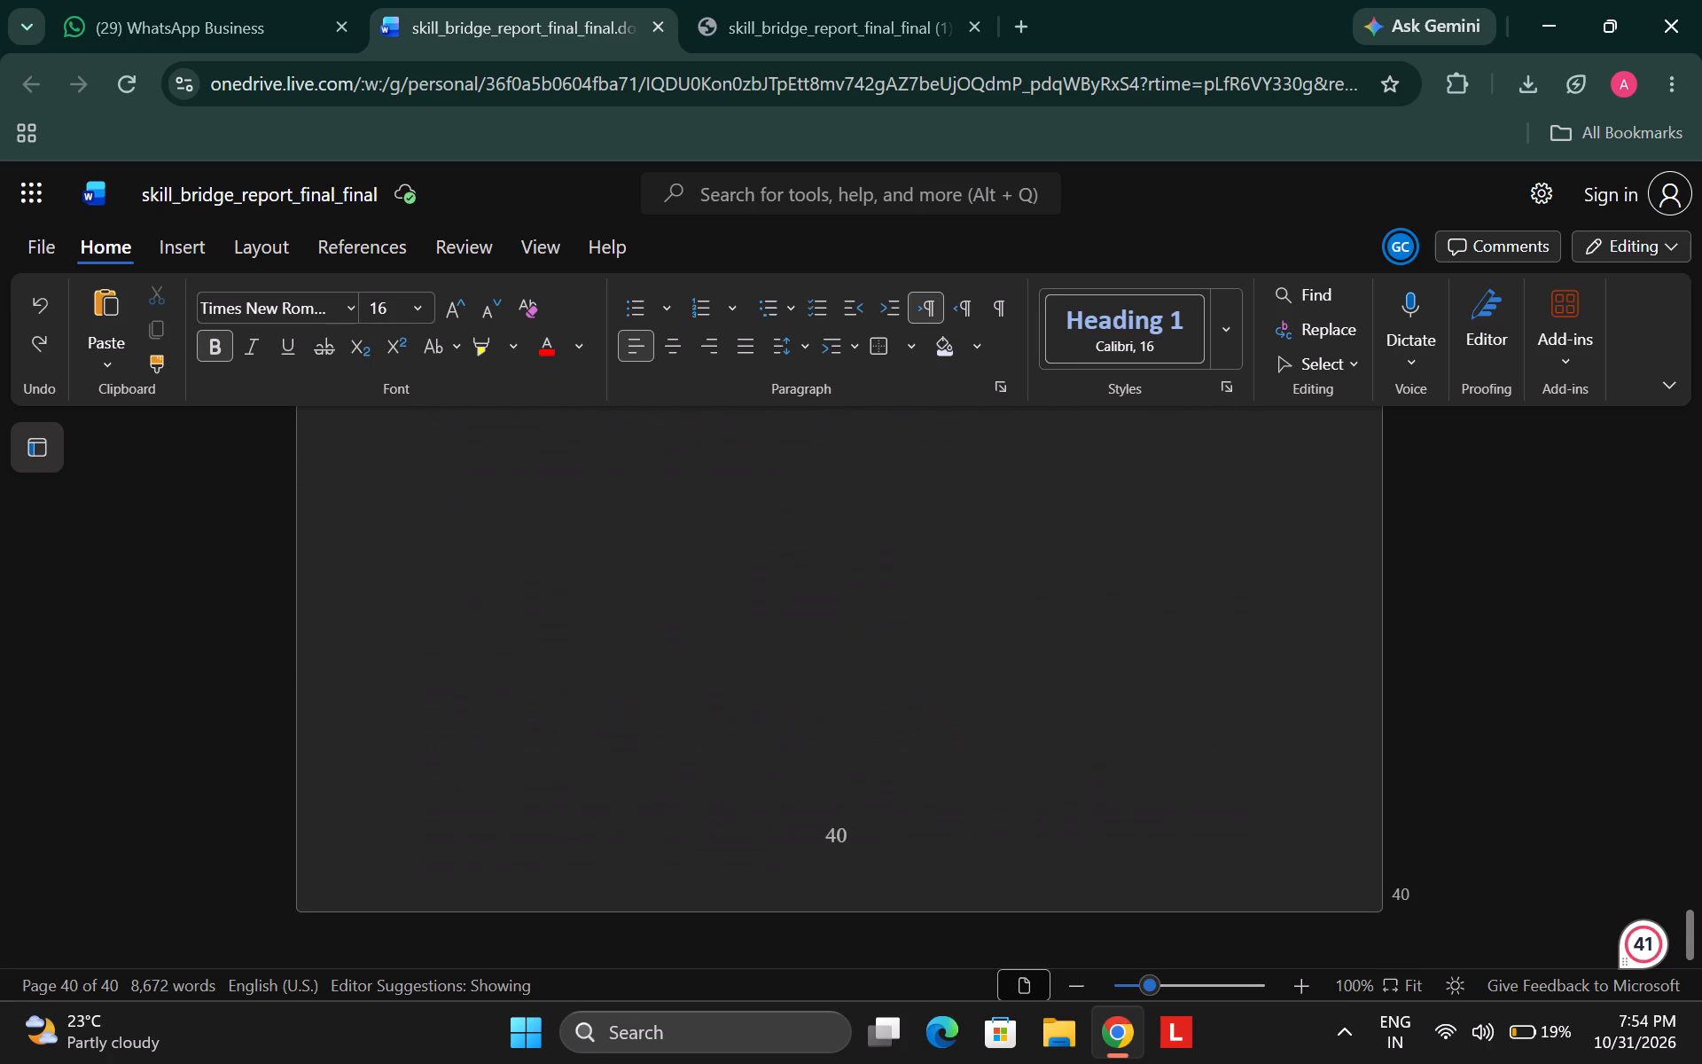
pyautogui.scroll(4, 864, 736)
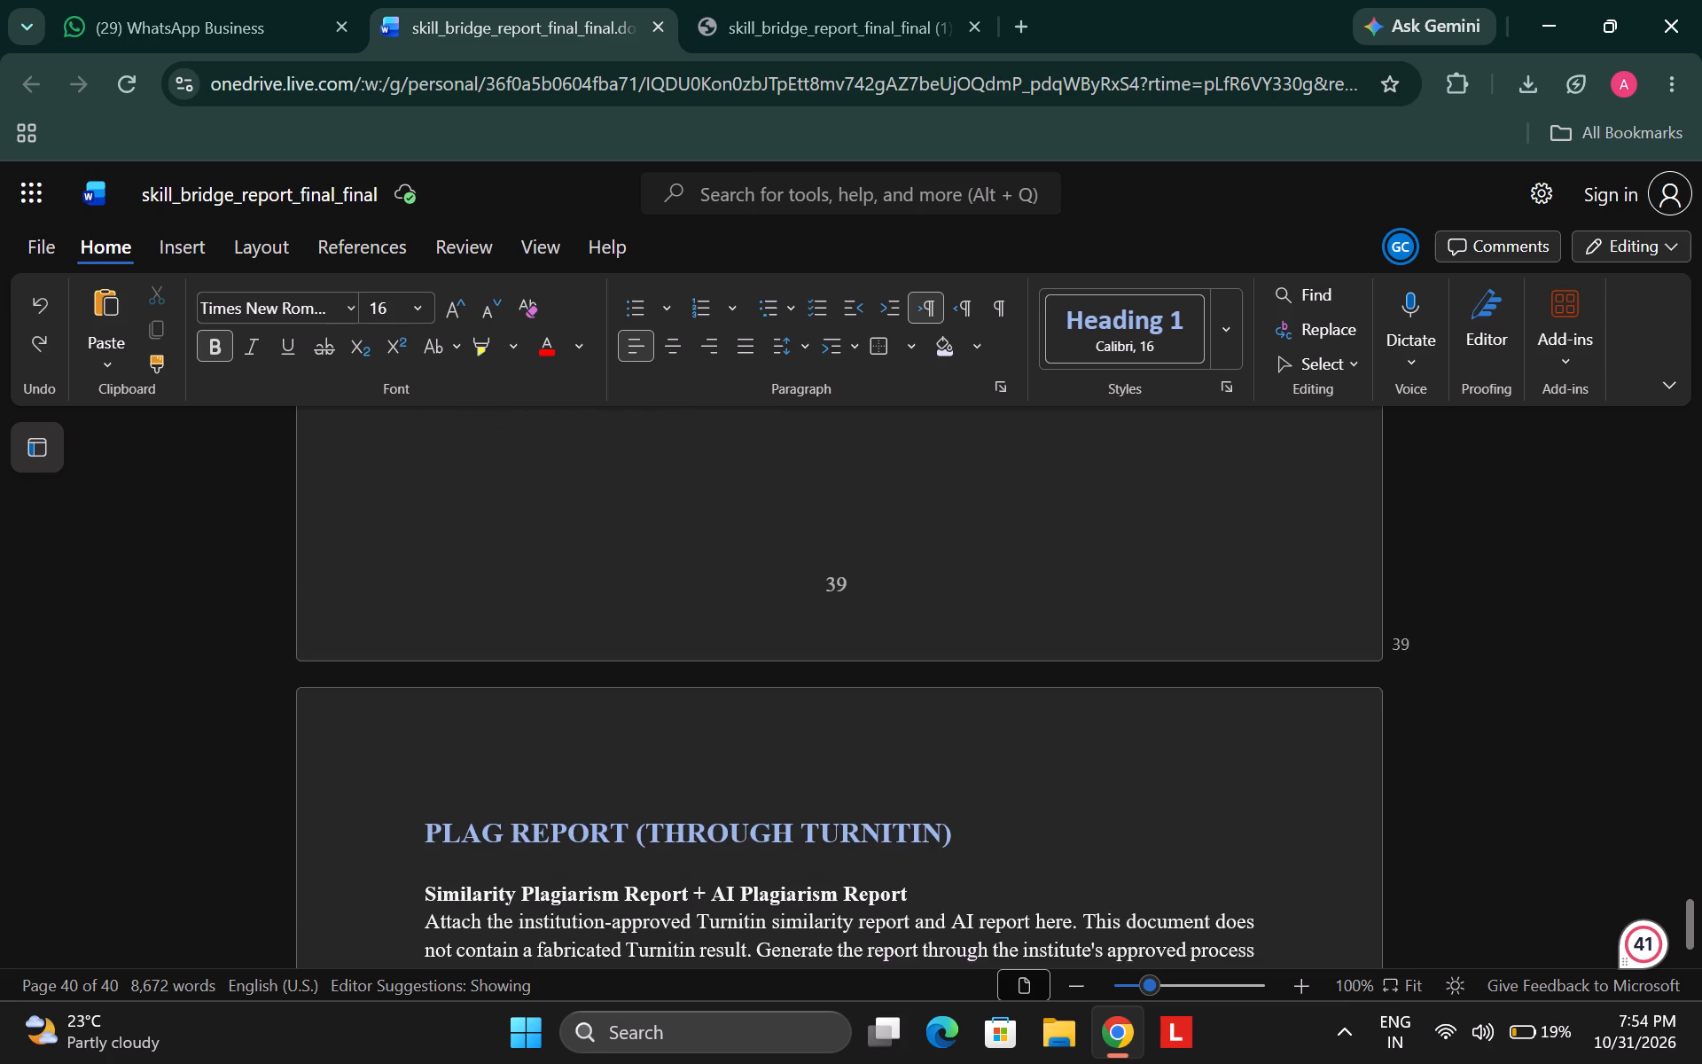
pyautogui.scroll(1, 864, 736)
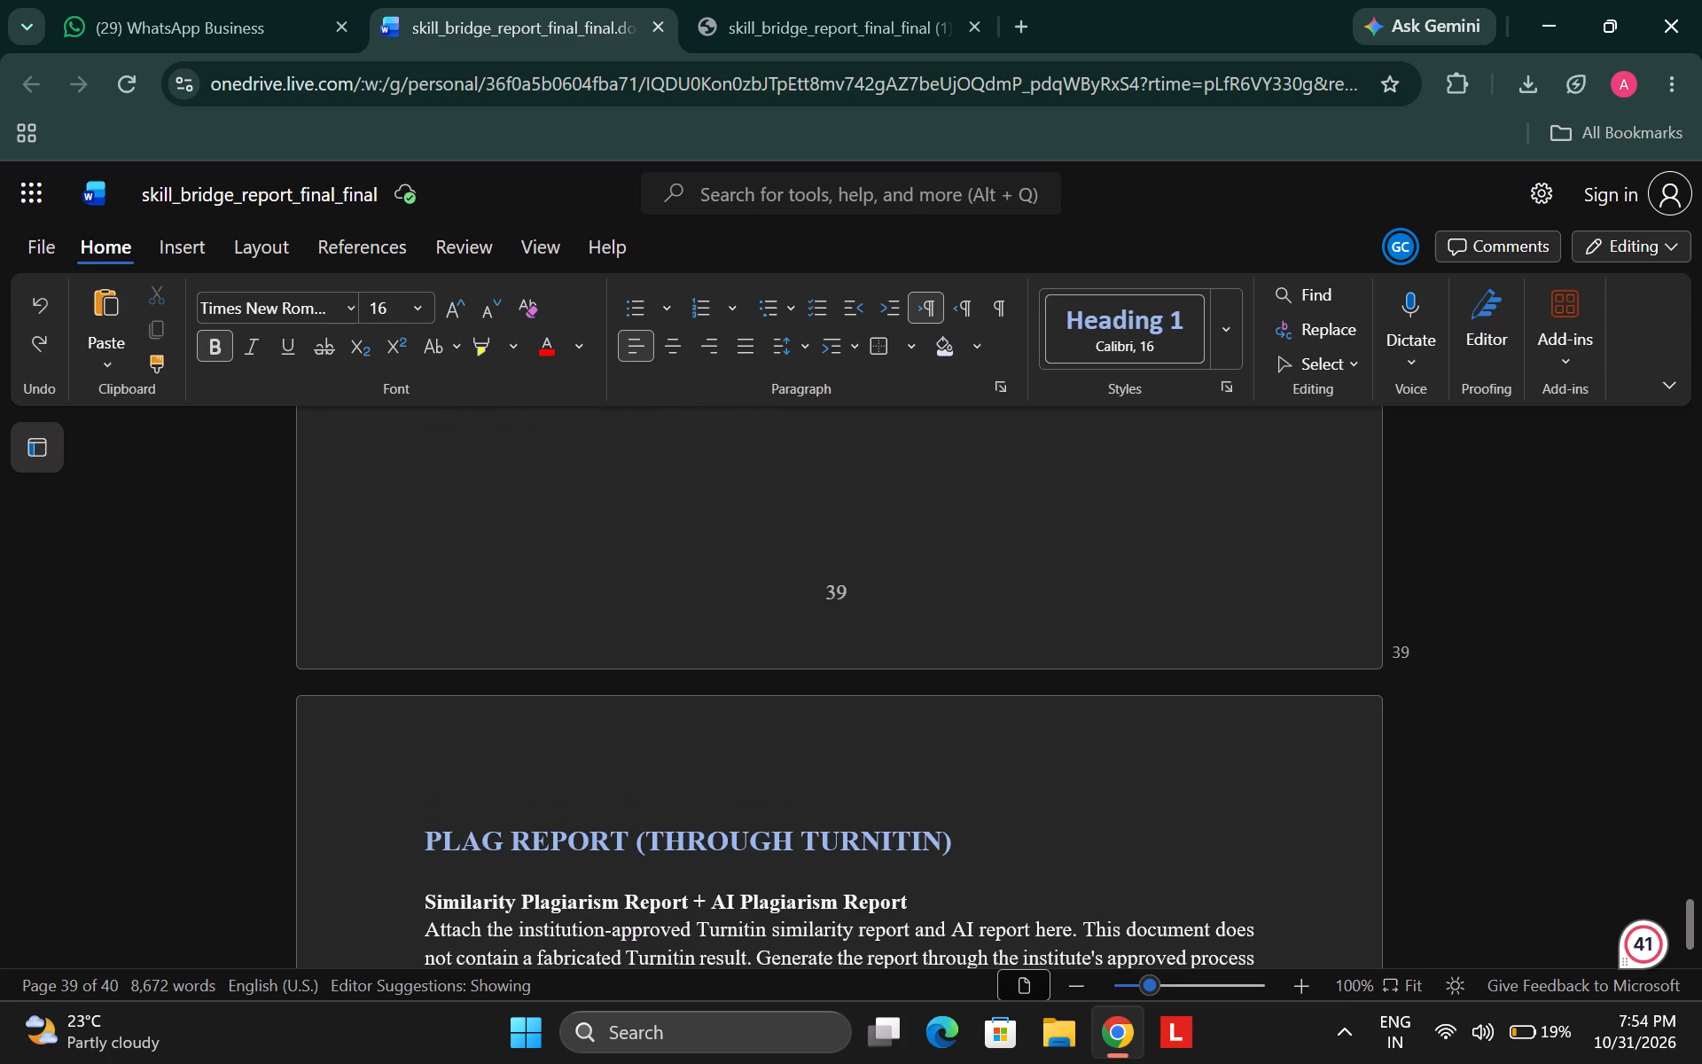
# Skim the report backwards from the REFERENCES pages through the chapter 9 and chapter 8 pages to the title page.
pyautogui.scroll(8, 879, 699)
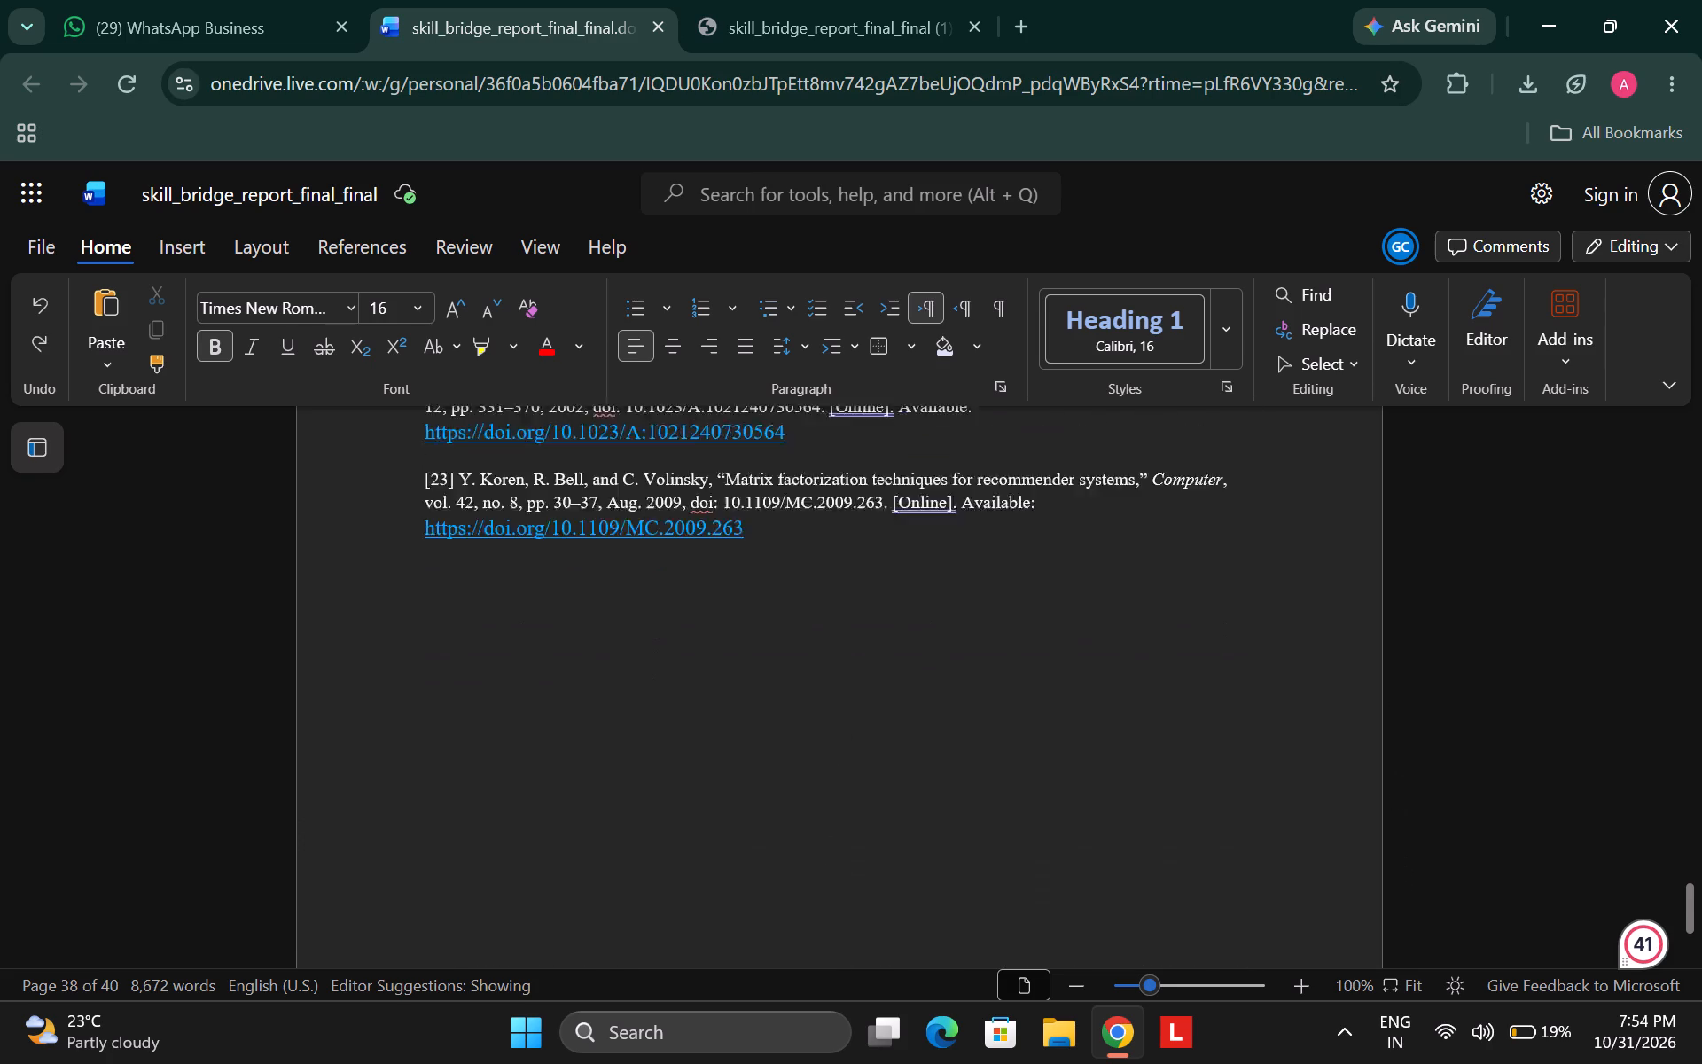
pyautogui.scroll(1, 879, 699)
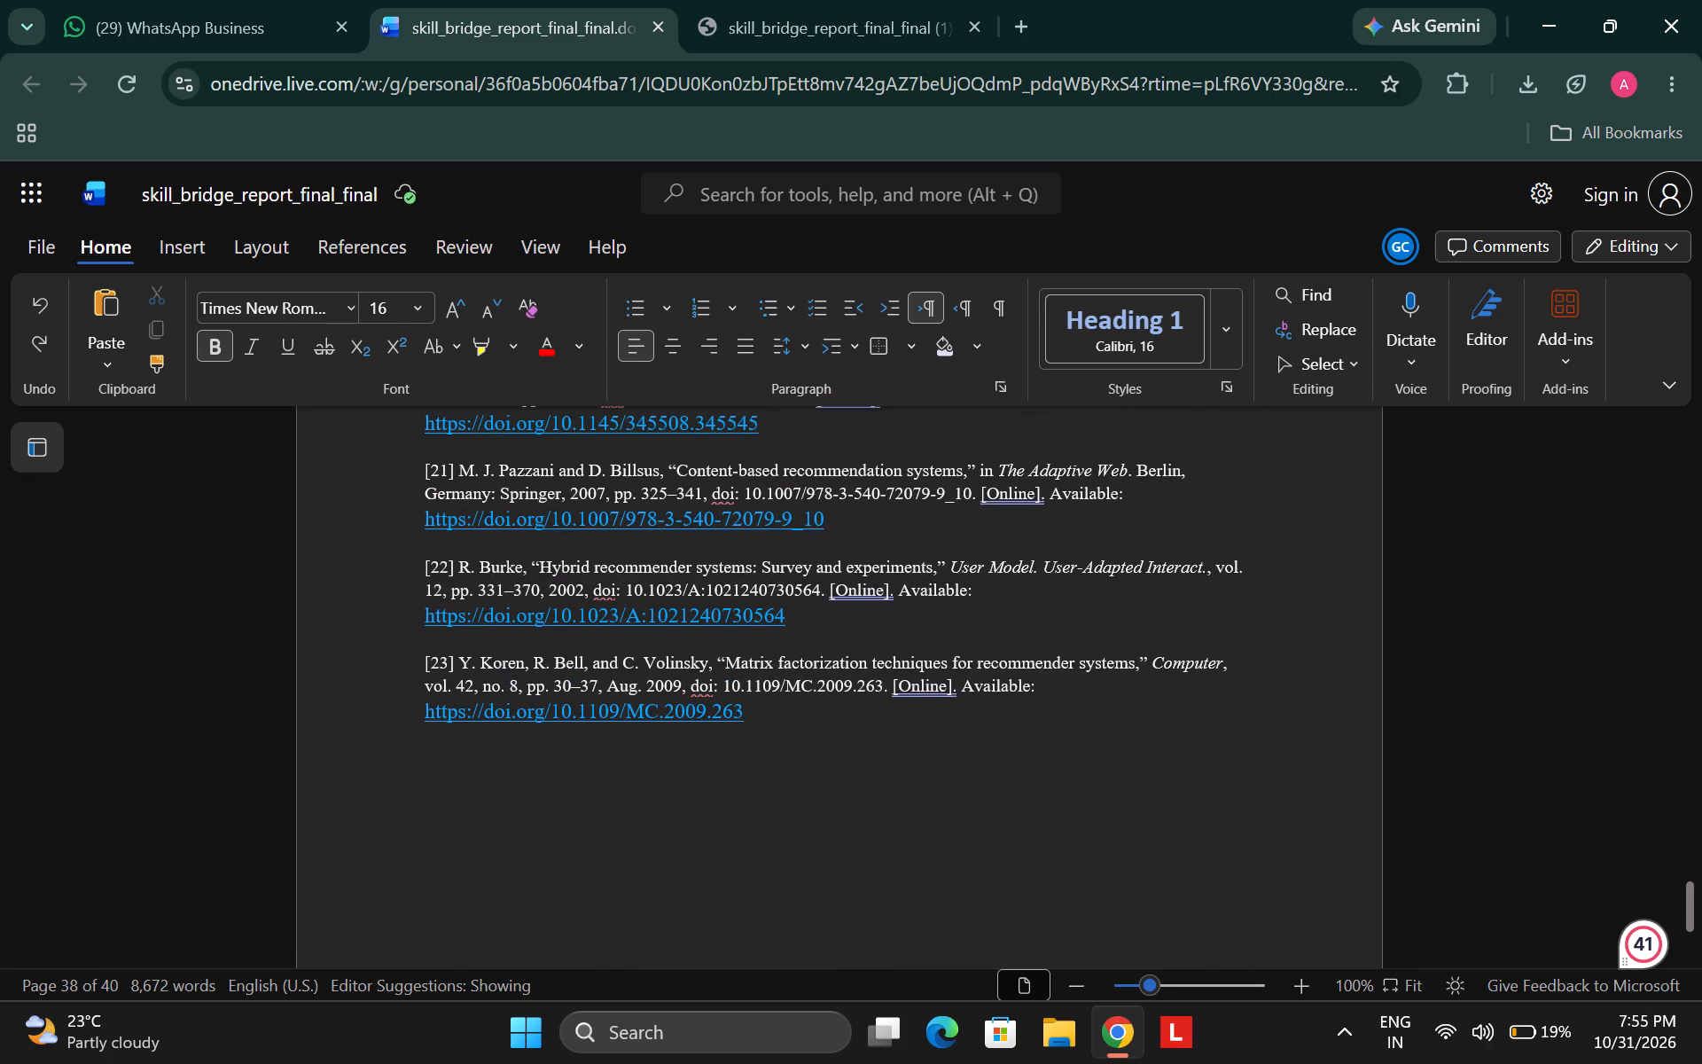
pyautogui.scroll(3, 879, 699)
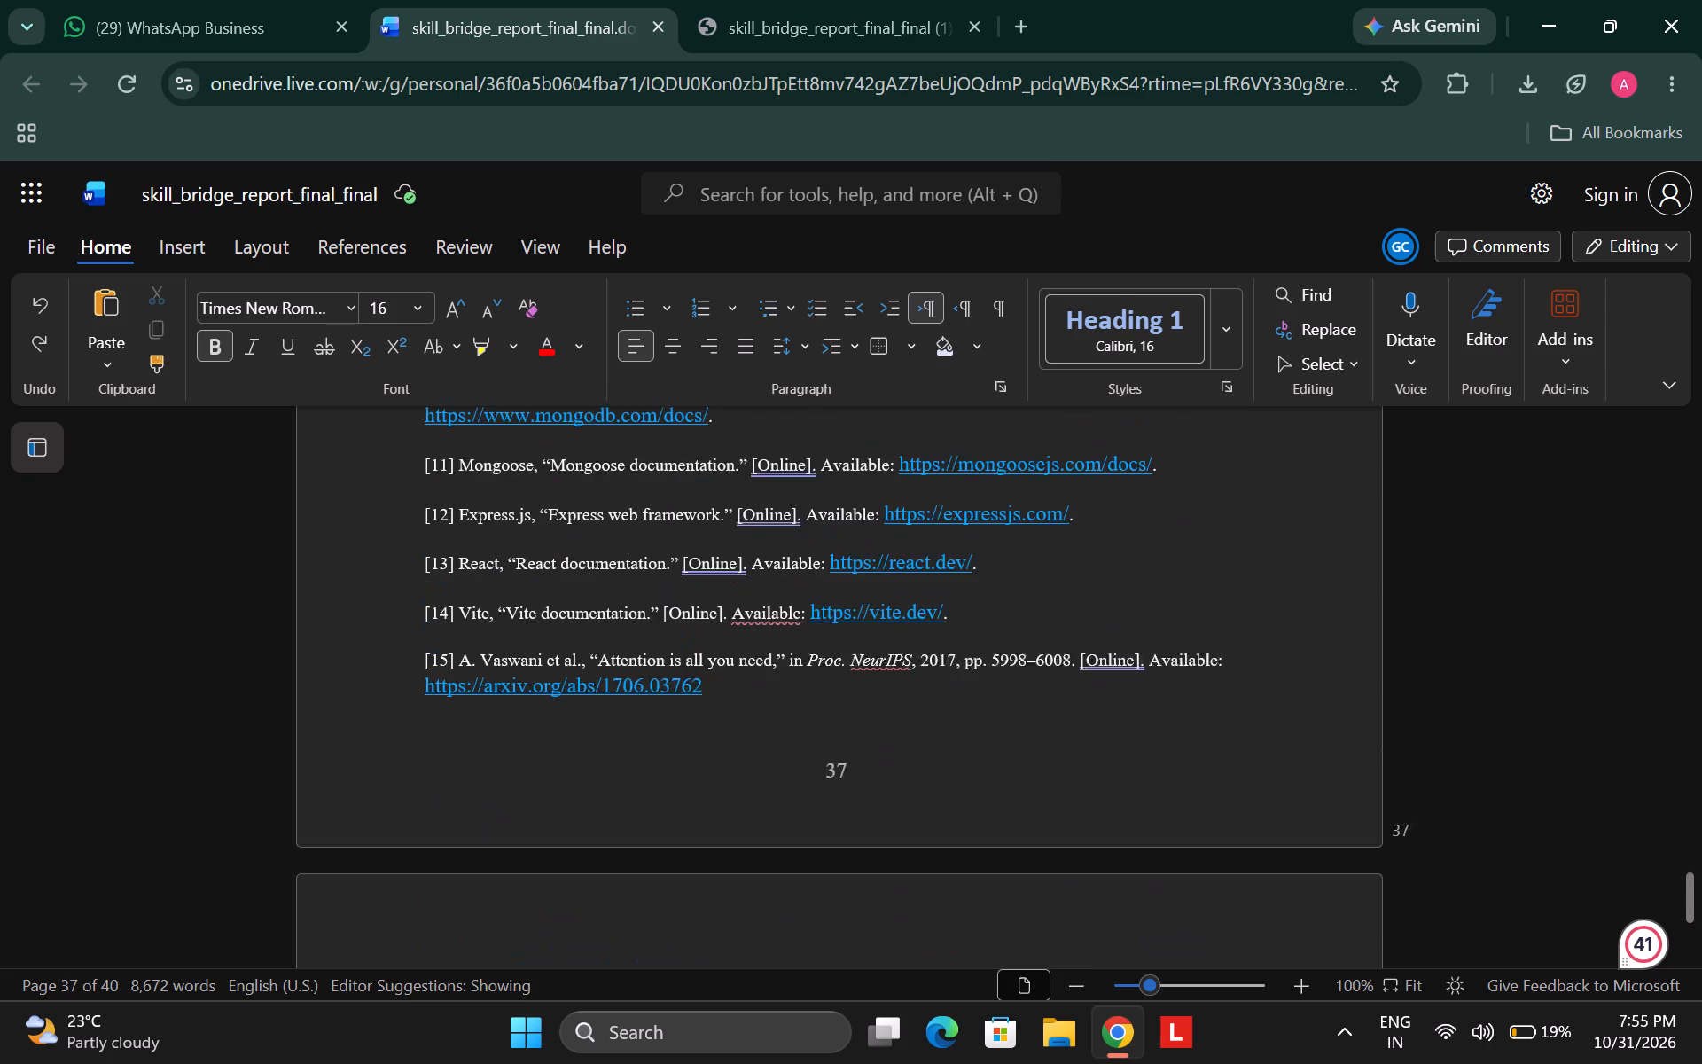
pyautogui.scroll(8, 879, 699)
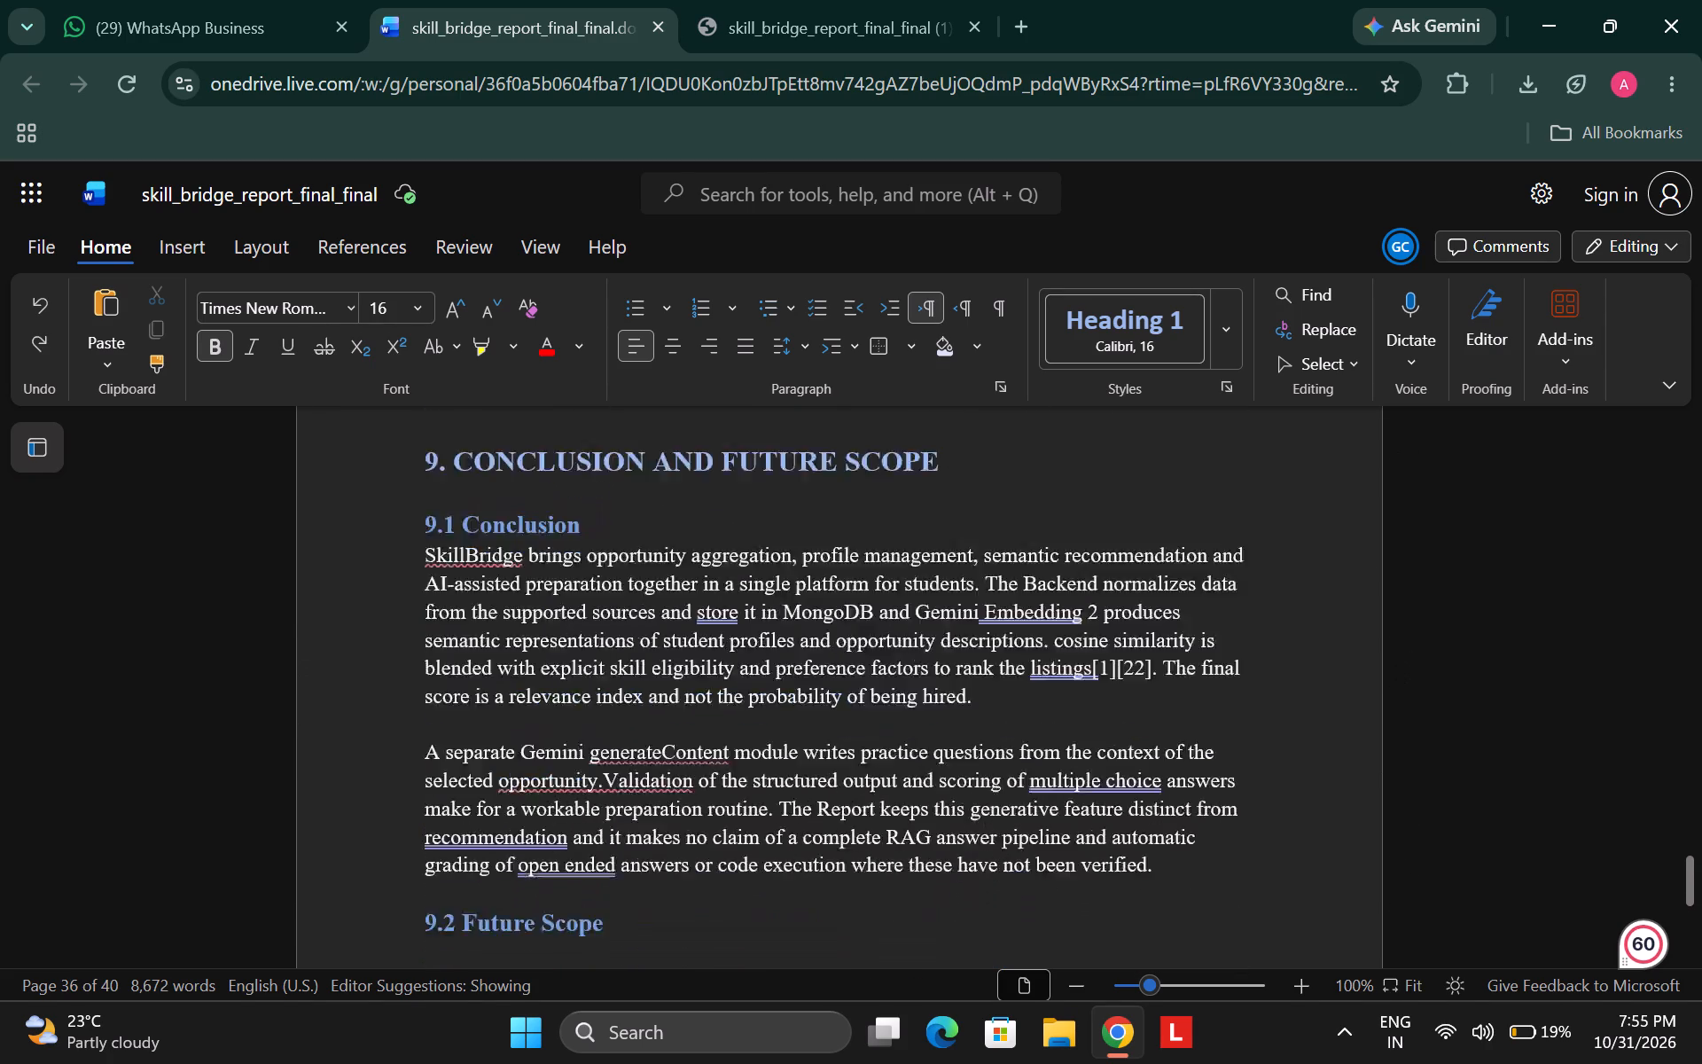
pyautogui.scroll(6, 879, 699)
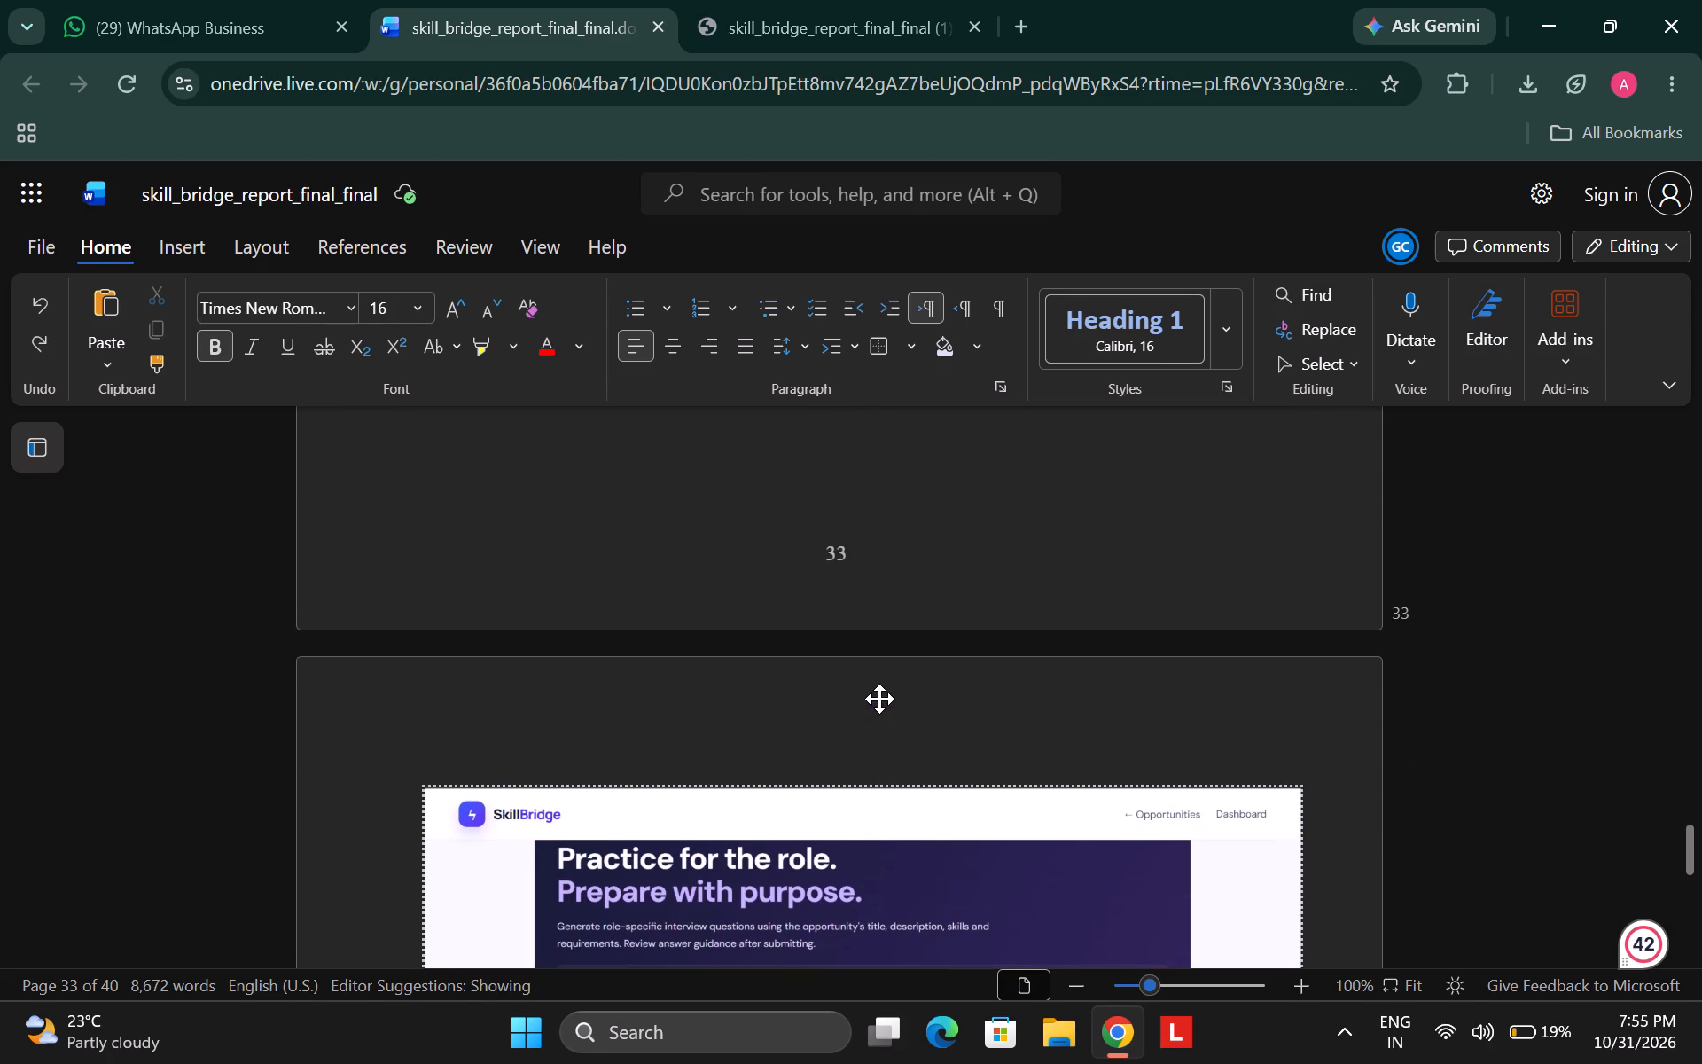
pyautogui.scroll(5, 879, 699)
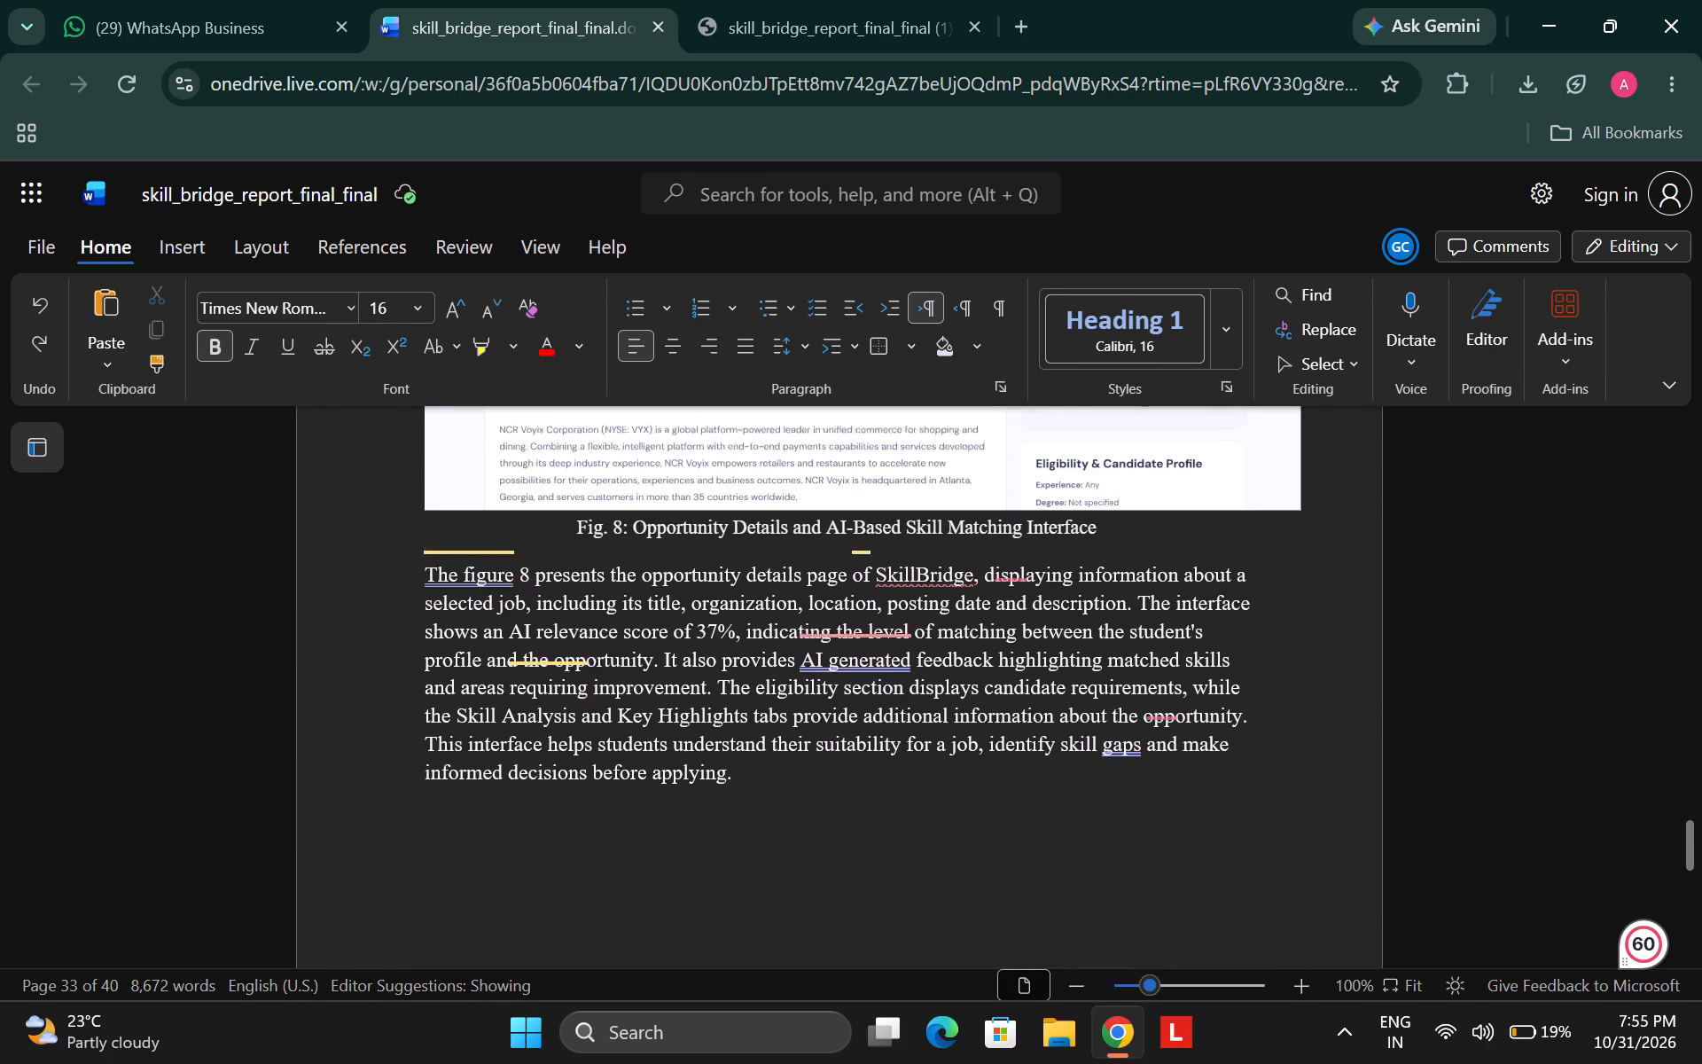
pyautogui.scroll(9, 879, 699)
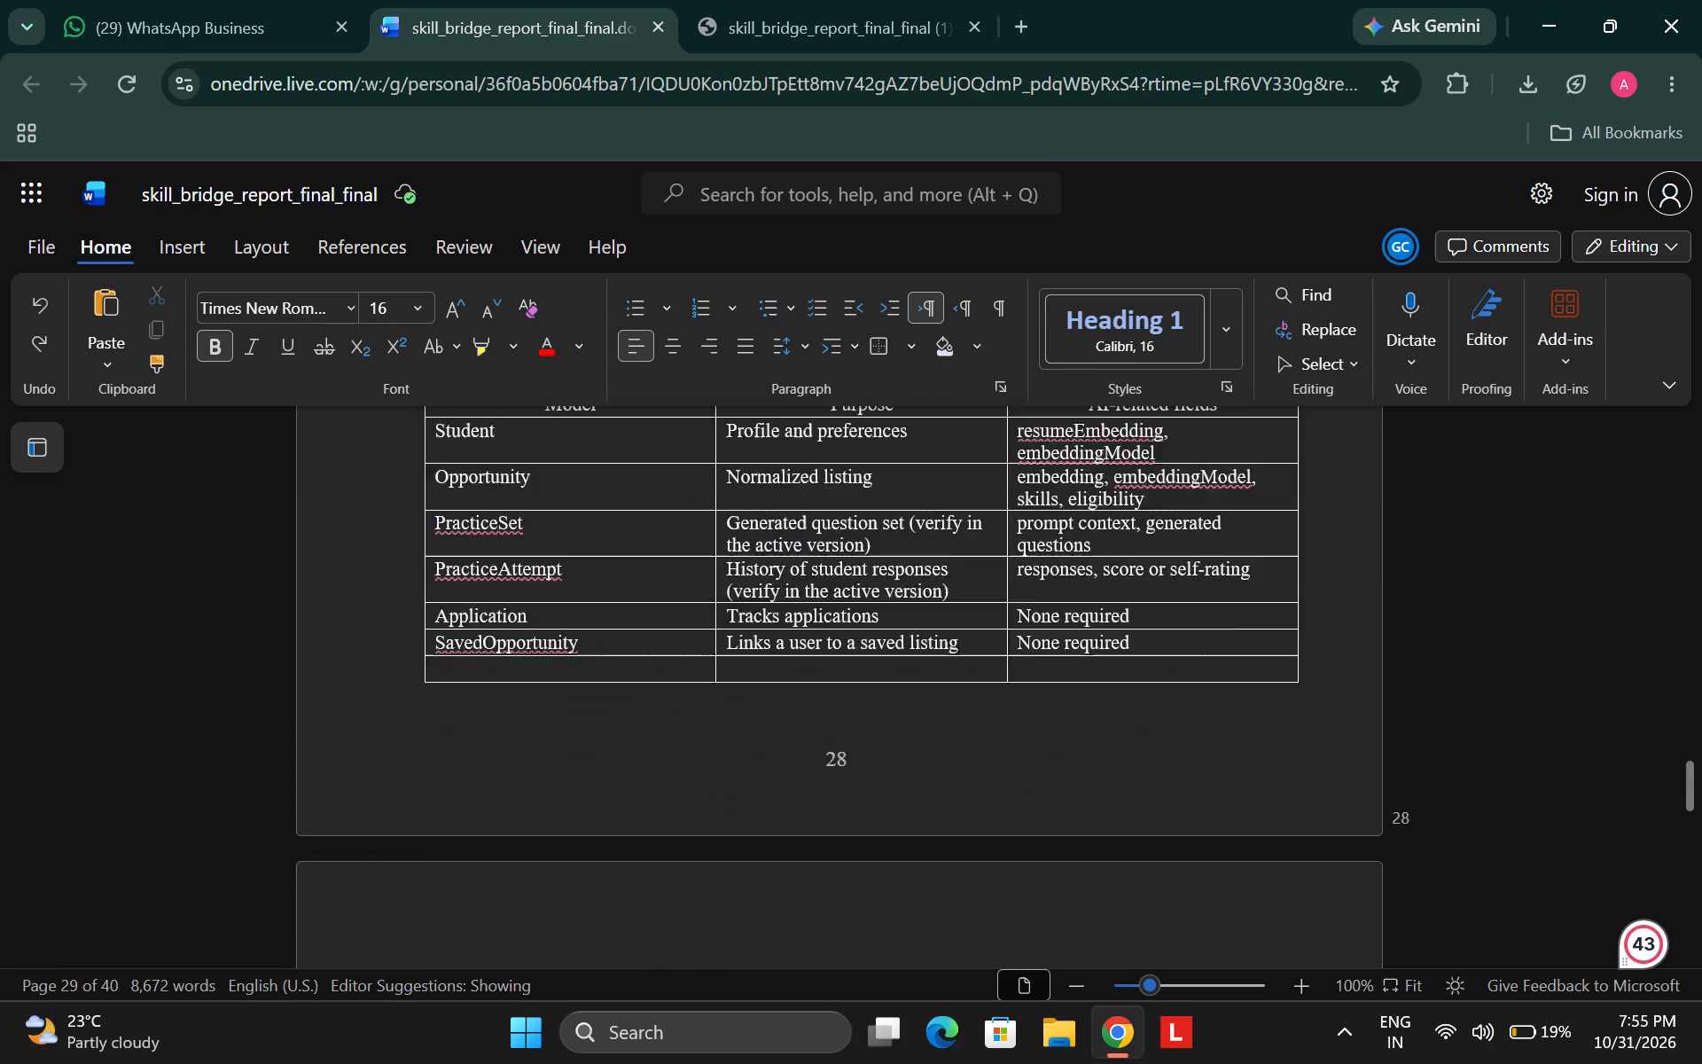
pyautogui.scroll(5, 879, 699)
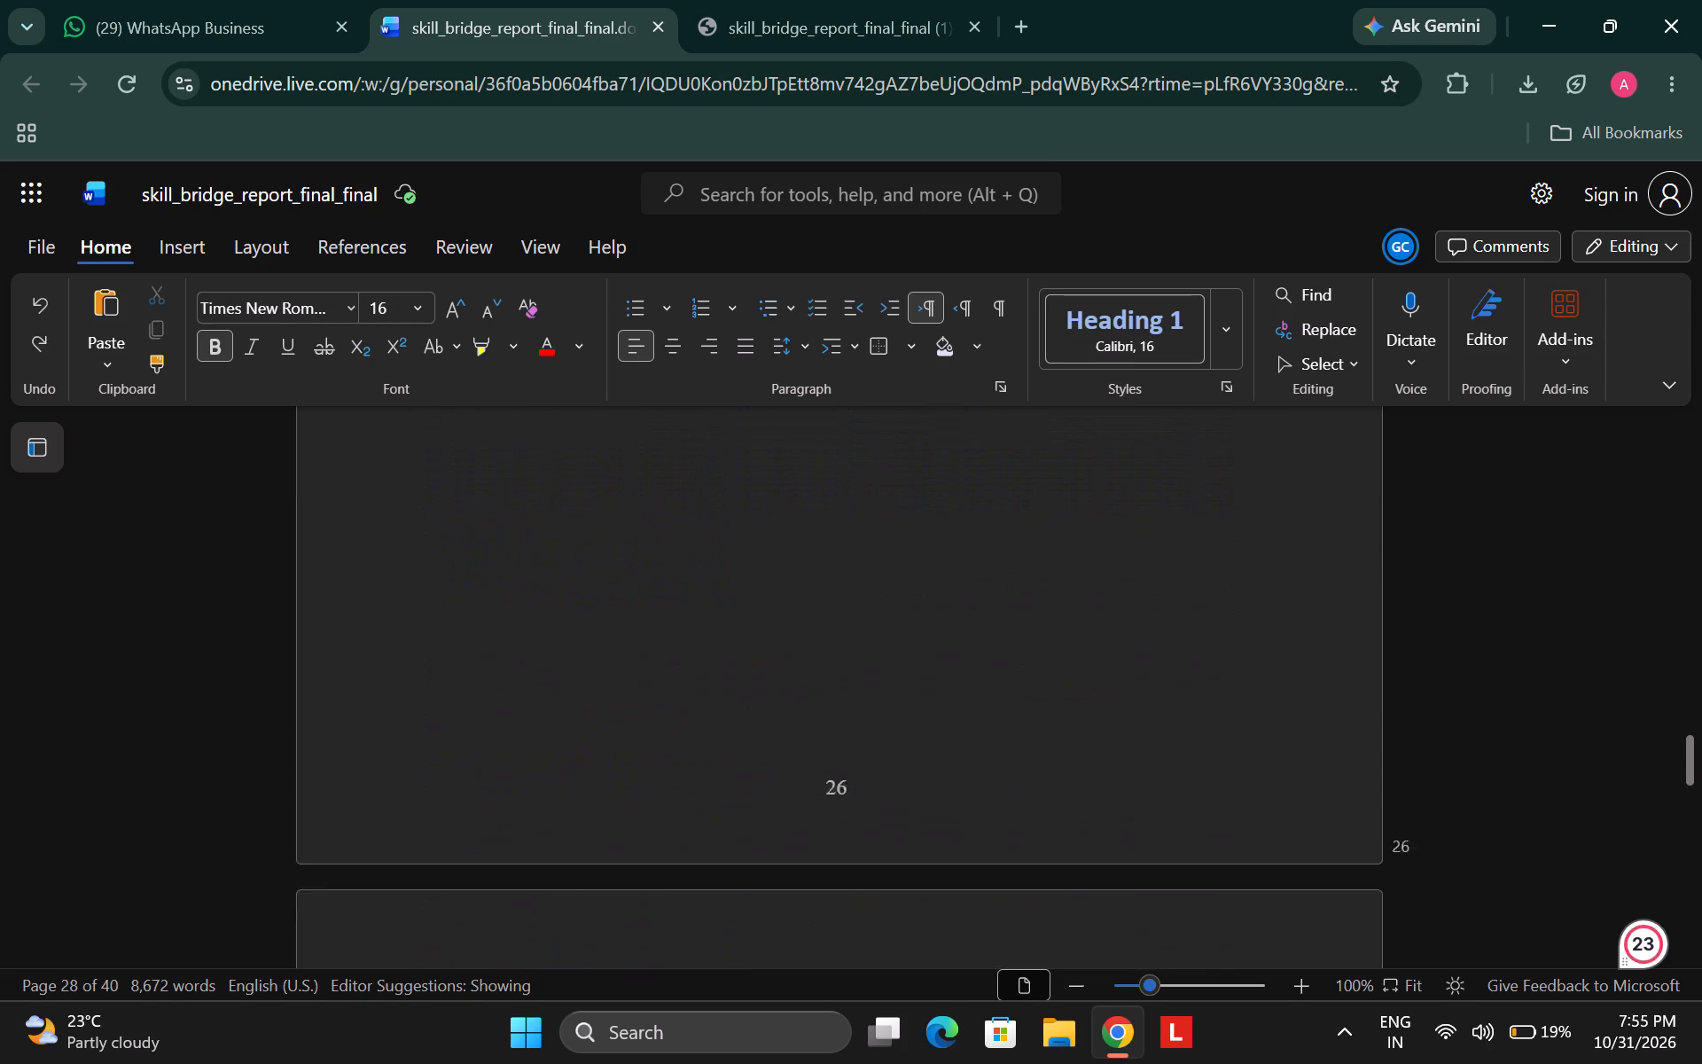
pyautogui.scroll(18, 879, 699)
pyautogui.scroll(17, 879, 699)
pyautogui.scroll(17, 879, 699)
pyautogui.scroll(7, 879, 699)
# Check the layout and page breaks of the front matter from the title page through CERTIFICATE, ACKNOWLEDGEMENT and AREA OF WORK.
pyautogui.scroll(-1, 933, 685)
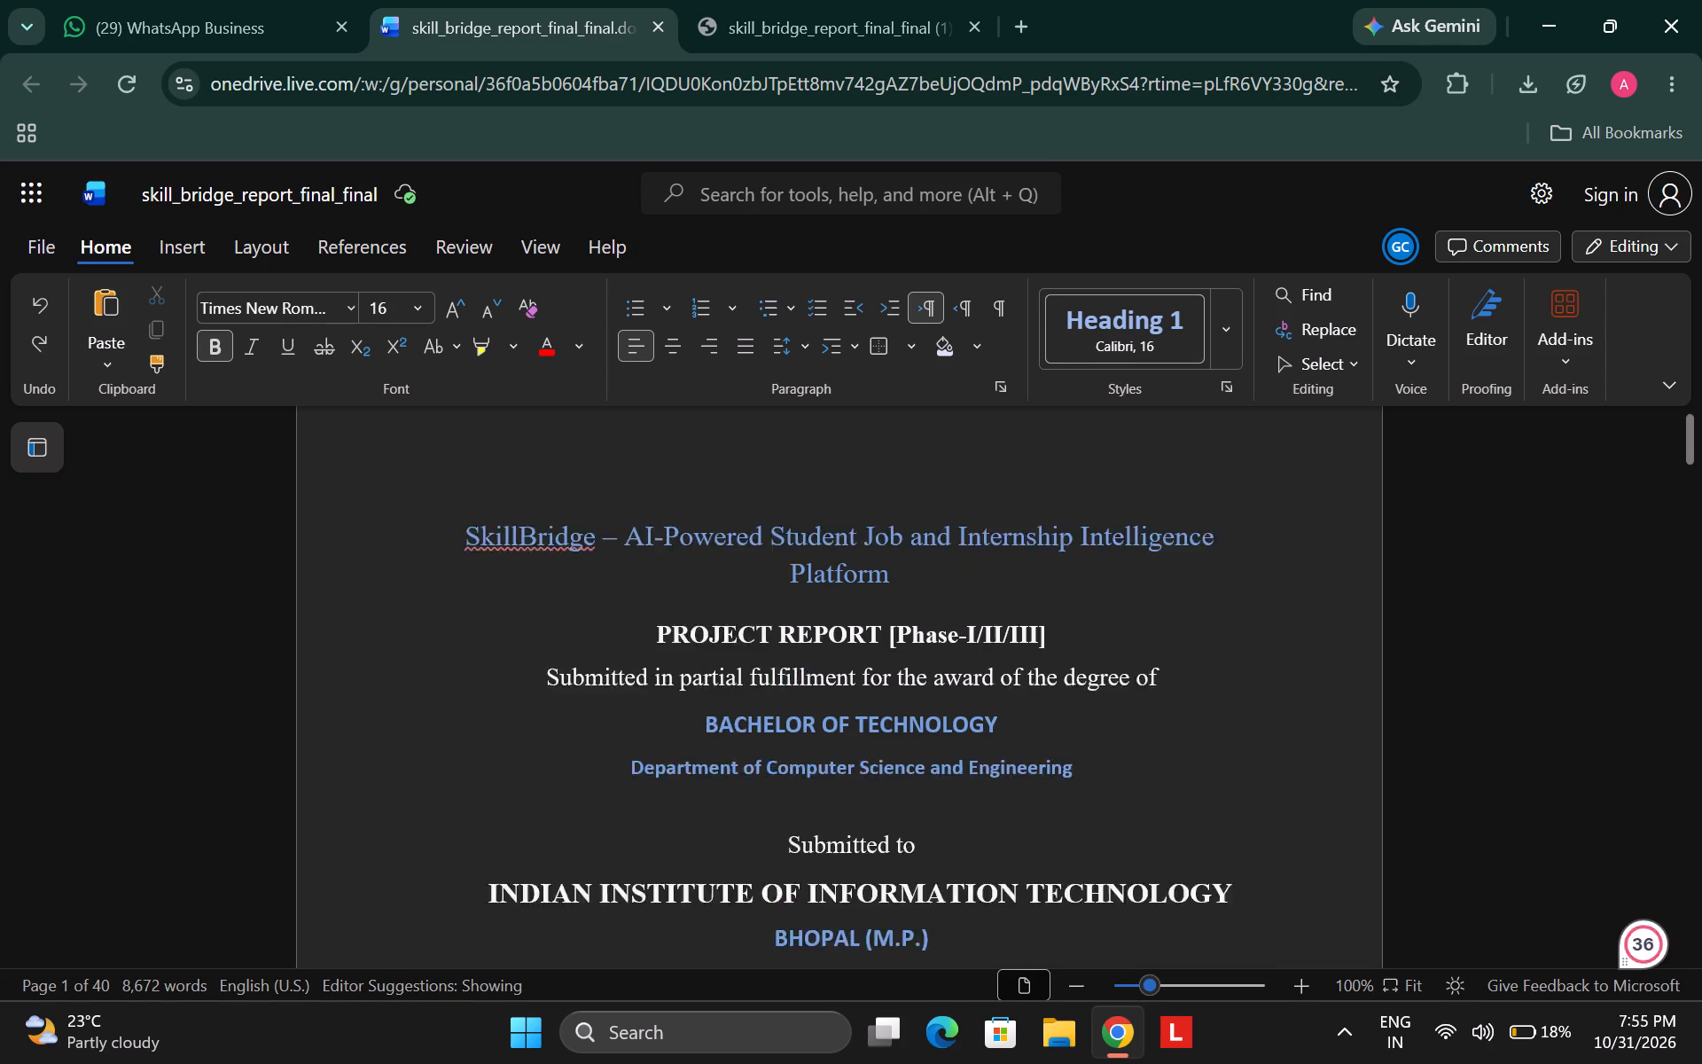
pyautogui.scroll(-3, 933, 685)
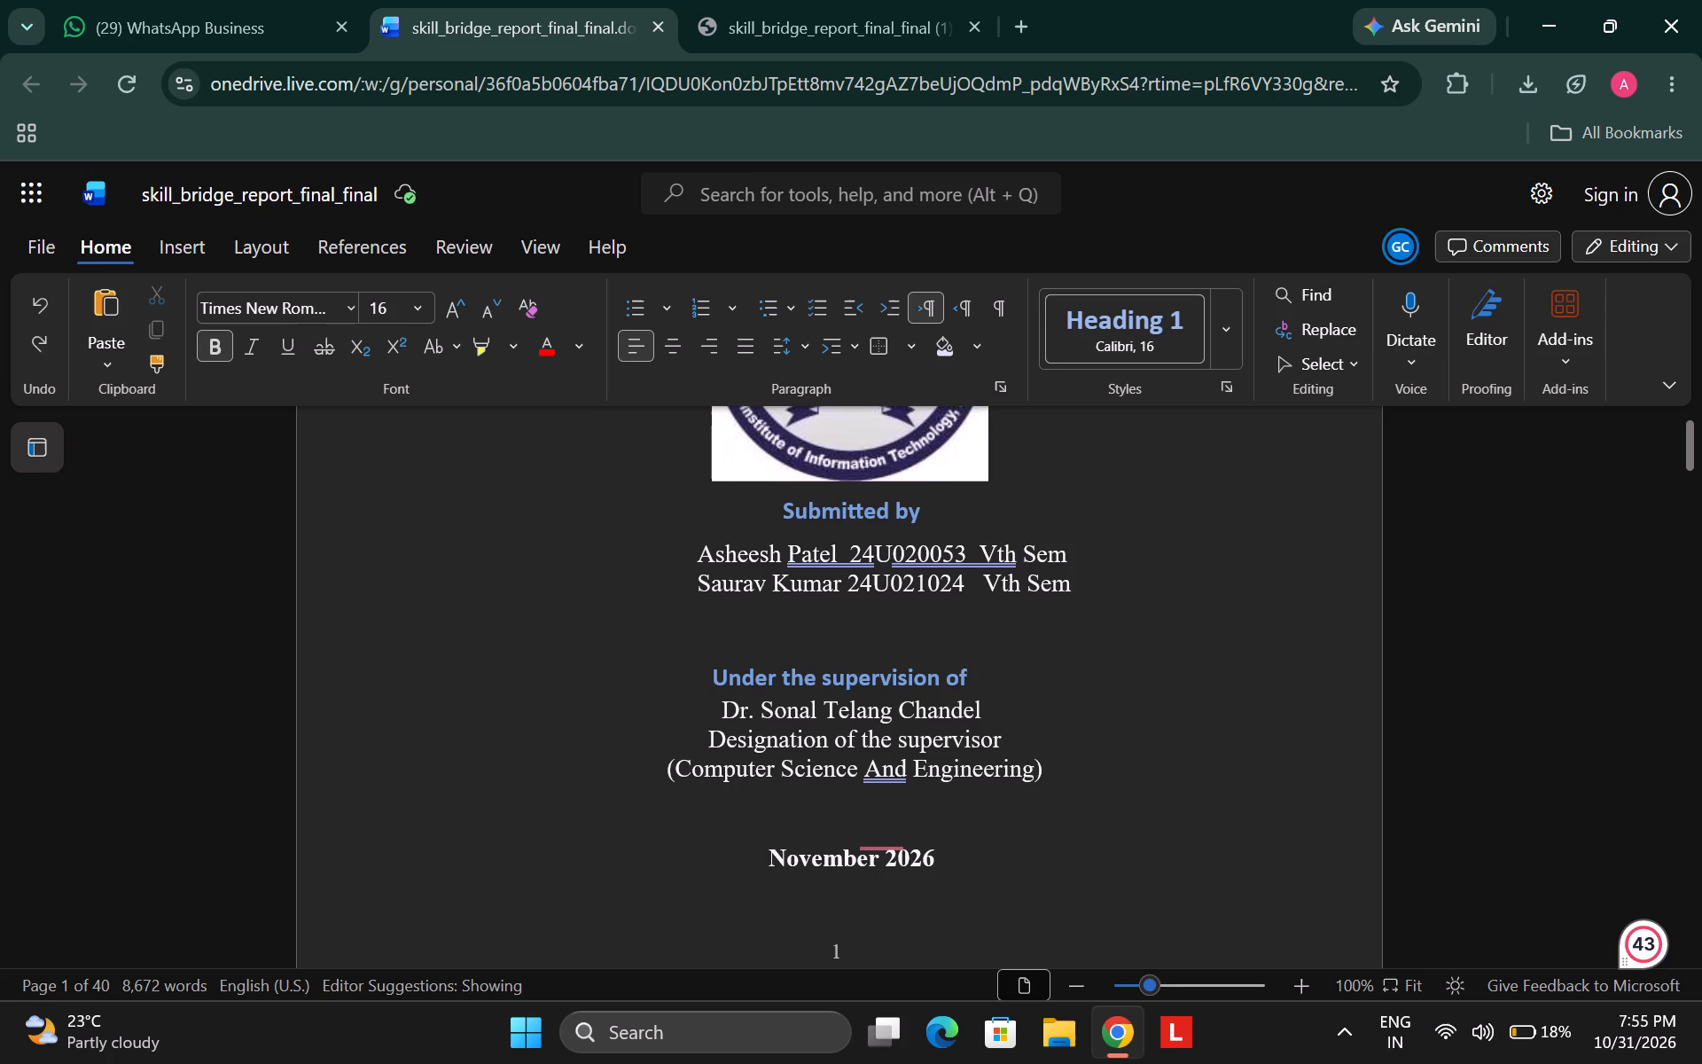
pyautogui.scroll(-5, 933, 685)
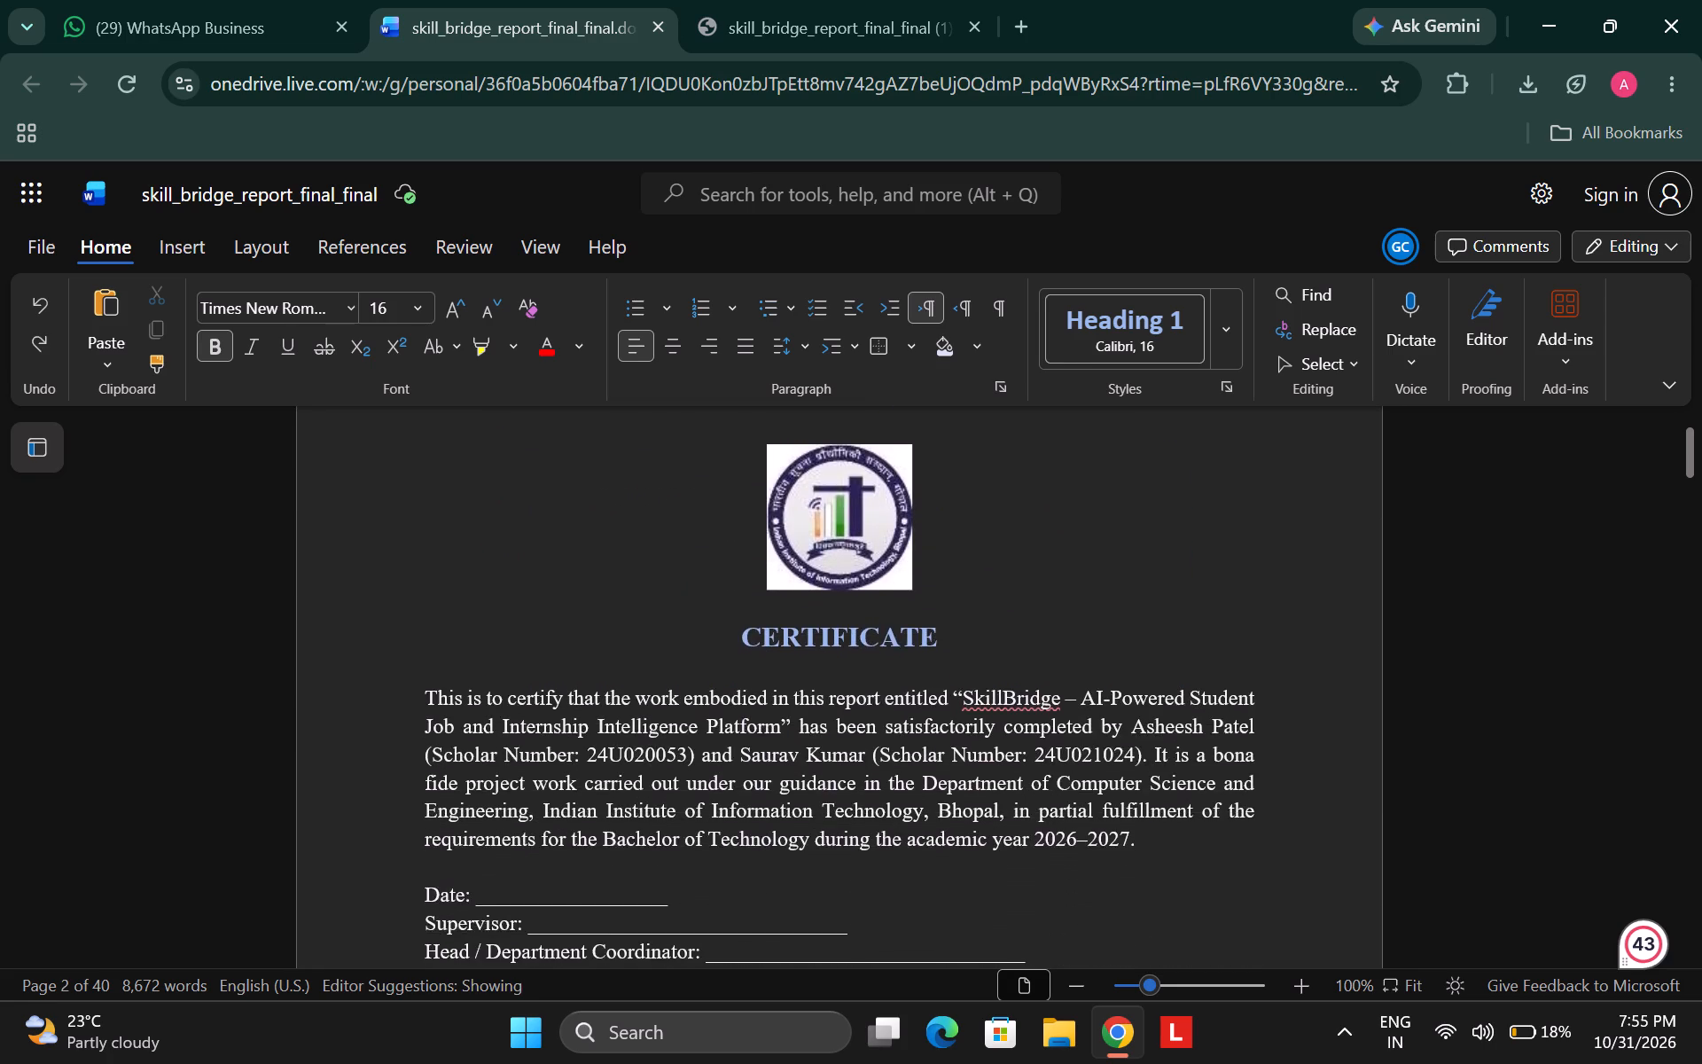
pyautogui.scroll(-11, 933, 685)
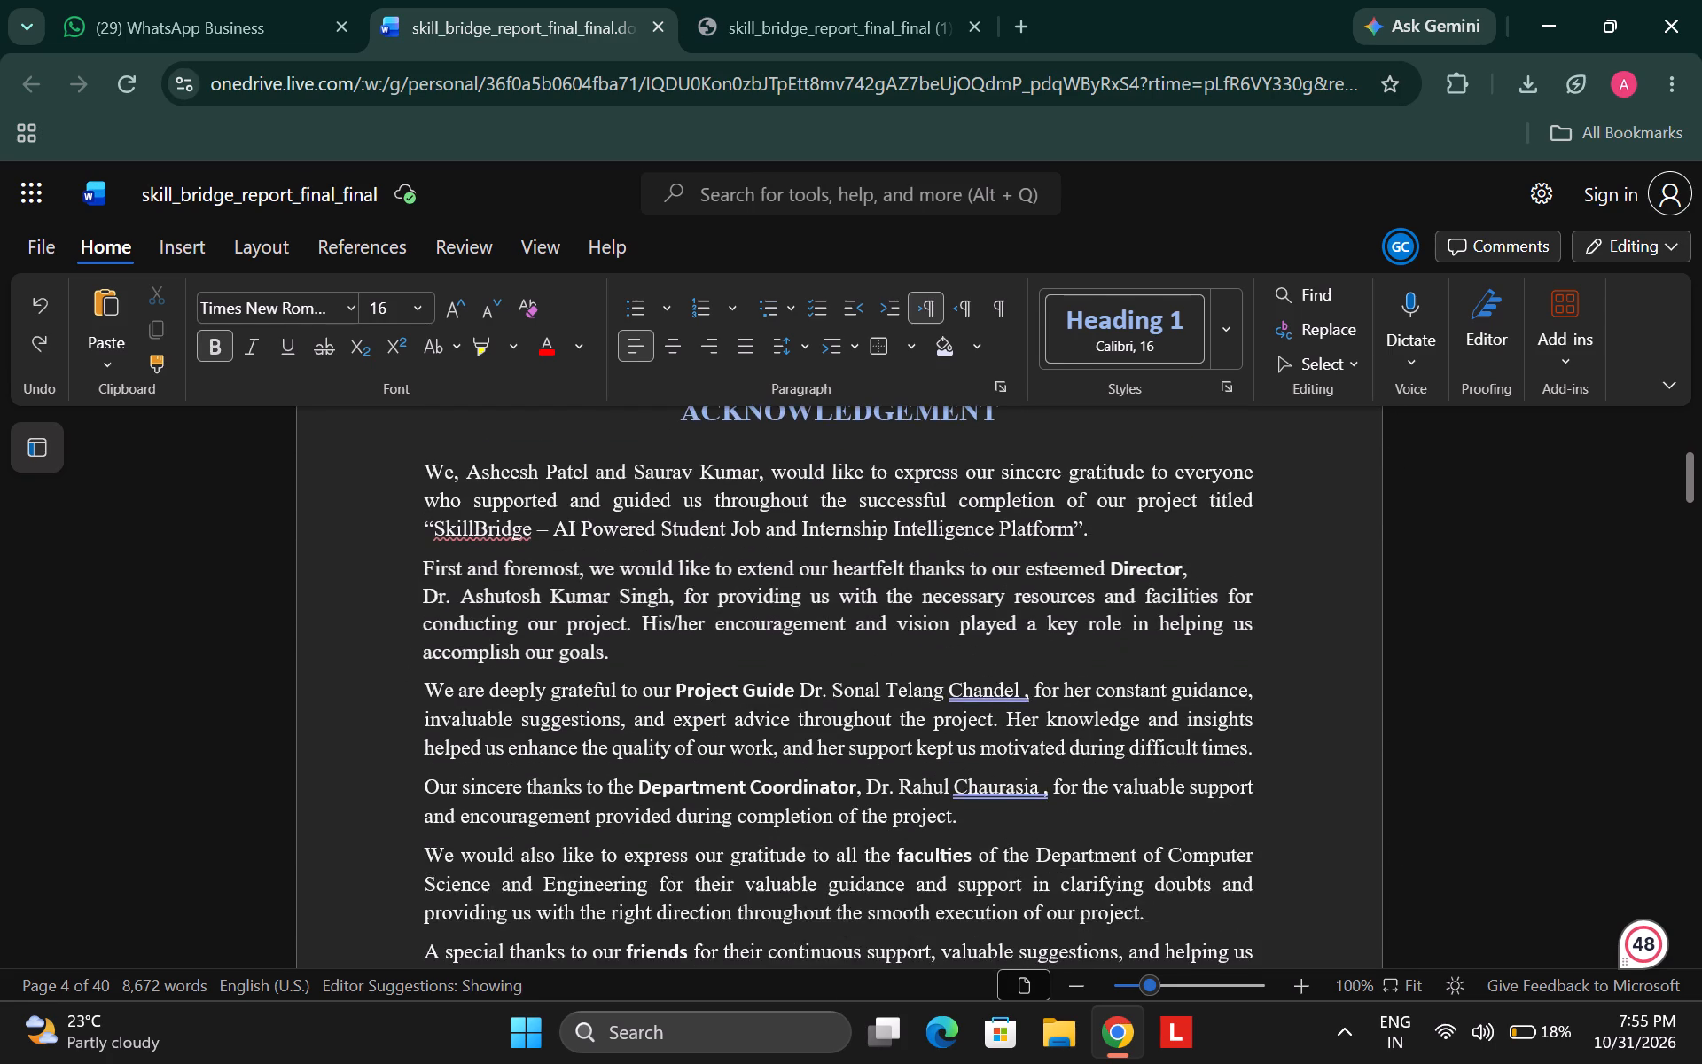
pyautogui.scroll(-4, 933, 685)
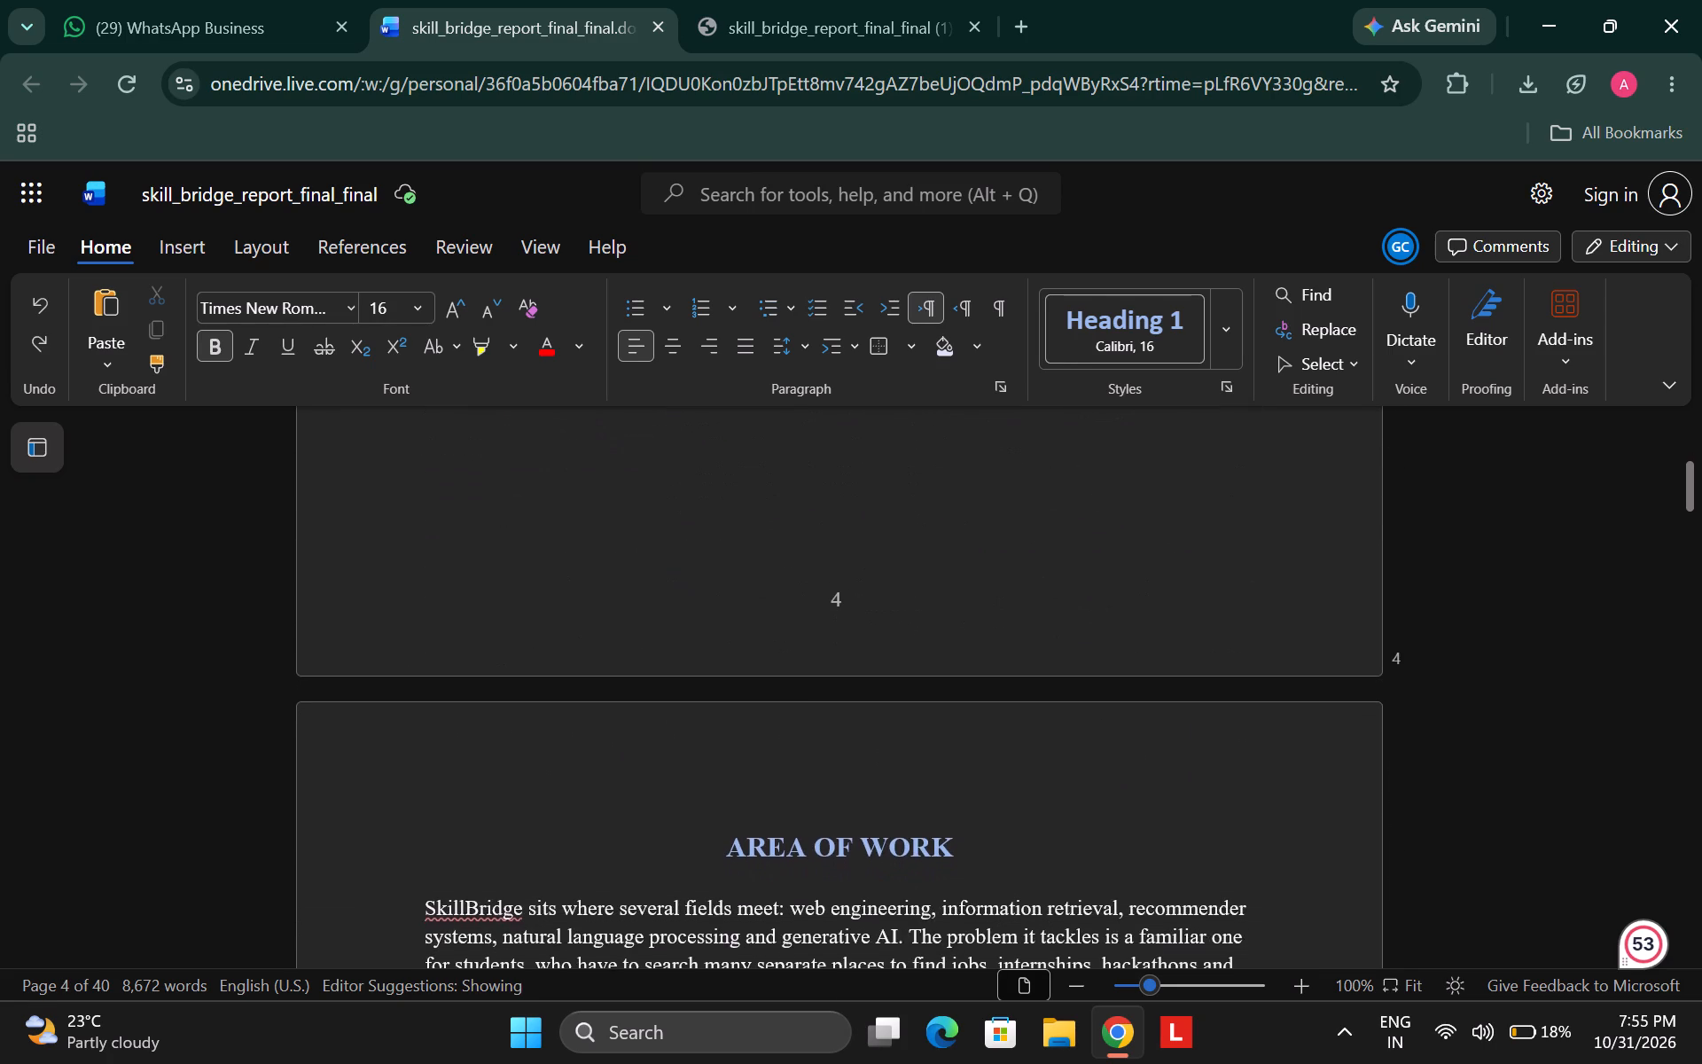
pyautogui.scroll(-5, 933, 685)
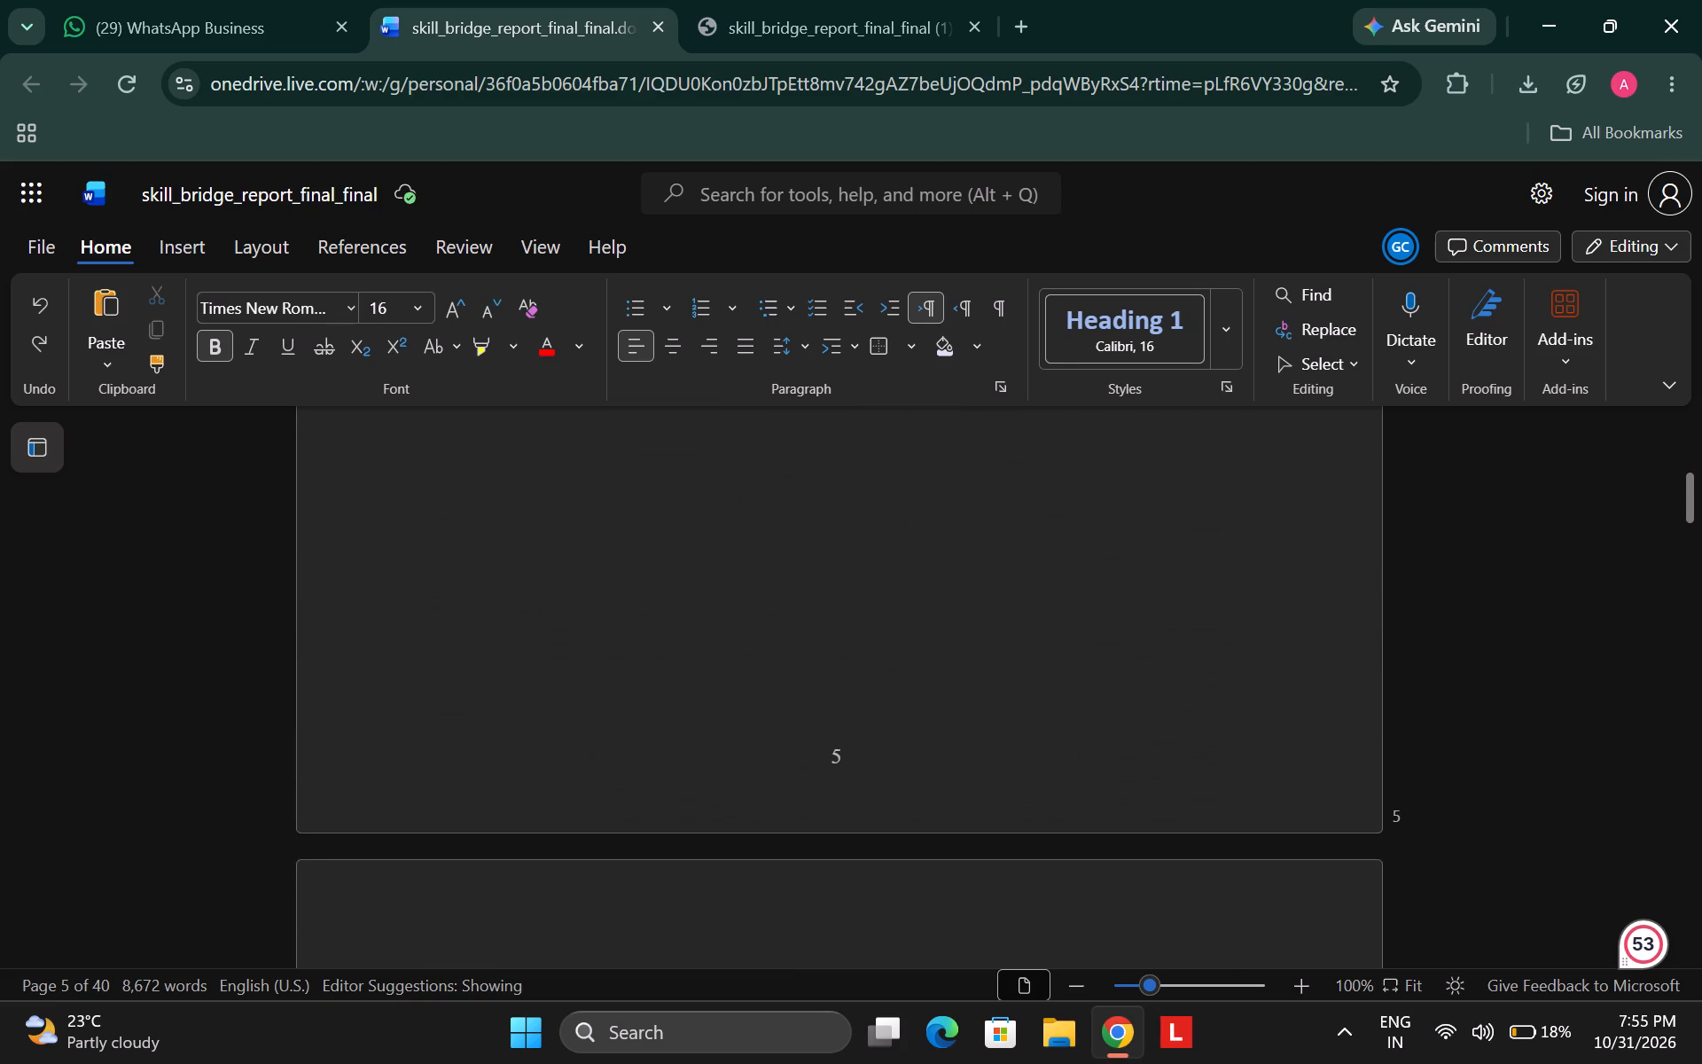
# Check the table of contents, the LIST OF FIGURES and the following pages up to the "1. INTRODUCTION" heading.
pyautogui.scroll(-3, 933, 685)
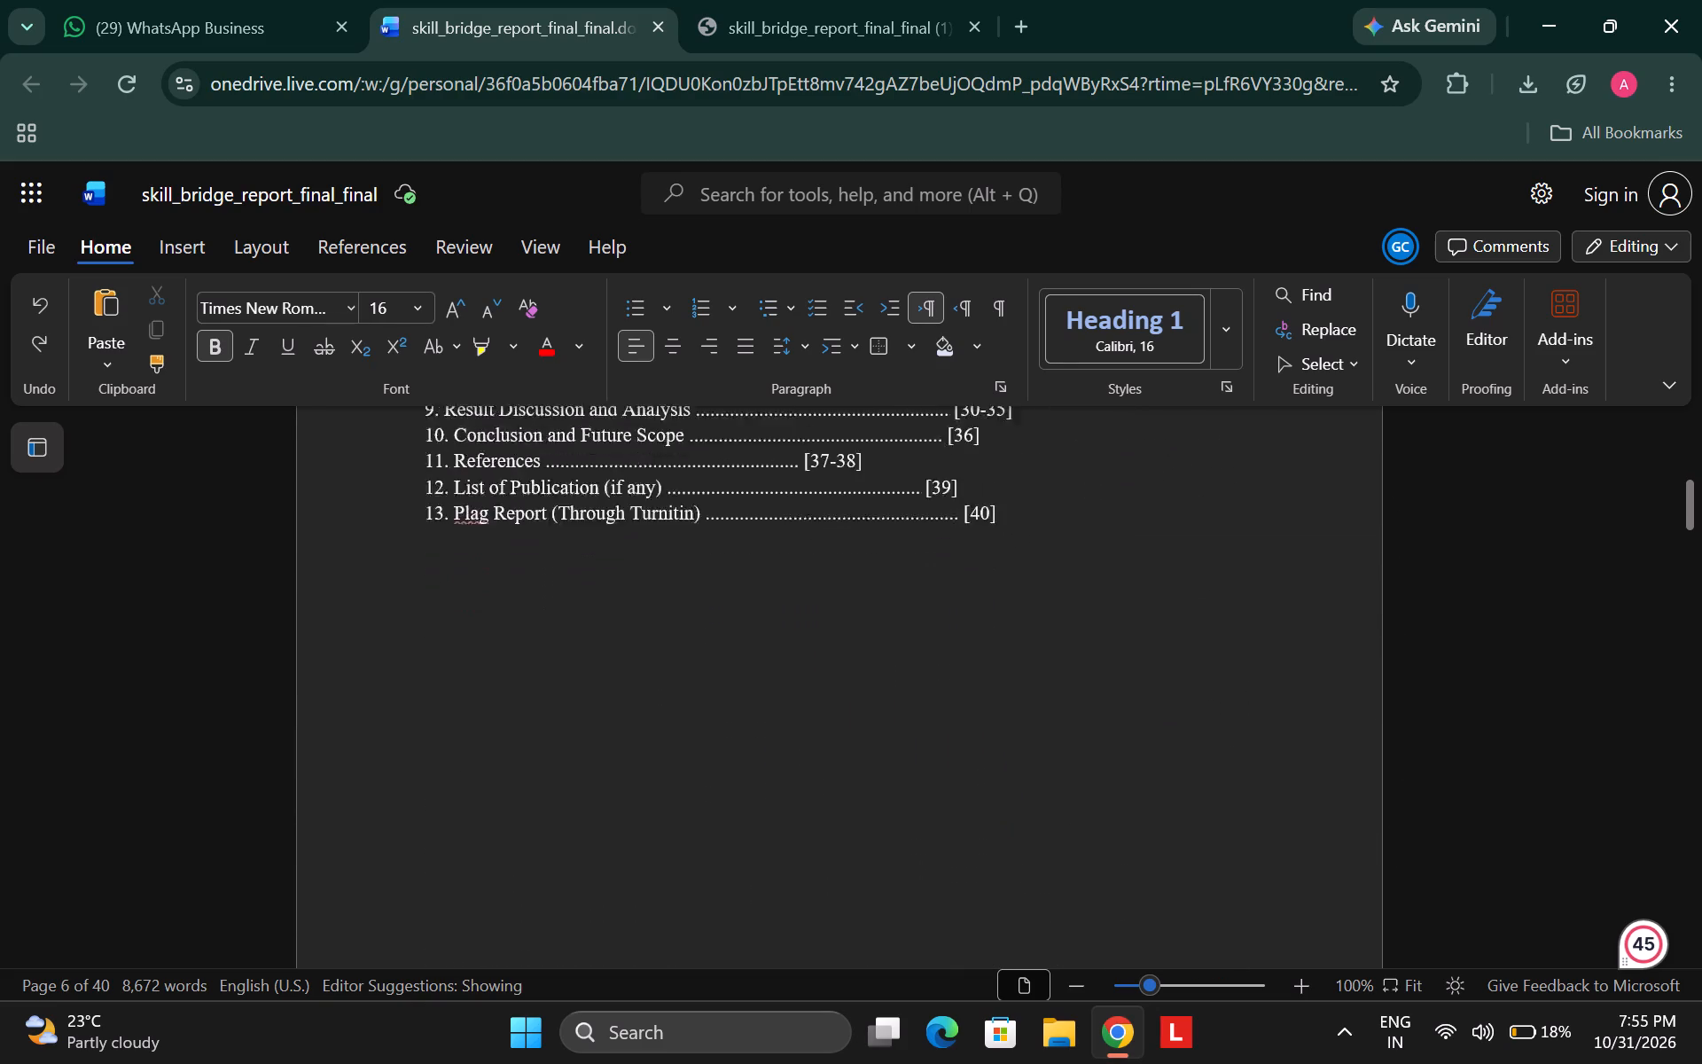
pyautogui.scroll(-3, 933, 685)
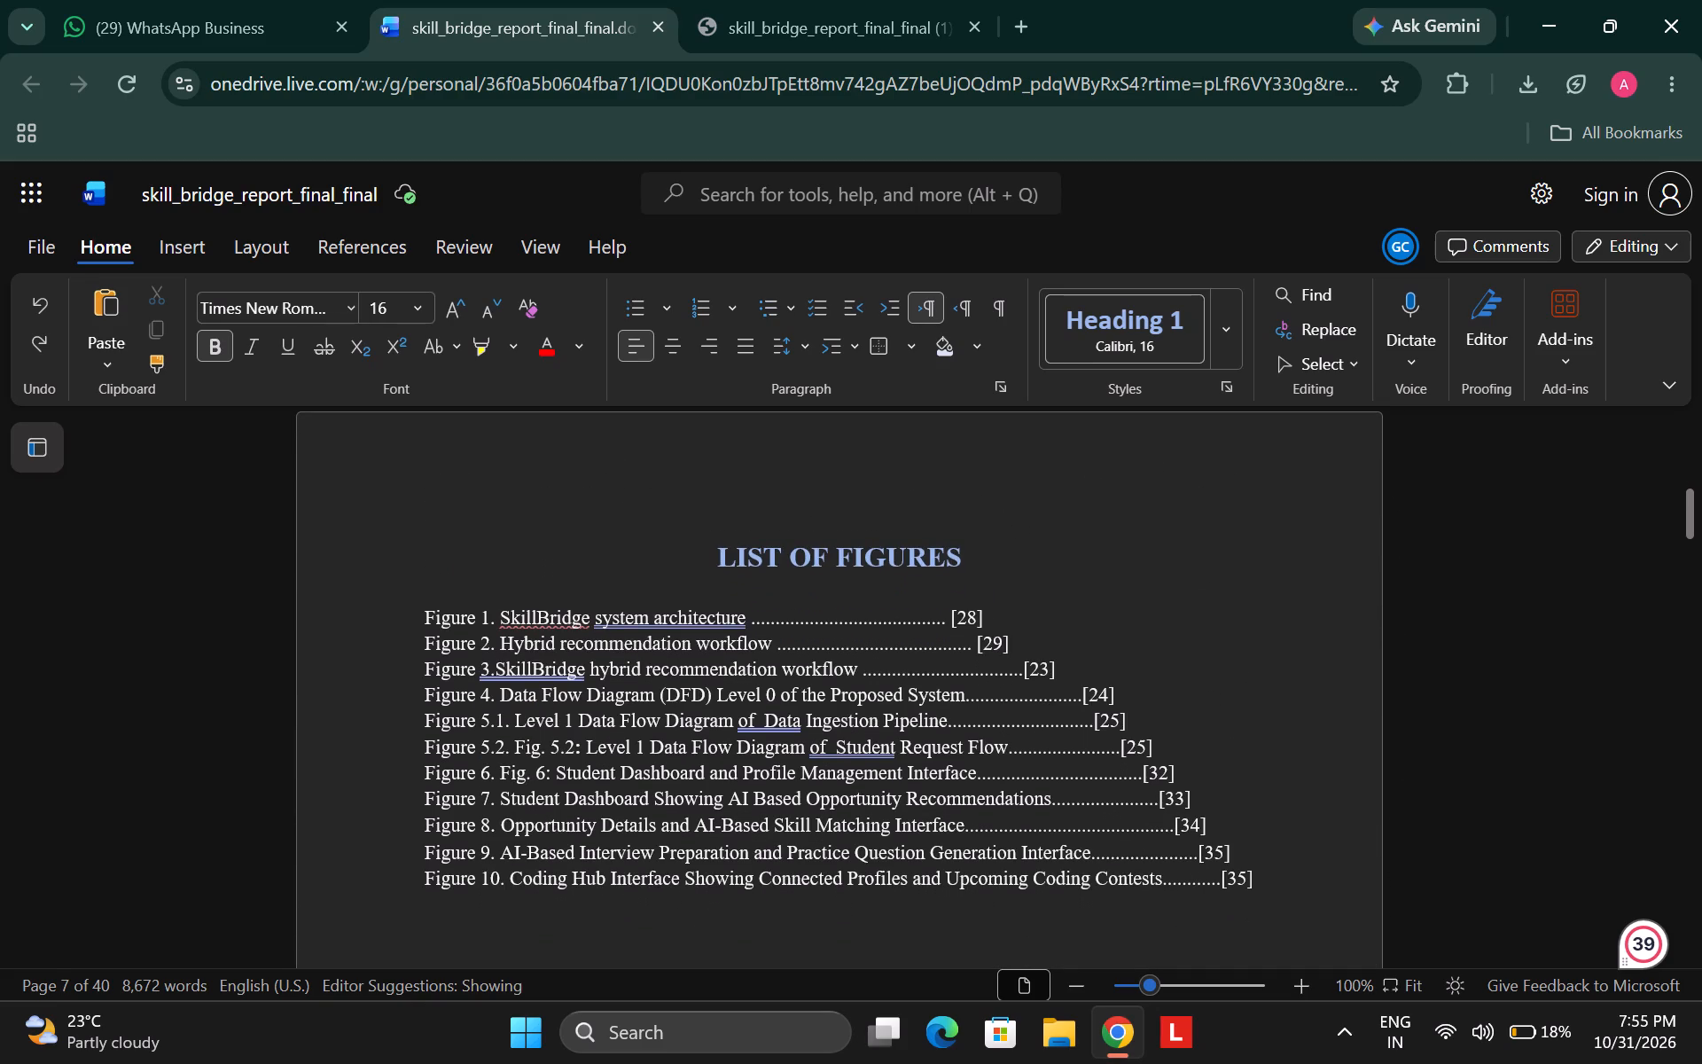
pyautogui.scroll(-10, 1086, 715)
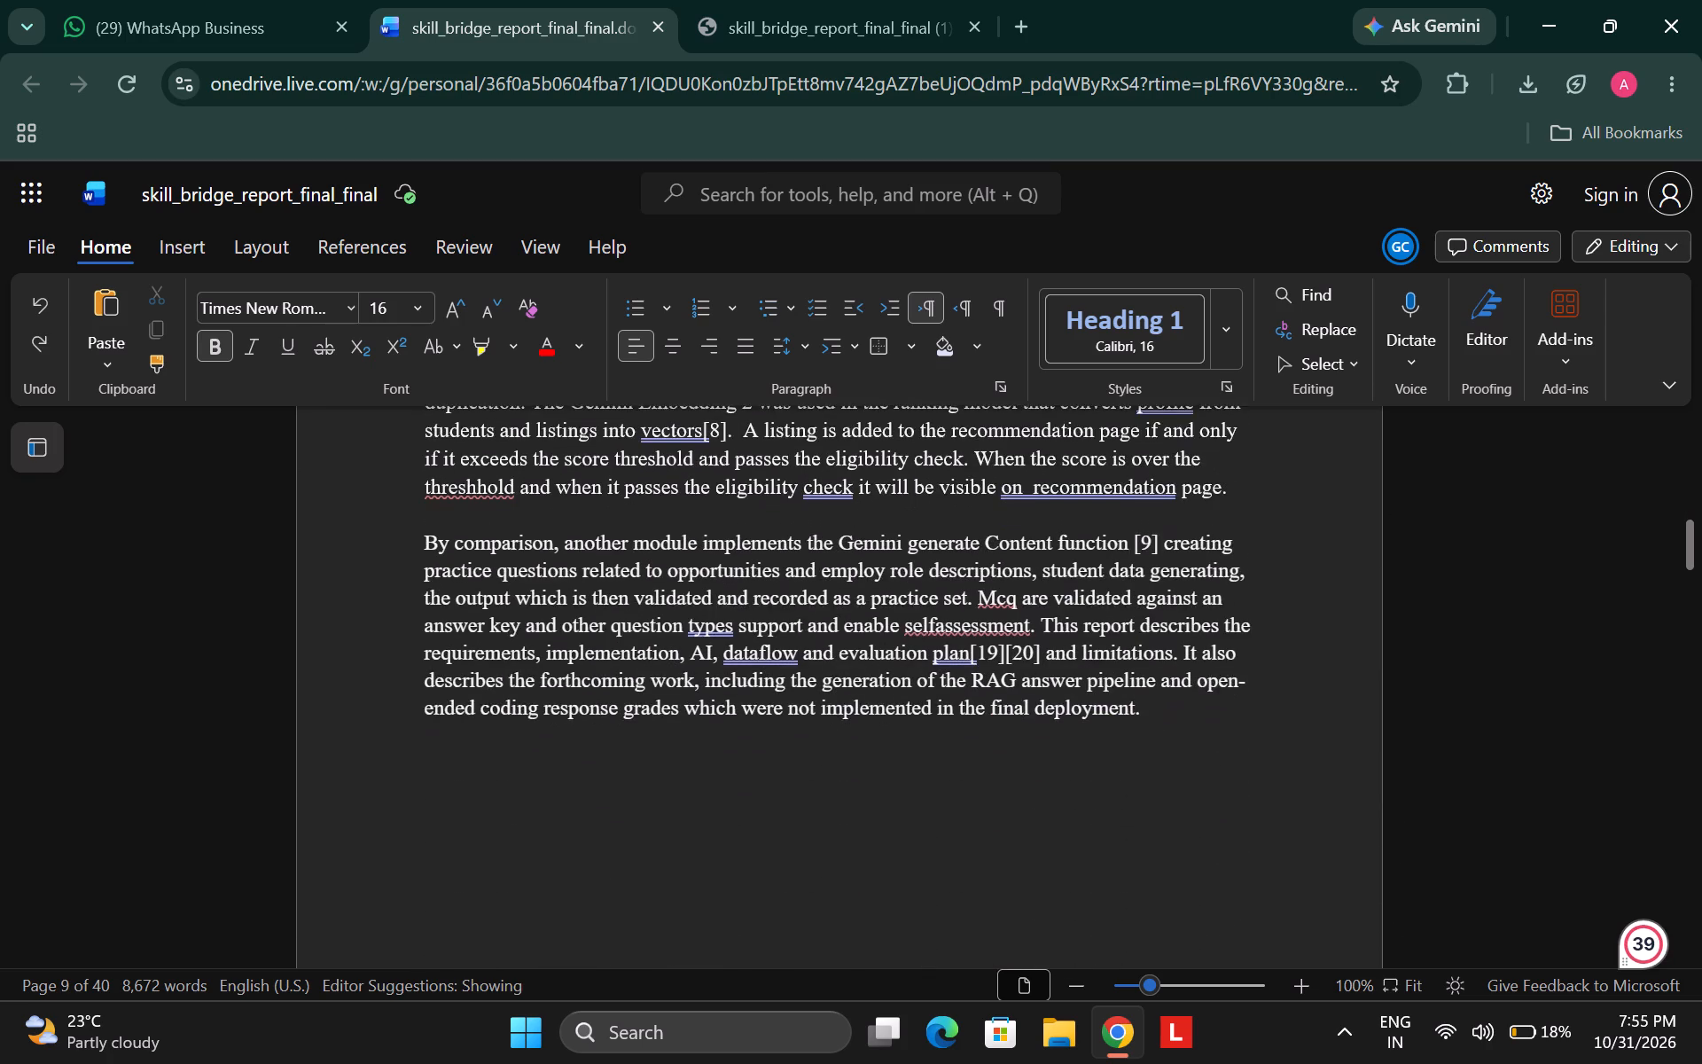
pyautogui.scroll(-5, 1086, 715)
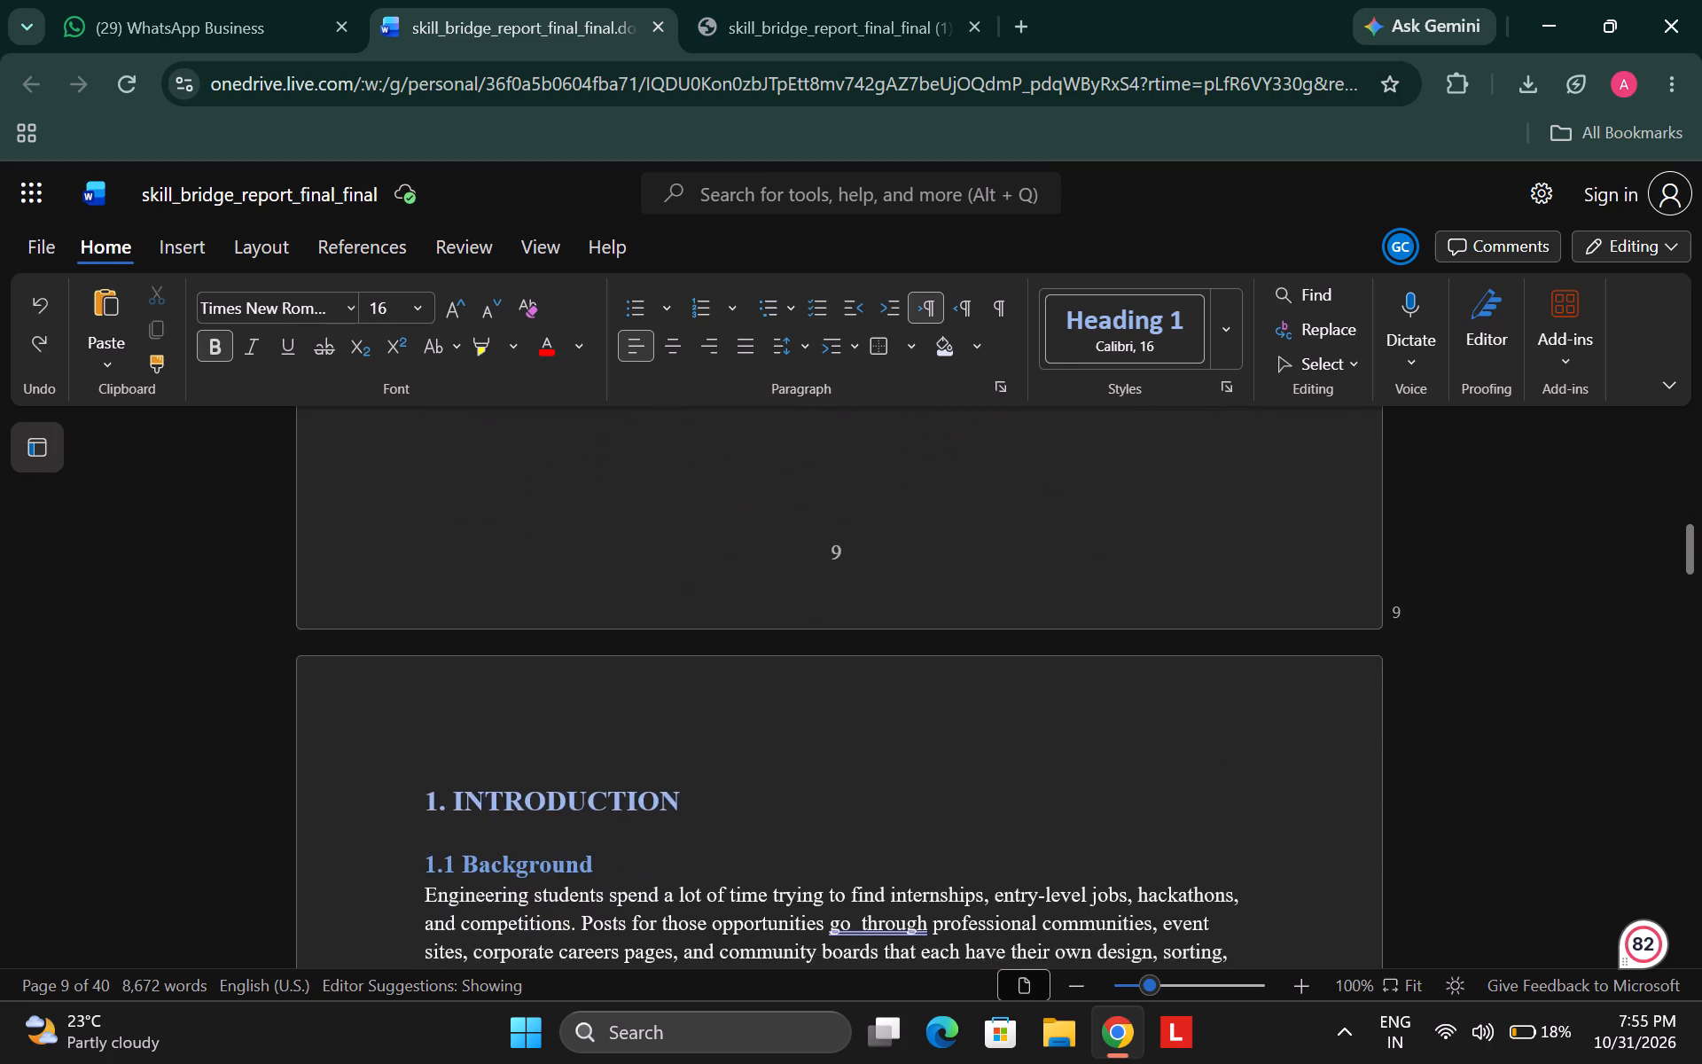
# Check the text layout of chapter 1, "INTRODUCTION", and the page break before the LITERATURE REVIEW heading.
pyautogui.scroll(-4, 1086, 715)
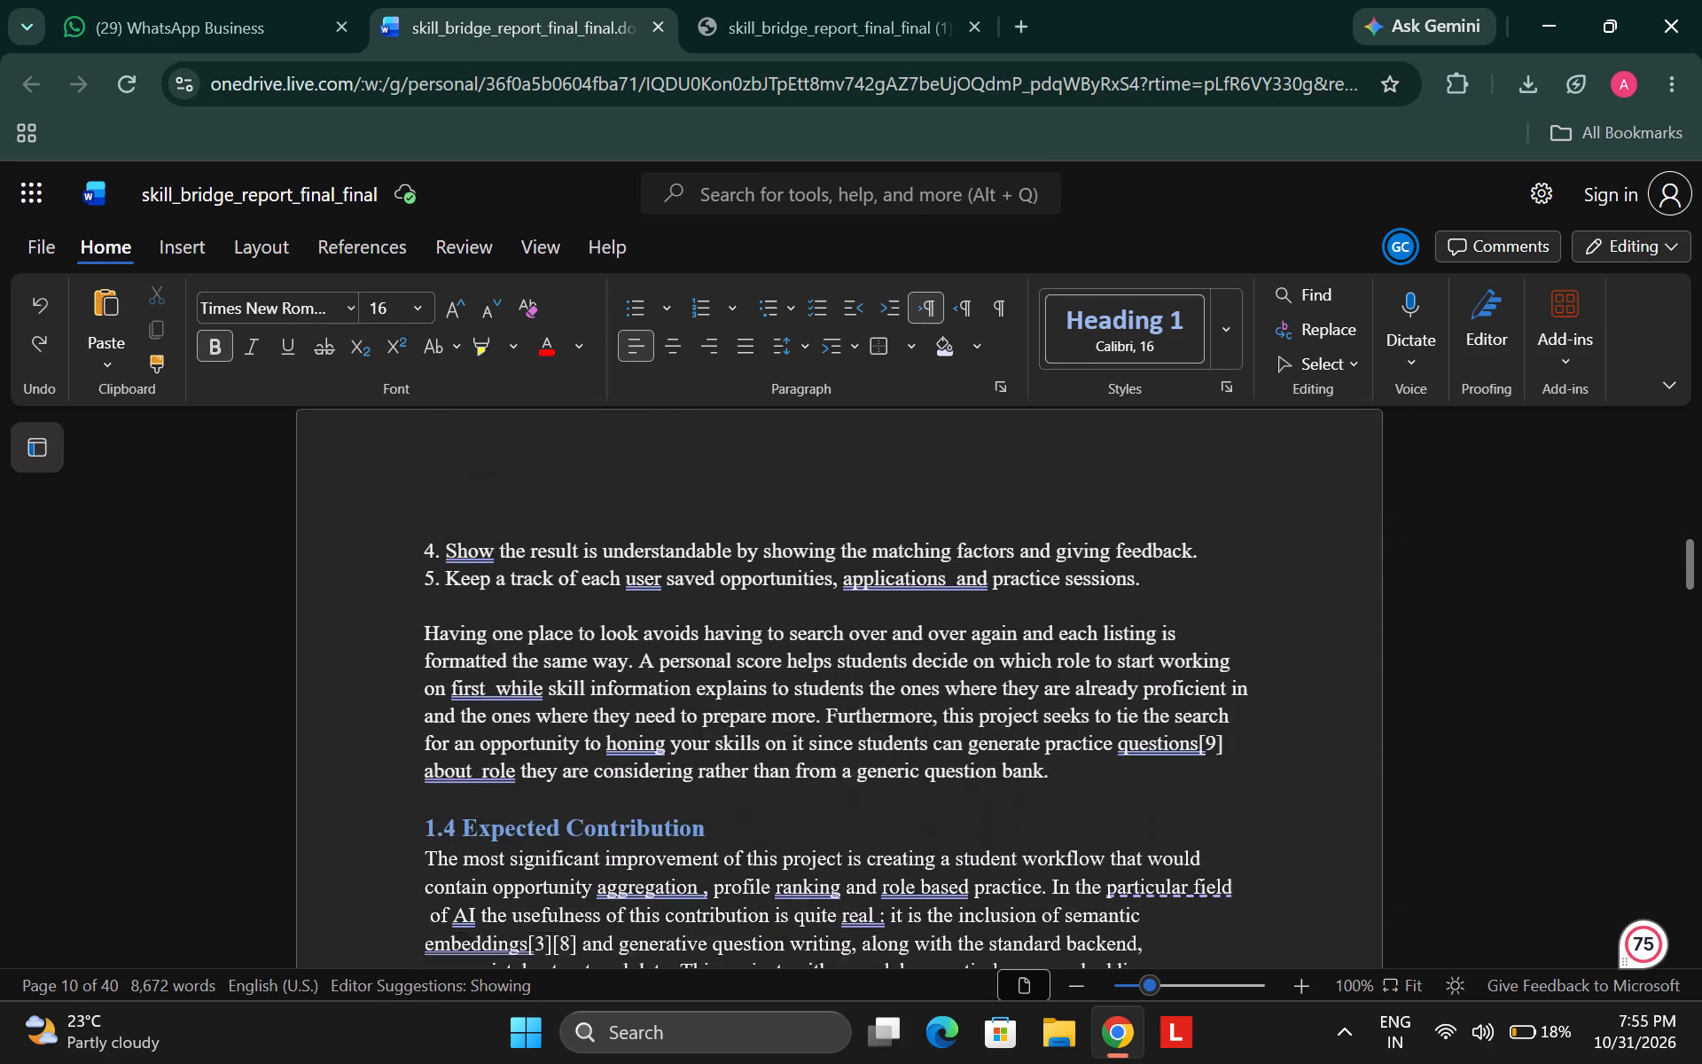
pyautogui.scroll(-3, 1086, 715)
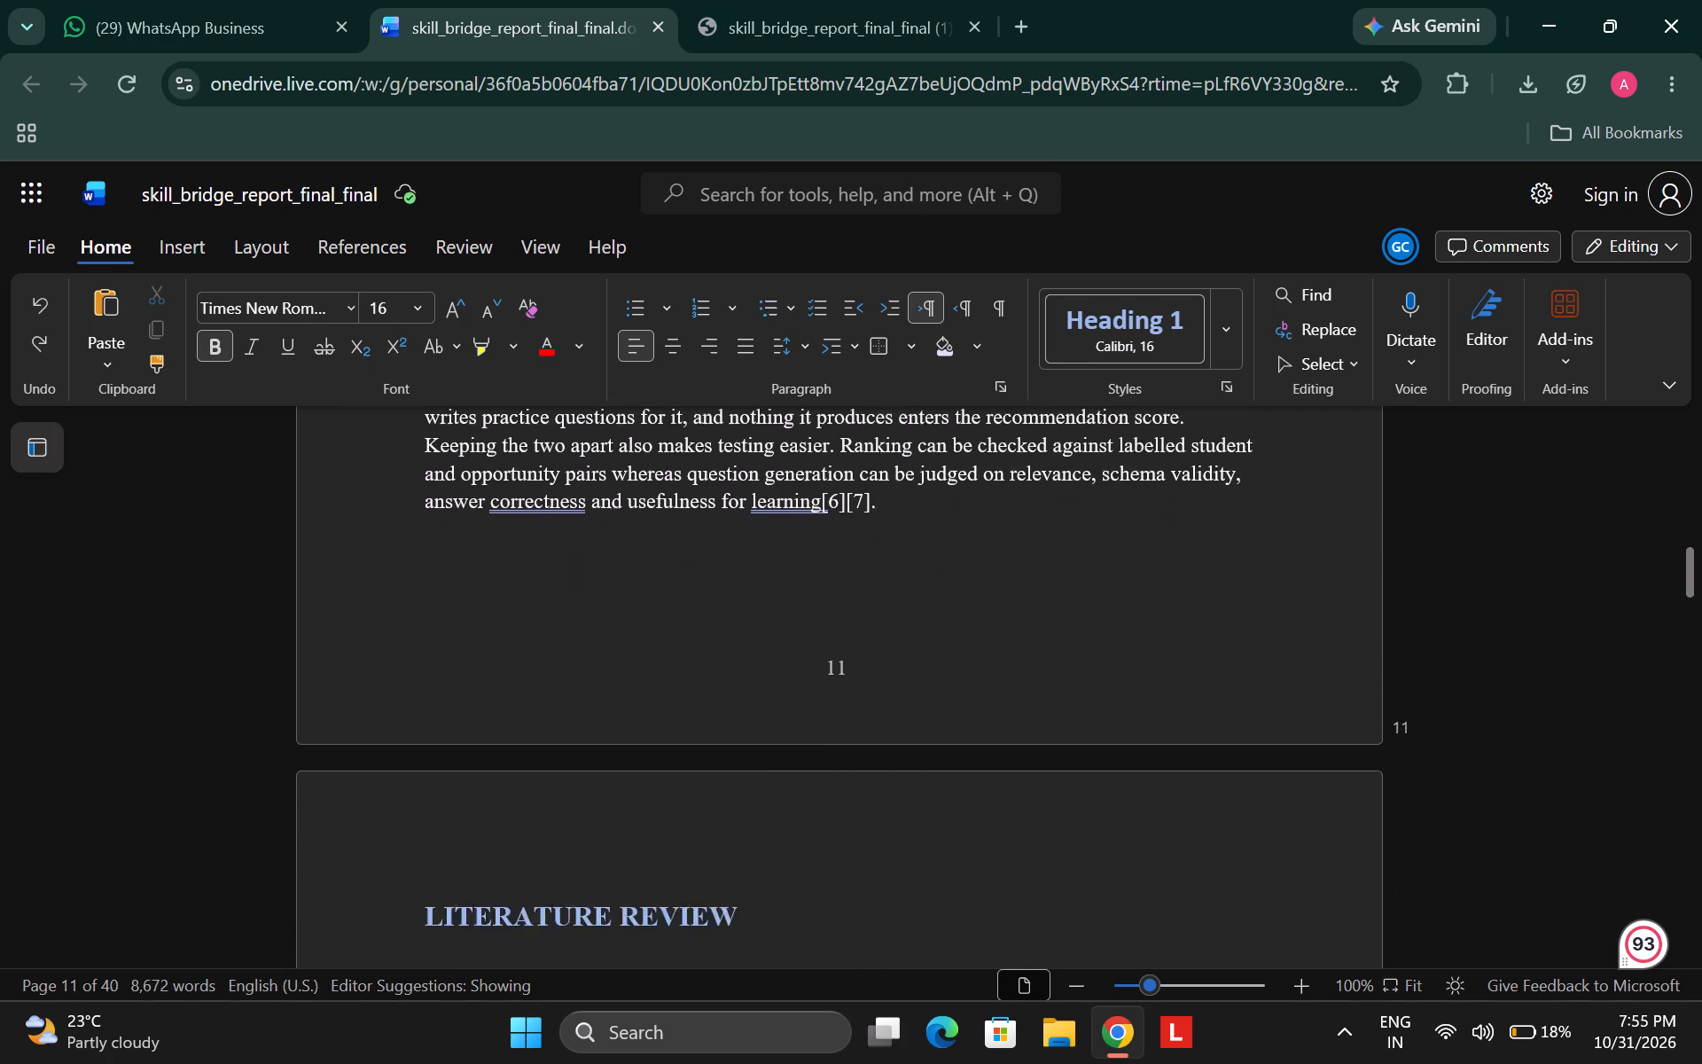
# Review the LITERATURE REVIEW chapter, including Table 1 and section 2.14, up to the "3. PROBLEM DEFINITION AND OBJECTIVES" page break.
pyautogui.scroll(-4, 1086, 715)
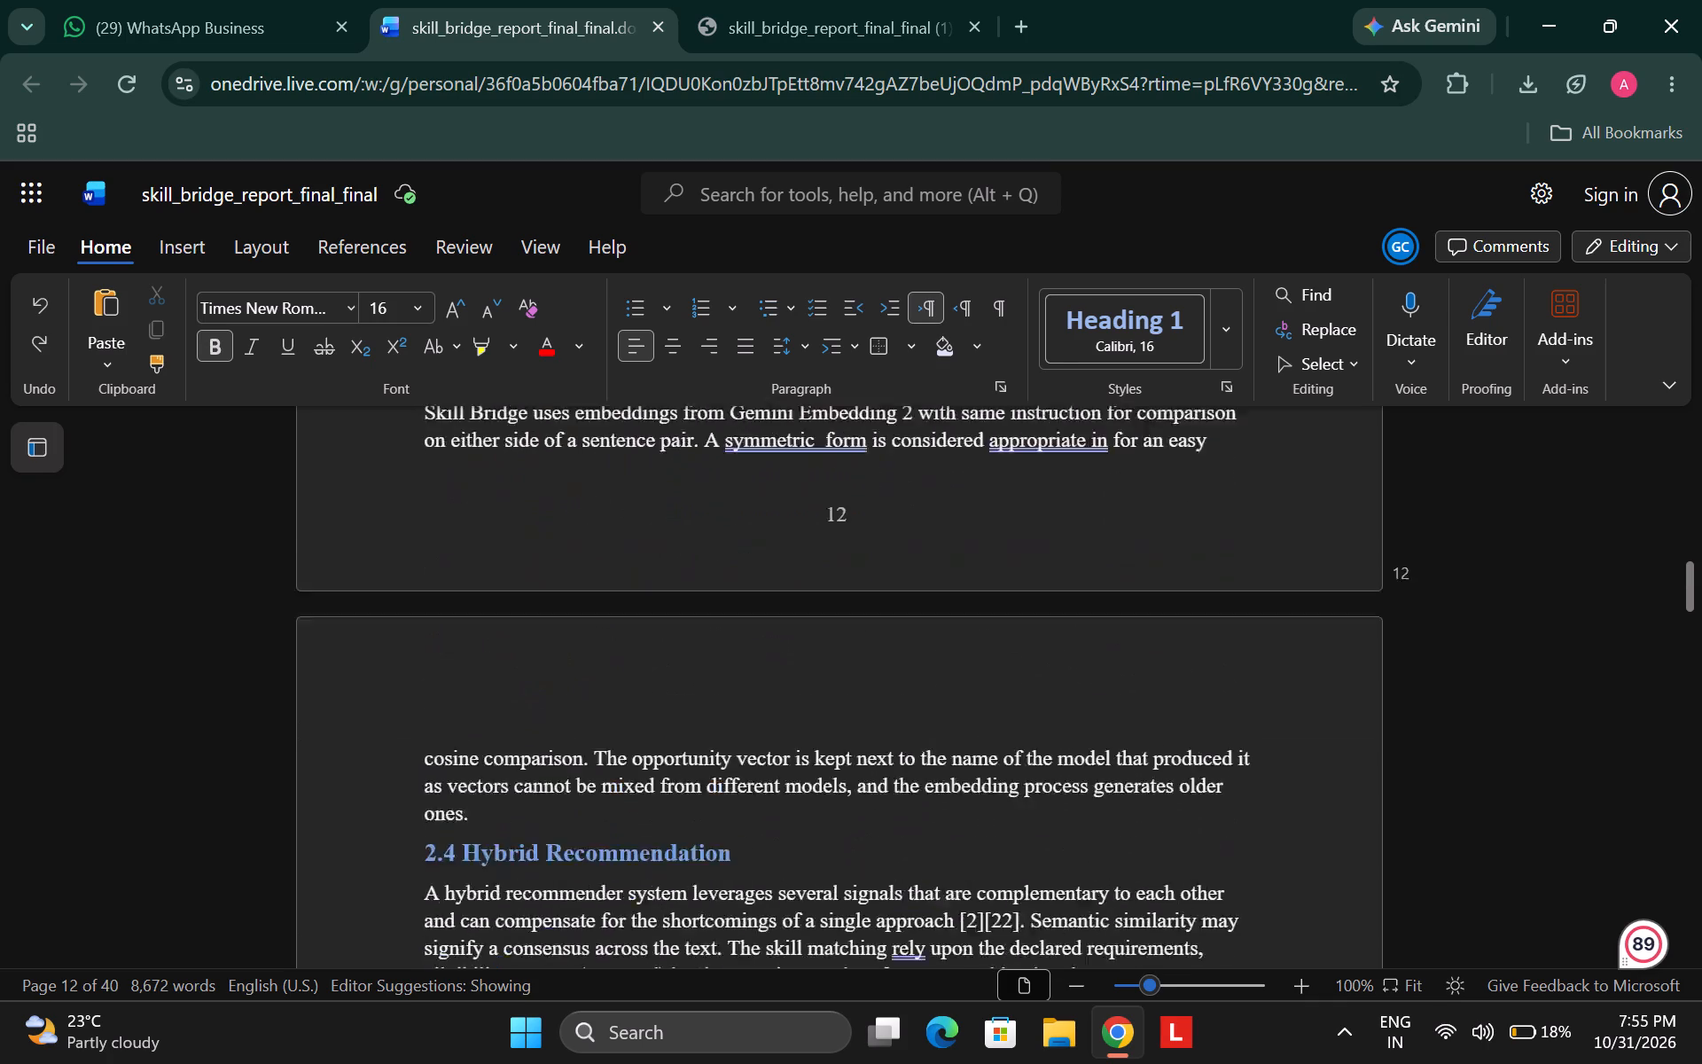
pyautogui.scroll(-4, 1086, 715)
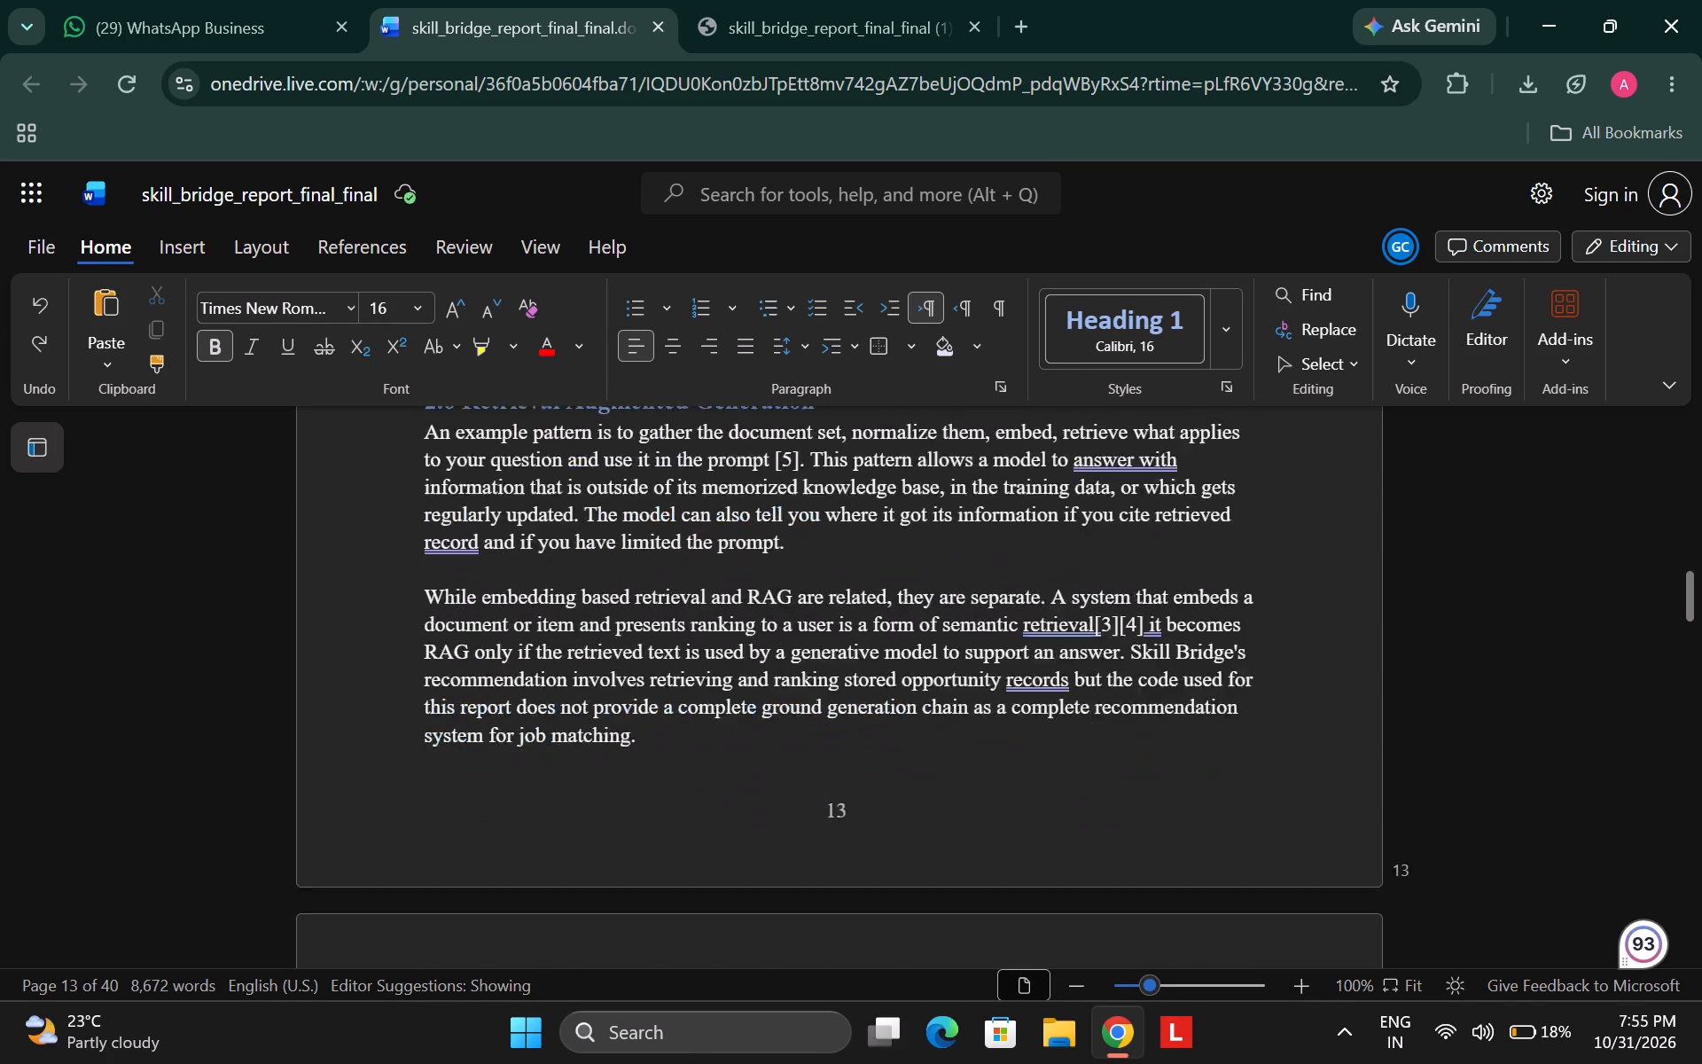
pyautogui.scroll(-4, 1086, 715)
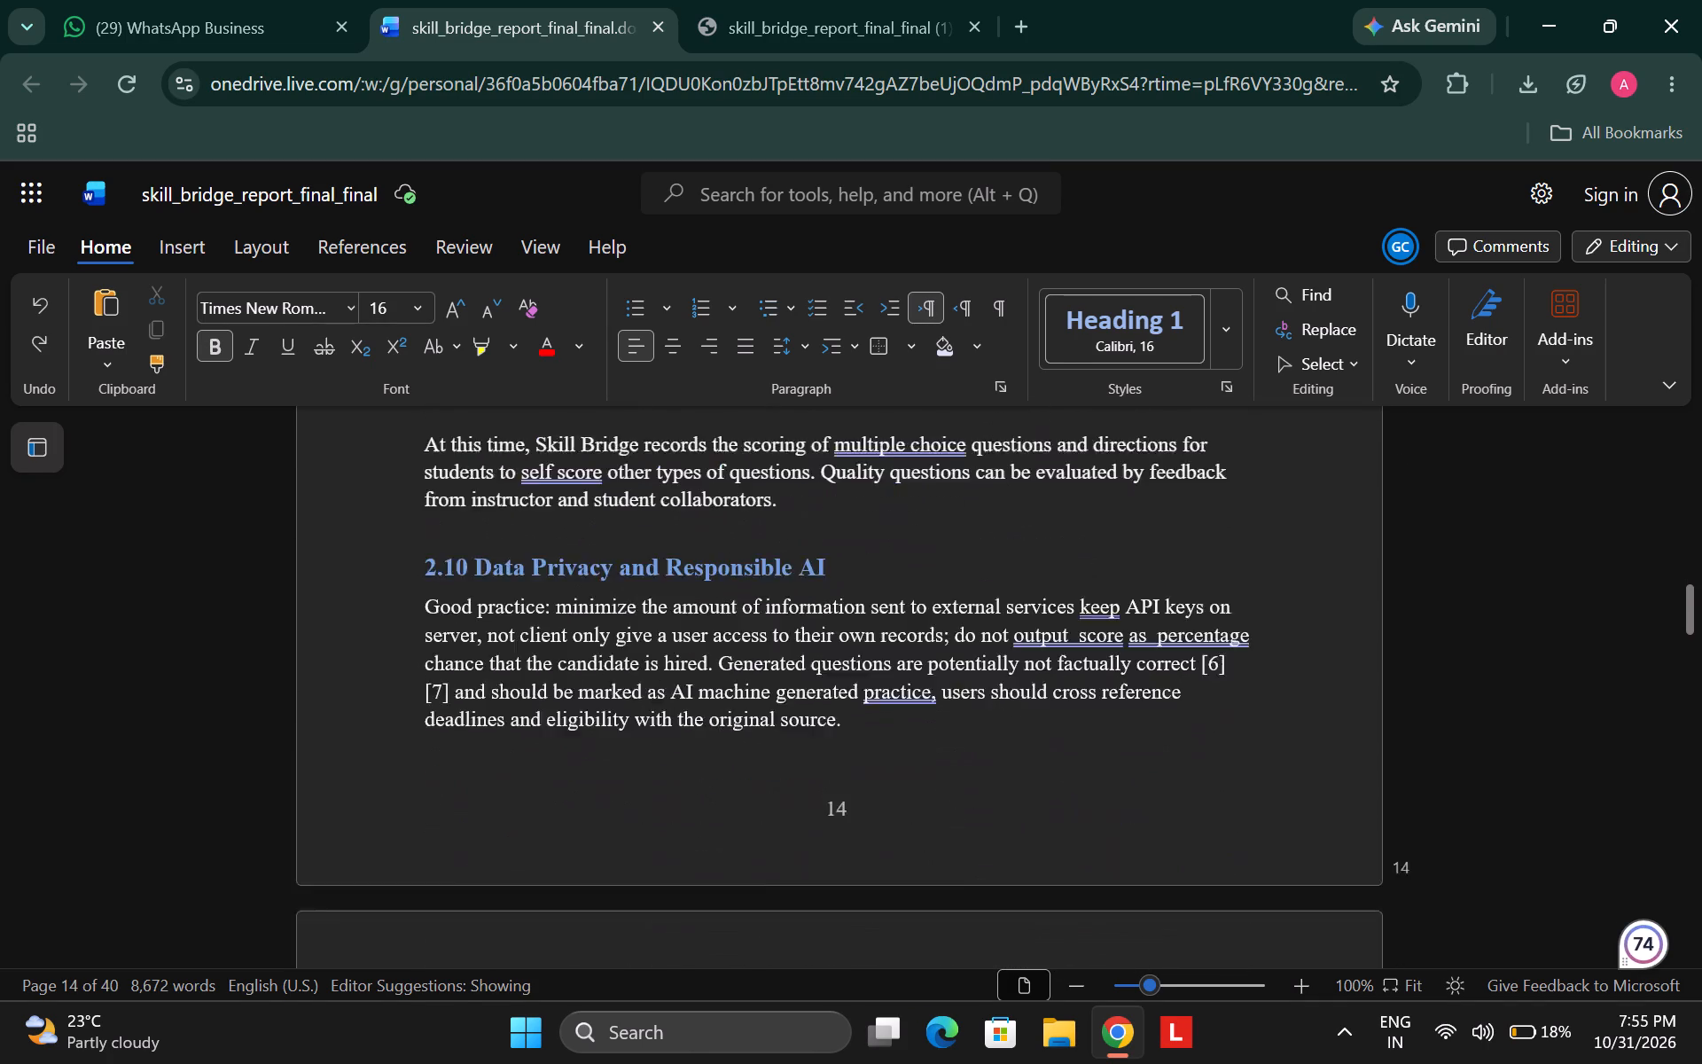
pyautogui.scroll(-5, 1086, 715)
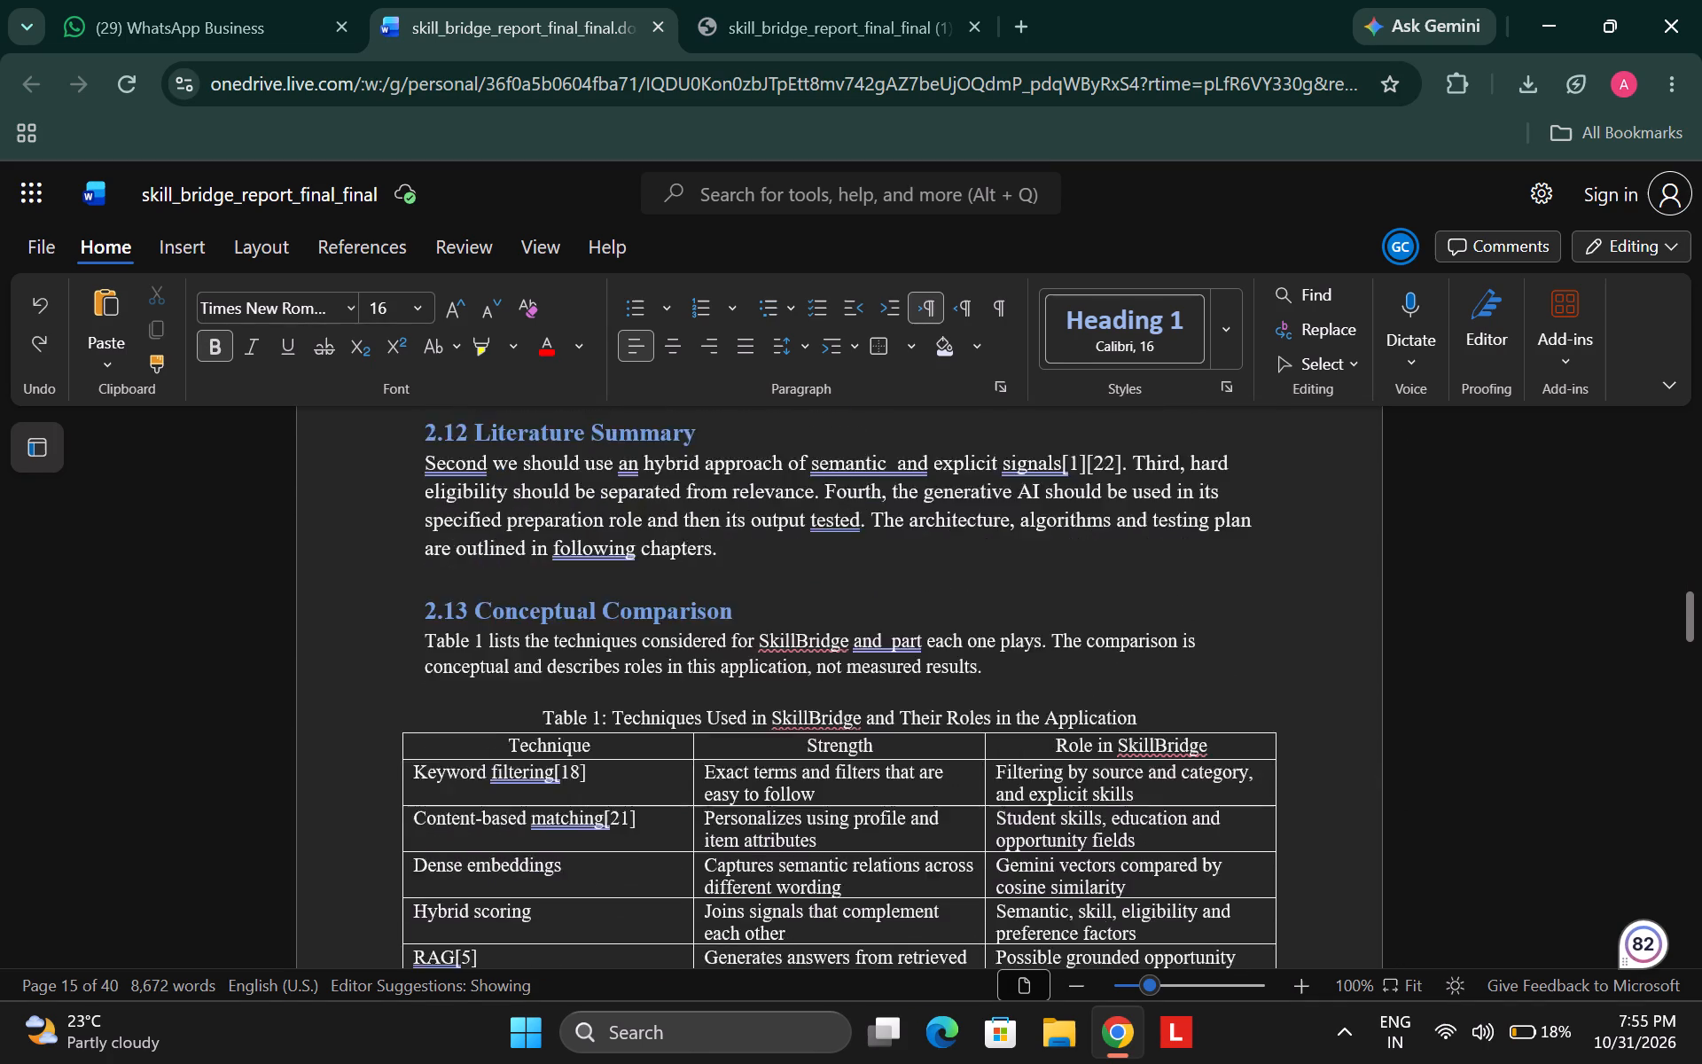
pyautogui.scroll(-3, 1086, 715)
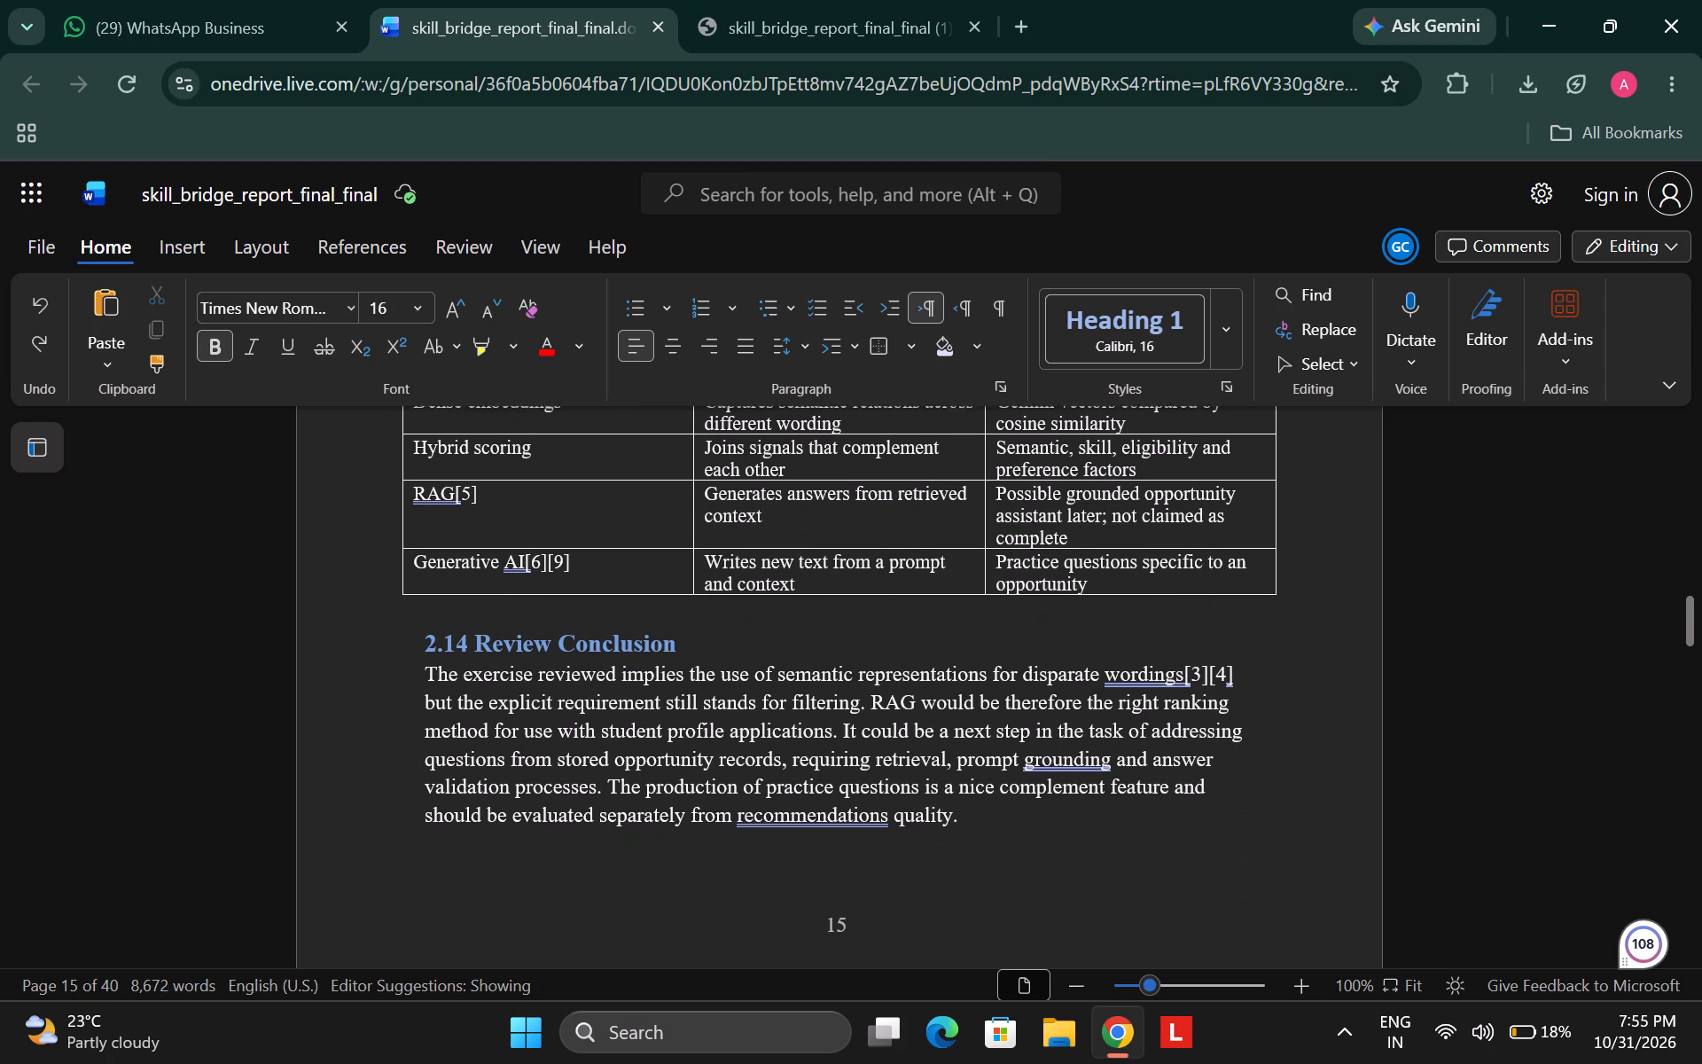
pyautogui.scroll(2, 1086, 715)
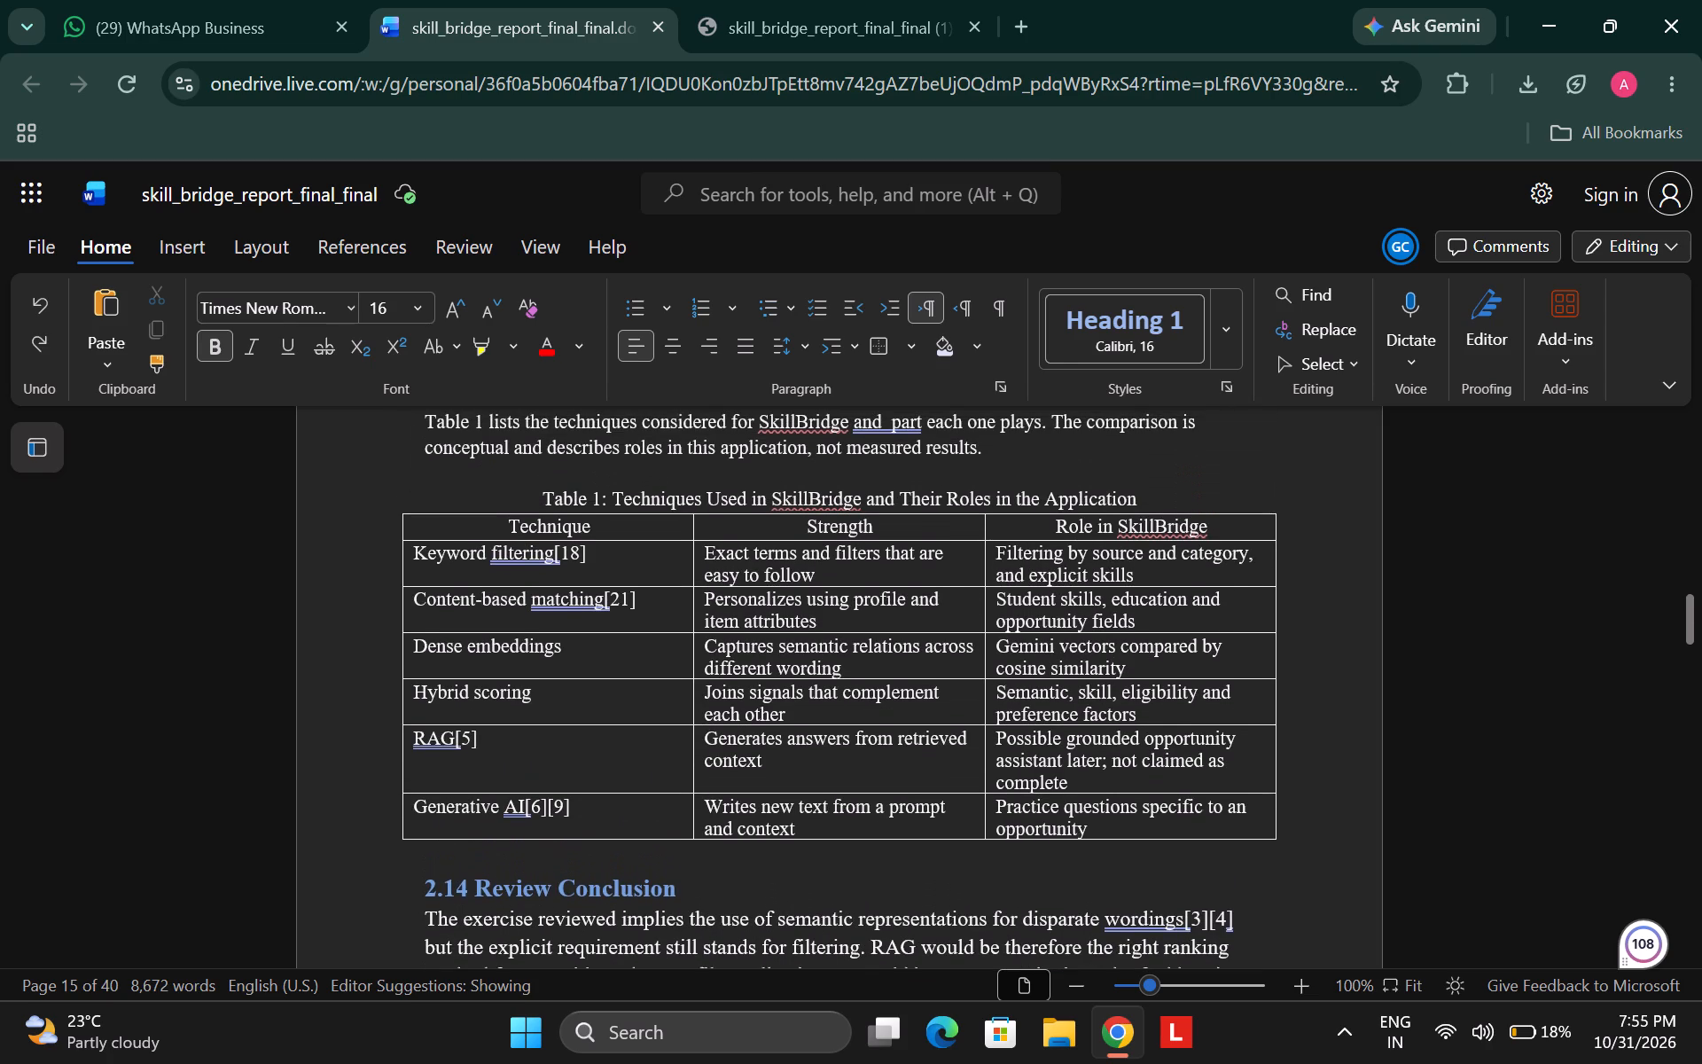
pyautogui.scroll(-2, 1086, 715)
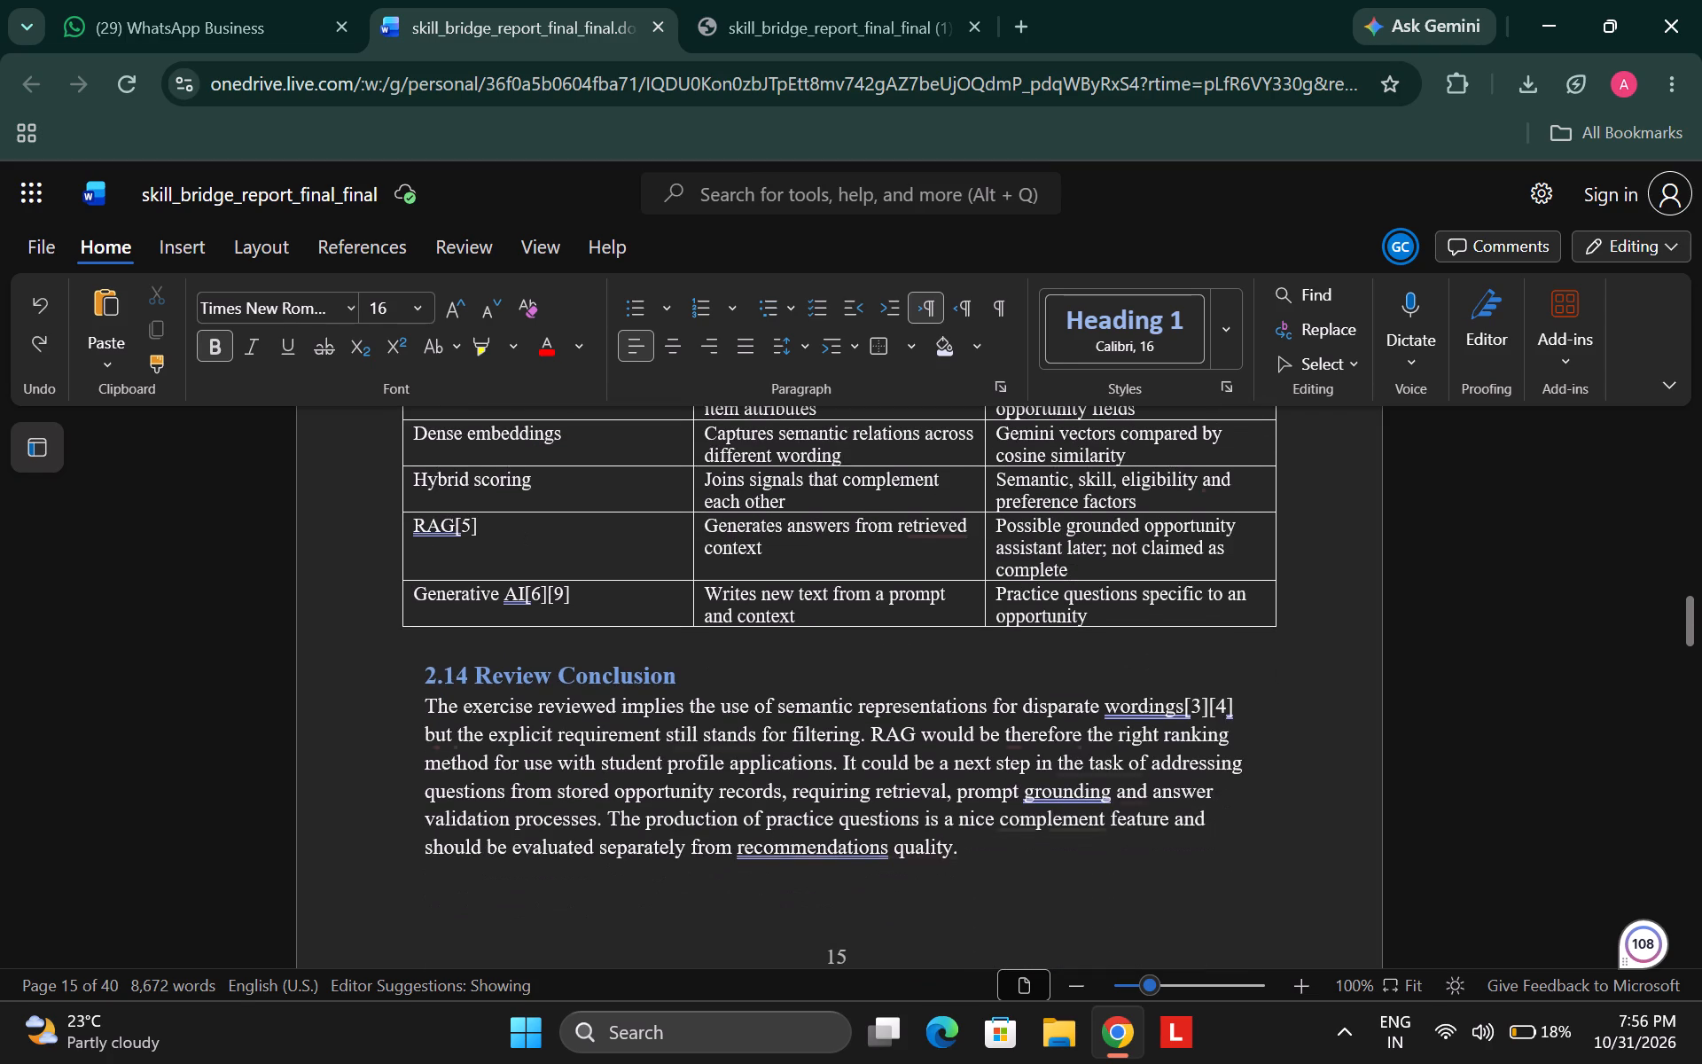
pyautogui.scroll(-4, 1086, 715)
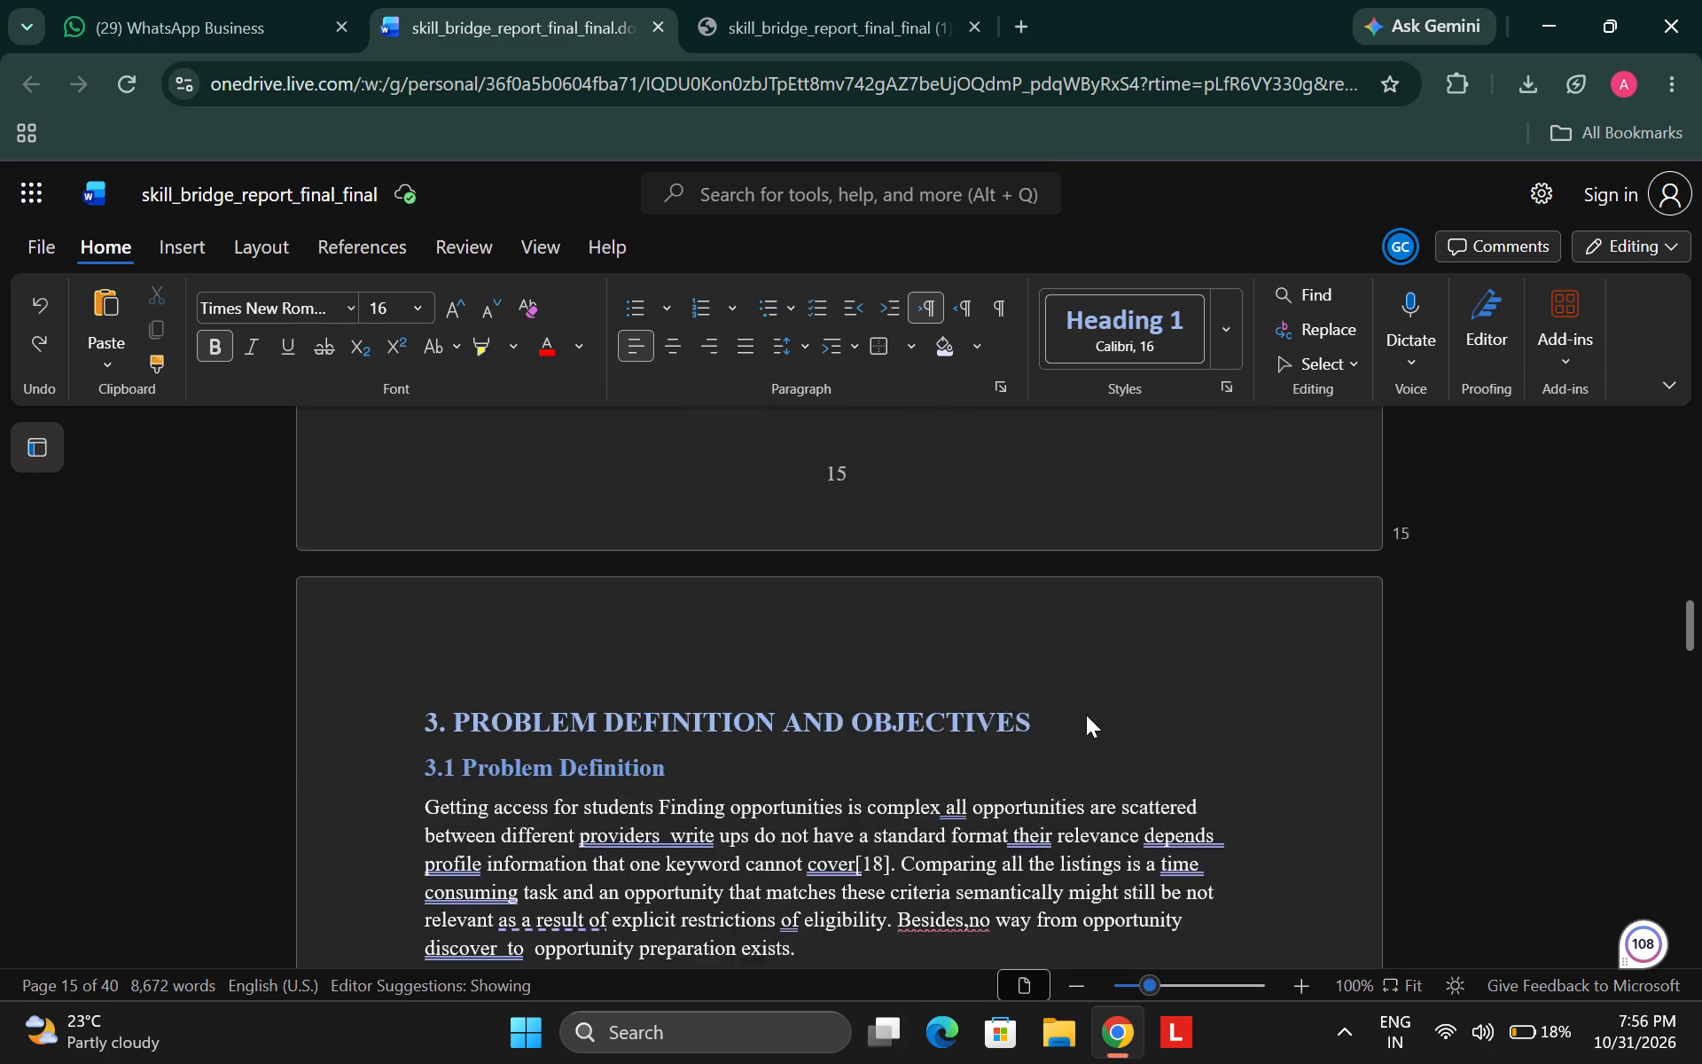
# Check chapter 3, "PROBLEM DEFINITION AND OBJECTIVES", and the page breaks before it and before chapter 4, "PROPOSED METHODOLOGY AND WORK DESCRIPTION".
pyautogui.scroll(-1, 1086, 715)
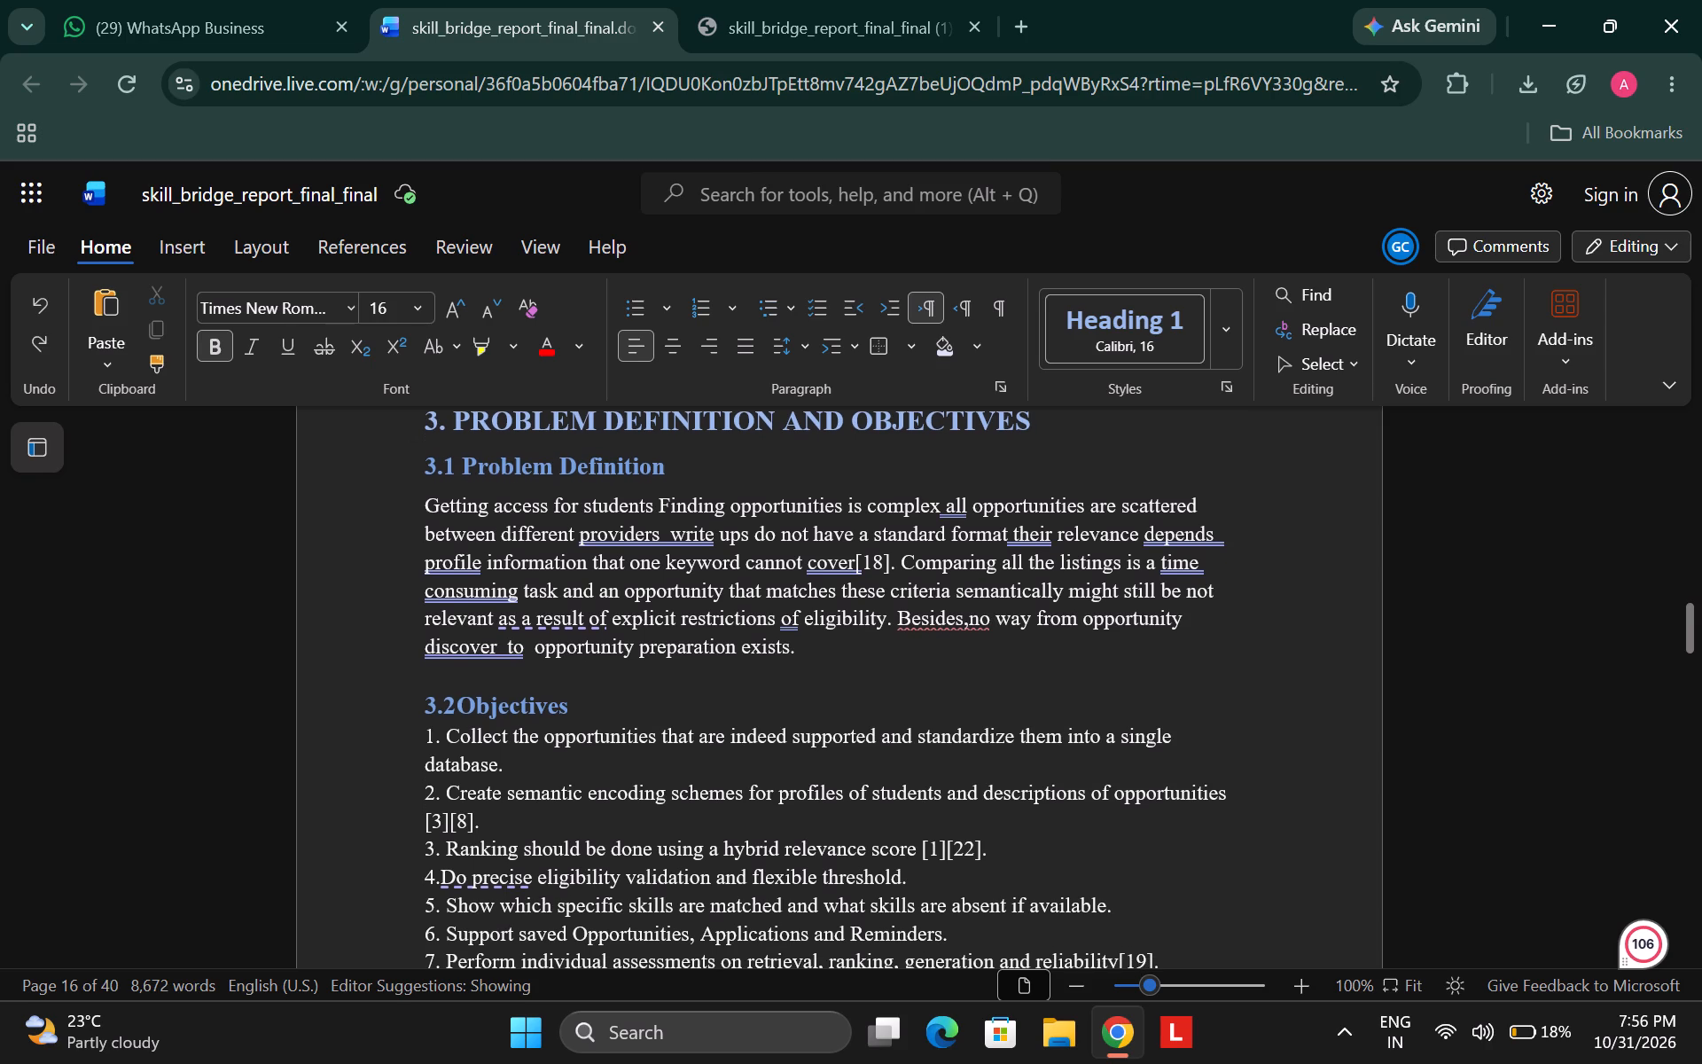
pyautogui.scroll(1, 1023, 734)
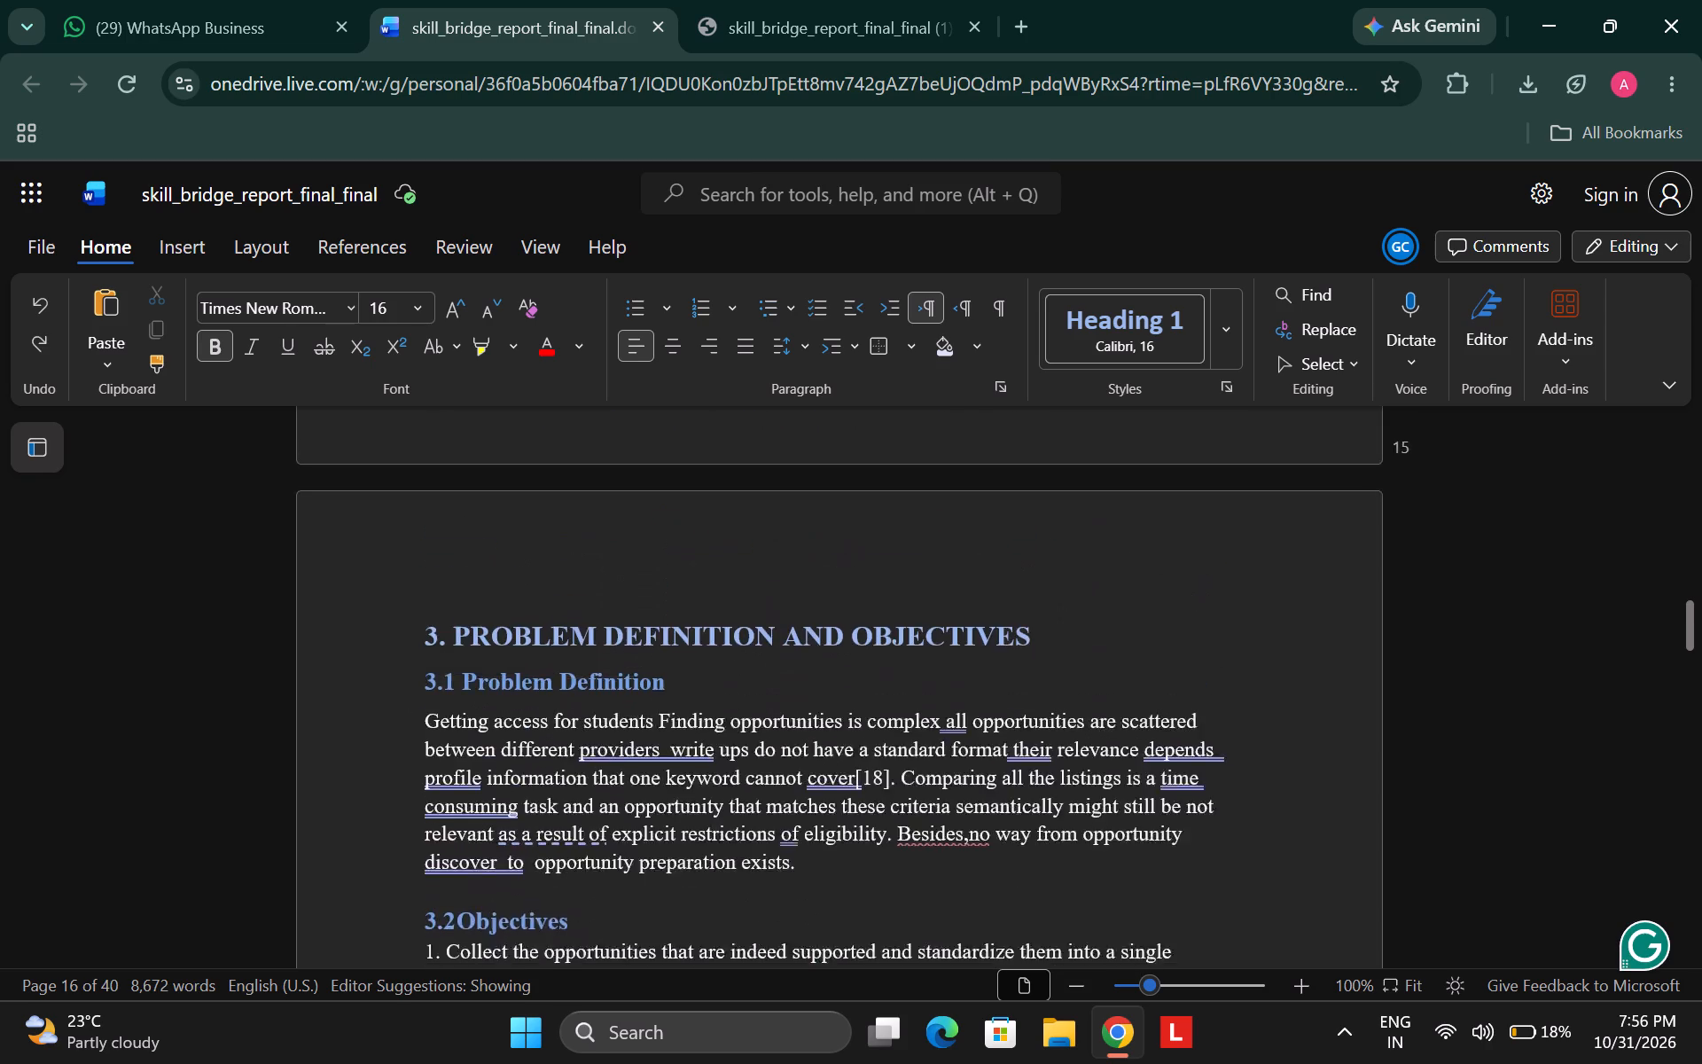
pyautogui.scroll(1, 1023, 734)
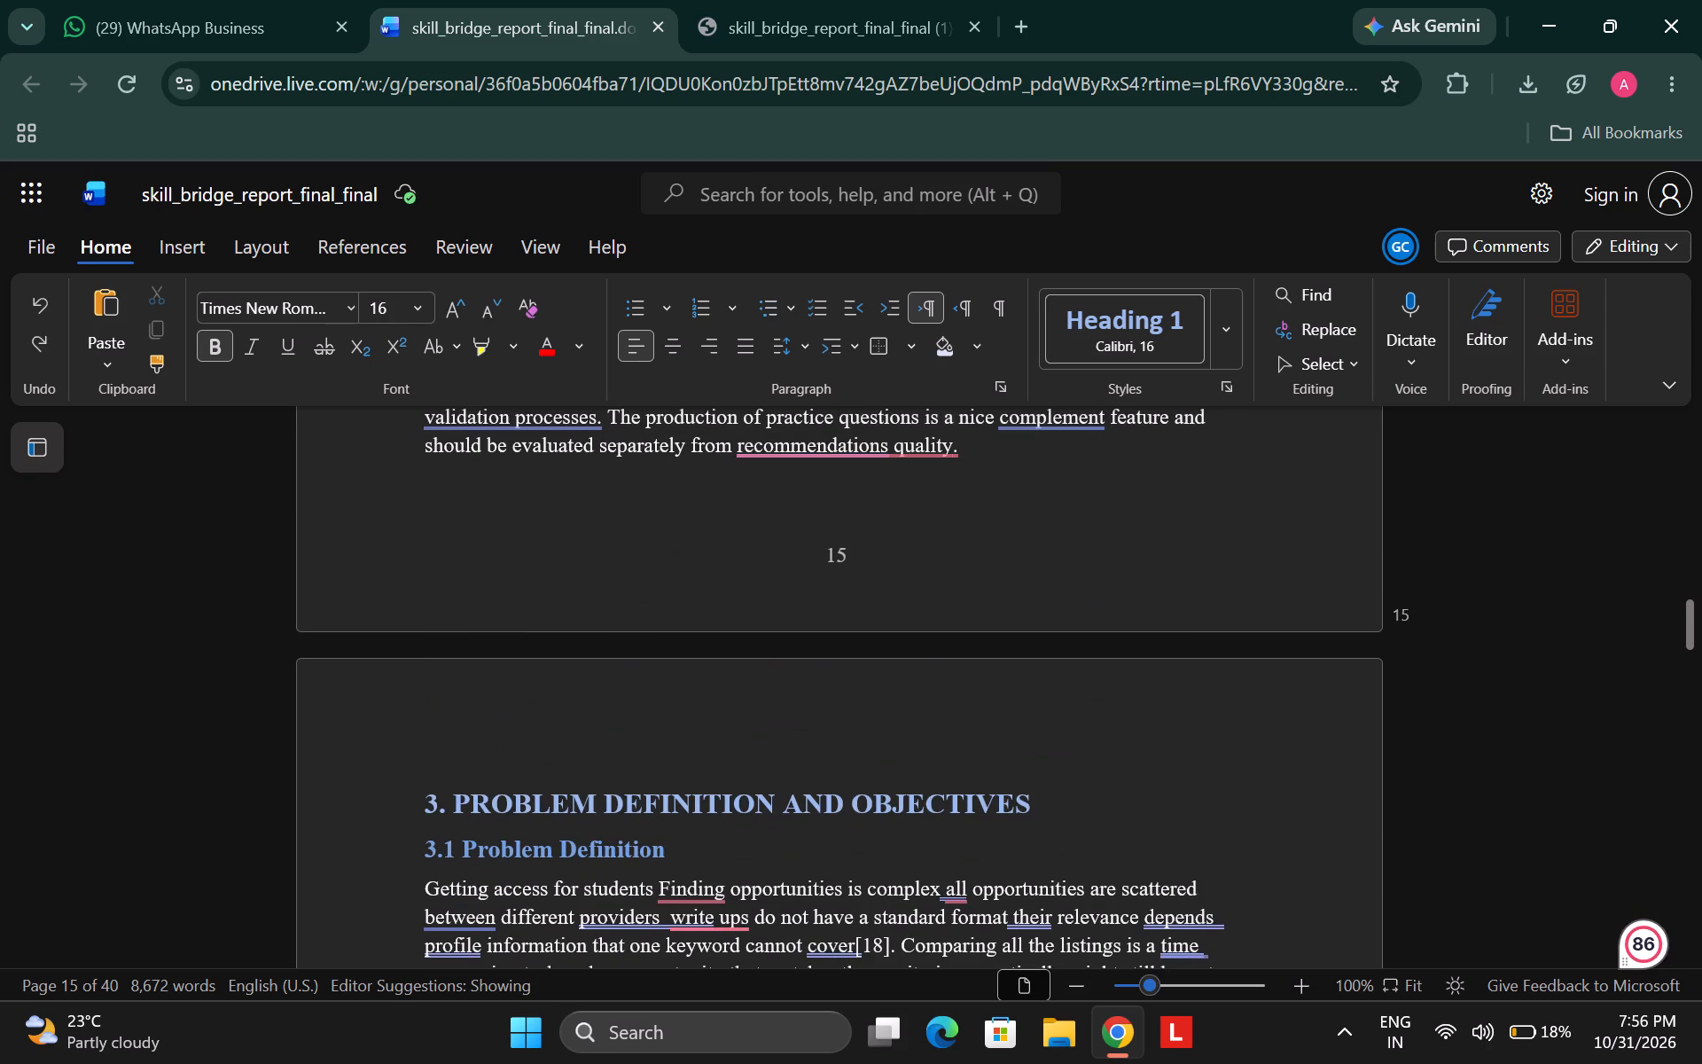
pyautogui.scroll(-1, 888, 725)
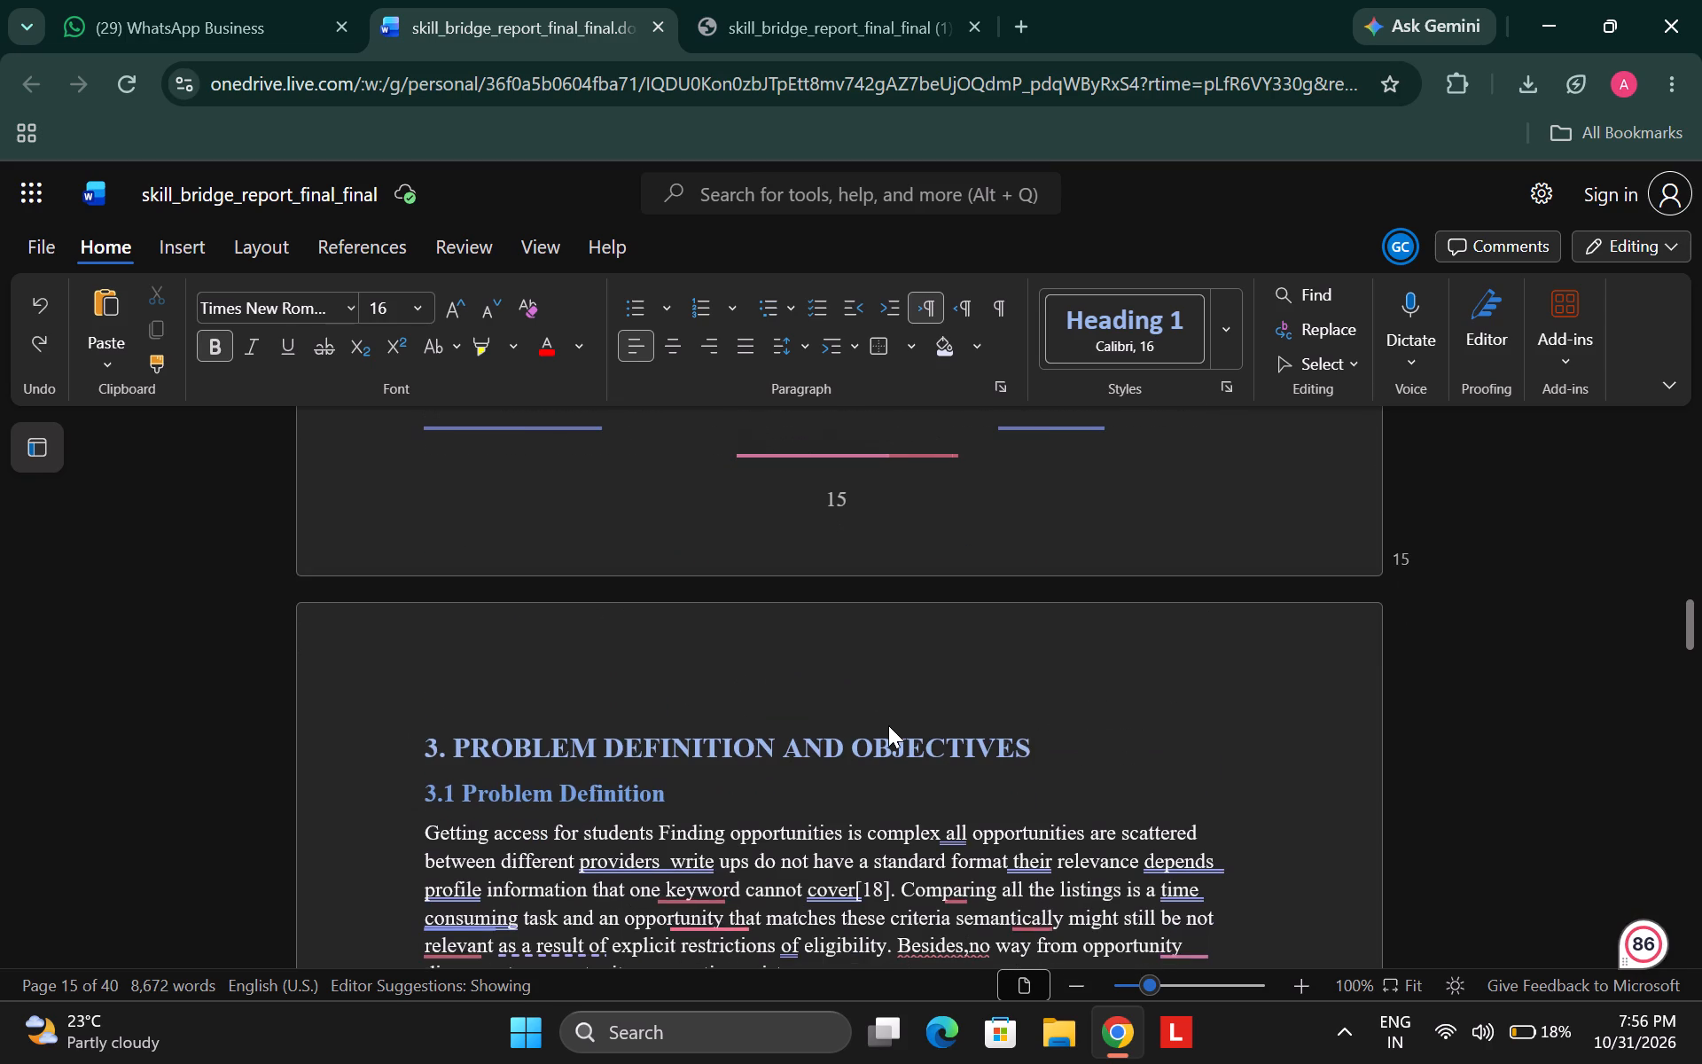
pyautogui.scroll(-4, 888, 725)
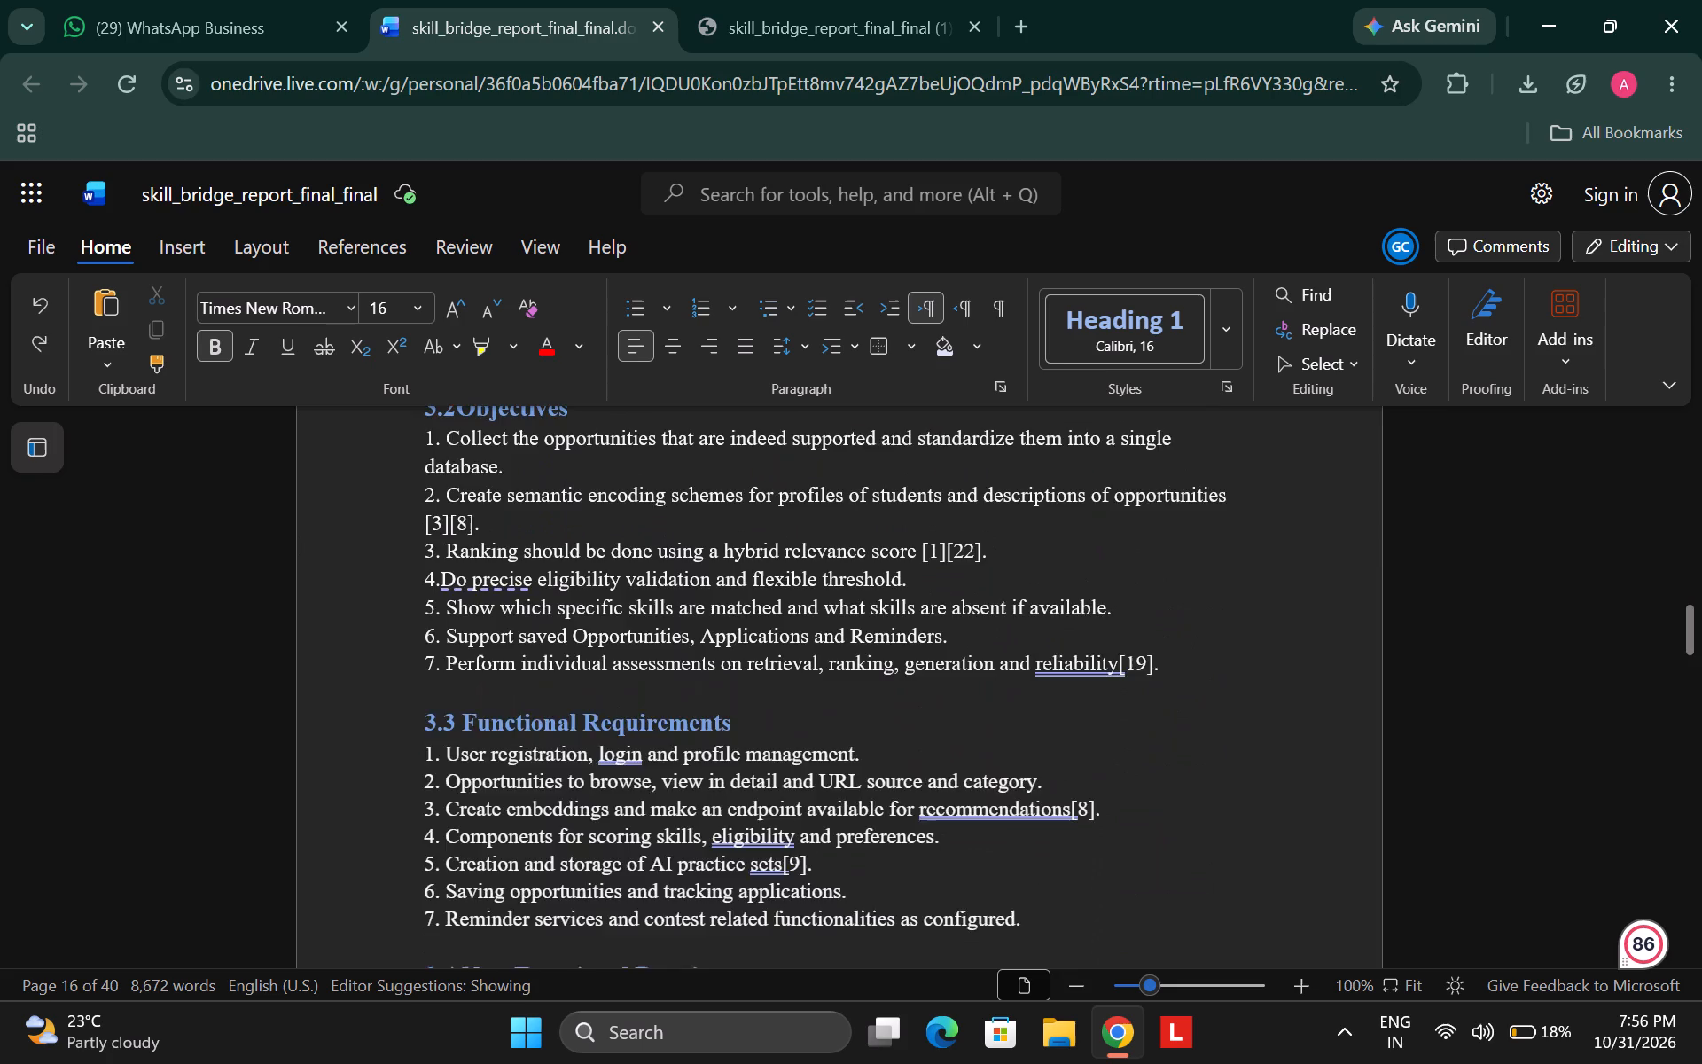
pyautogui.scroll(6, 888, 725)
pyautogui.hscroll(1, 888, 725)
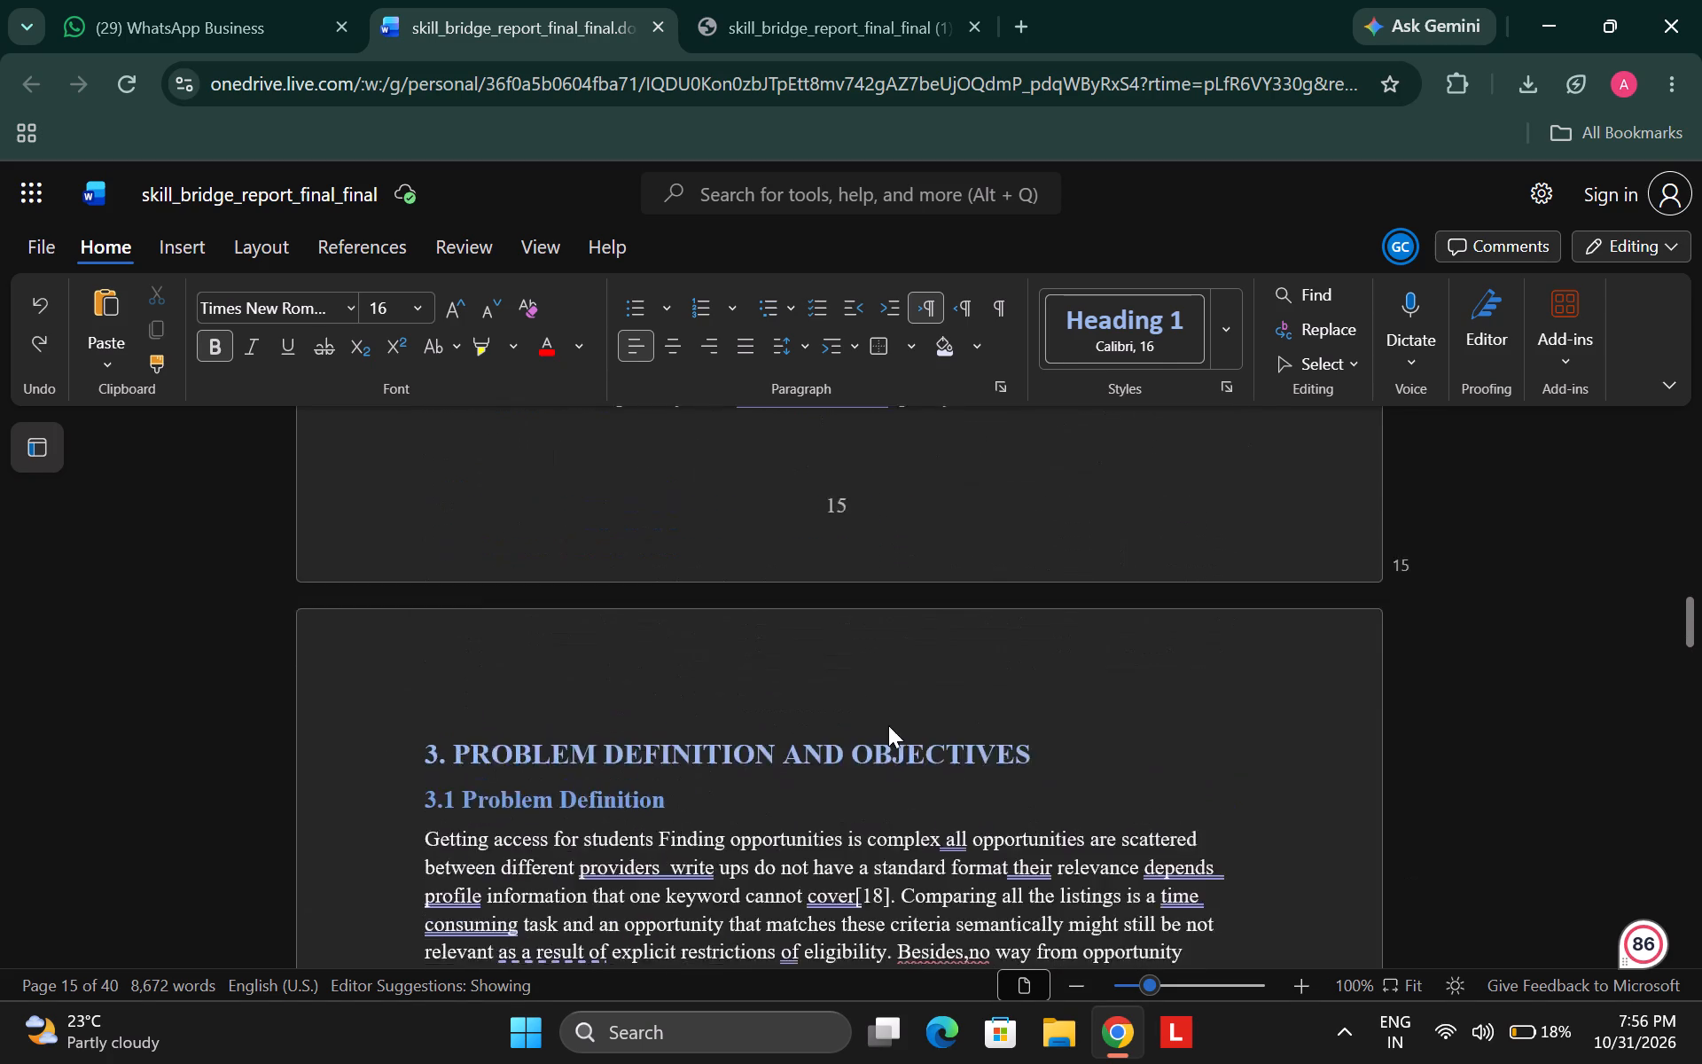
pyautogui.scroll(4, 888, 725)
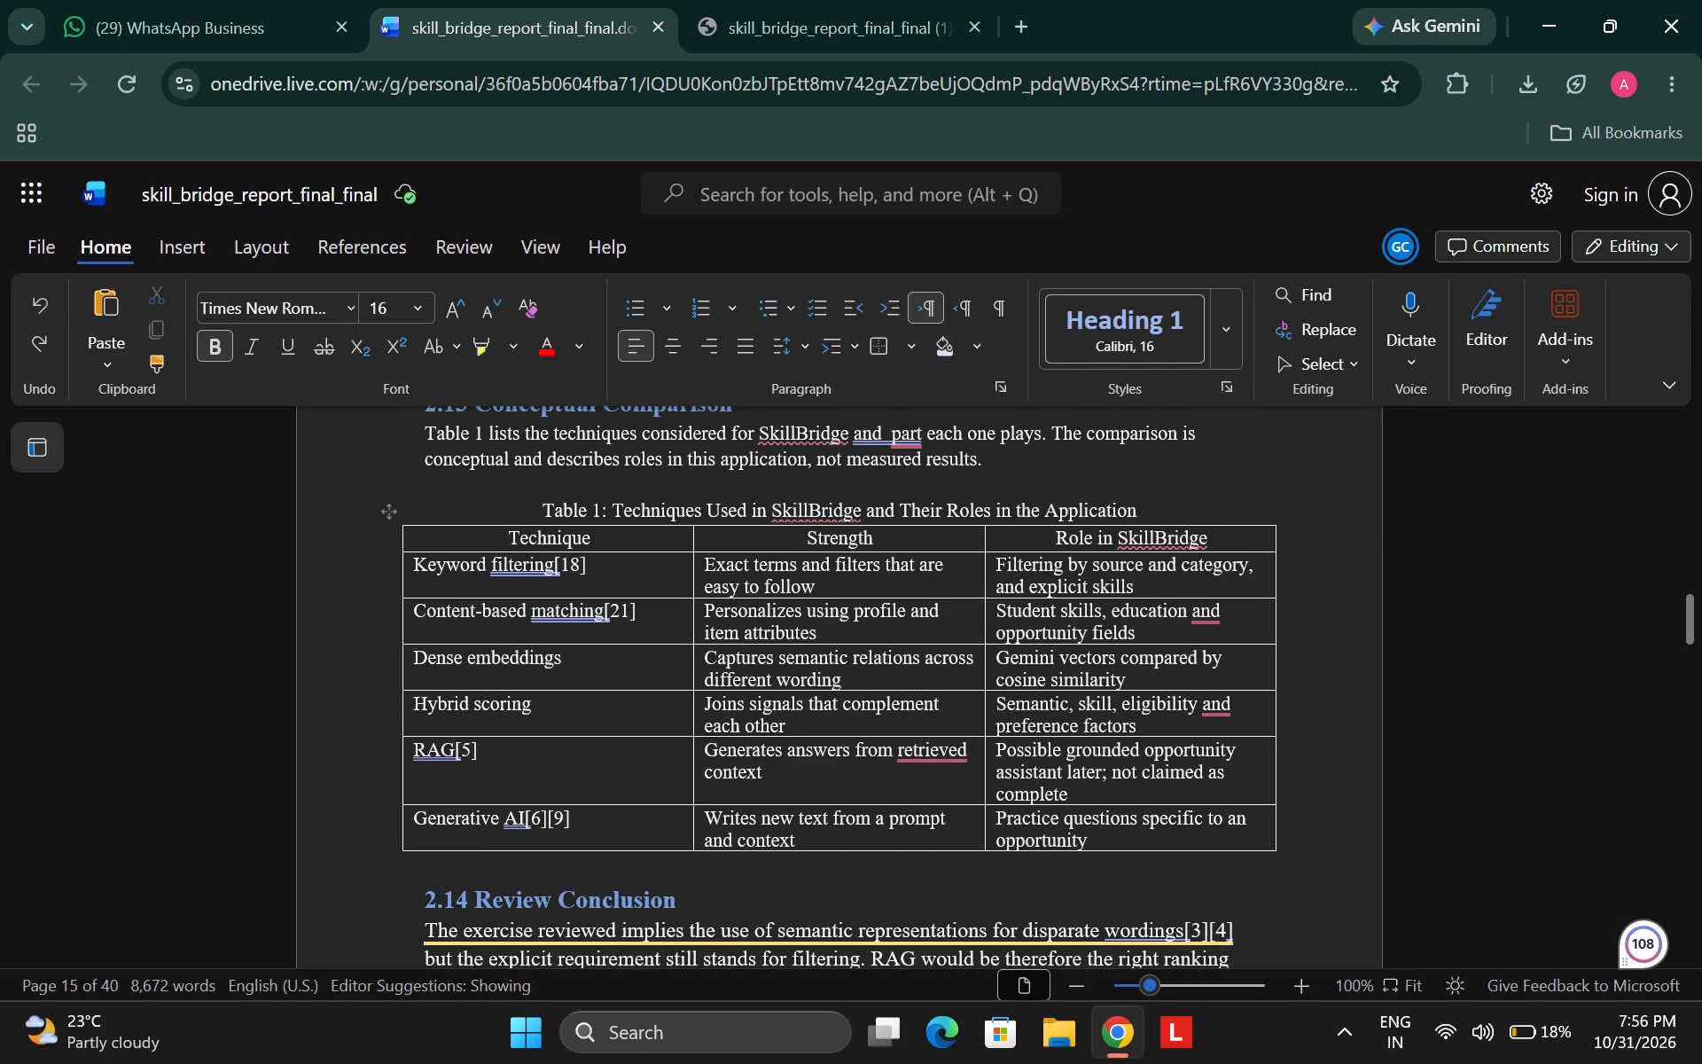
pyautogui.scroll(-2, 1016, 650)
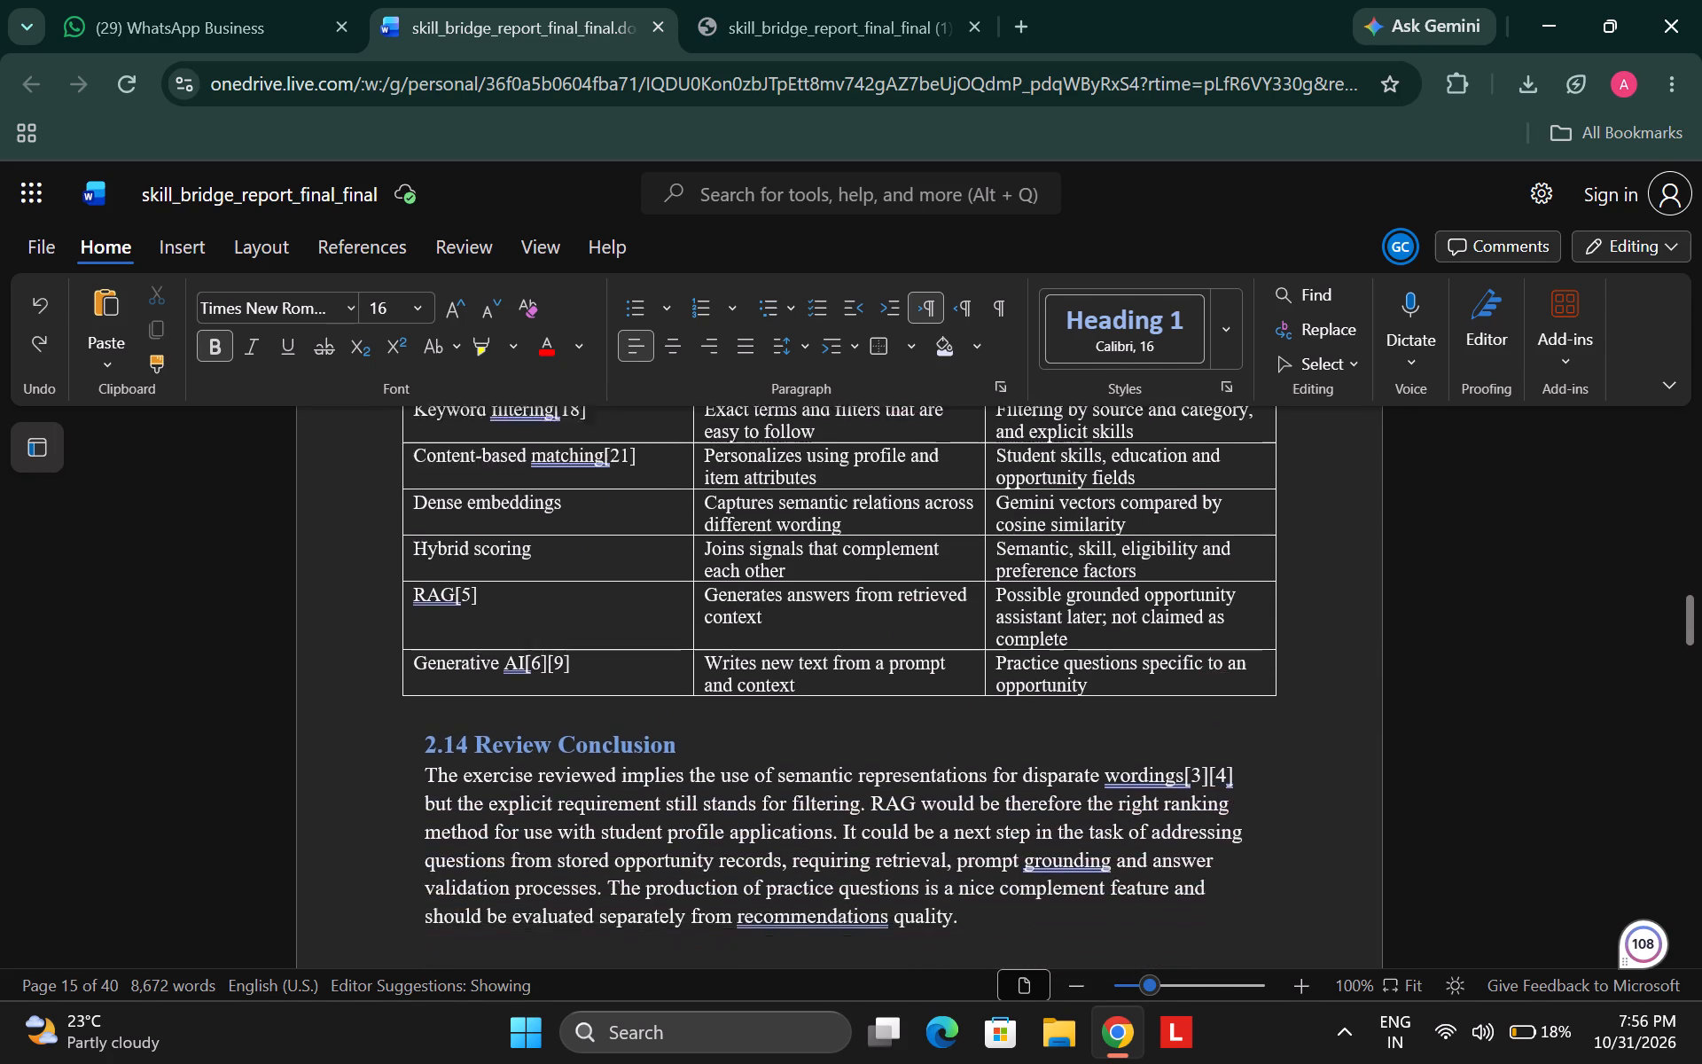
pyautogui.scroll(-2, 1016, 650)
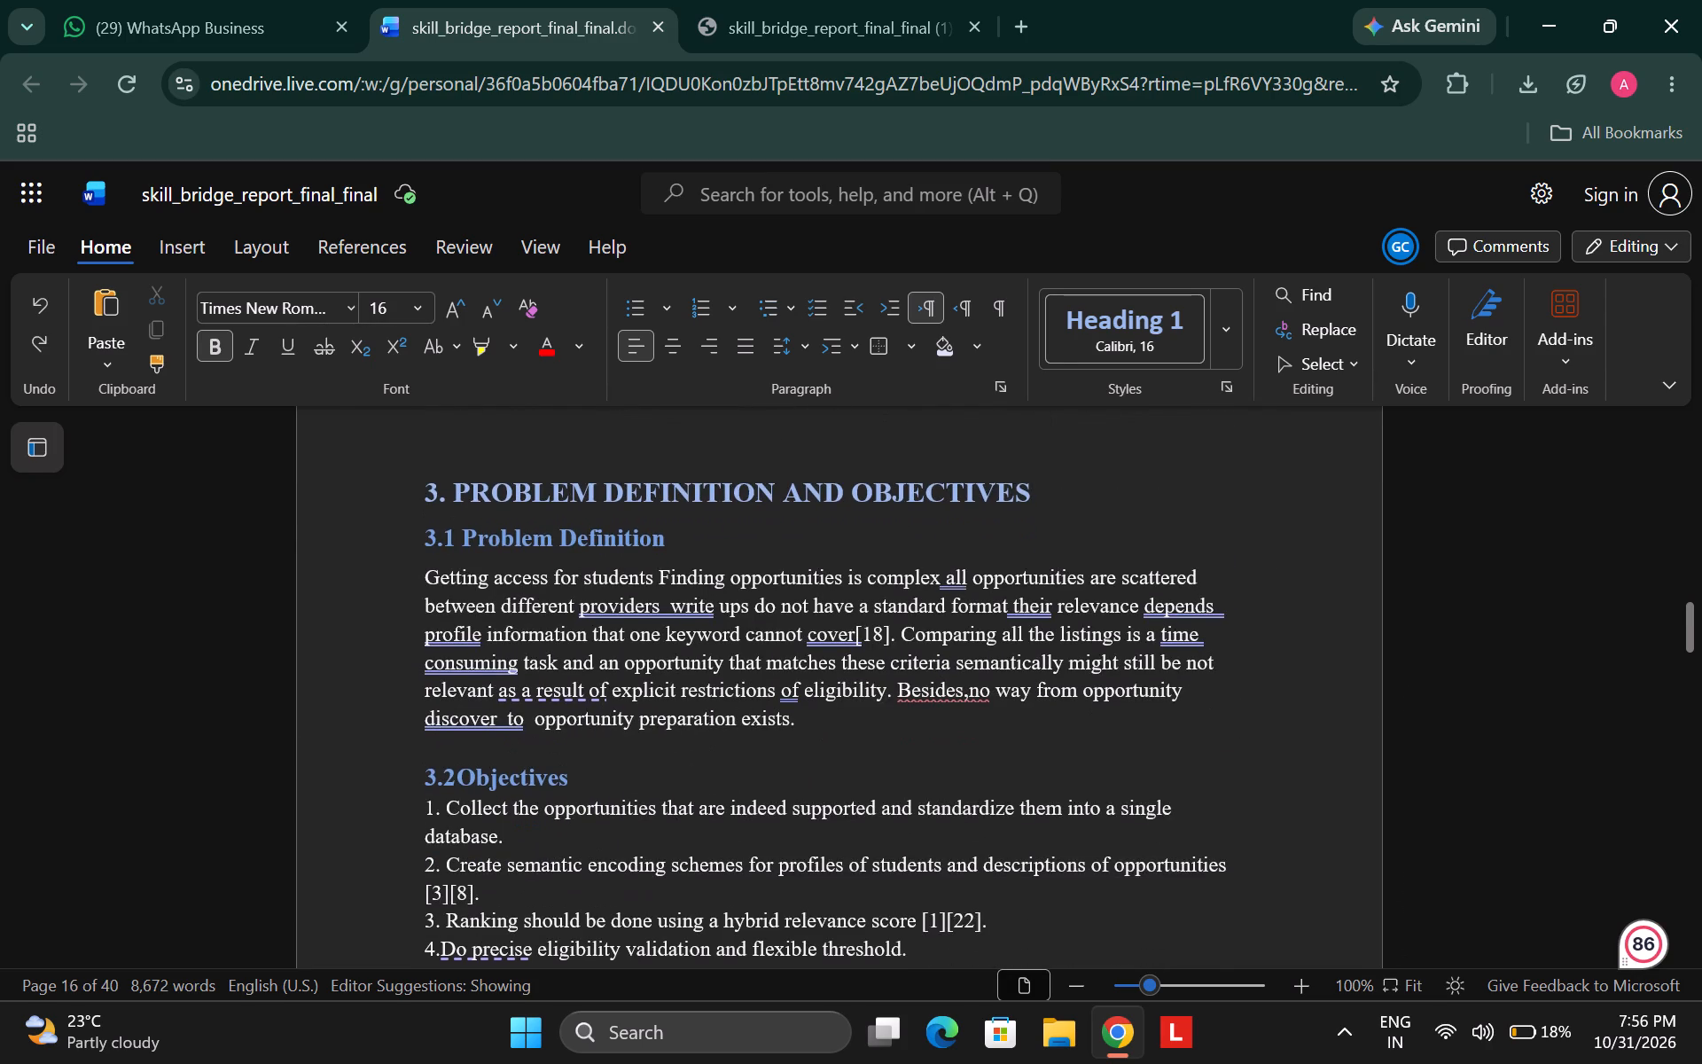
pyautogui.scroll(2, 1016, 650)
pyautogui.scroll(-2, 1016, 650)
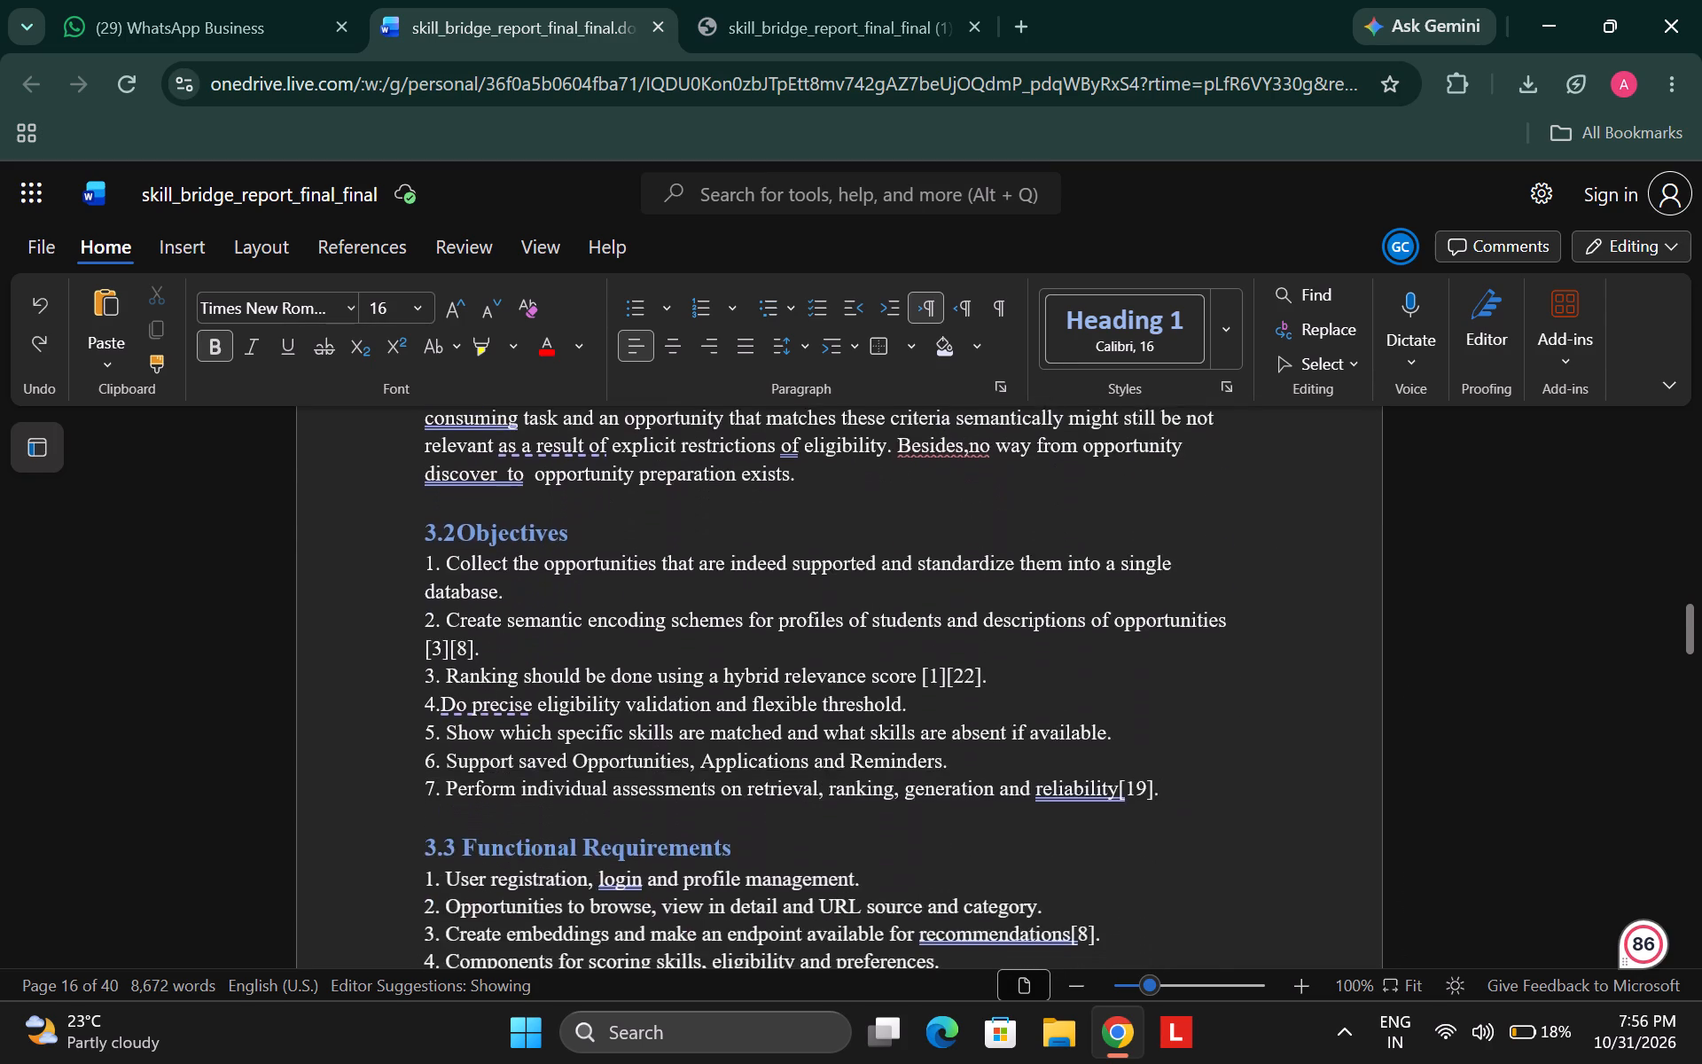
pyautogui.scroll(-2, 1016, 650)
pyautogui.scroll(1, 1016, 650)
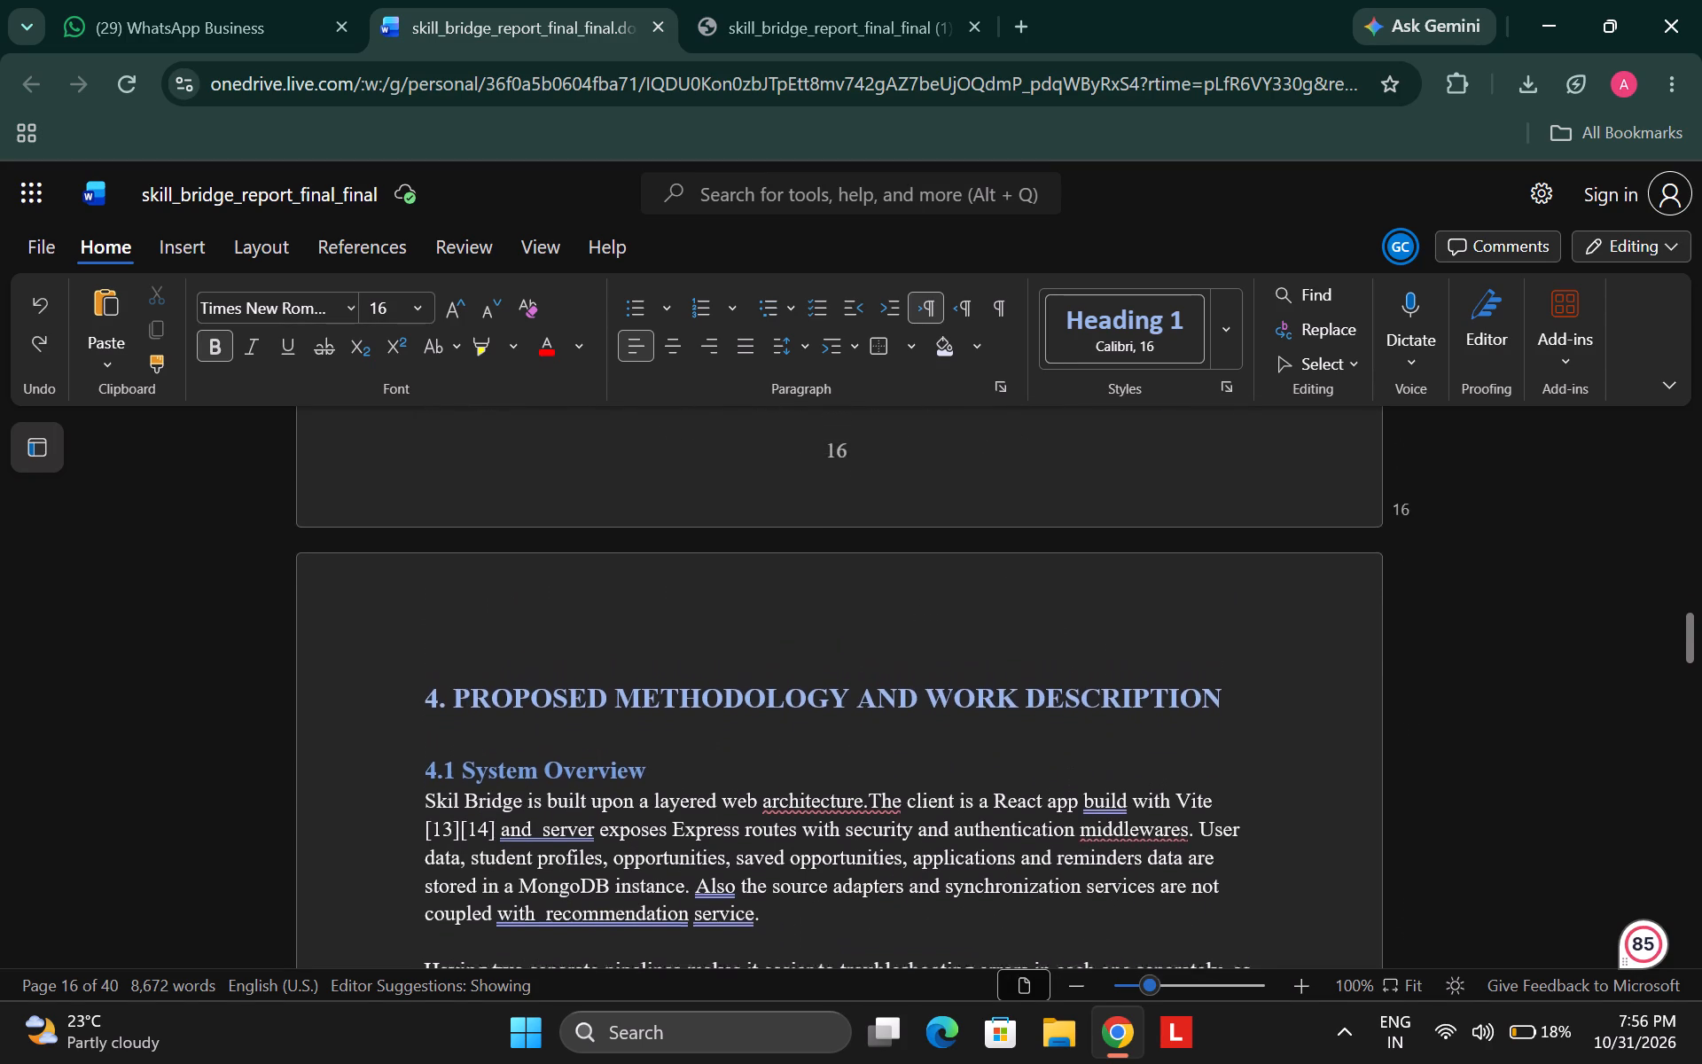
pyautogui.scroll(5, 1016, 650)
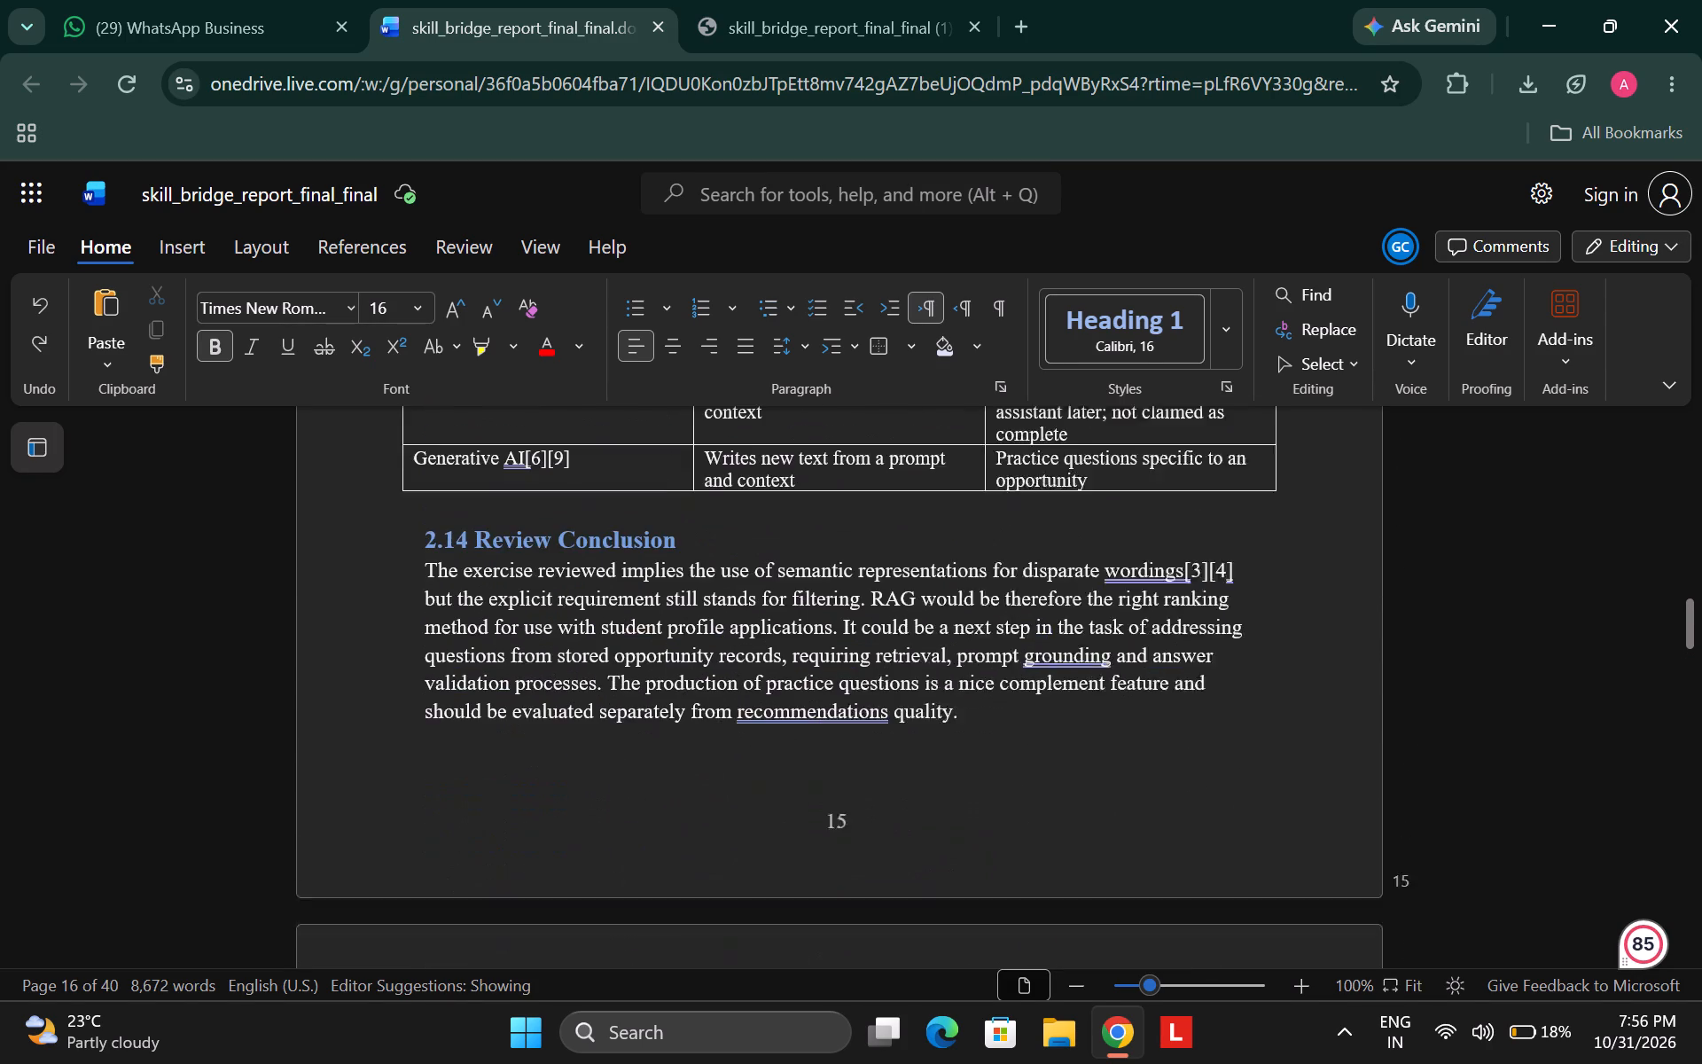
pyautogui.scroll(3, 1016, 650)
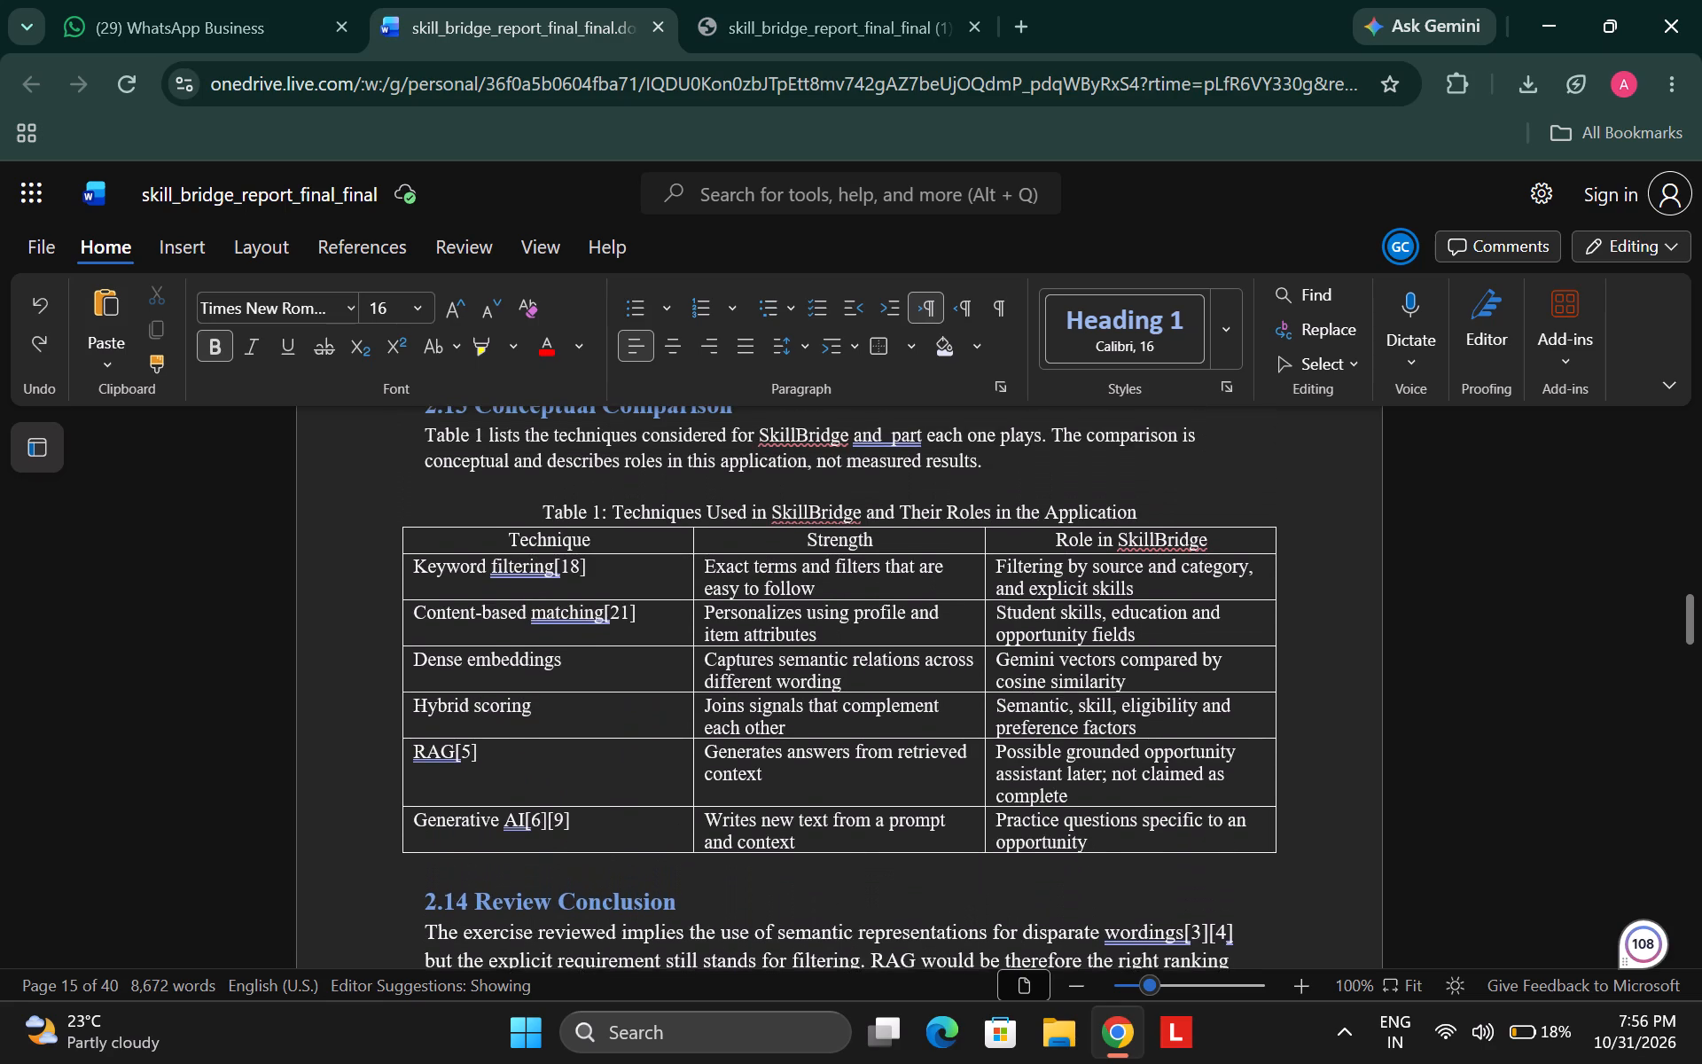
pyautogui.scroll(2, 1016, 650)
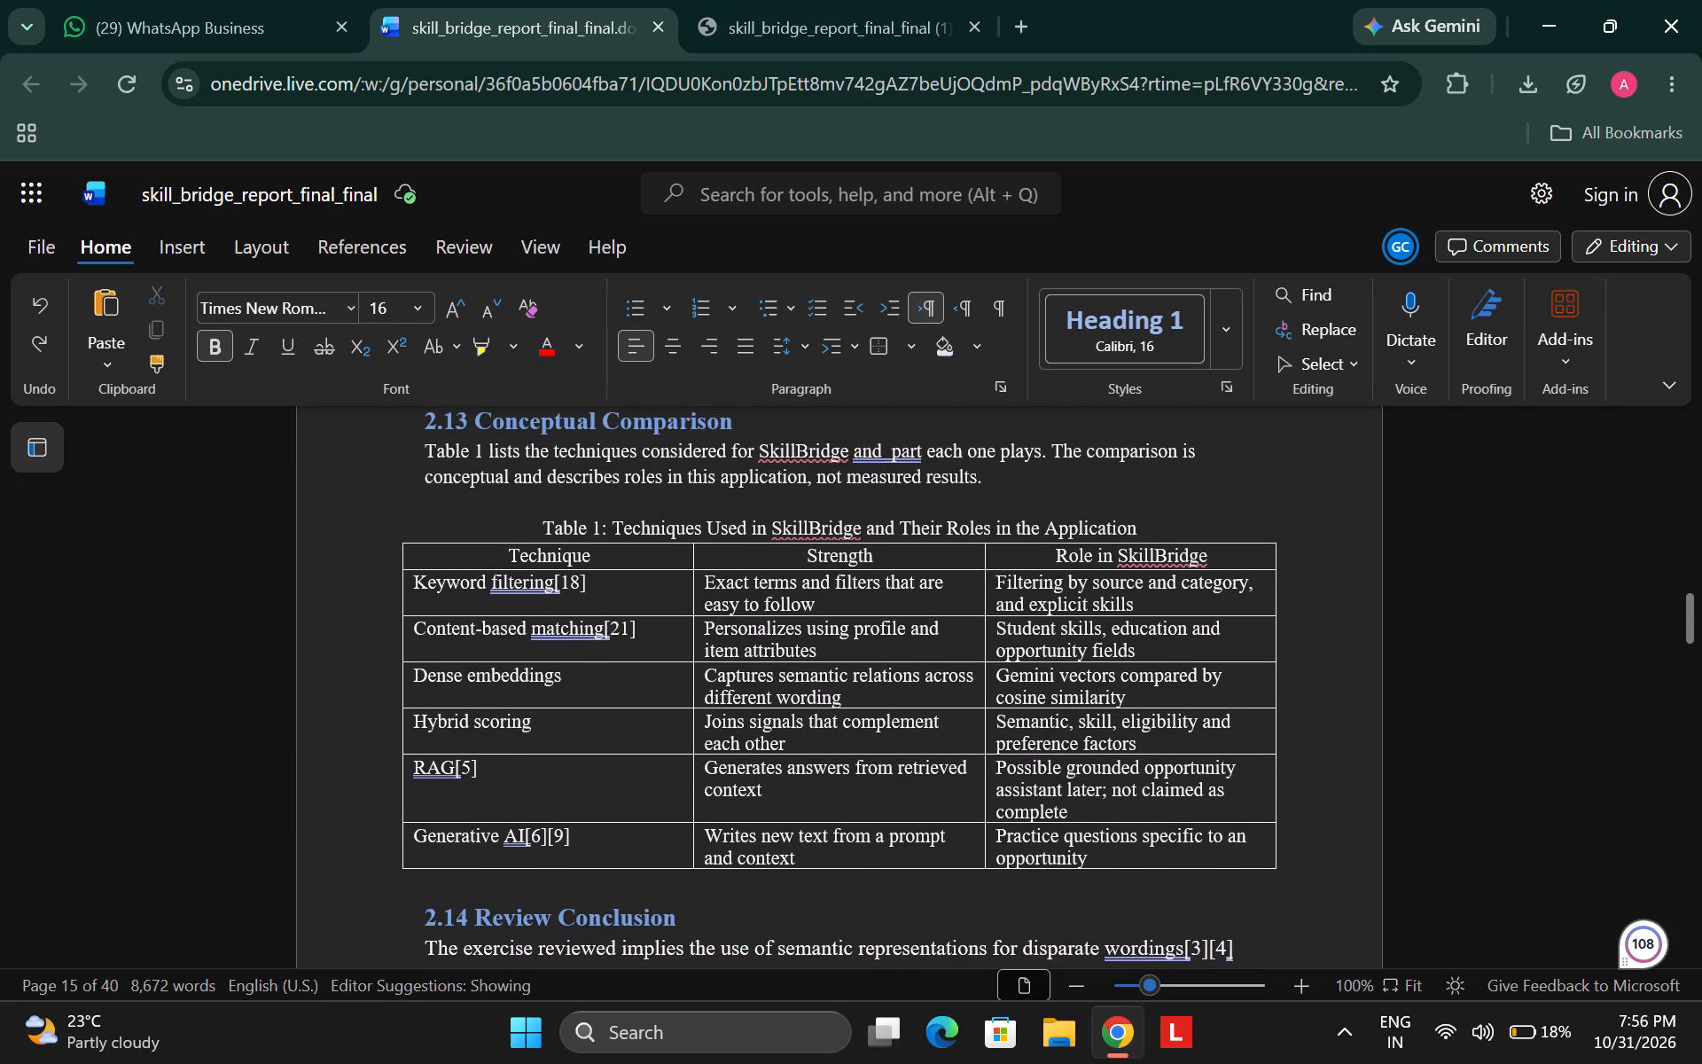
pyautogui.scroll(1, 1016, 650)
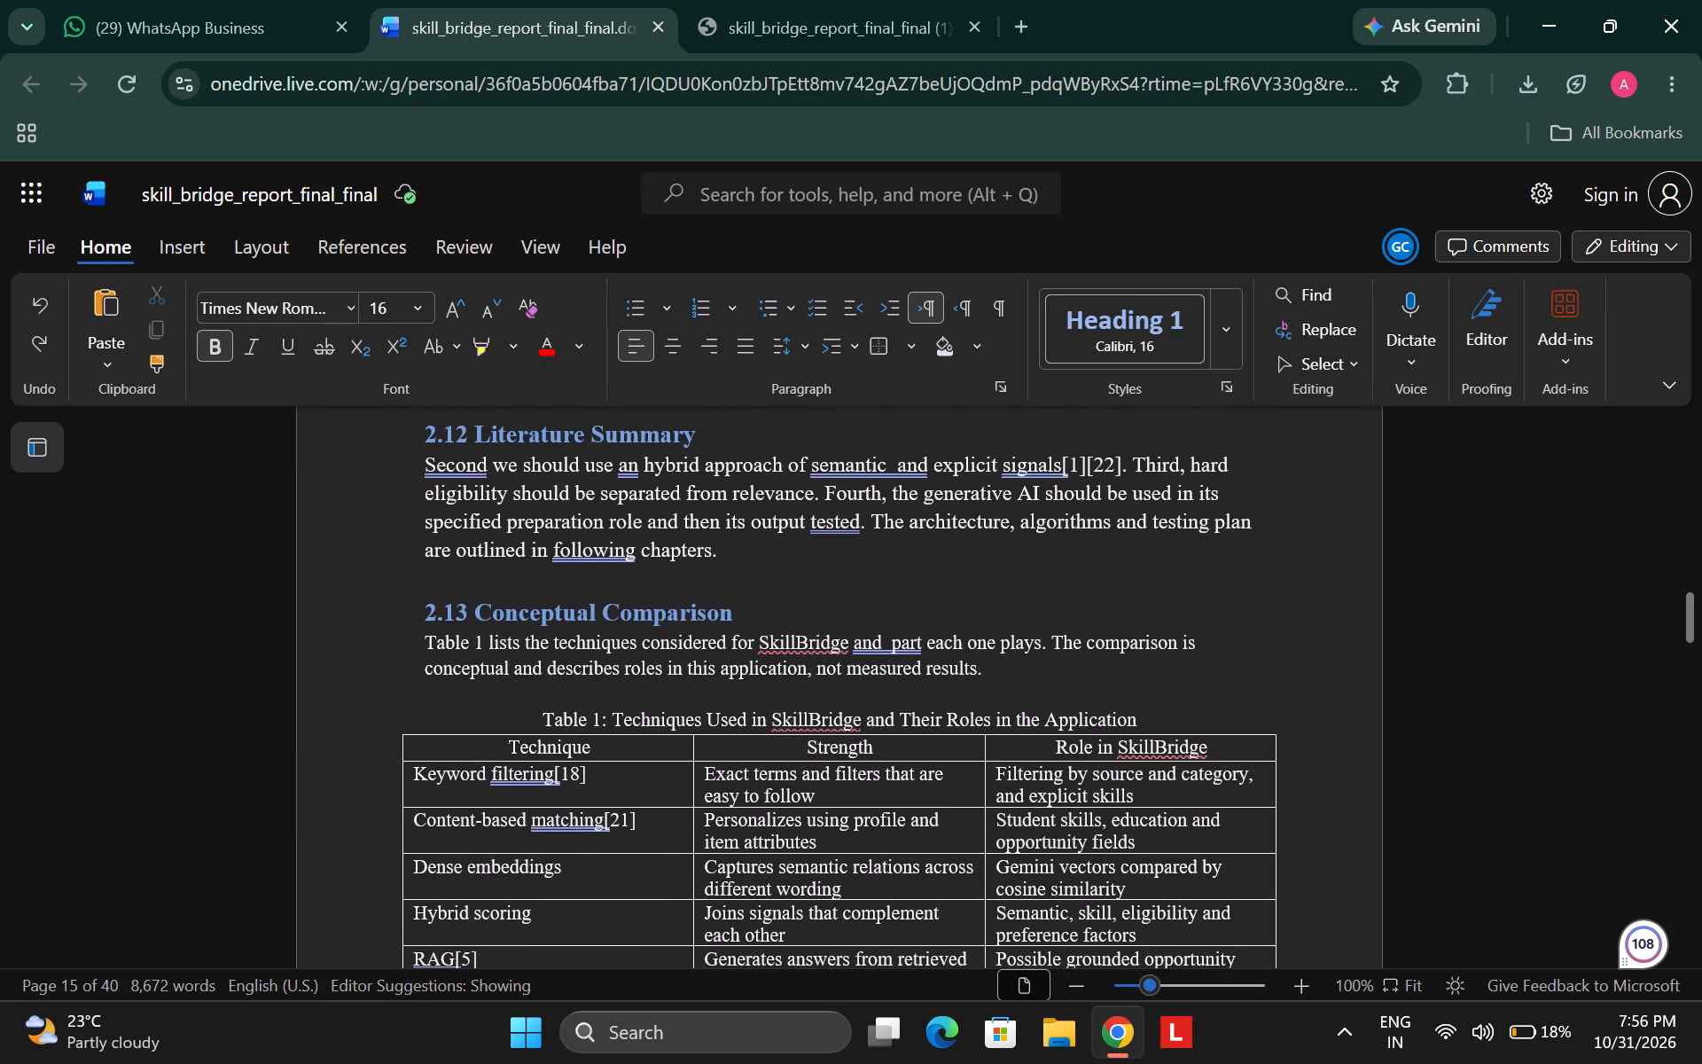
pyautogui.scroll(6, 1016, 650)
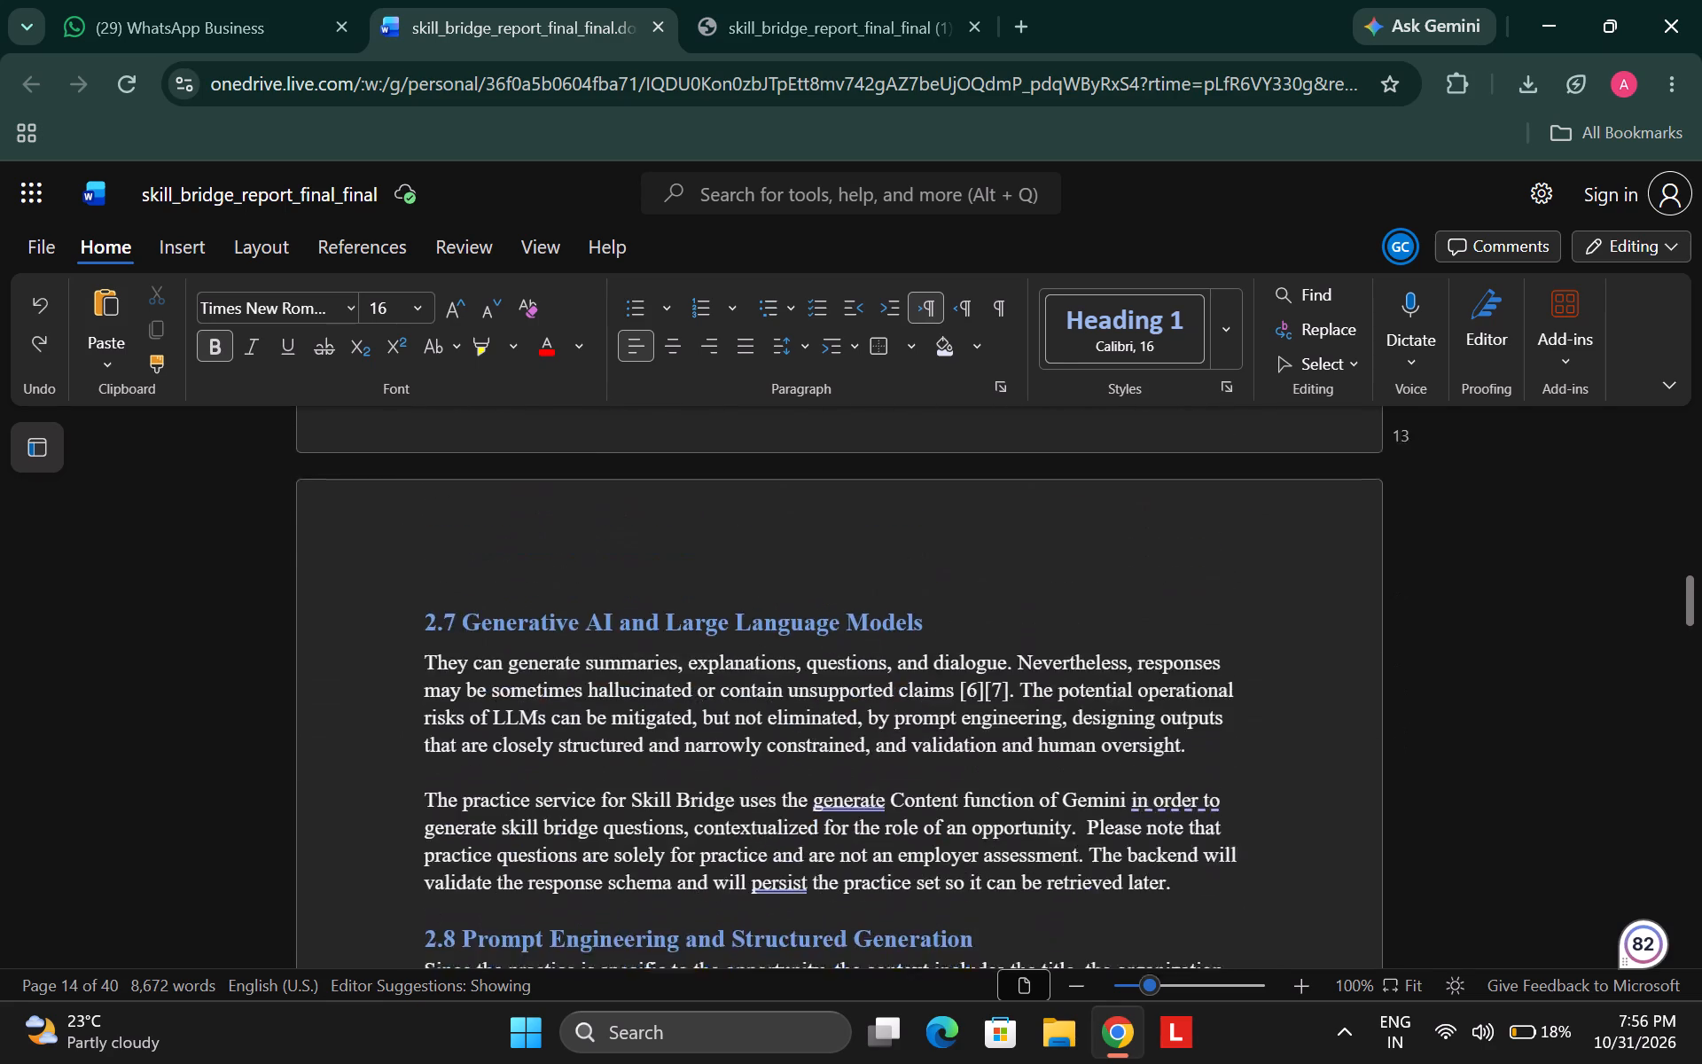
pyautogui.scroll(10, 1016, 650)
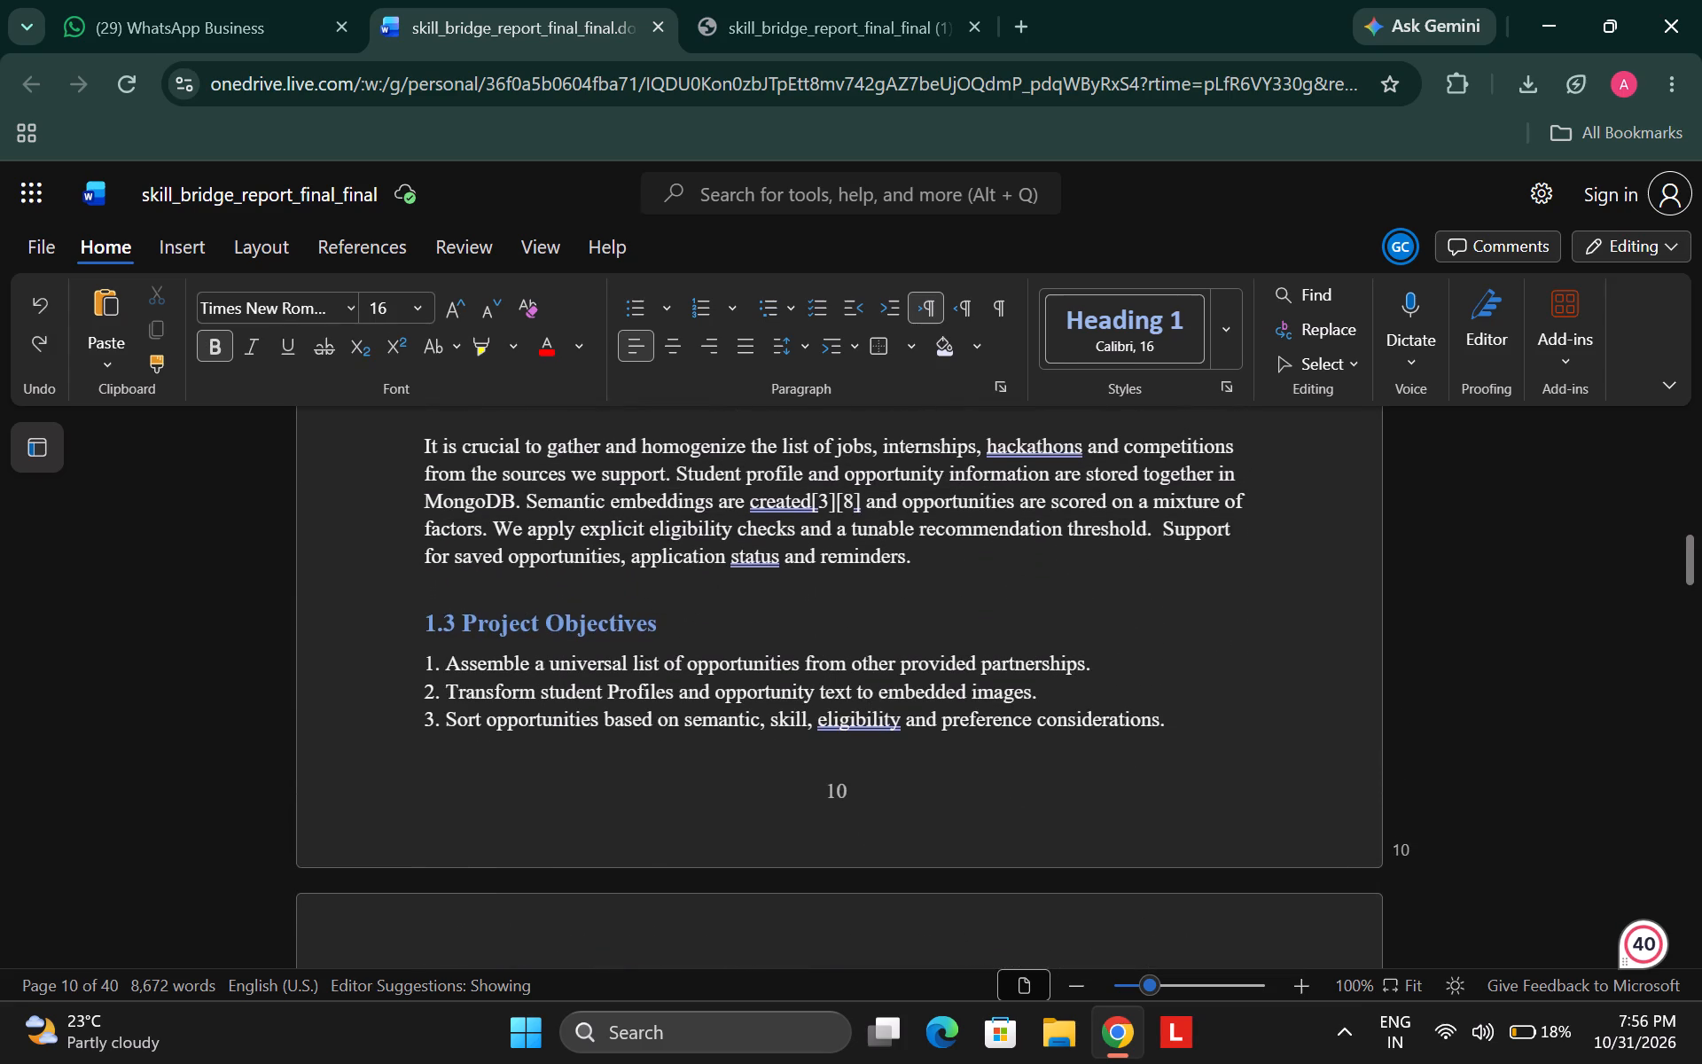
pyautogui.scroll(2, 1016, 650)
pyautogui.scroll(-6, 1016, 650)
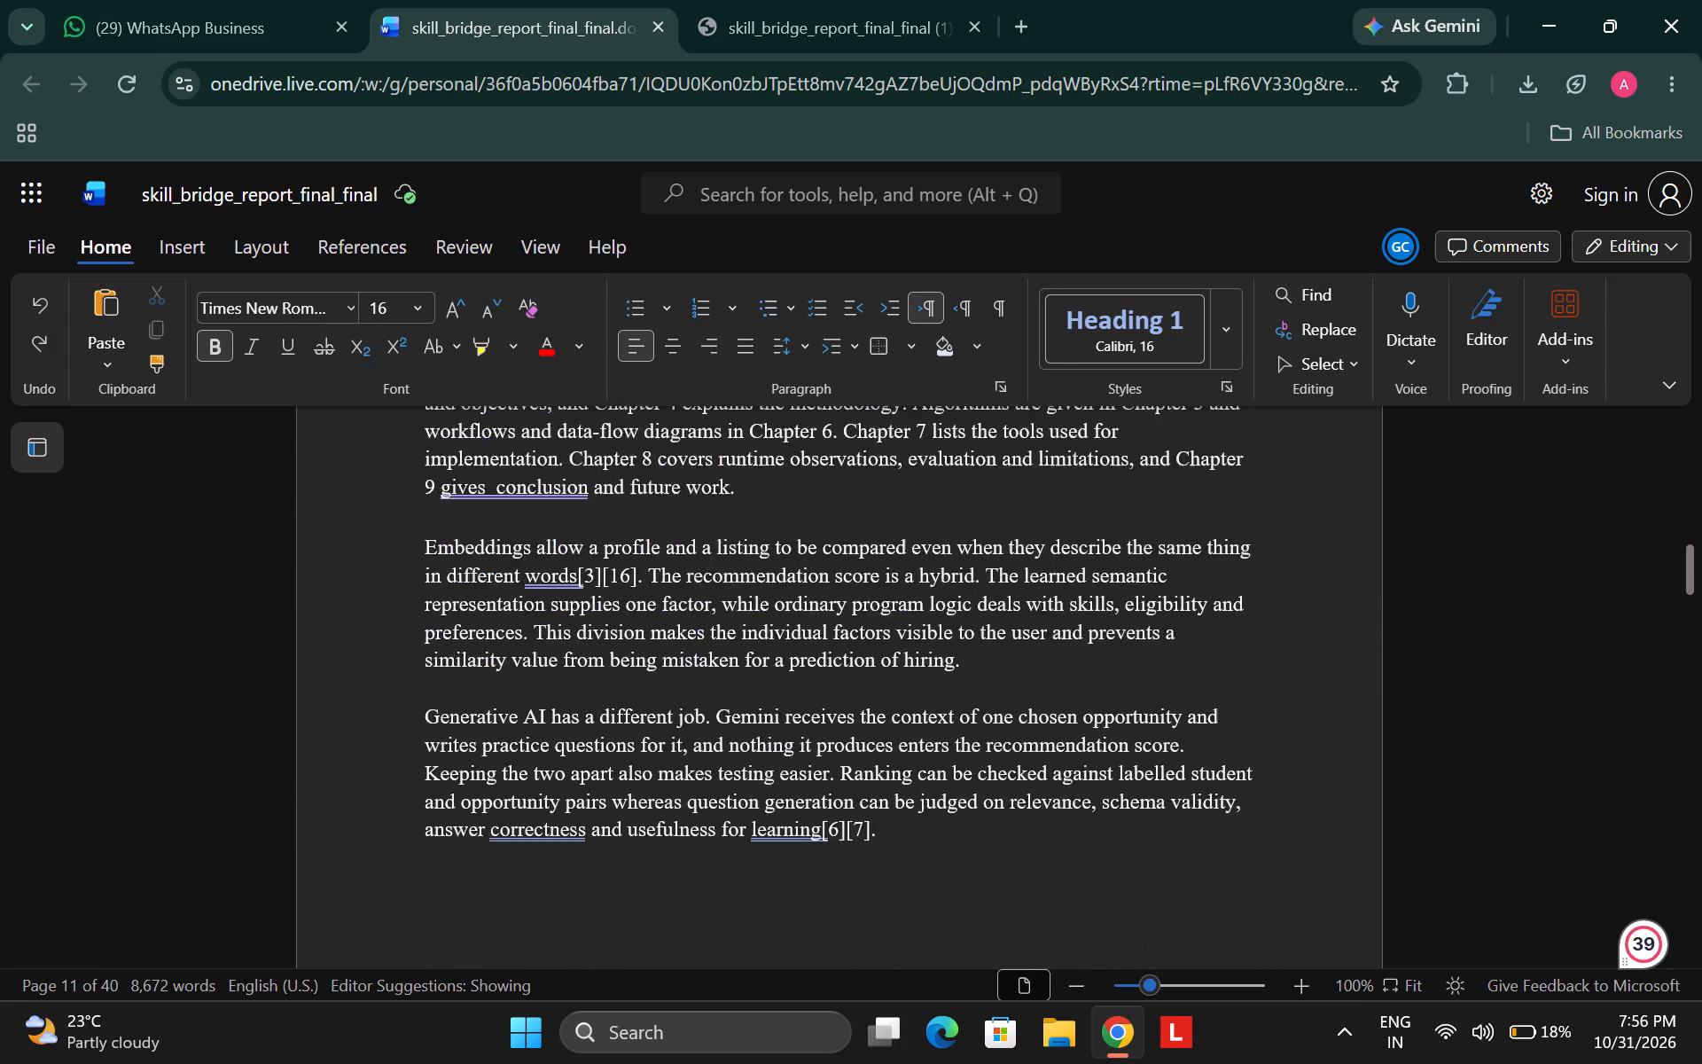
pyautogui.scroll(-2, 1016, 650)
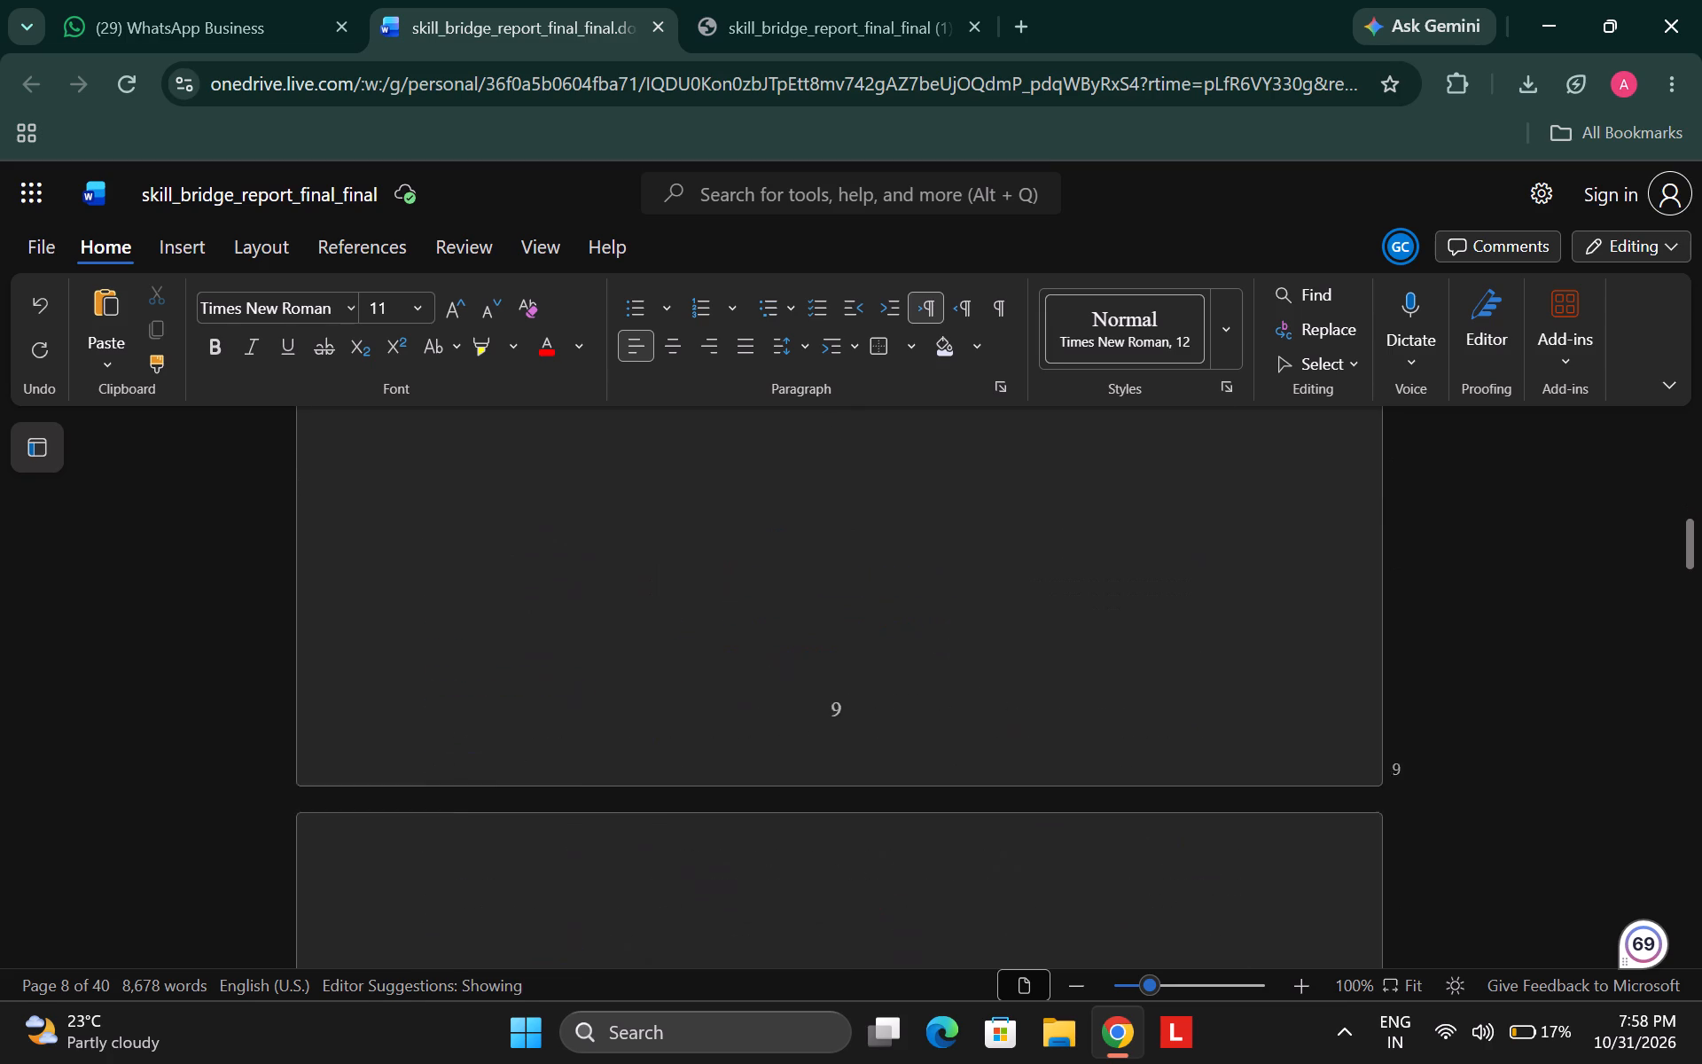
pyautogui.scroll(-19, 1013, 828)
pyautogui.scroll(-5, 1013, 828)
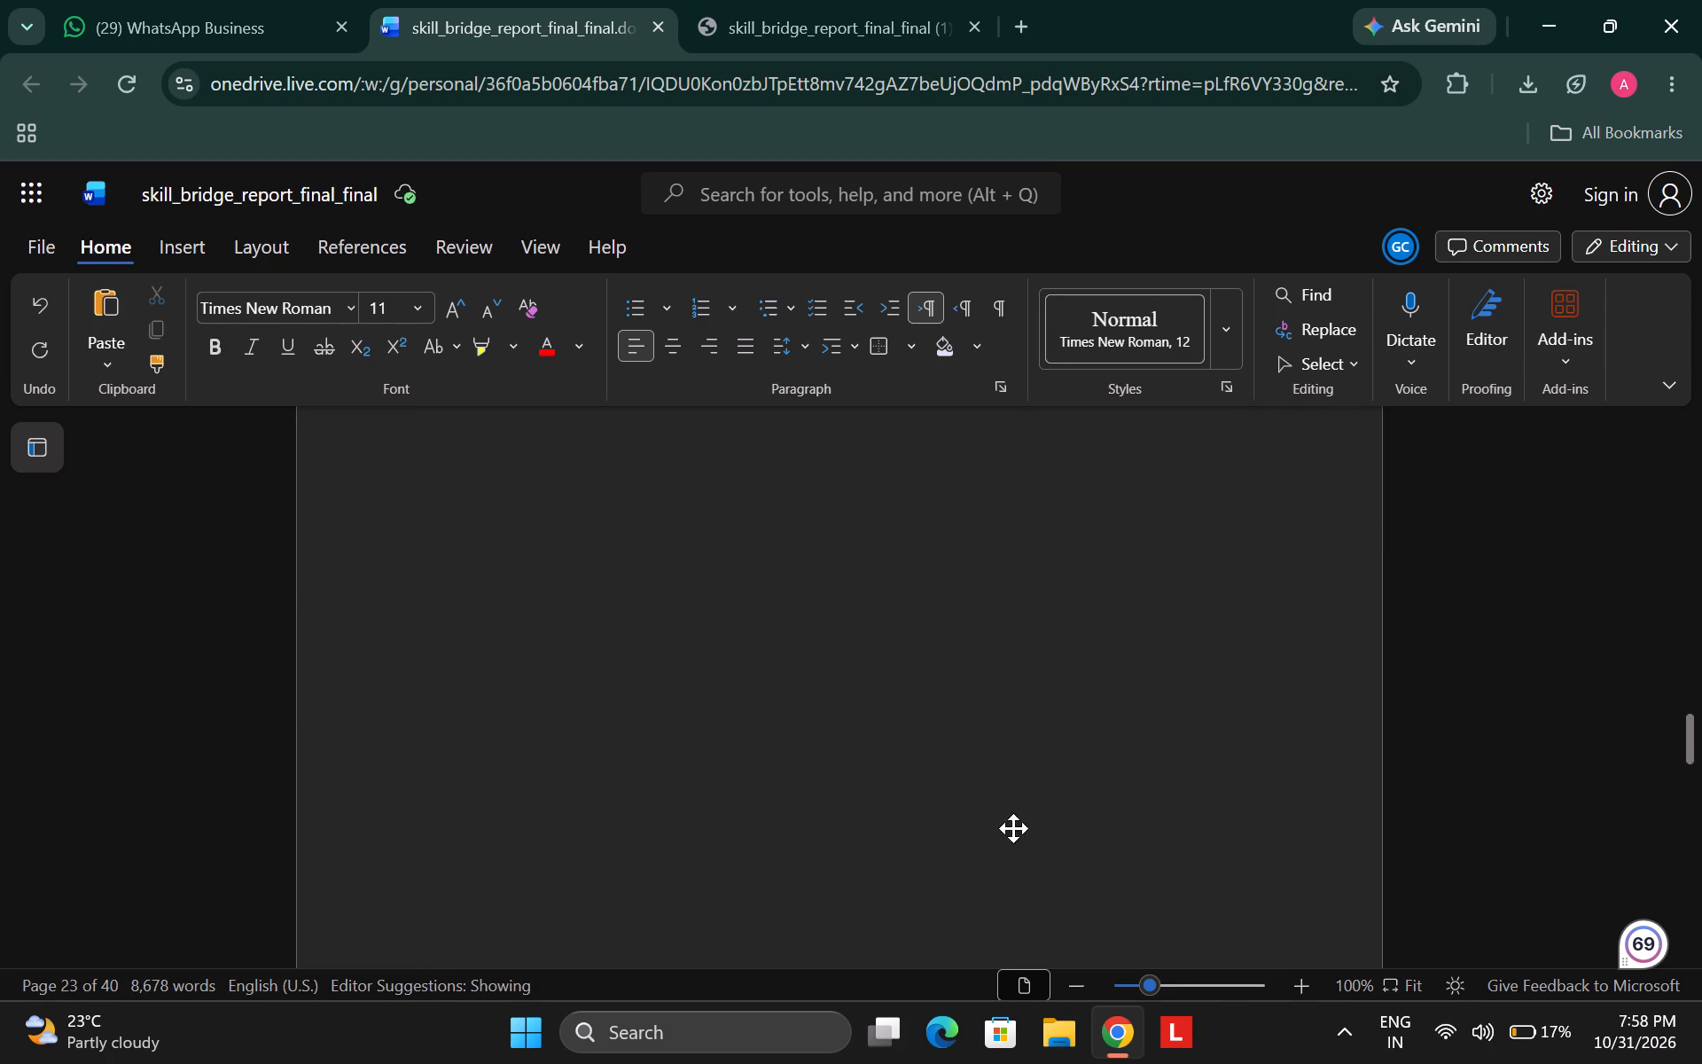
pyautogui.scroll(-7, 1013, 828)
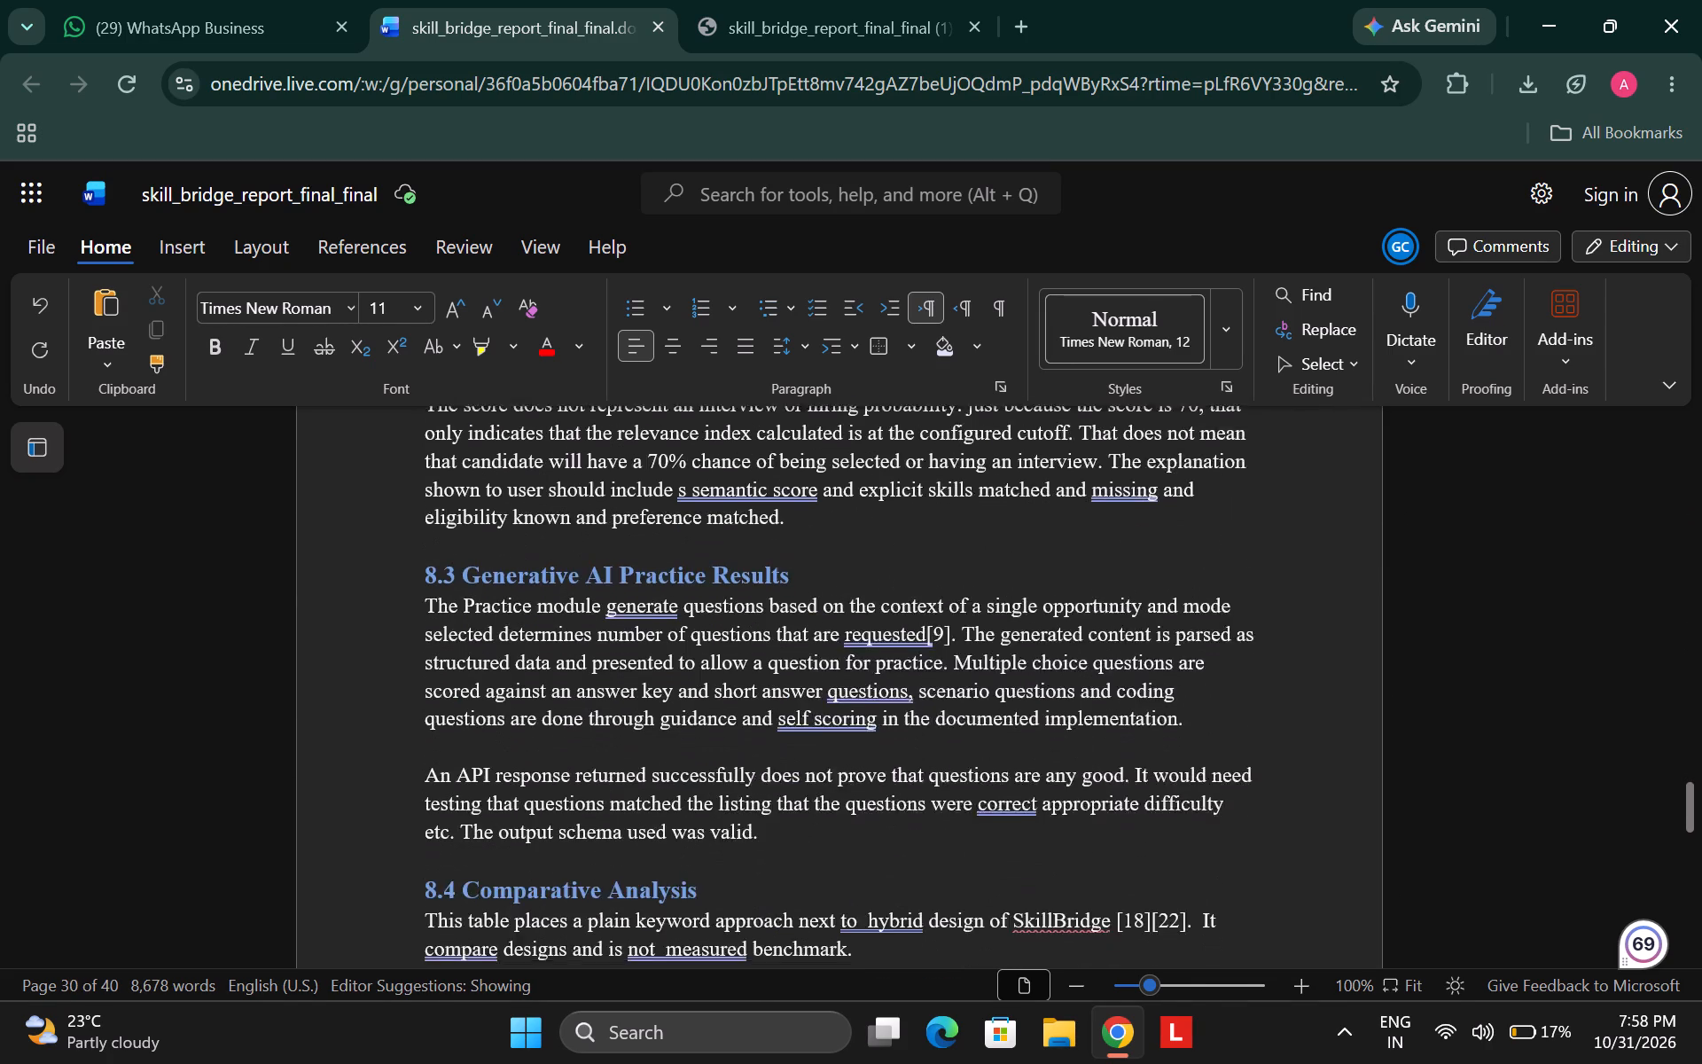
pyautogui.scroll(-7, 1013, 828)
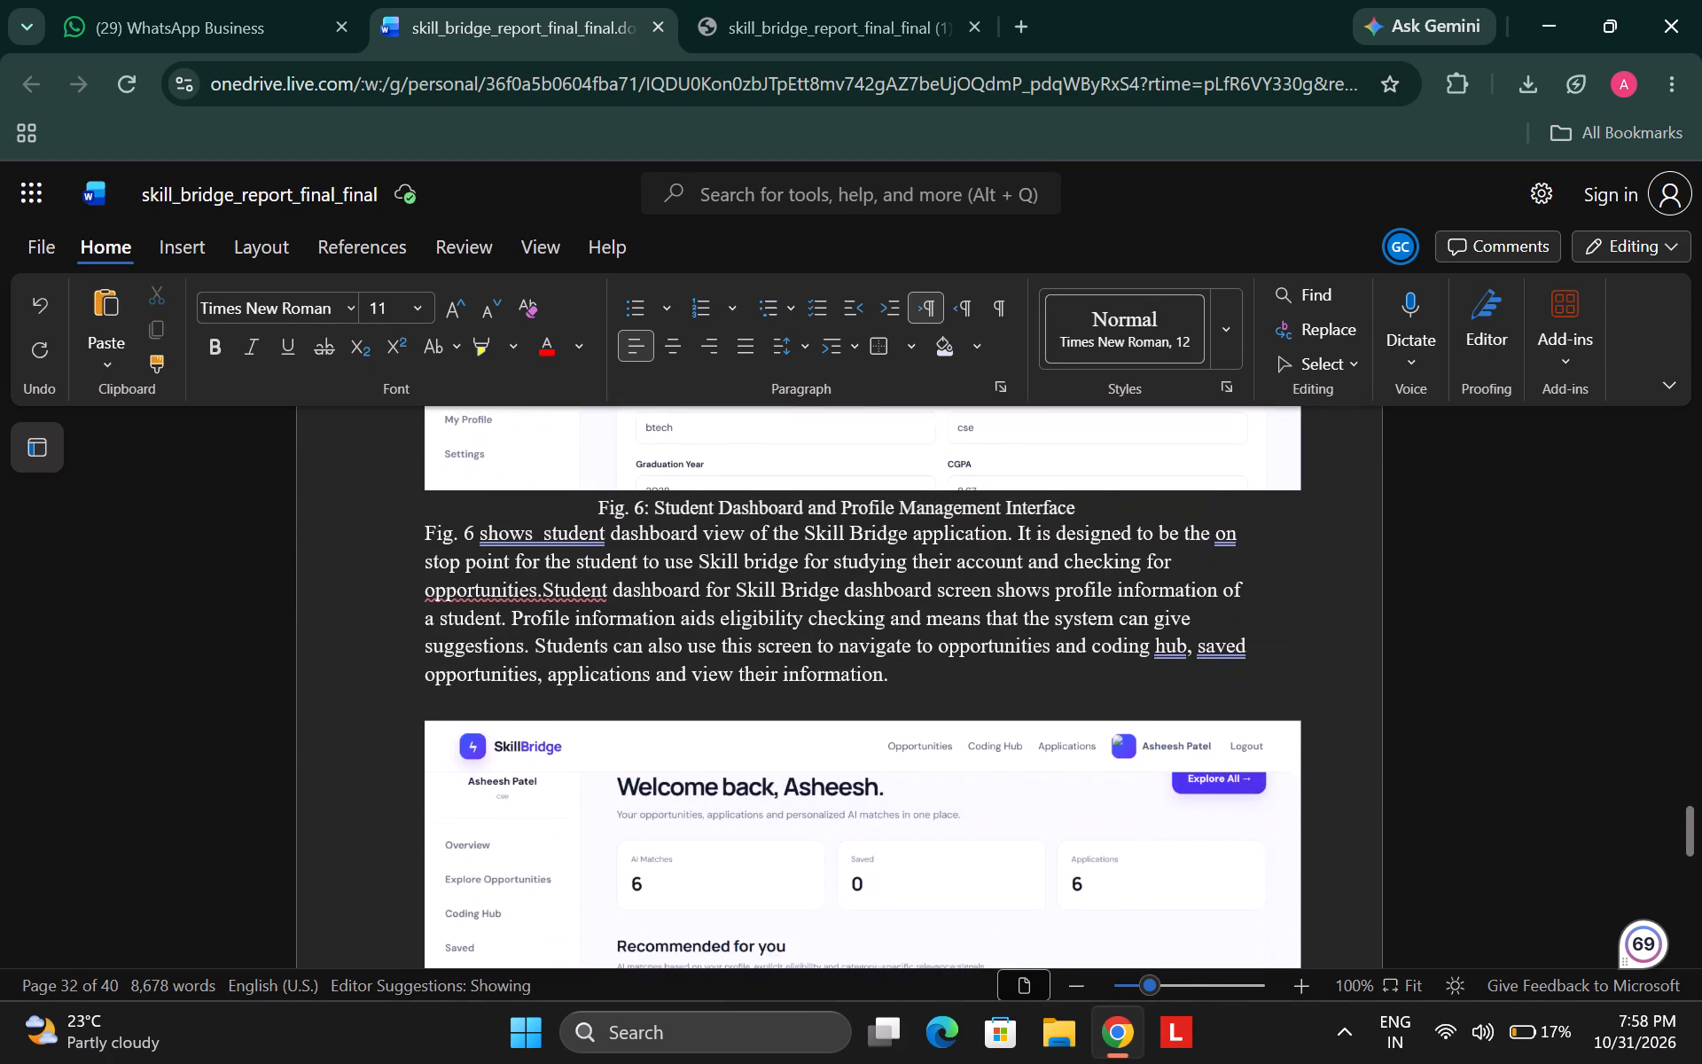
pyautogui.scroll(-6, 1013, 828)
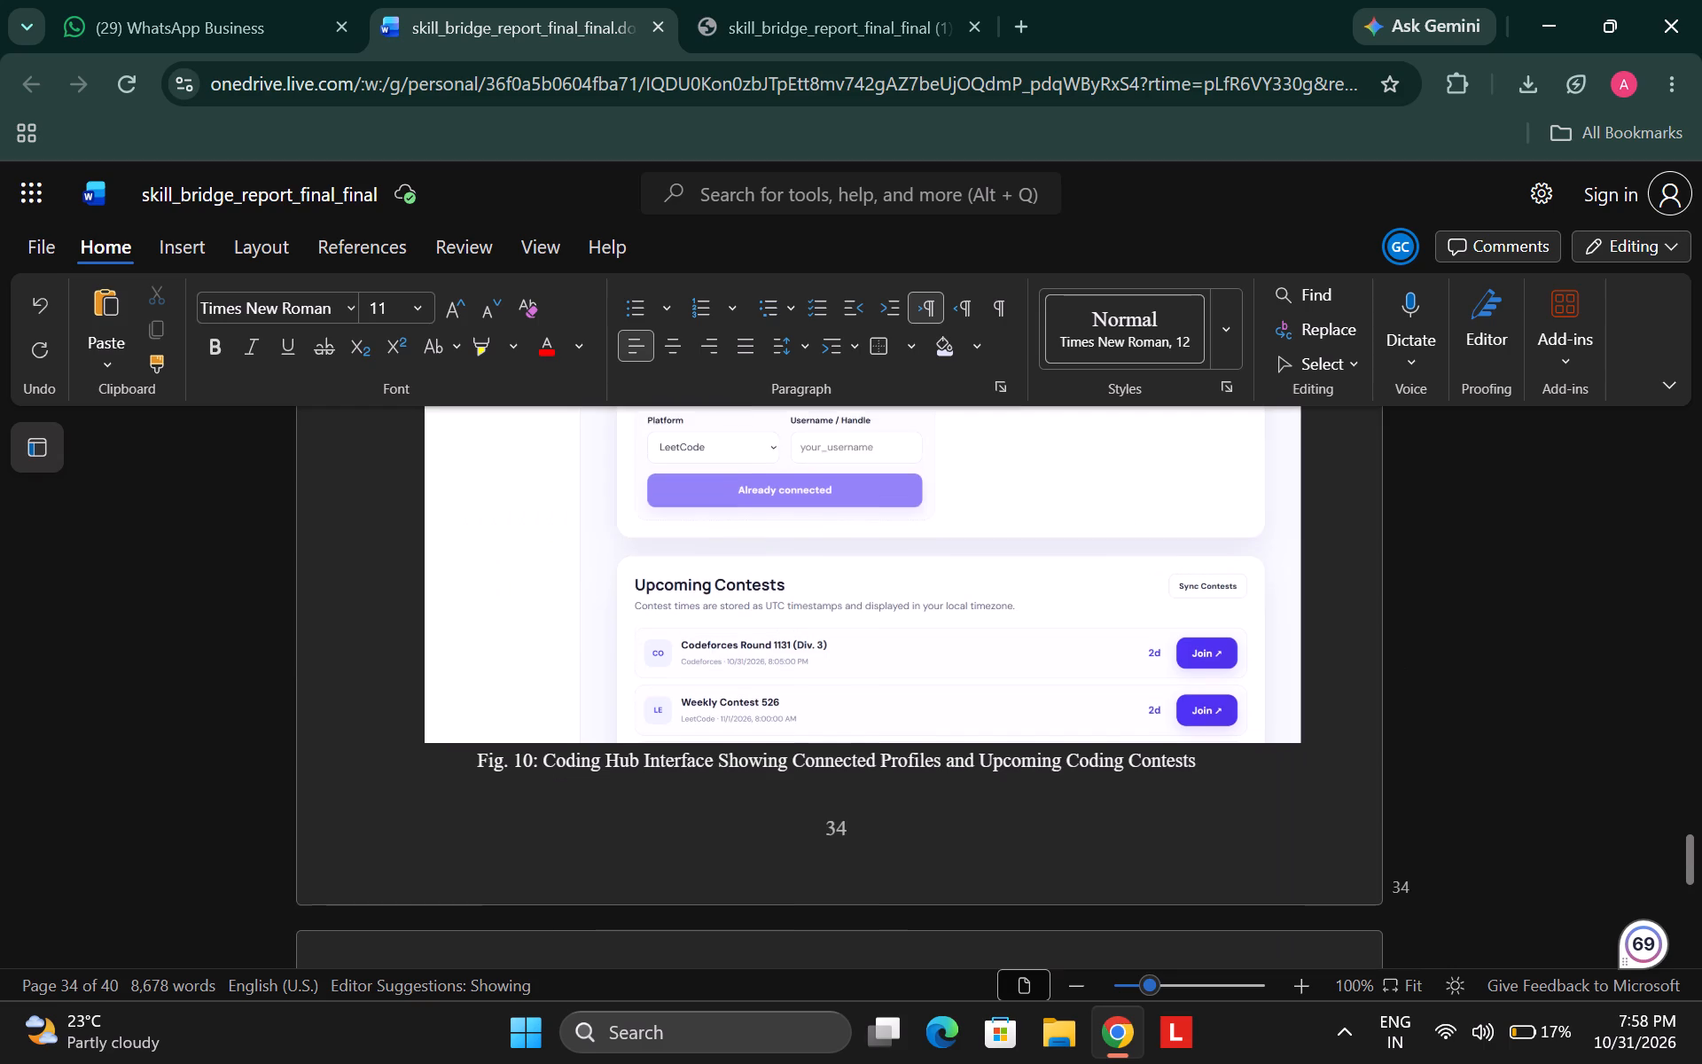
pyautogui.scroll(-3, 1013, 828)
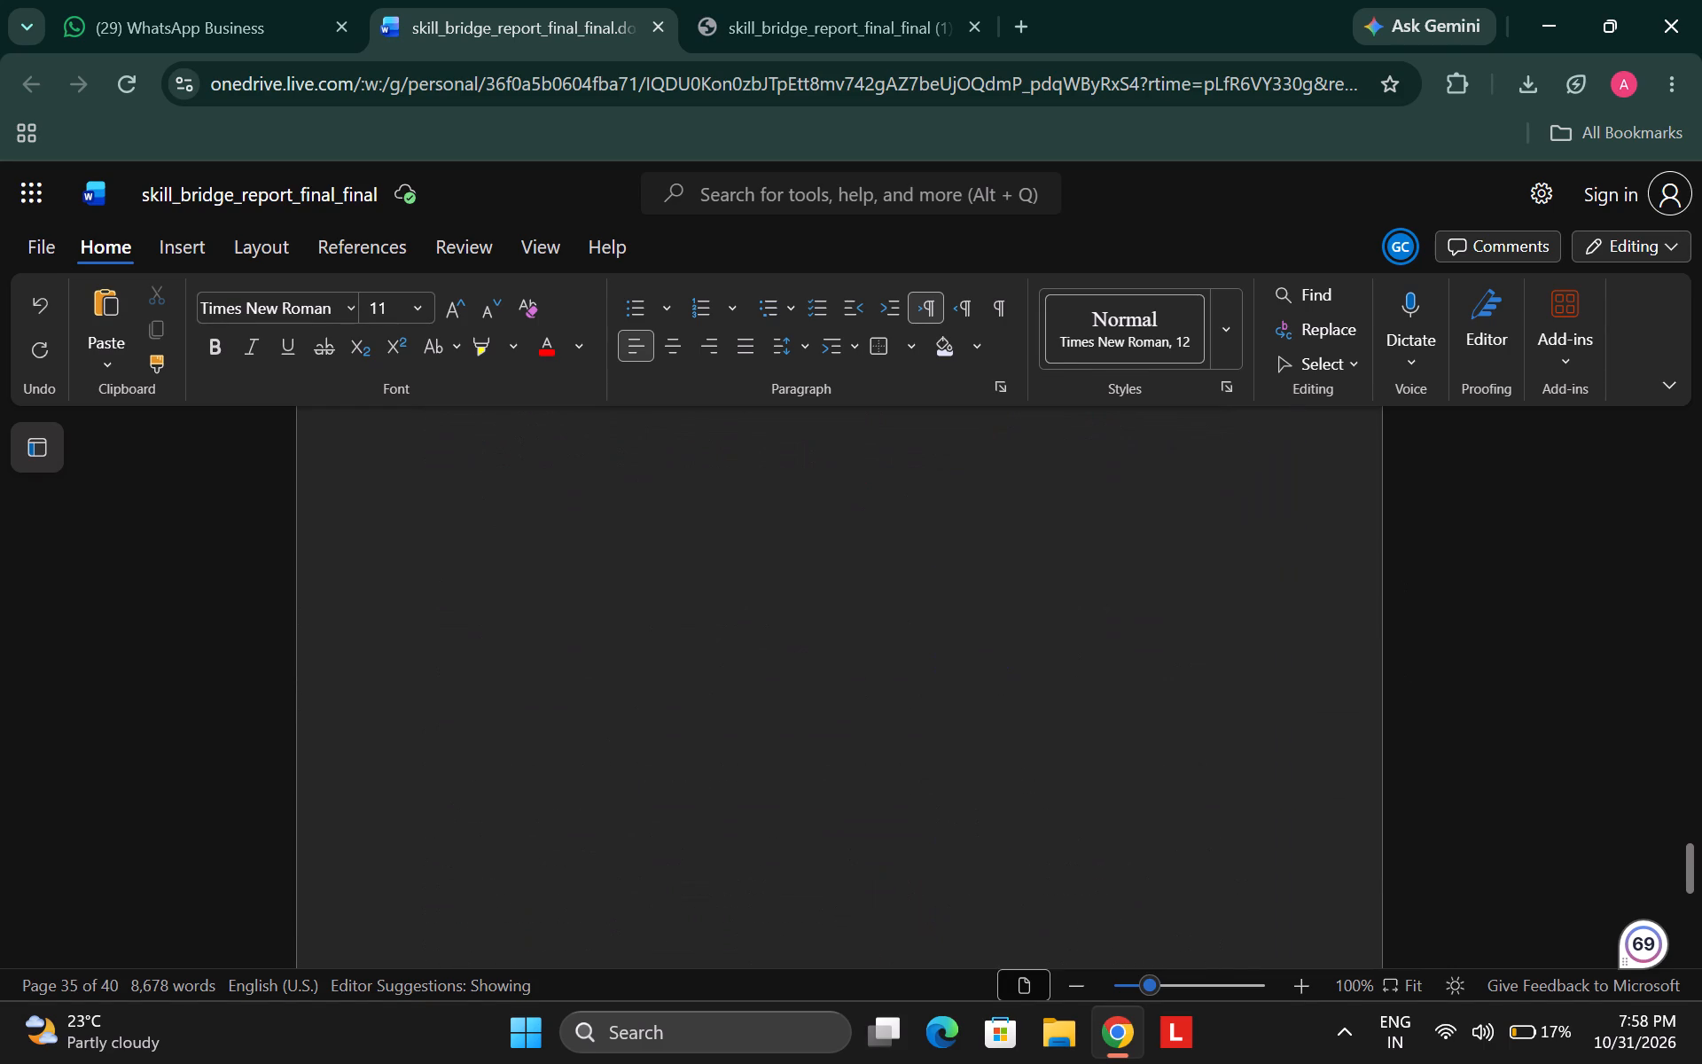
# Check the pages with Fig. 9, Fig. 10 and its description, and the chapter 9 text through the end of Future Scope.
pyautogui.scroll(3, 934, 739)
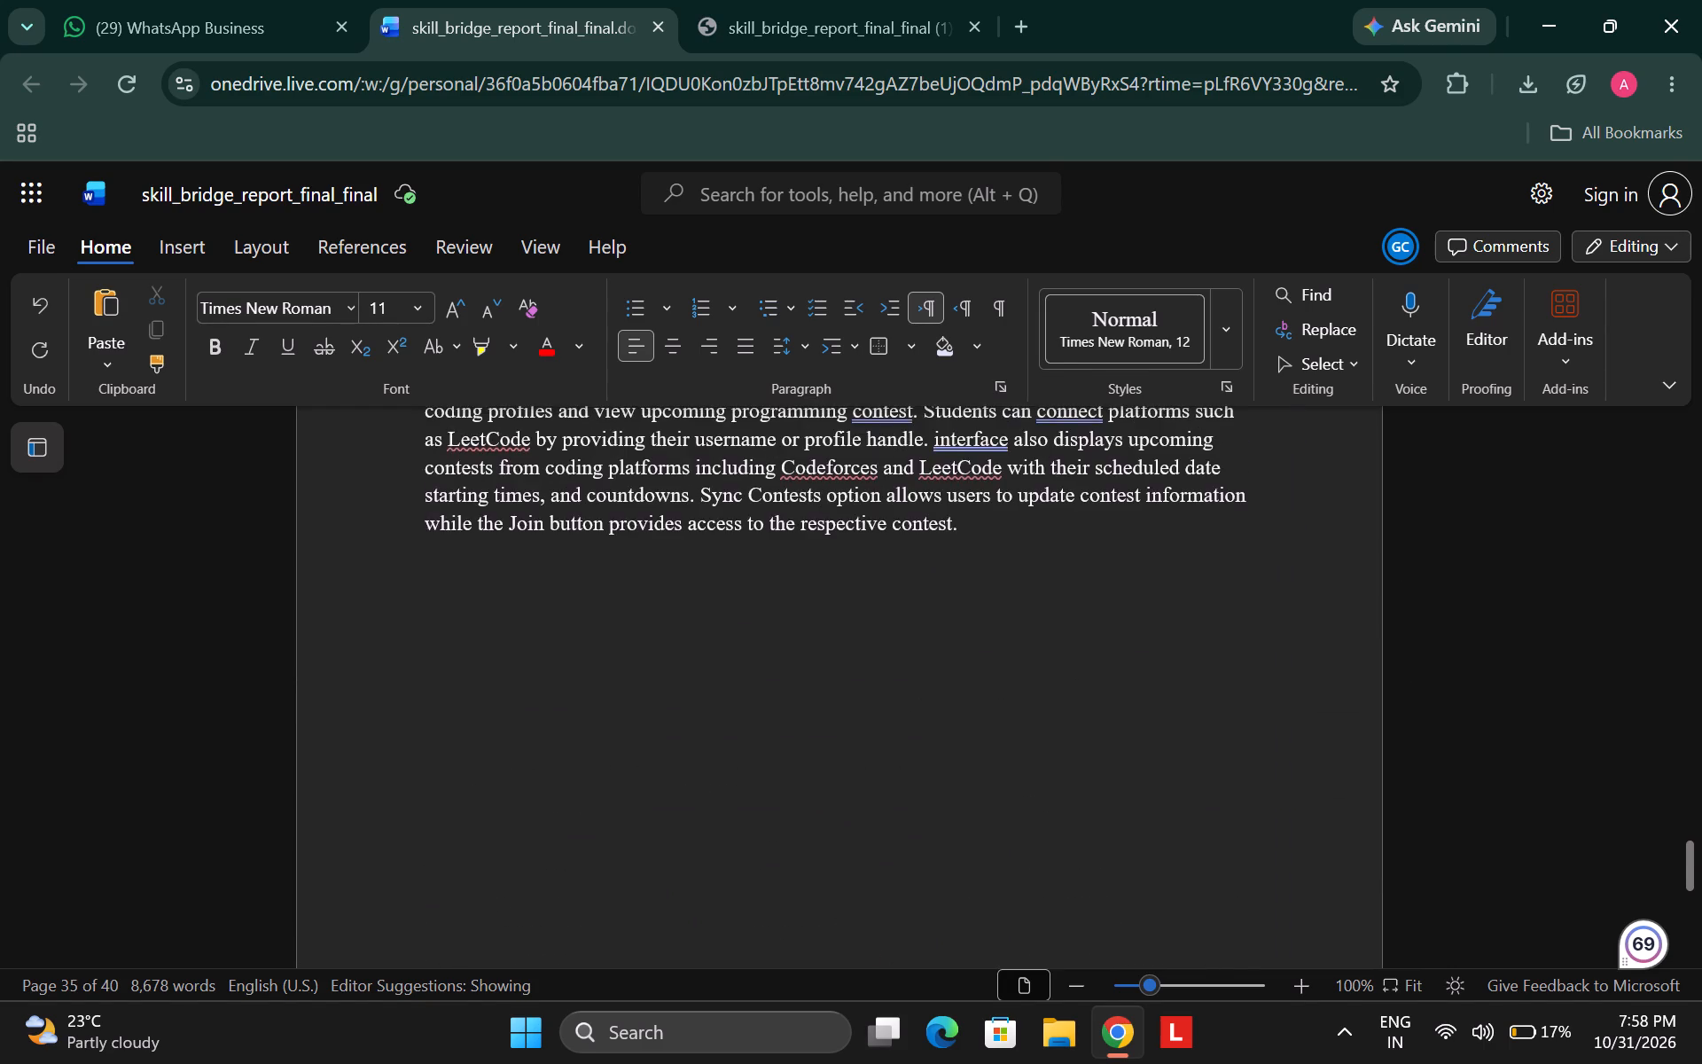
pyautogui.scroll(4, 934, 739)
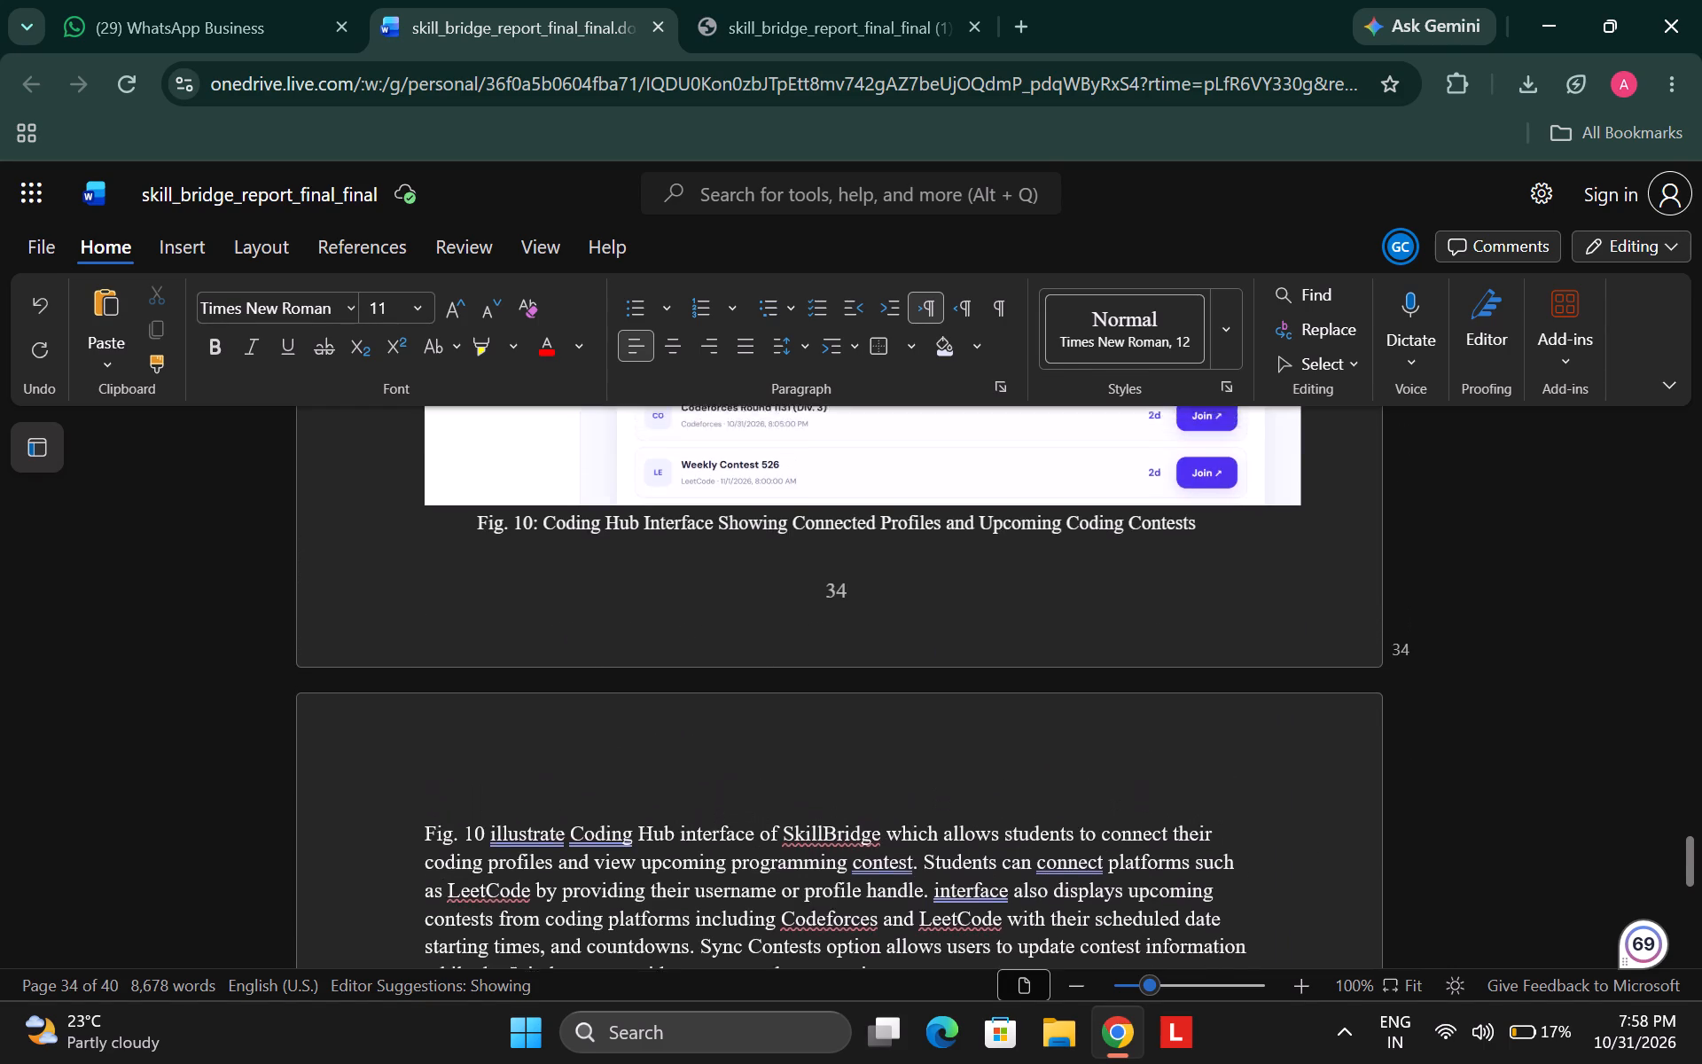
pyautogui.scroll(5, 934, 739)
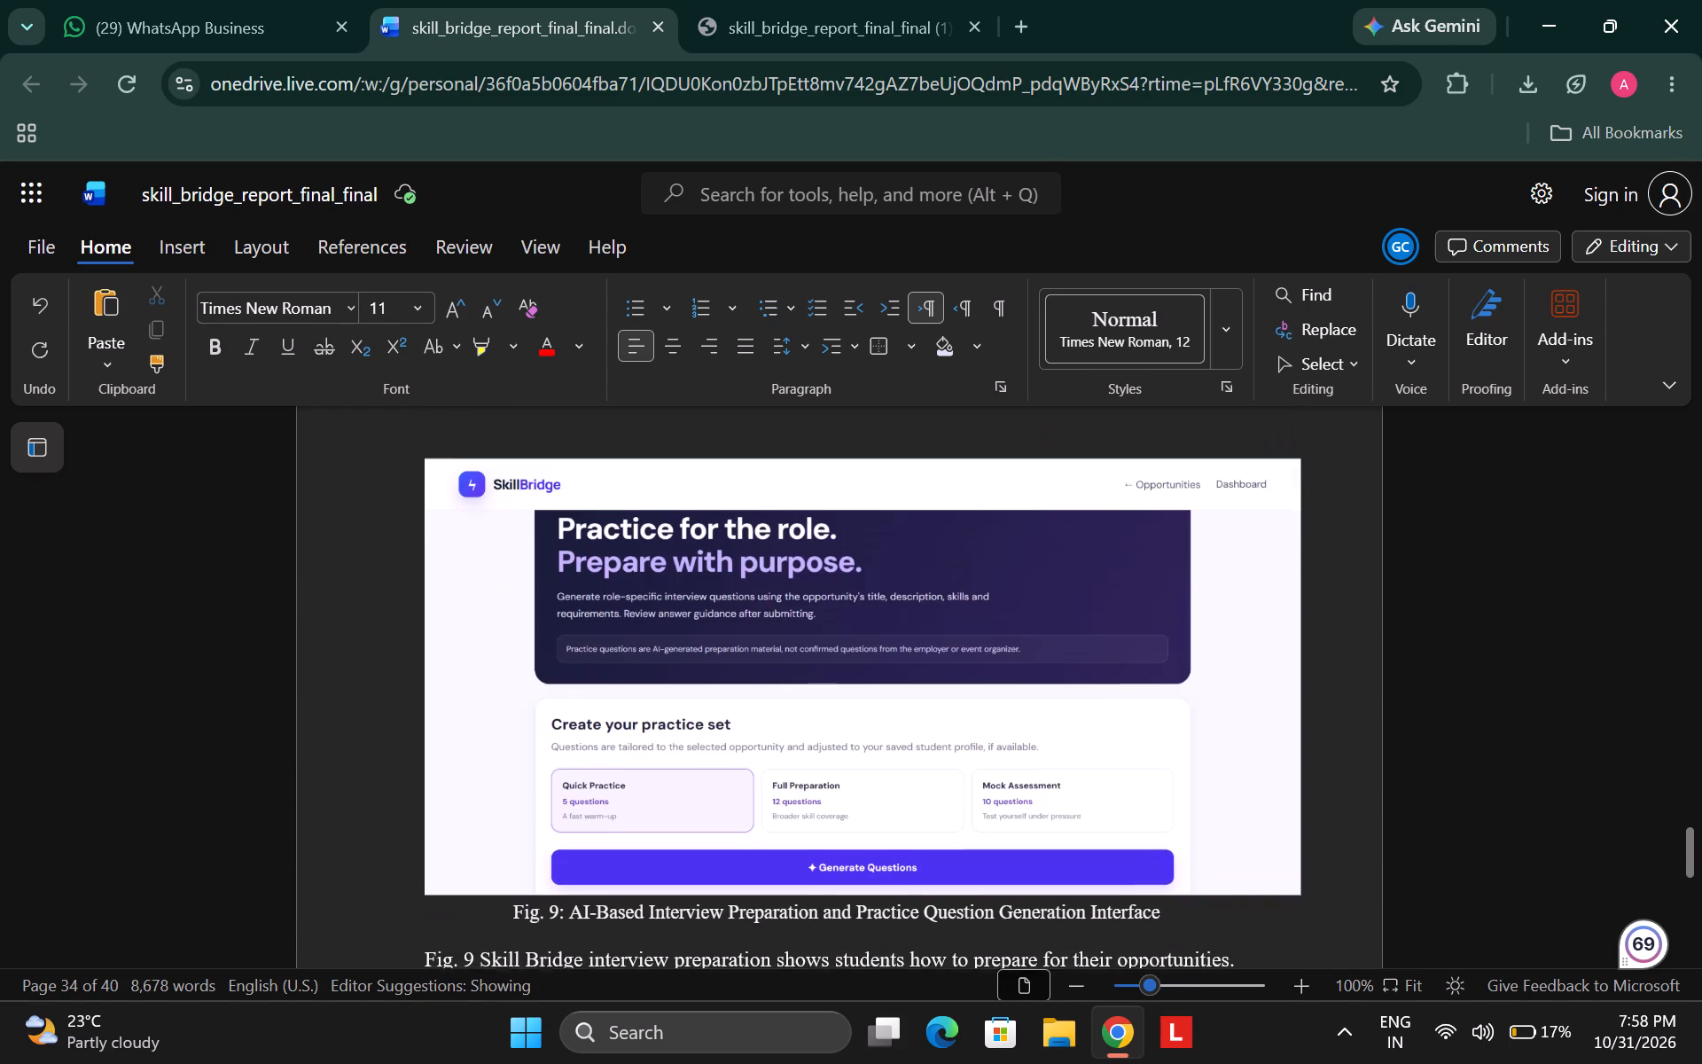
pyautogui.scroll(-5, 934, 739)
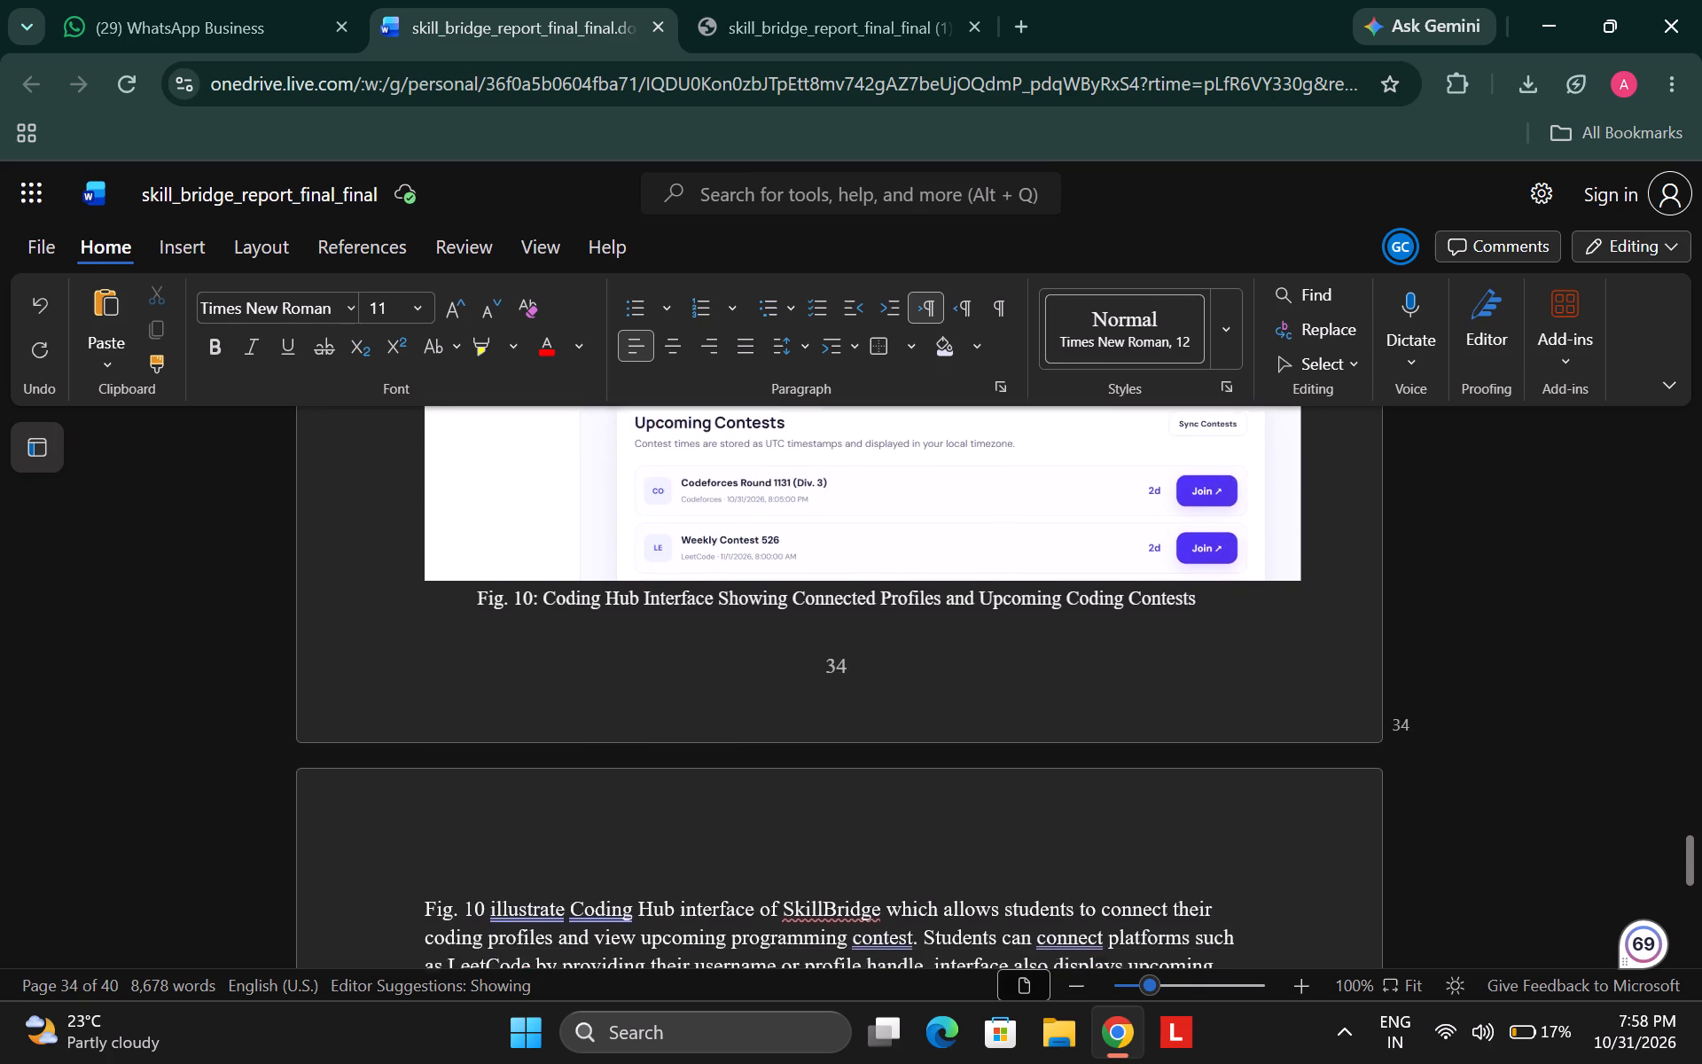
pyautogui.scroll(-5, 934, 739)
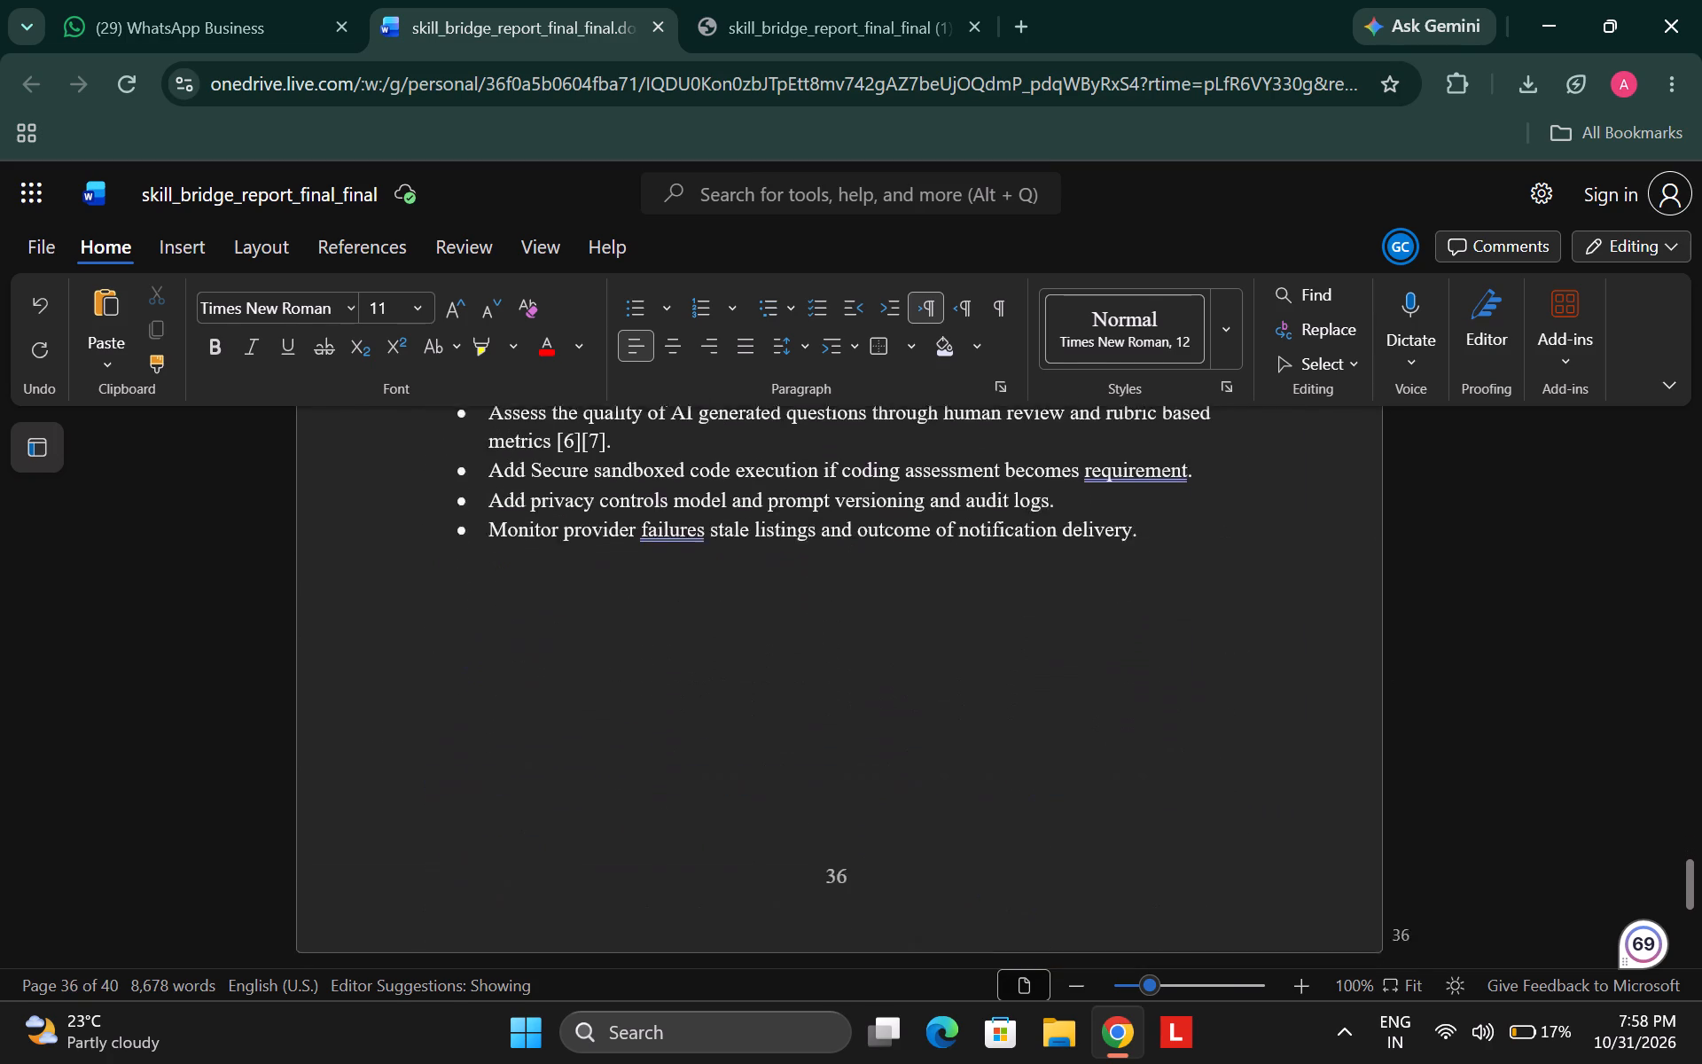
pyautogui.scroll(-1, 934, 739)
# Recheck the section 9.1 Conclusion text and the figure captions and descriptions from Fig. 9 back to Fig. 6.
pyautogui.scroll(5, 934, 739)
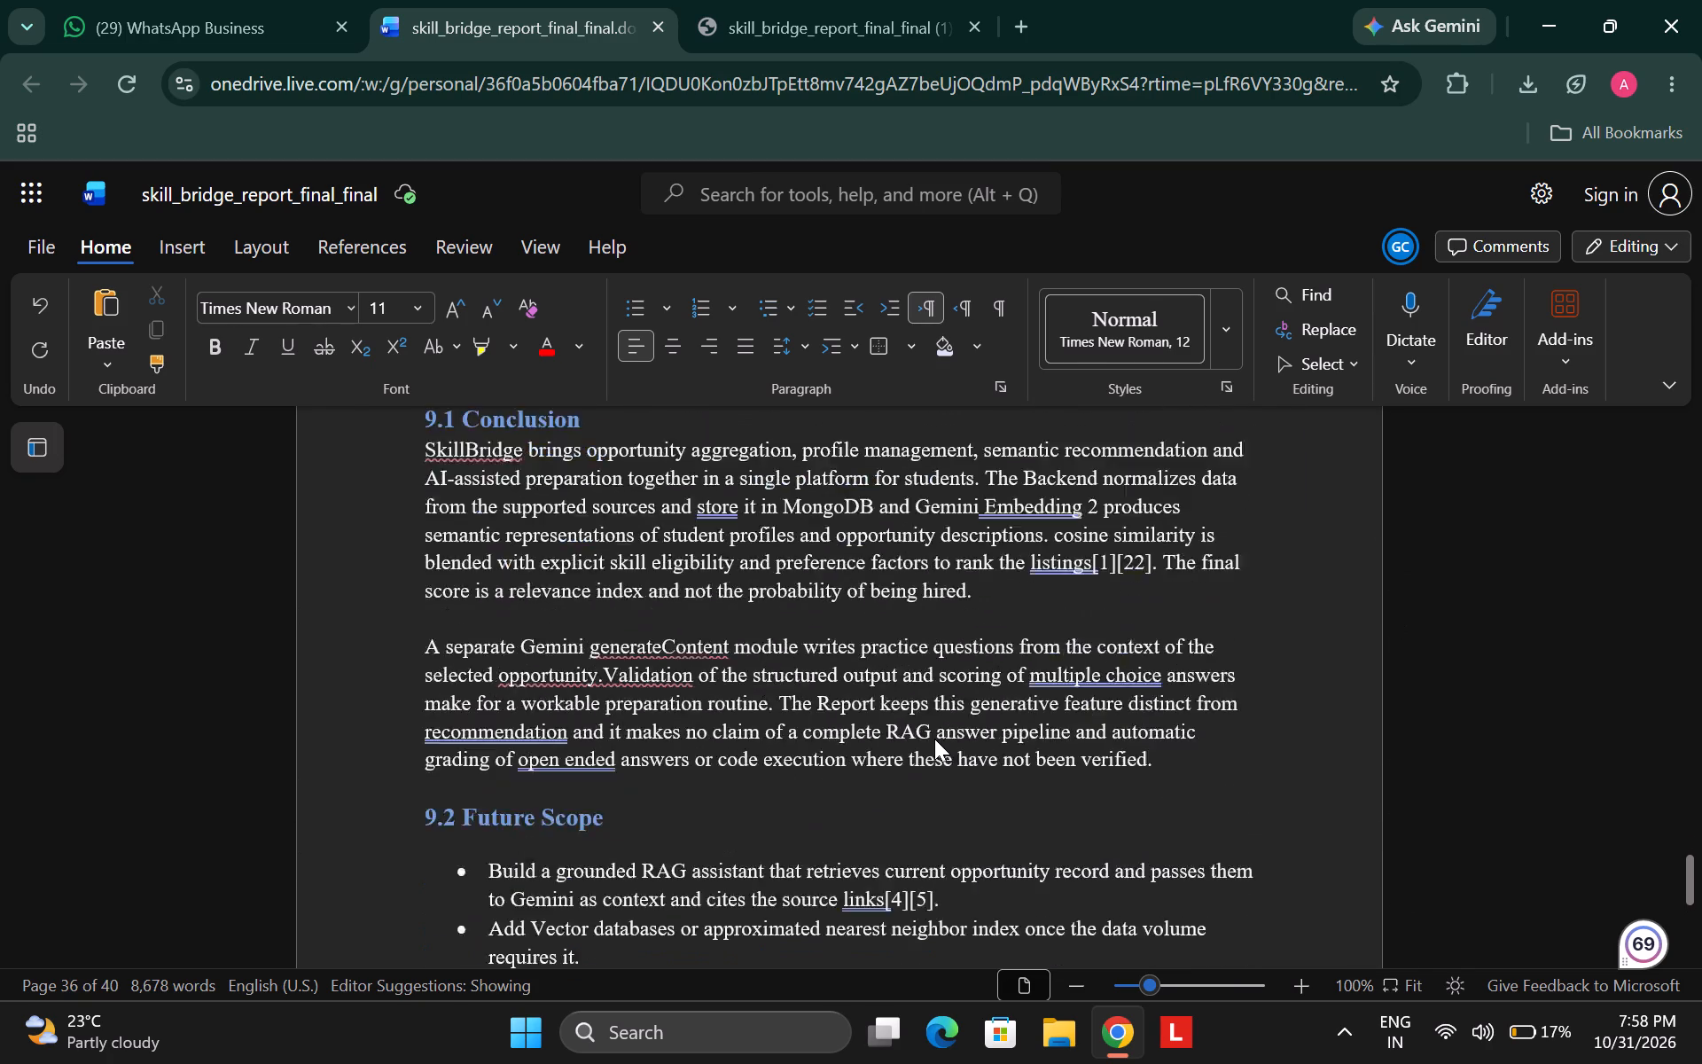
pyautogui.scroll(7, 934, 739)
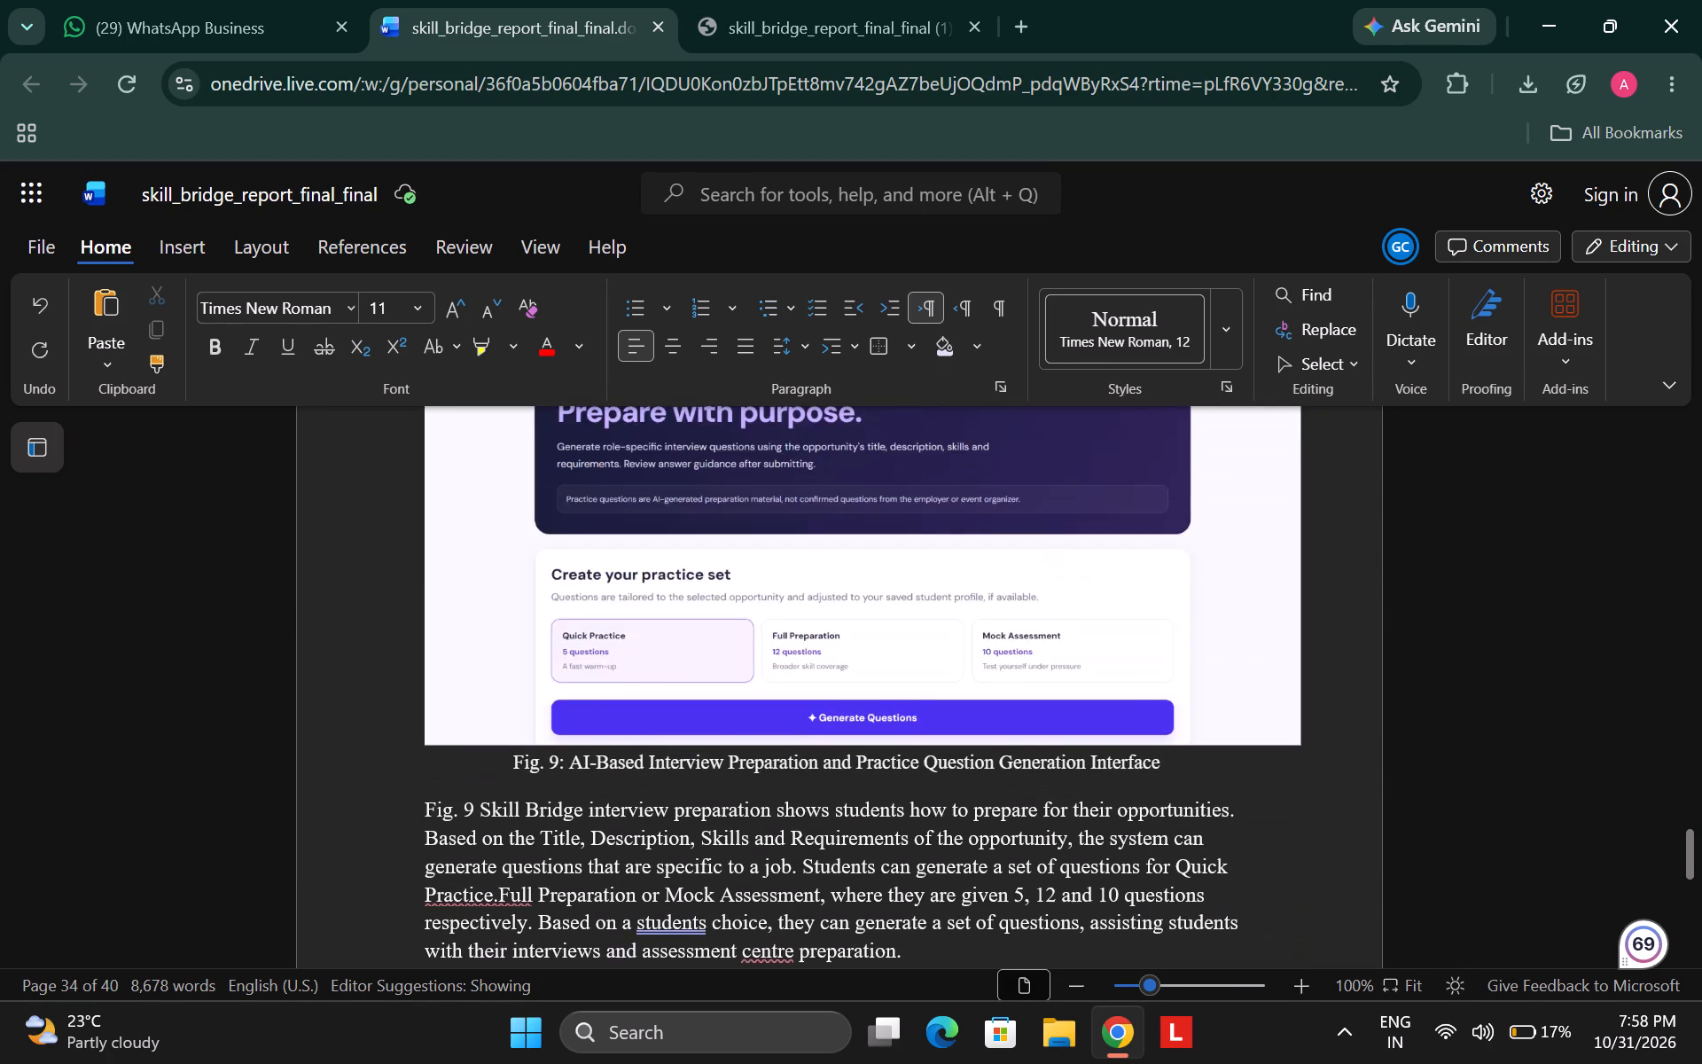
pyautogui.scroll(5, 934, 739)
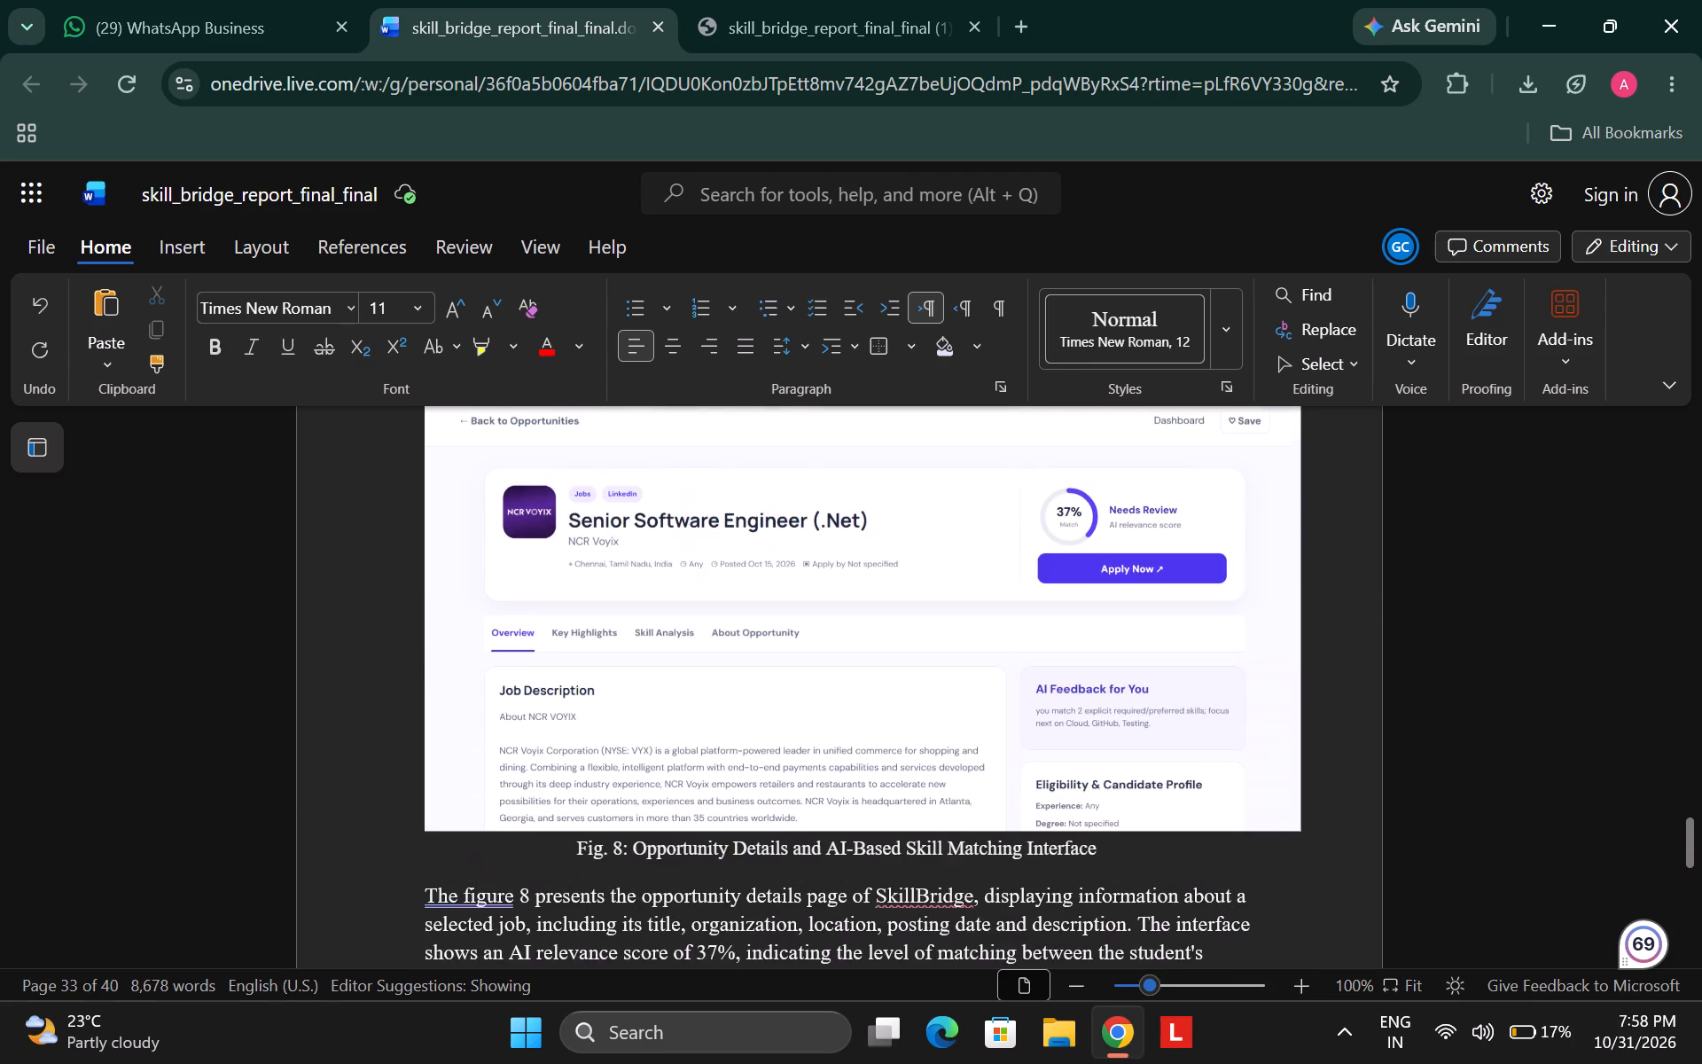
pyautogui.scroll(5, 934, 739)
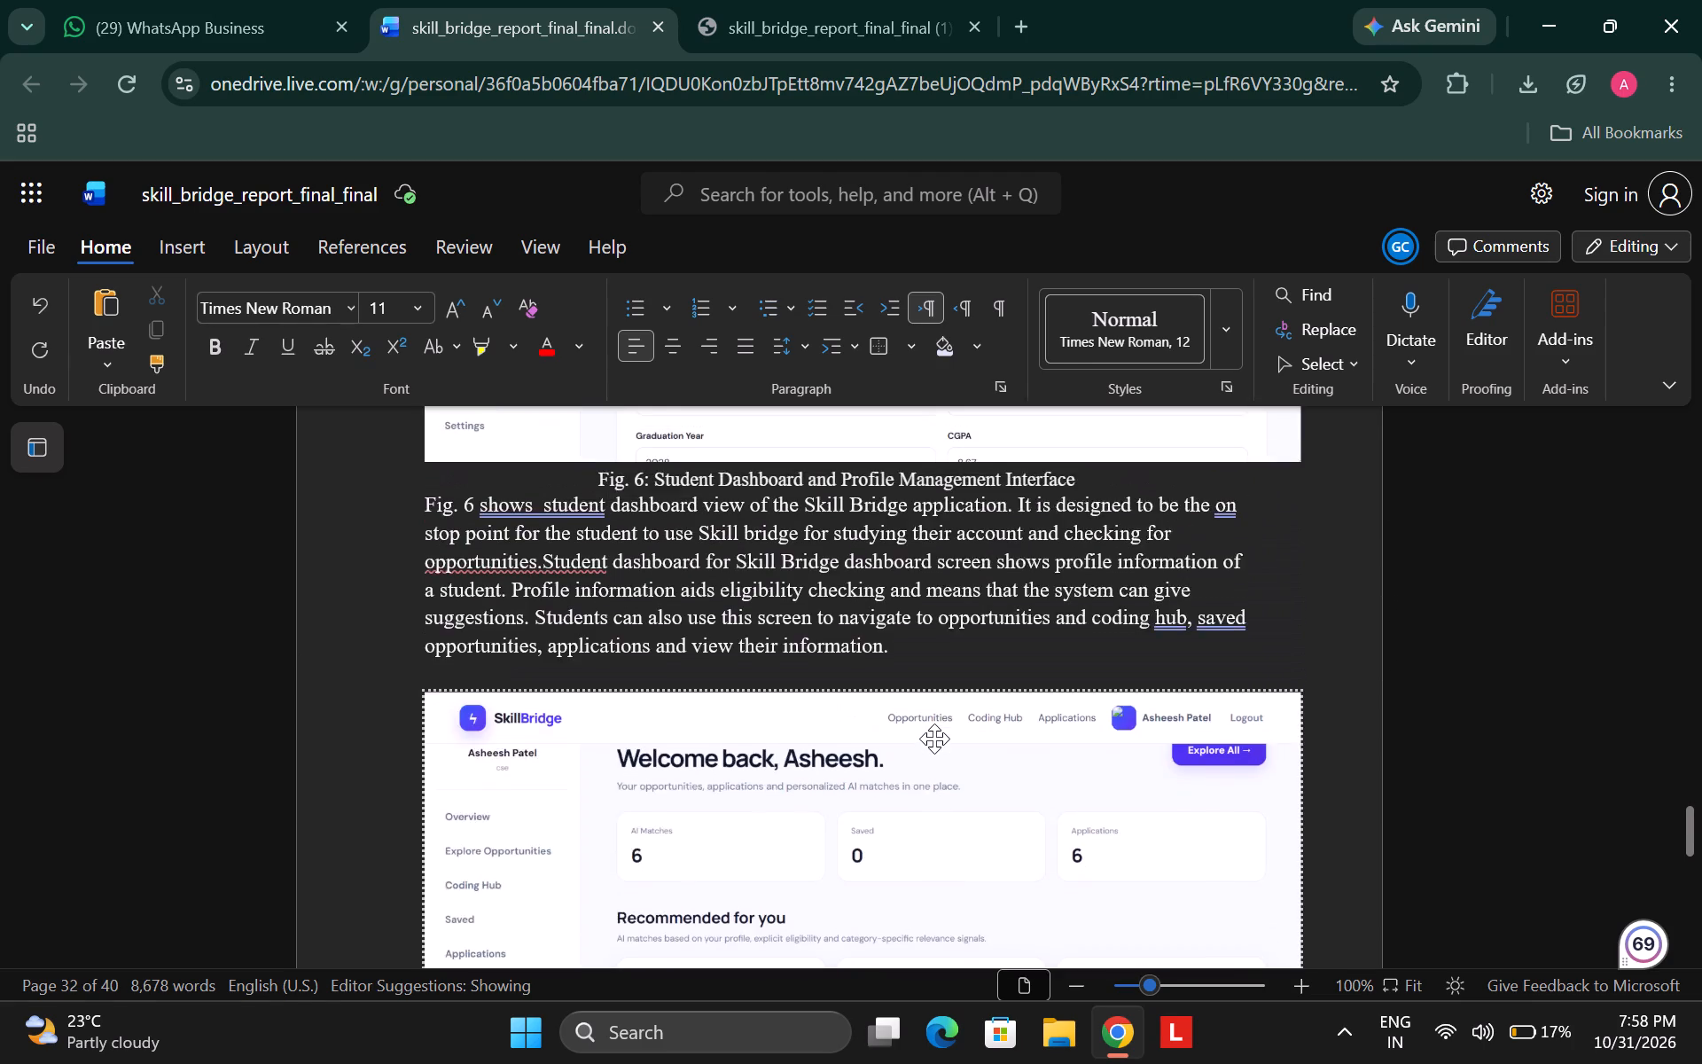
pyautogui.scroll(2, 934, 739)
pyautogui.hscroll(1, 934, 739)
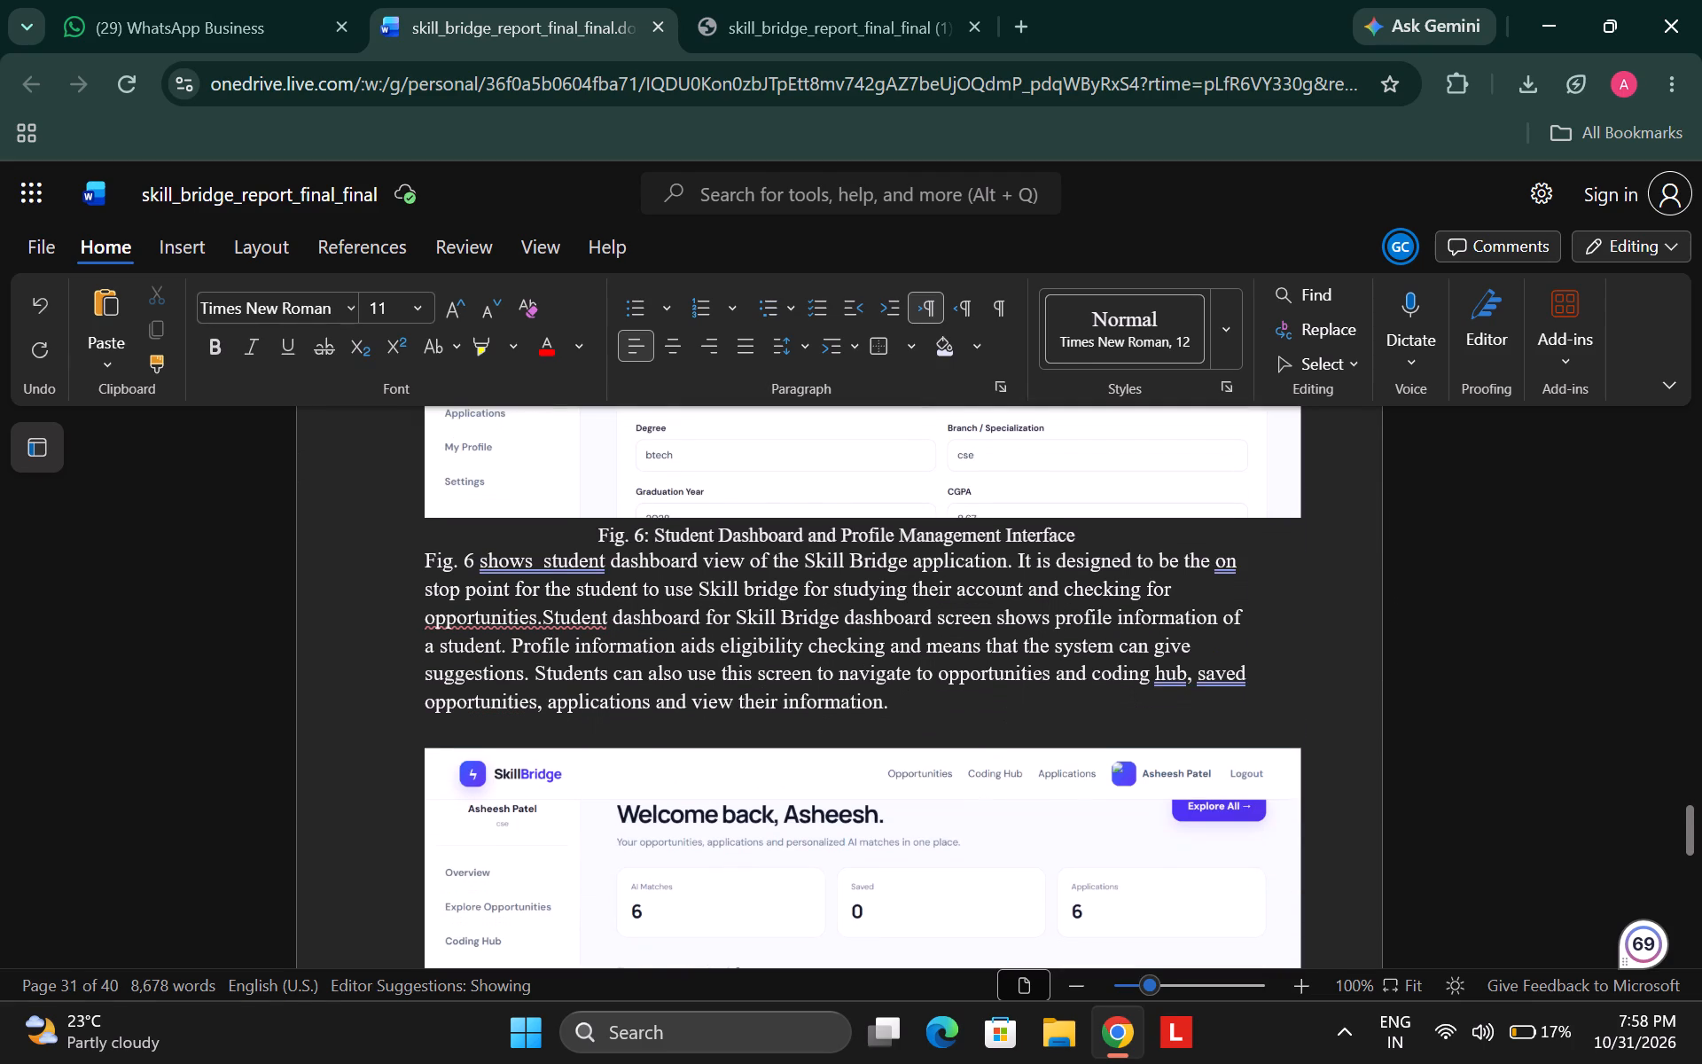
# Insert a space between "opportunities" and ".Student" in the paragraph under Fig. 6.
pyautogui.scroll(2, 715, 608)
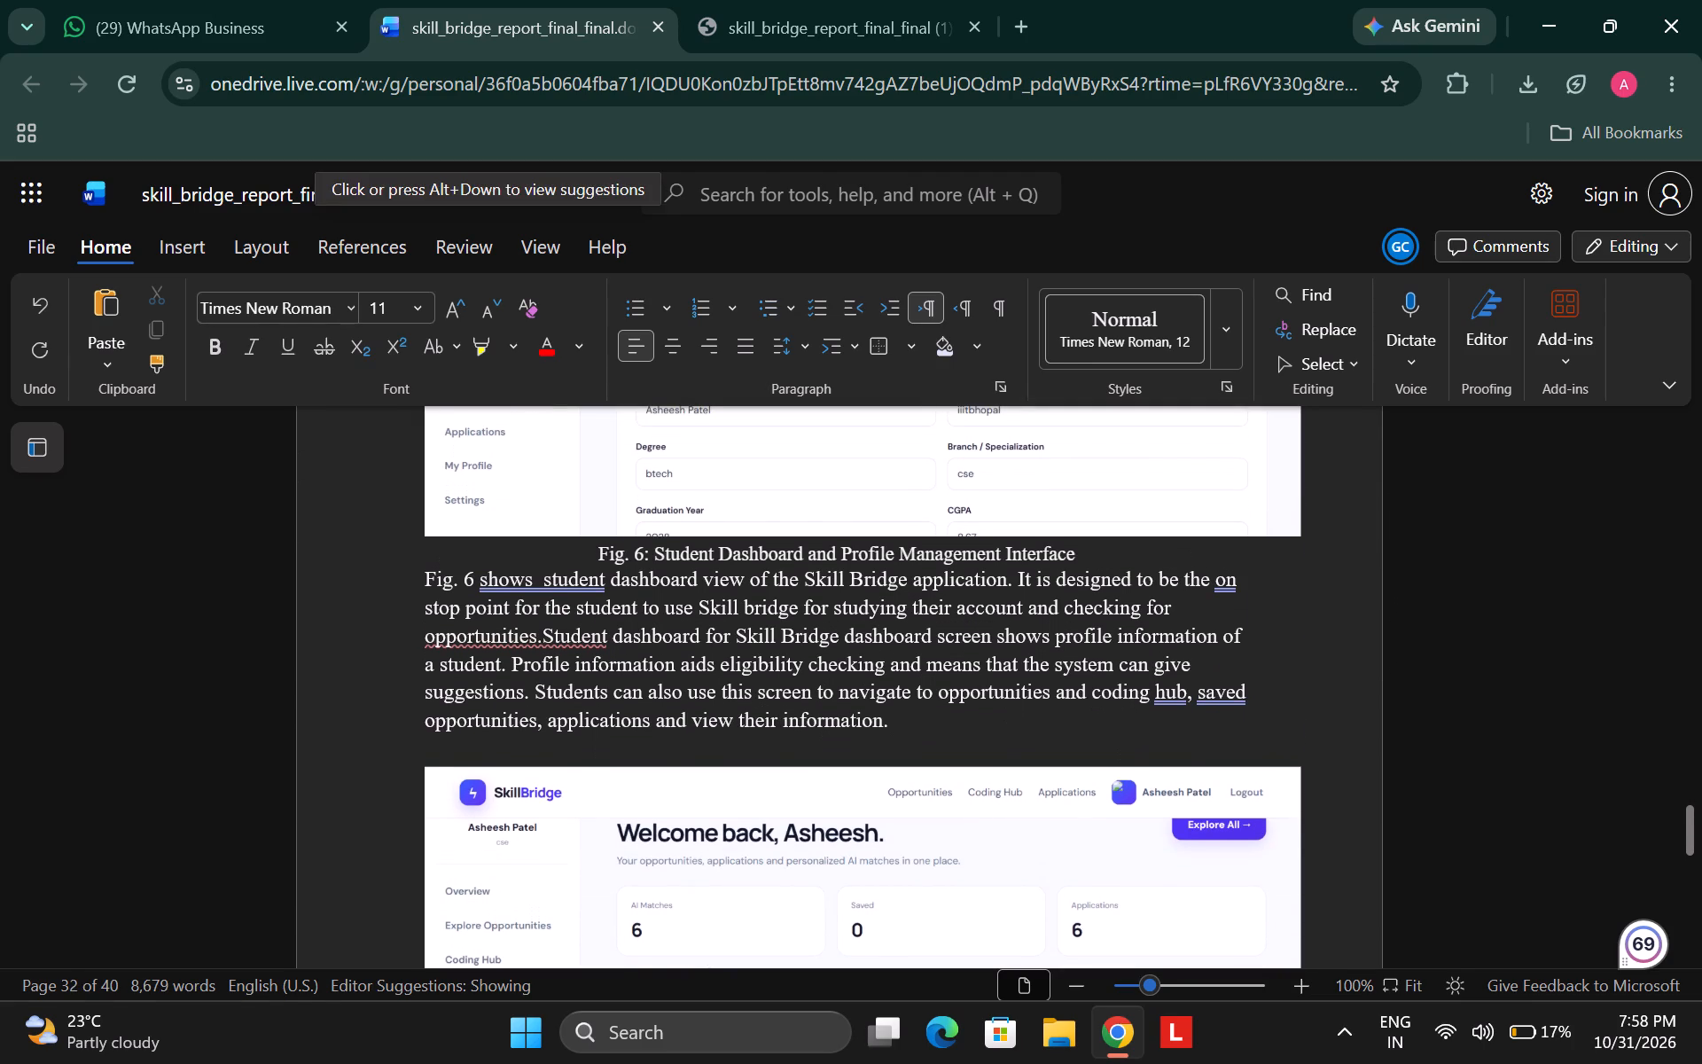
pyautogui.click(537, 638)
pyautogui.press('space')
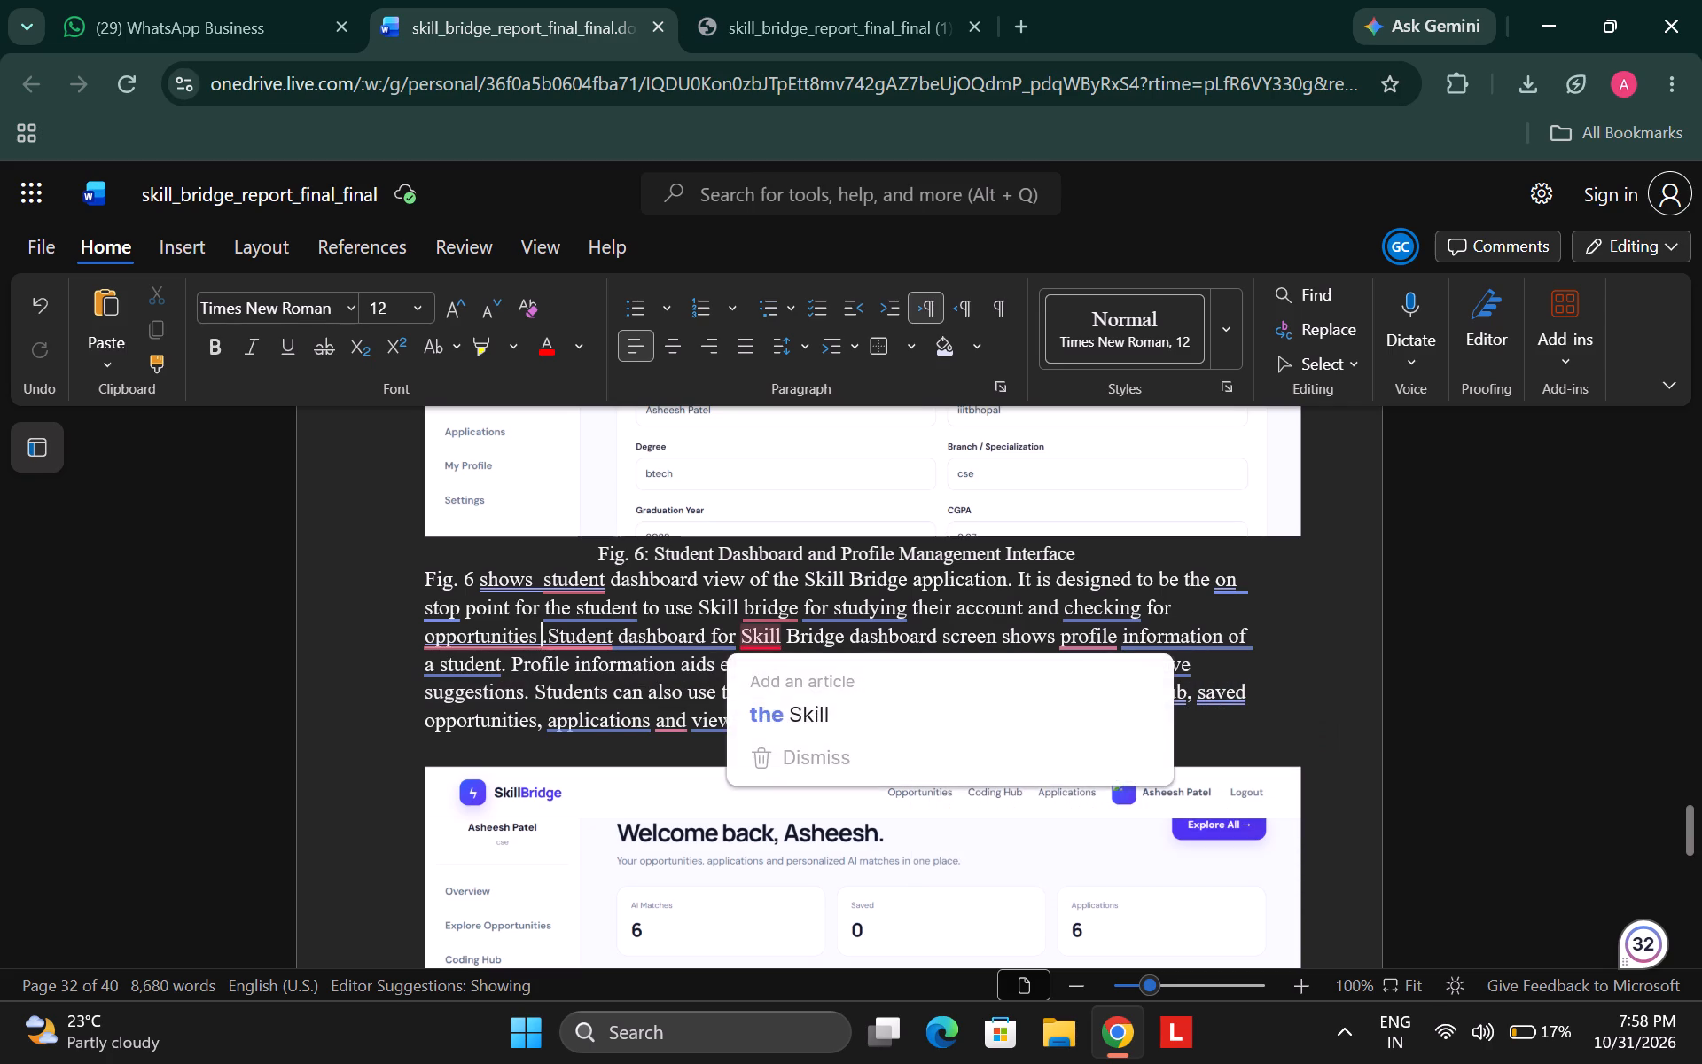
# Delete the word "the" before "on stop point" in the paragraph under Fig. 6.
pyautogui.click(1206, 584)
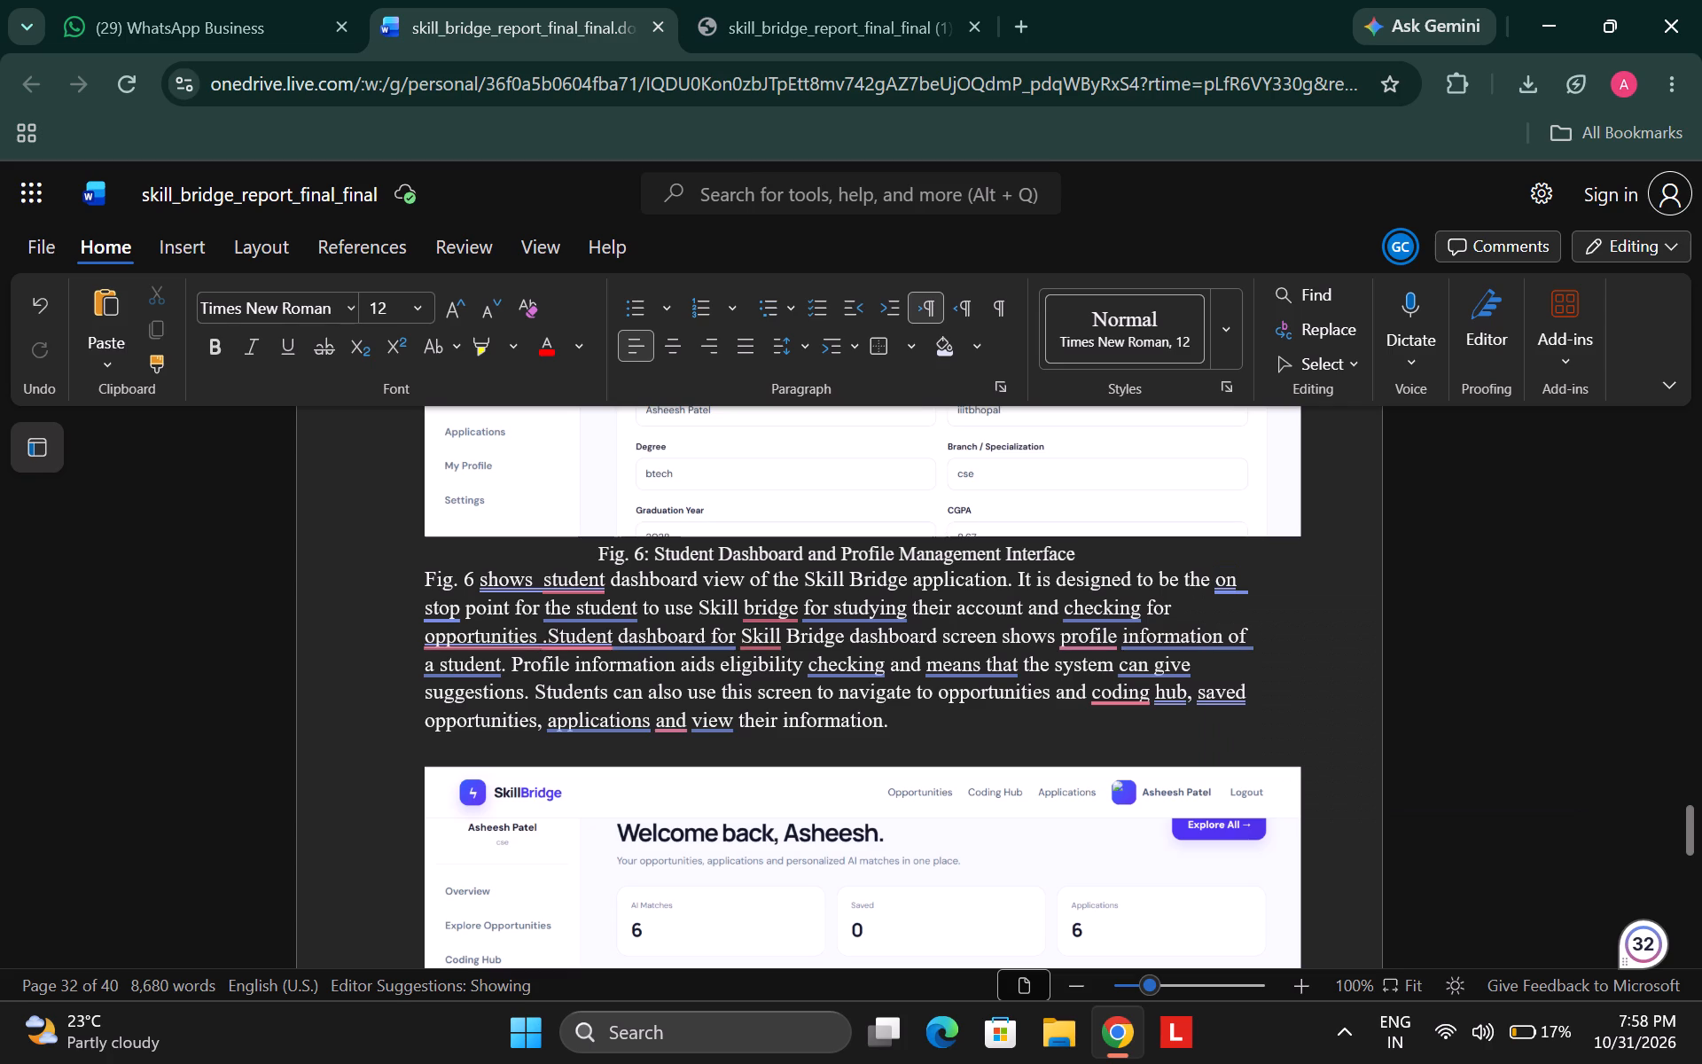
pyautogui.press('Right')
pyautogui.press('BackSpace')
pyautogui.press('BackSpace')
pyautogui.press('BackSpace')
pyautogui.press('BackSpace')
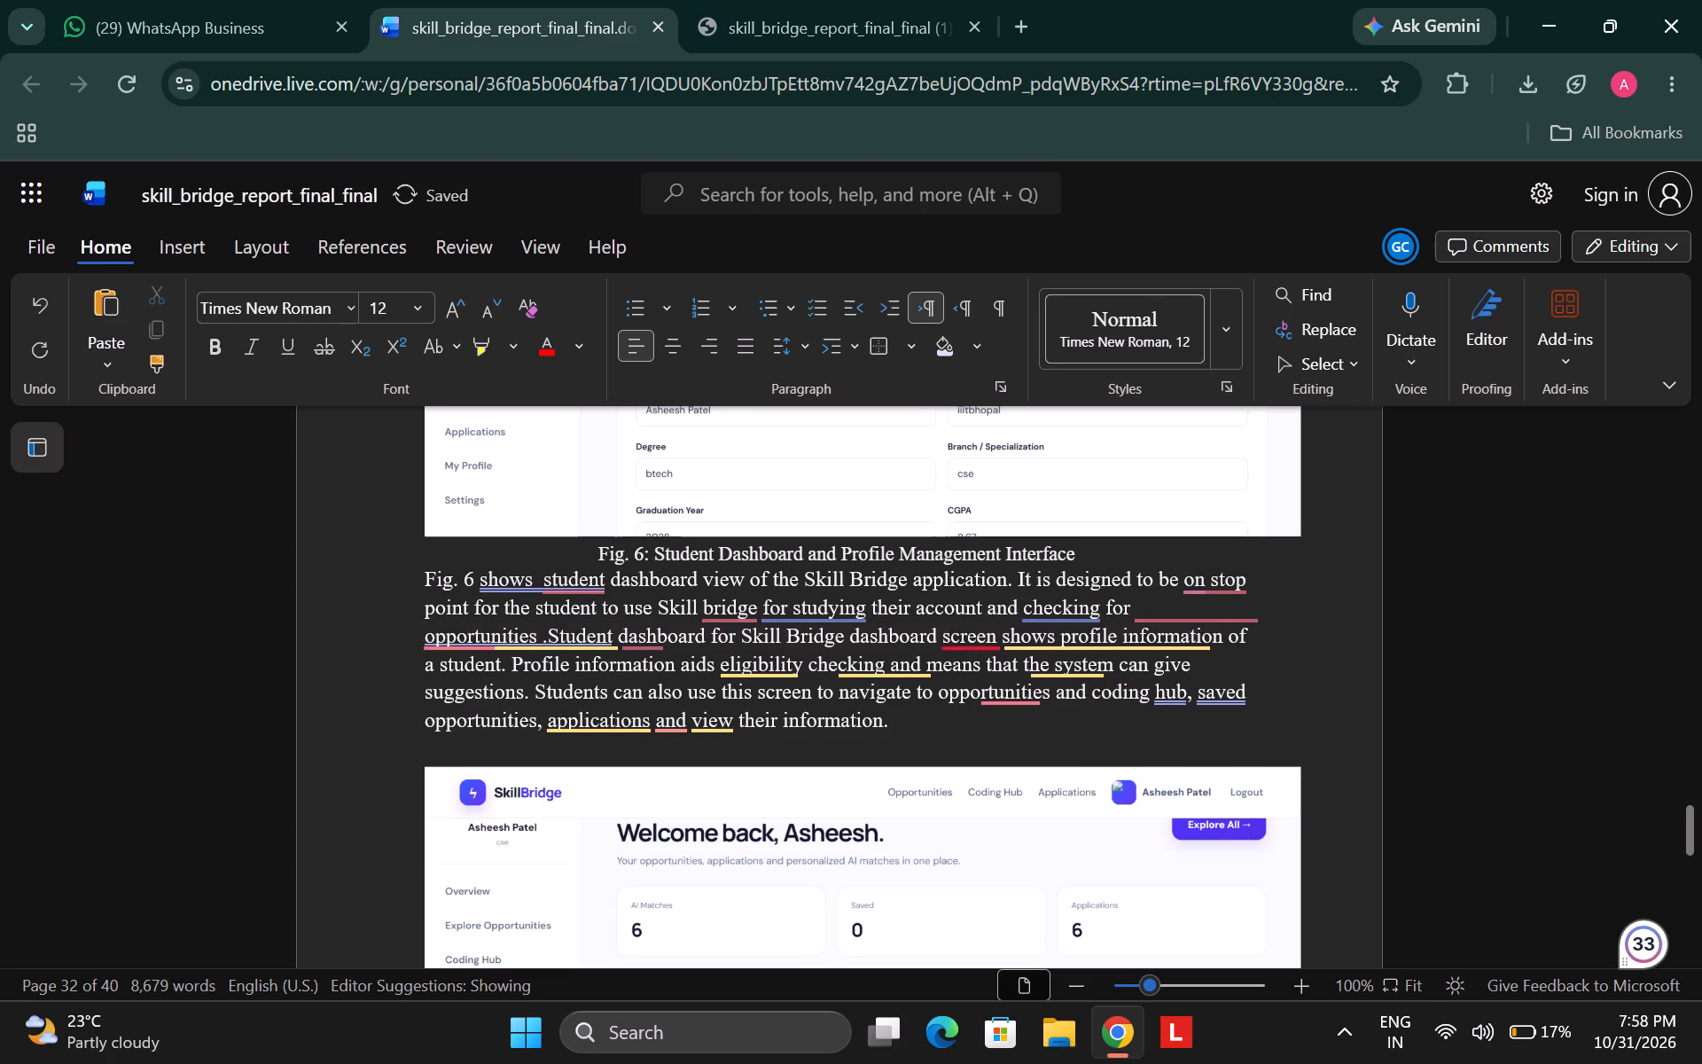
# Delete the word "the" before "student to use Skill bridge" in the paragraph under Fig. 6.
pyautogui.click(532, 606)
pyautogui.press('Right')
pyautogui.press('BackSpace')
pyautogui.press('BackSpace')
pyautogui.press('BackSpace')
pyautogui.press('BackSpace')
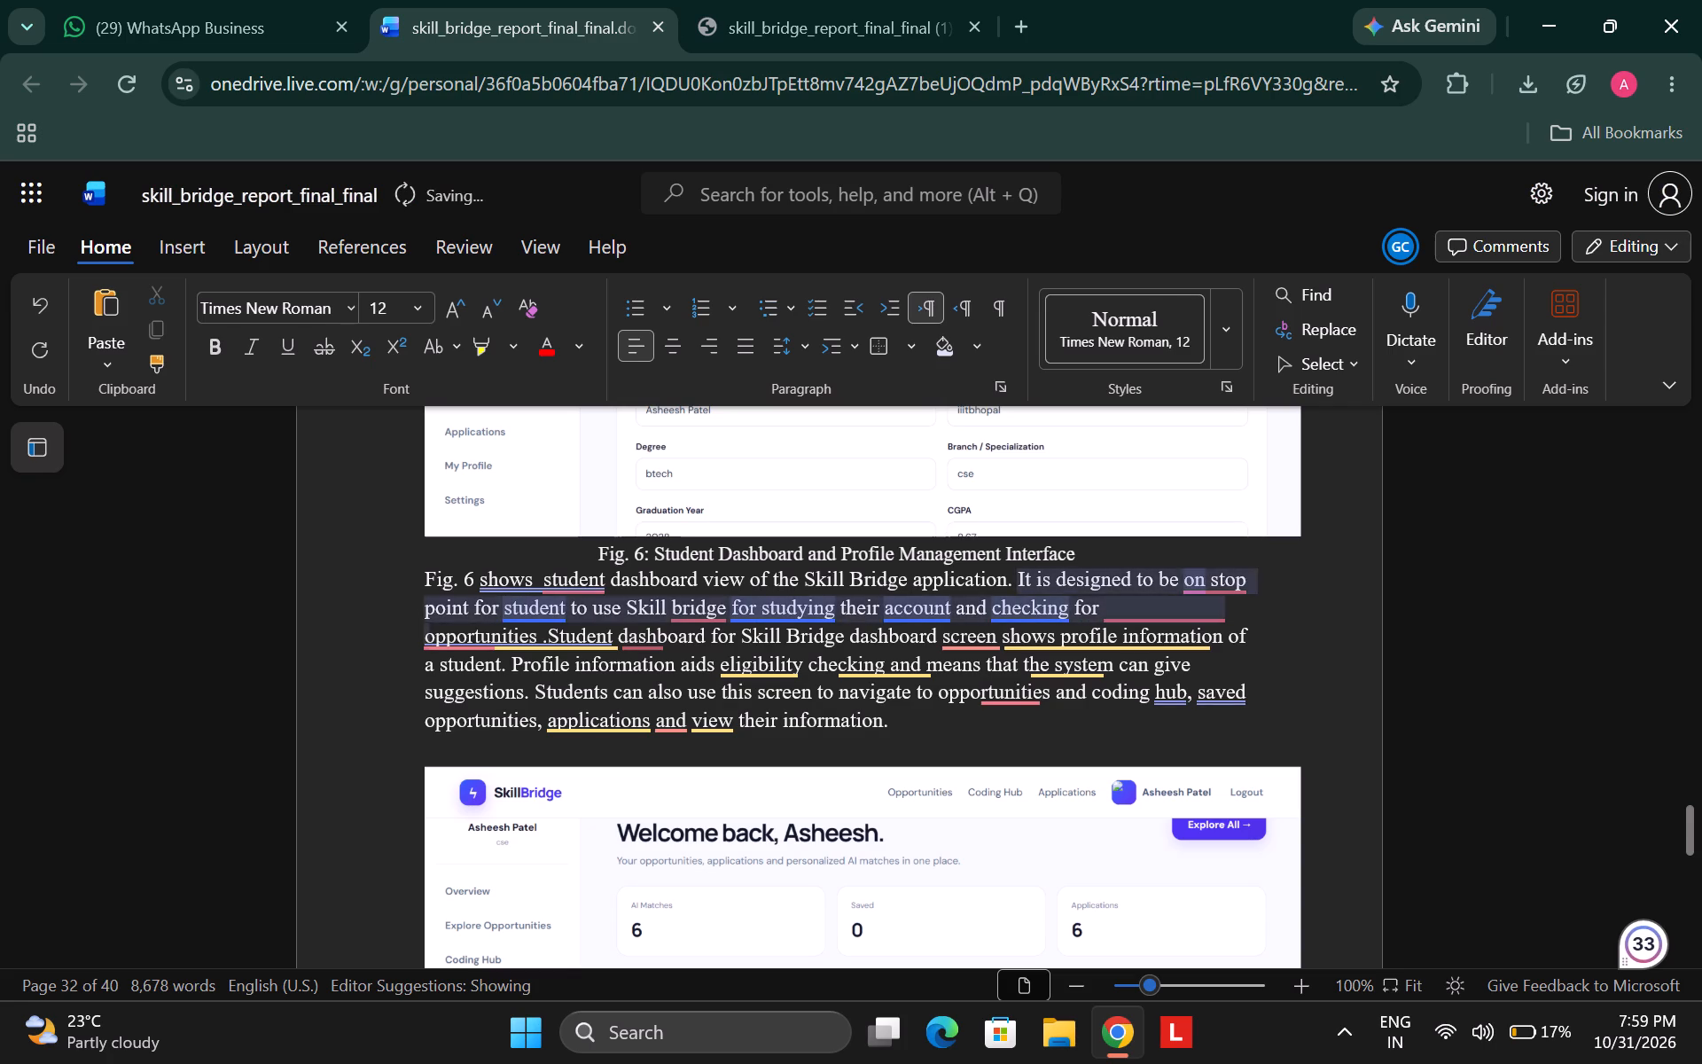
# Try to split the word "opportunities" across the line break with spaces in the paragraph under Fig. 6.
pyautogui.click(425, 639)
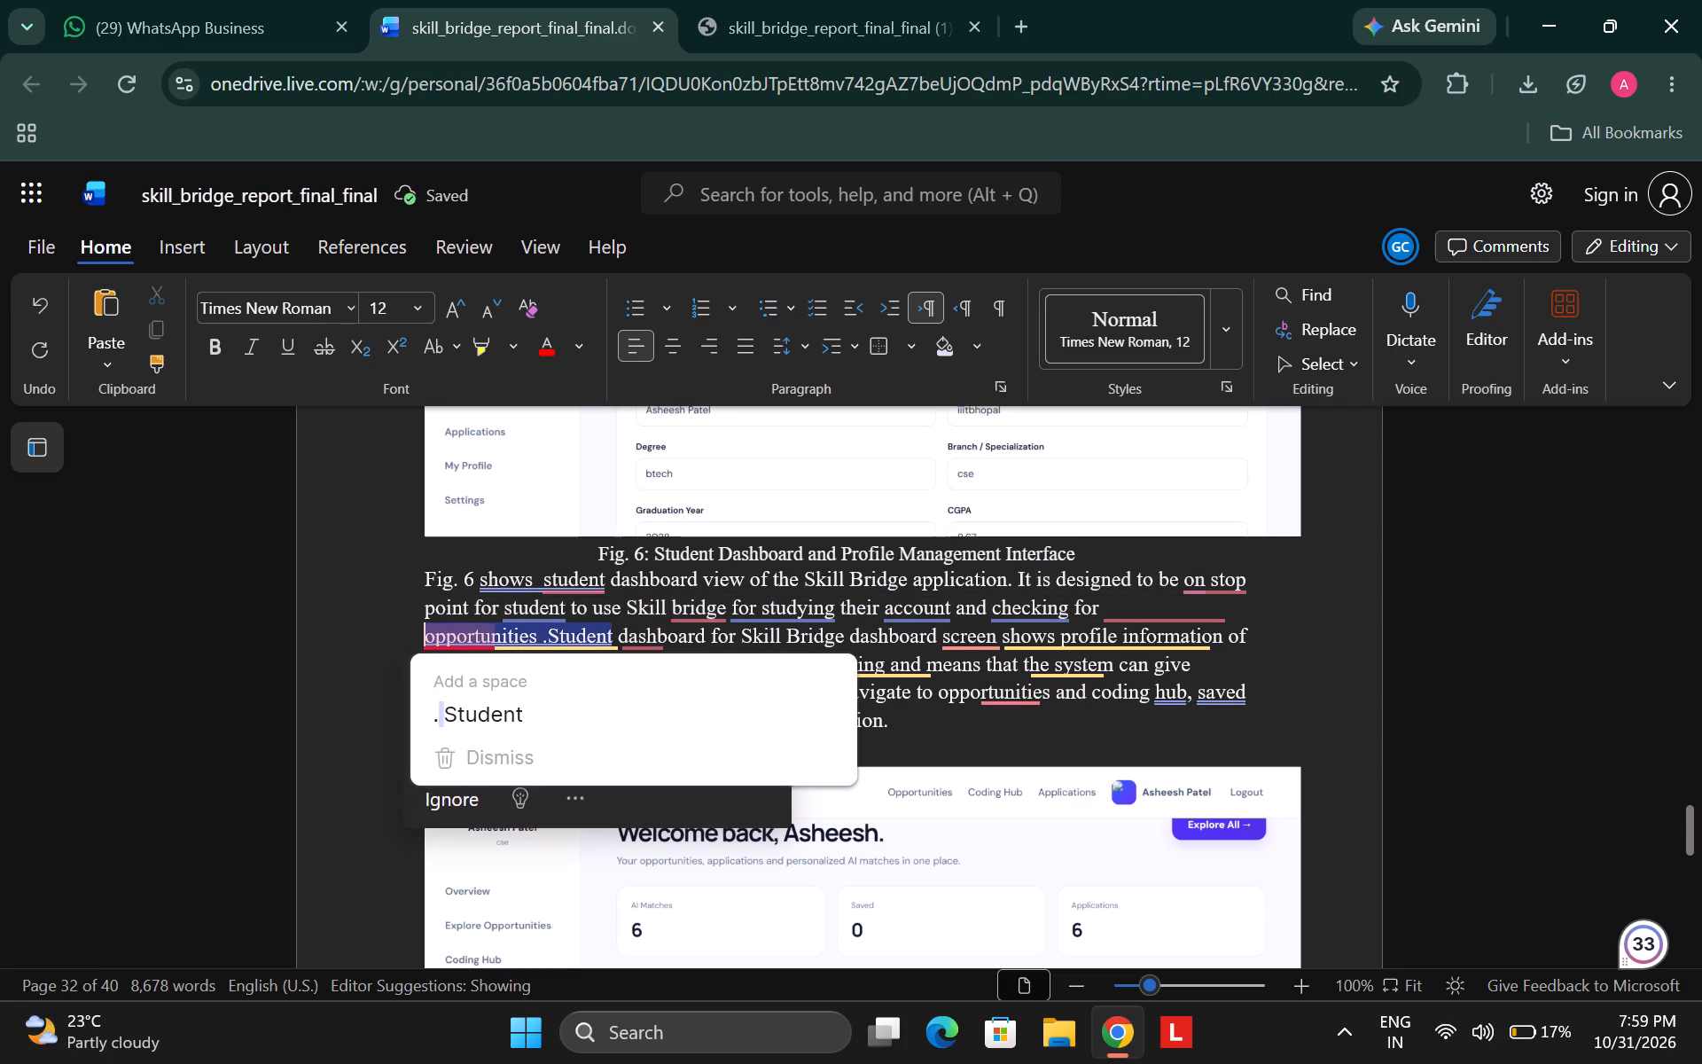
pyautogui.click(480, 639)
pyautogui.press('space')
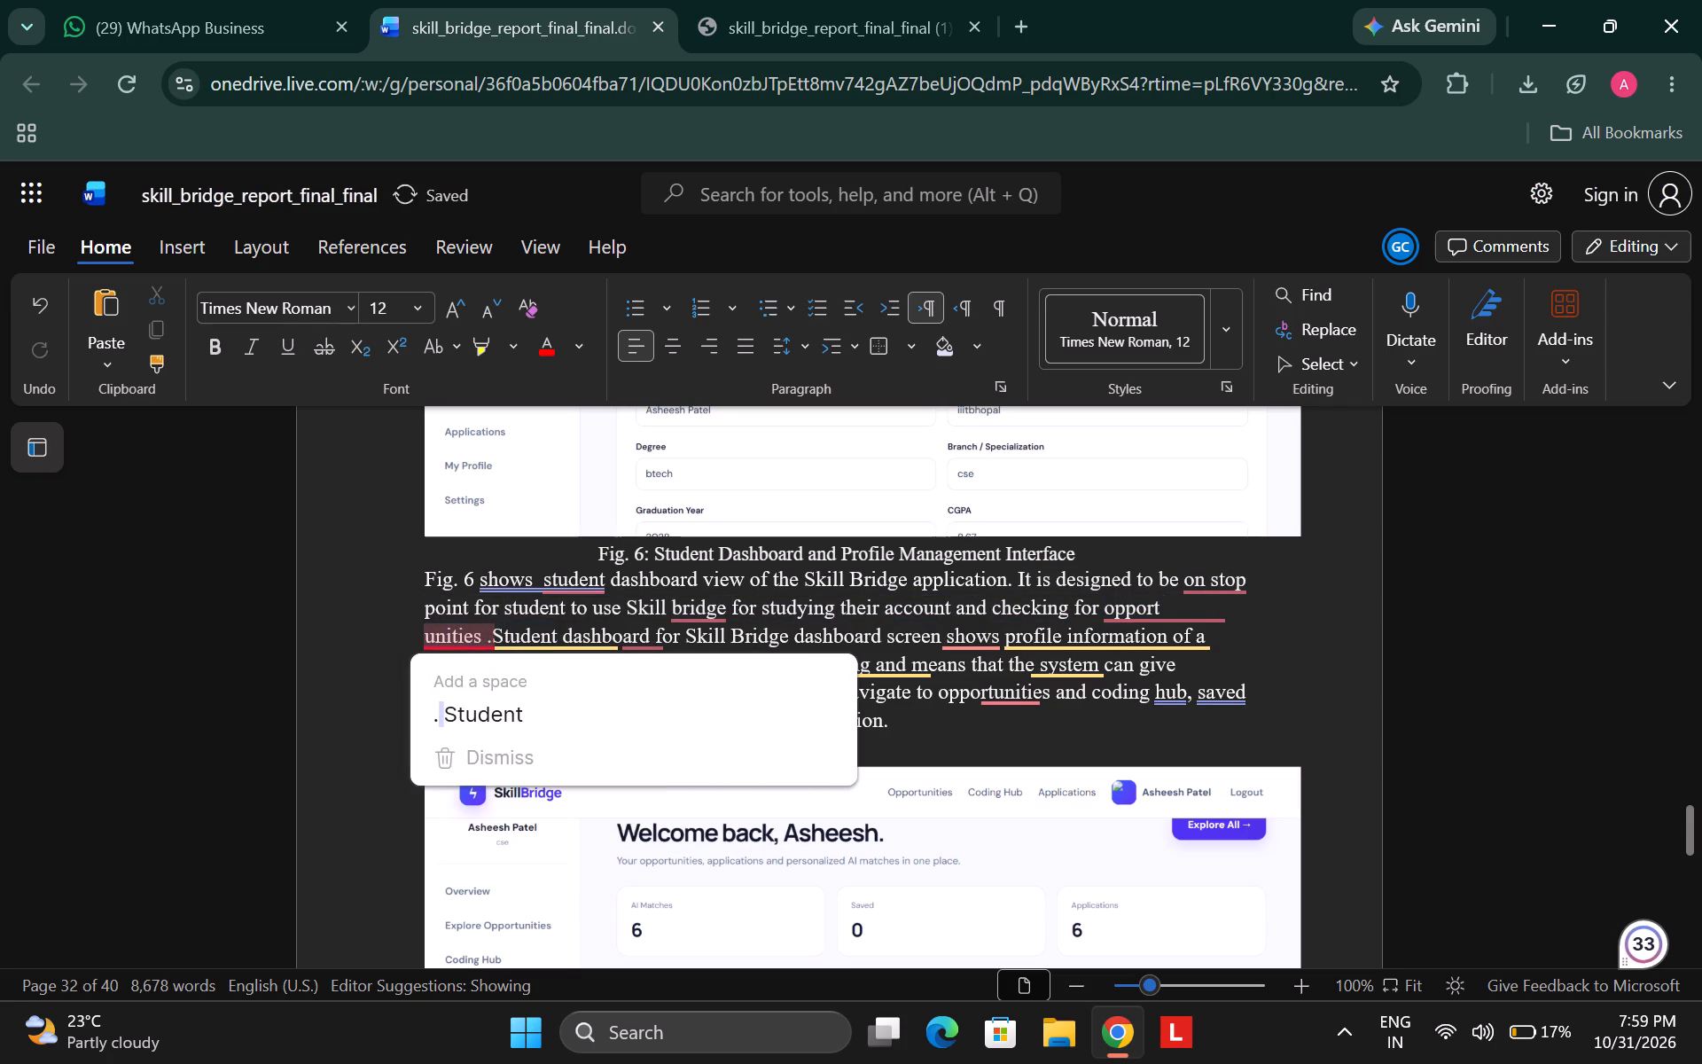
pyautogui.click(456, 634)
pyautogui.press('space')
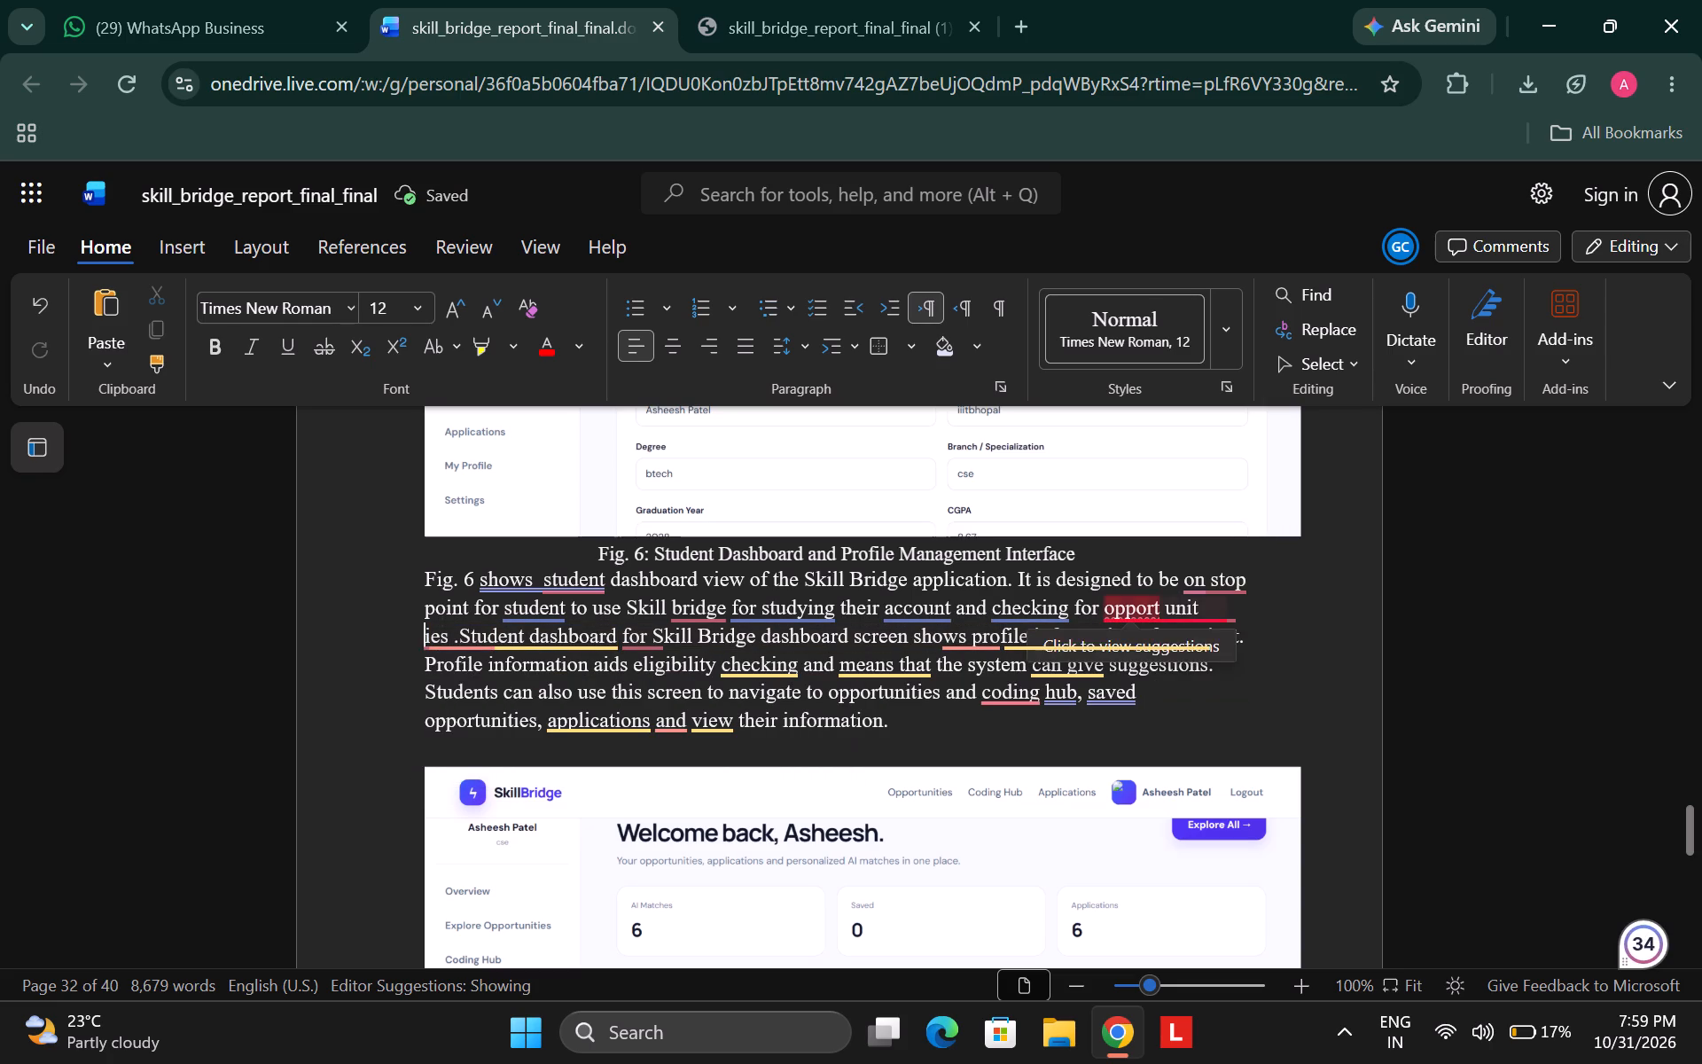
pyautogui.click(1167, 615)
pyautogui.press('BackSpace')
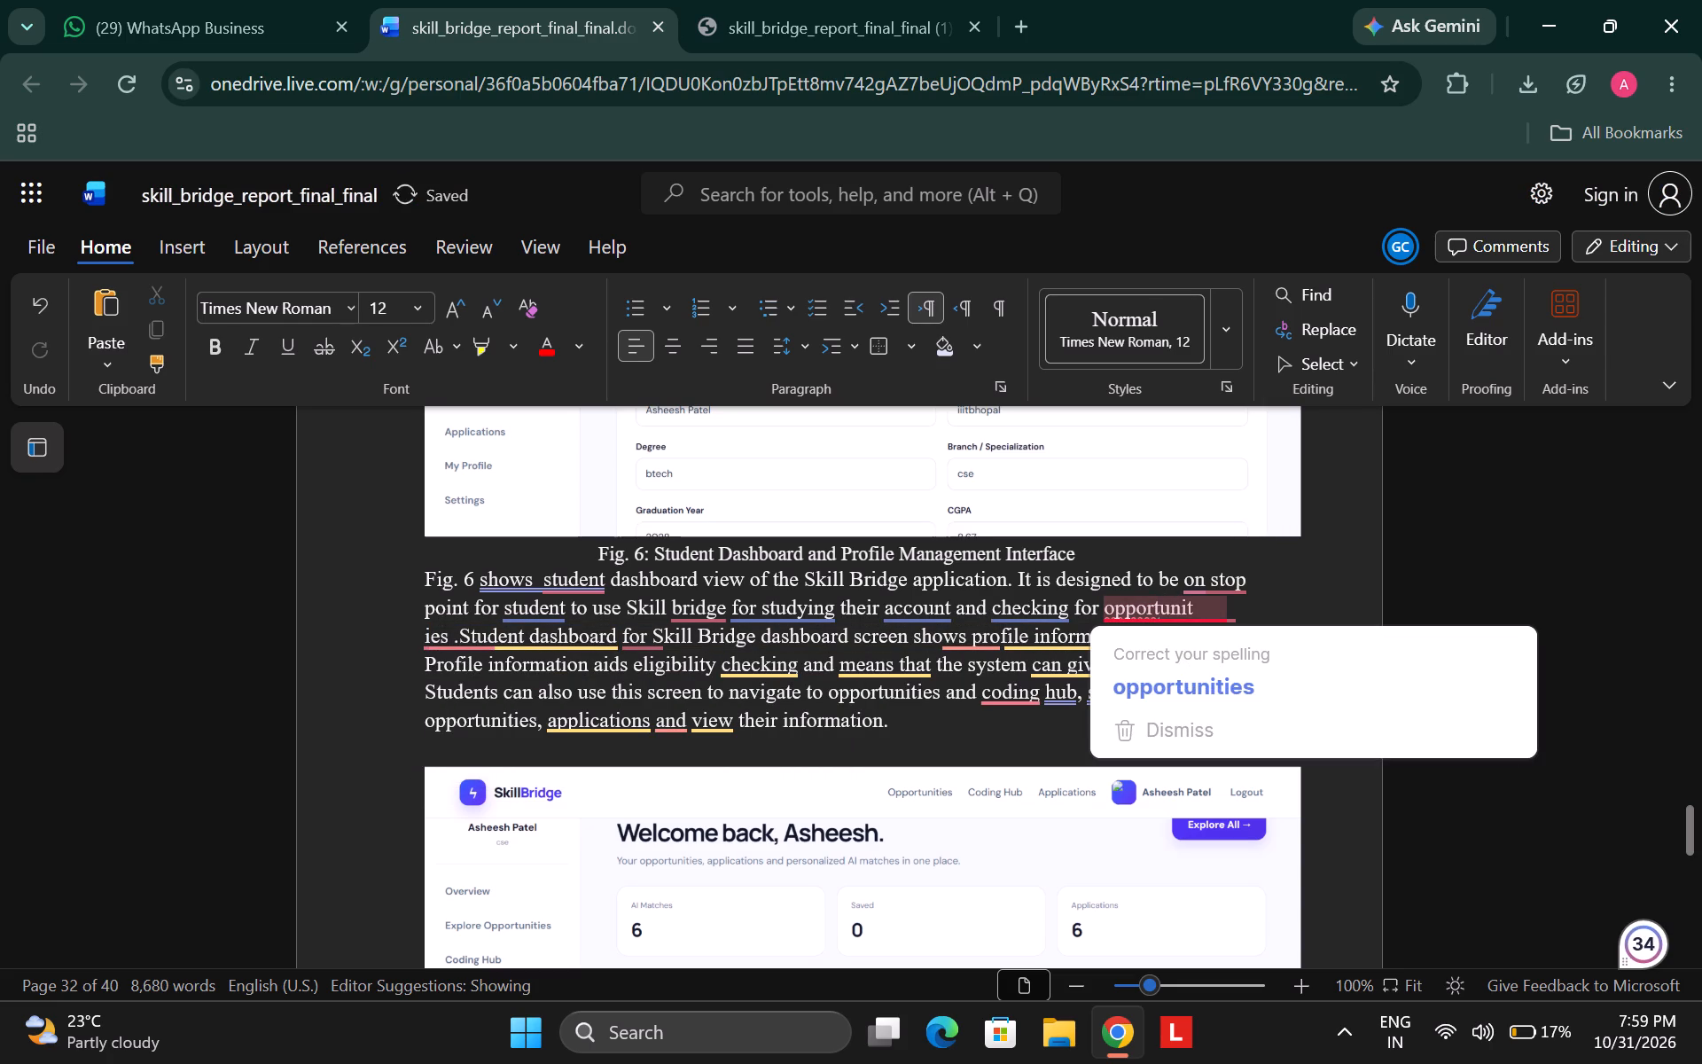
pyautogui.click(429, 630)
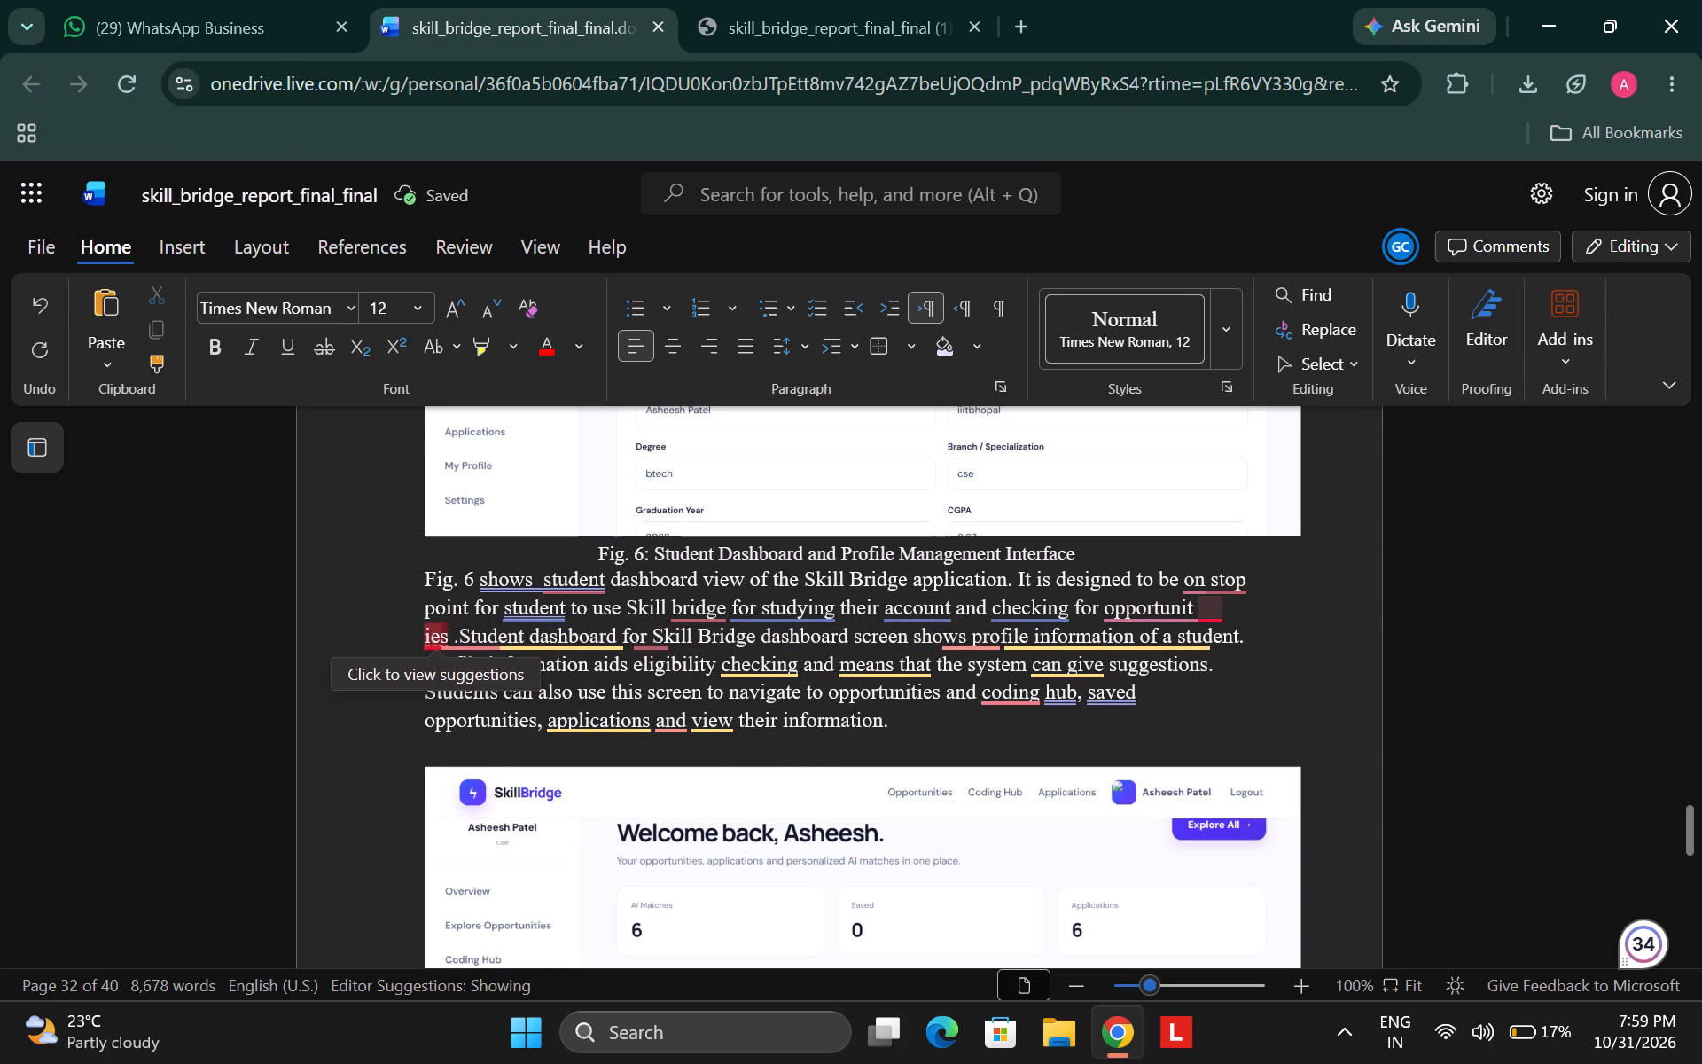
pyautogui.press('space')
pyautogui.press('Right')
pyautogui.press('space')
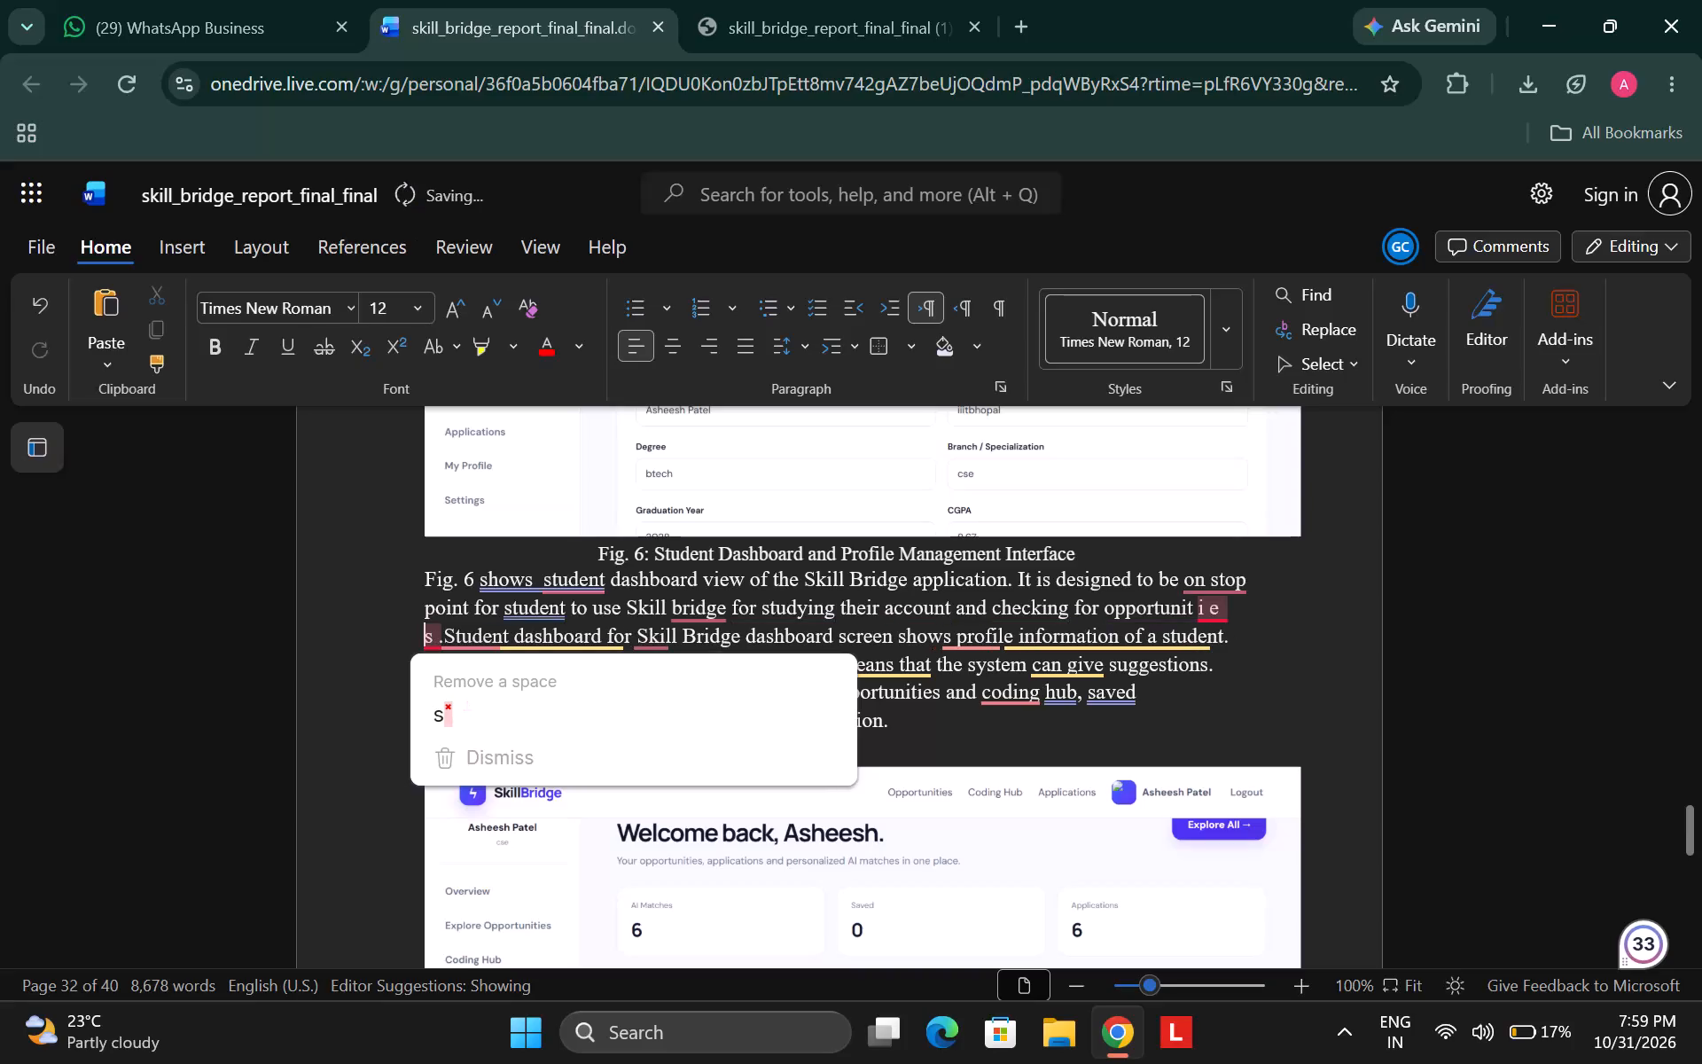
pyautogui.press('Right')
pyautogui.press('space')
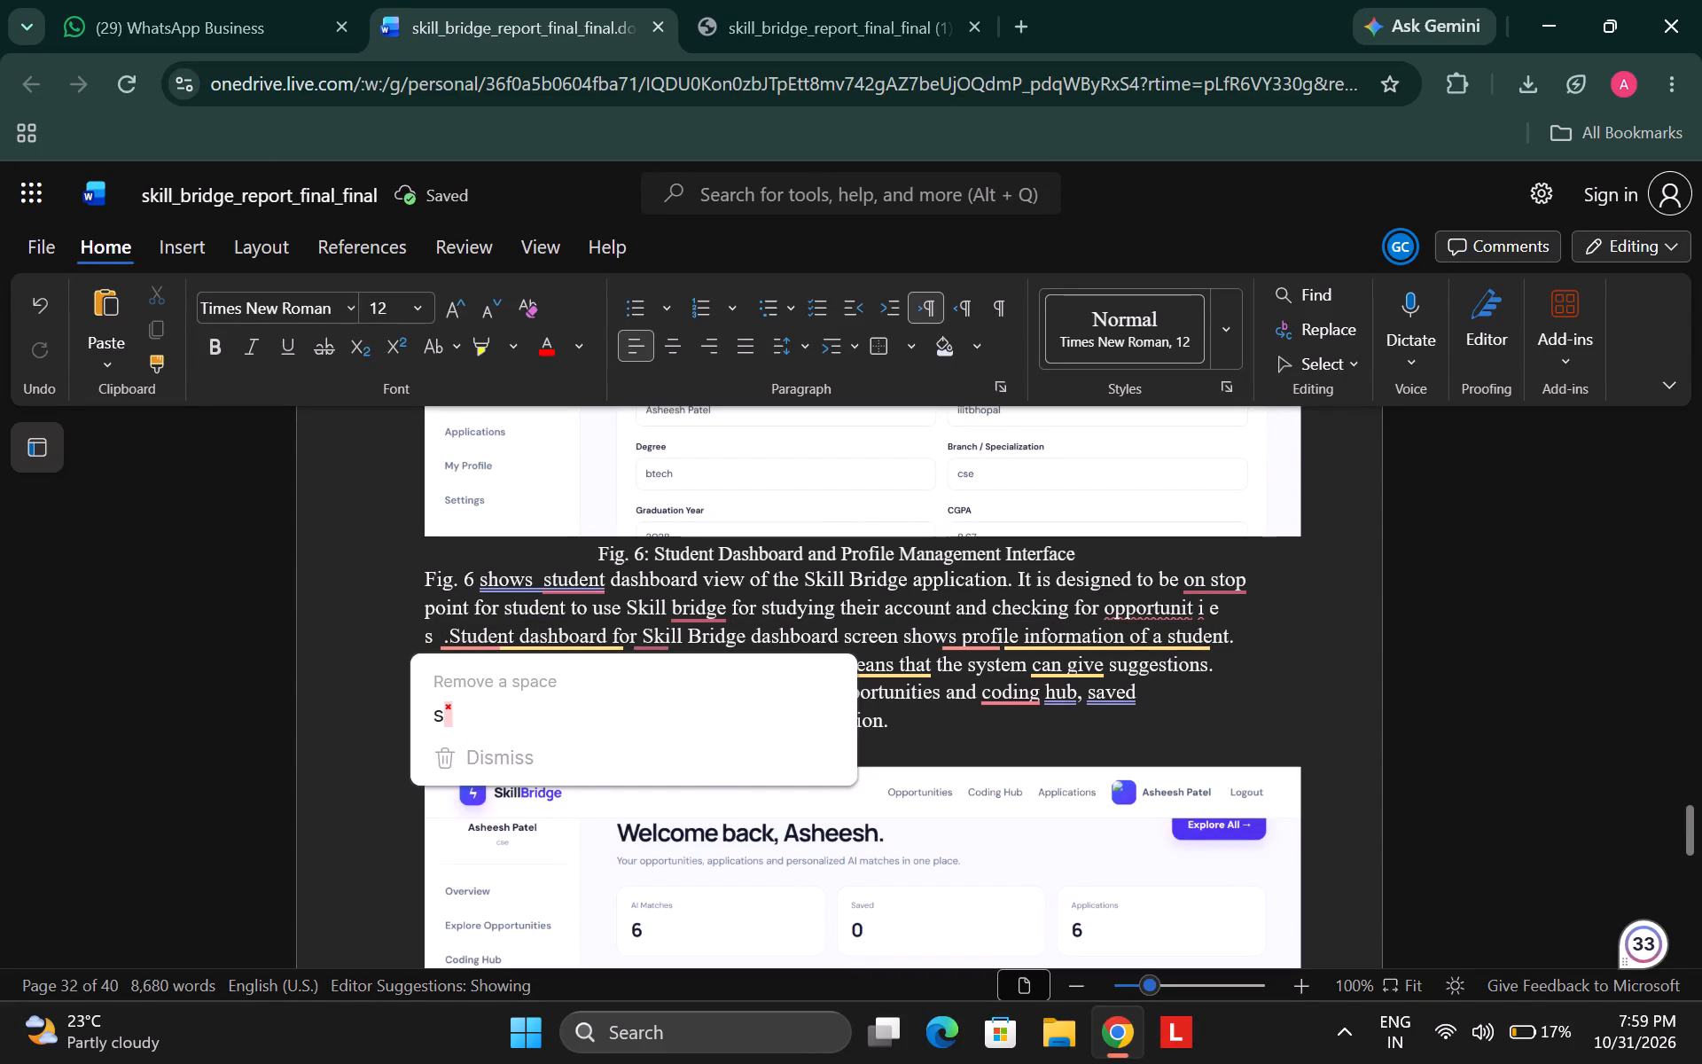
# Rejoin the split word "opportunities" and place the period directly after it in the paragraph under Fig. 6.
pyautogui.click(1198, 608)
pyautogui.press('BackSpace')
pyautogui.press('Right')
pyautogui.press('Right')
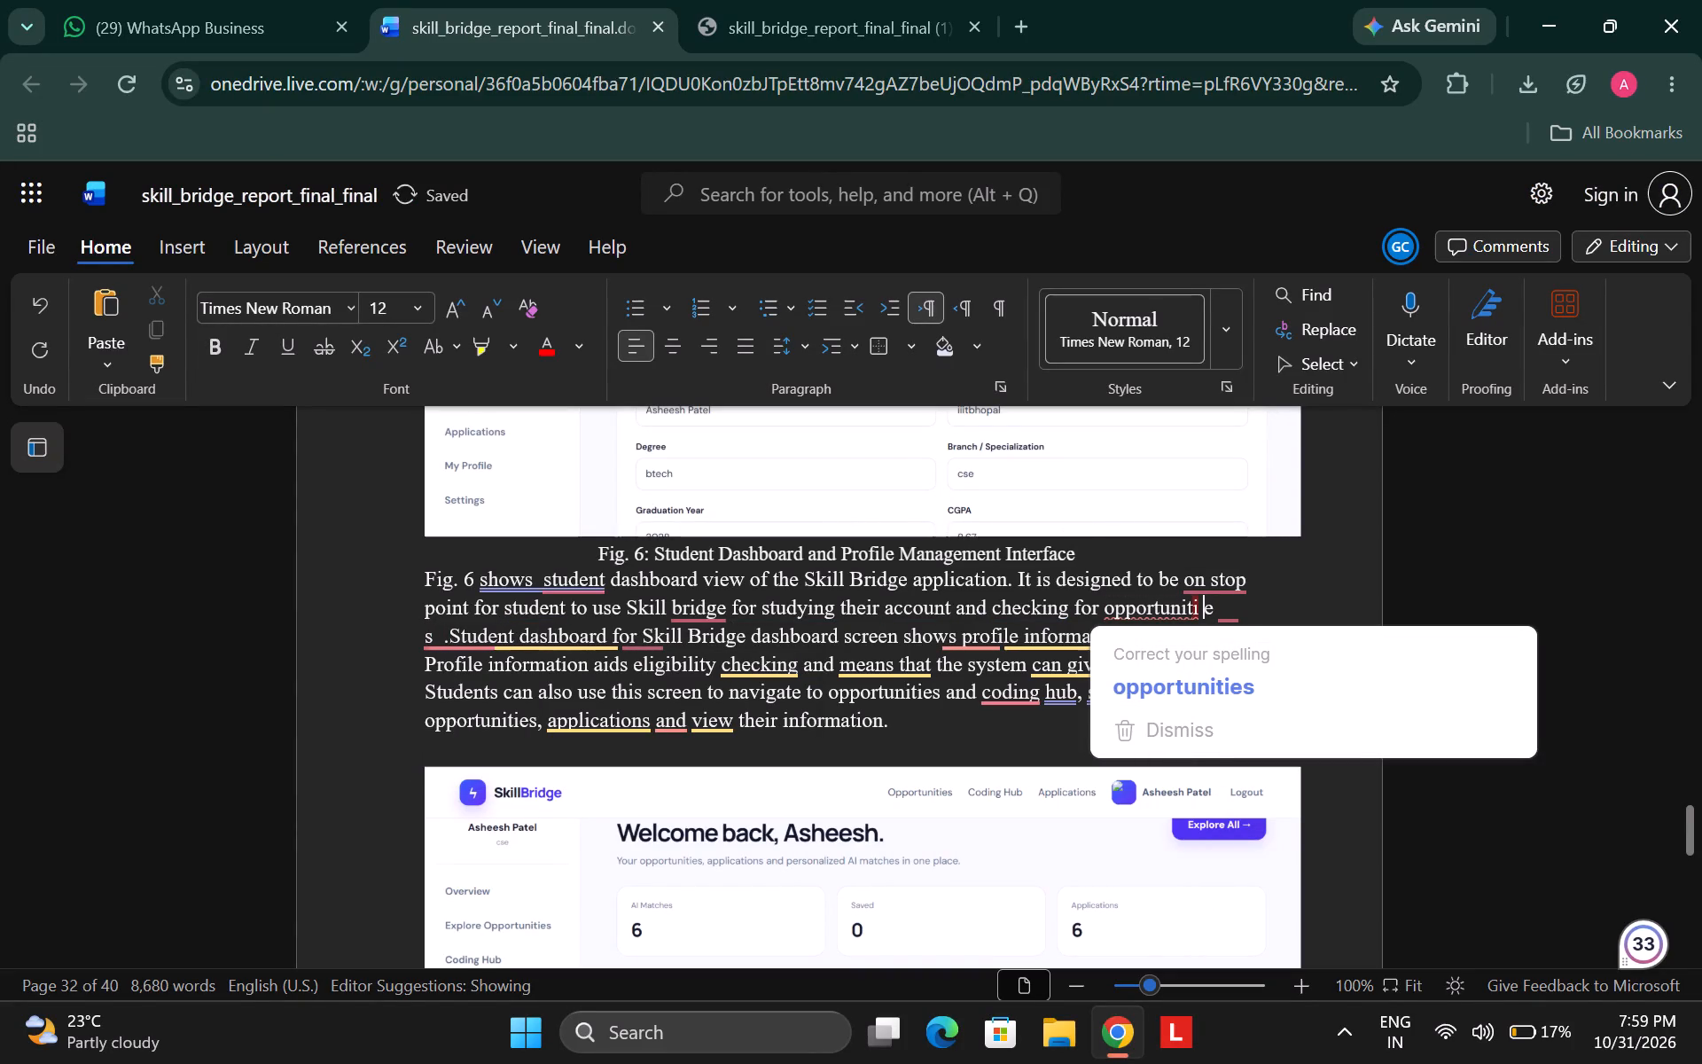
pyautogui.press('BackSpace')
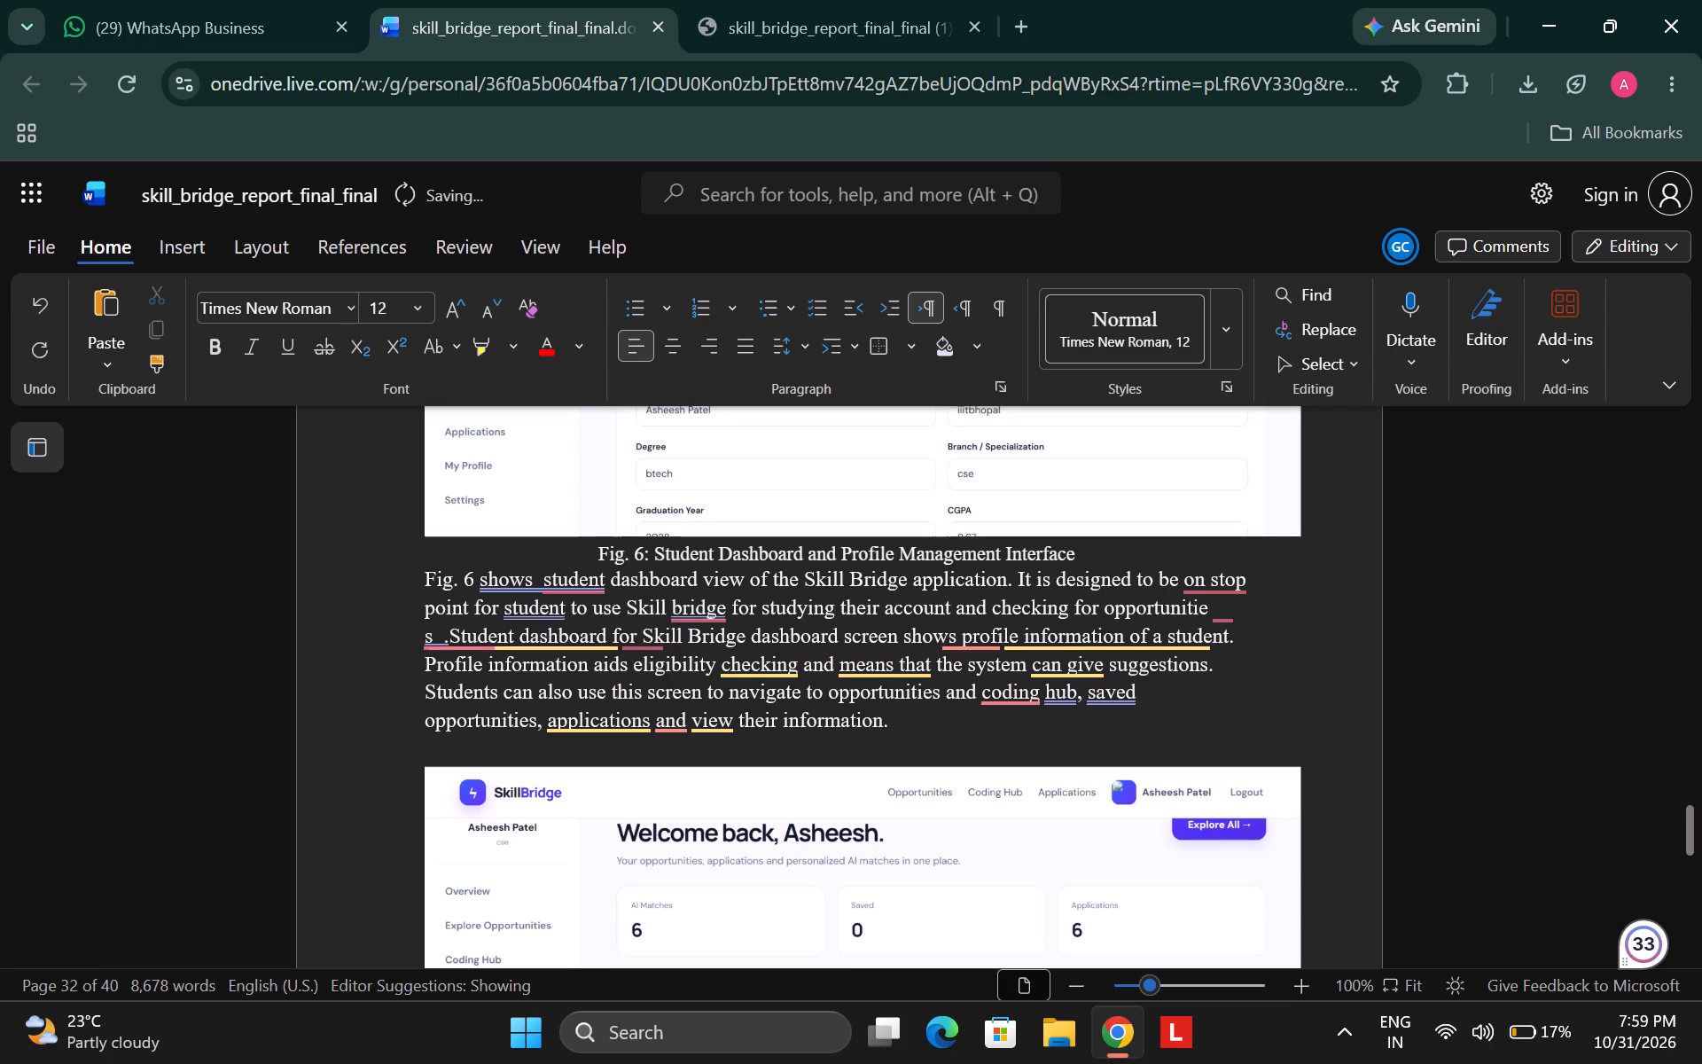
pyautogui.click(424, 638)
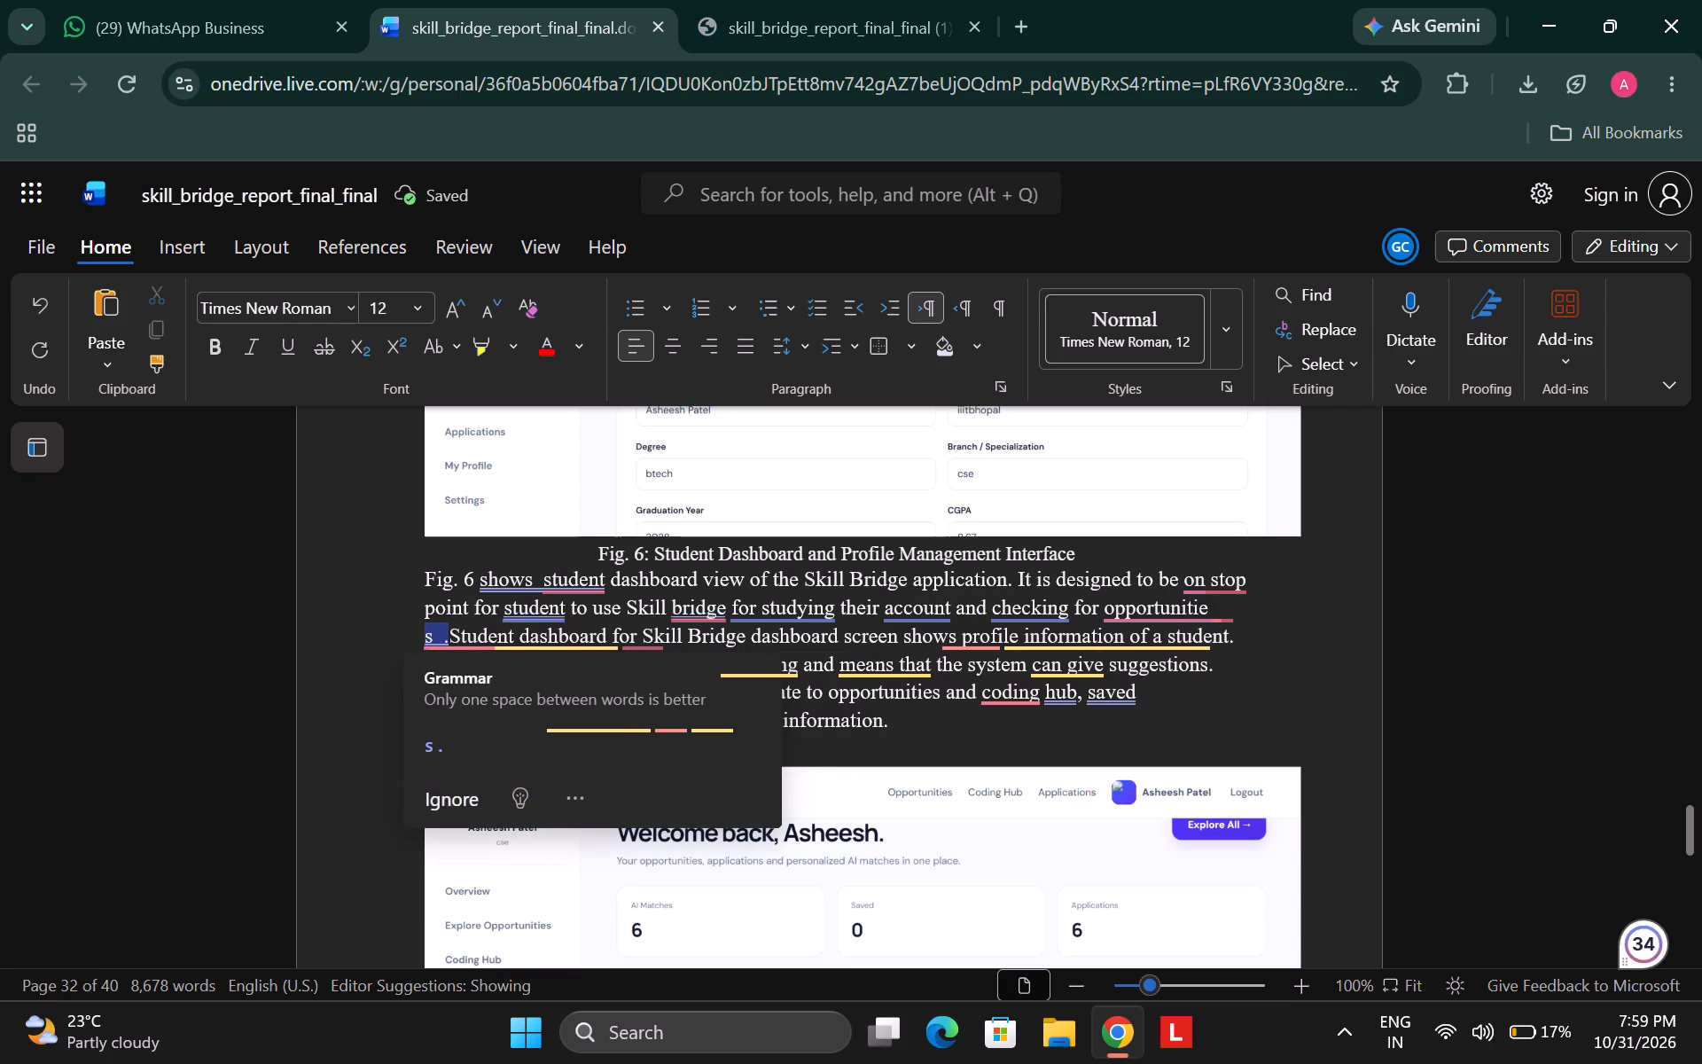
pyautogui.press('Right')
pyautogui.press('Right')
pyautogui.press('Right')
pyautogui.press('Right')
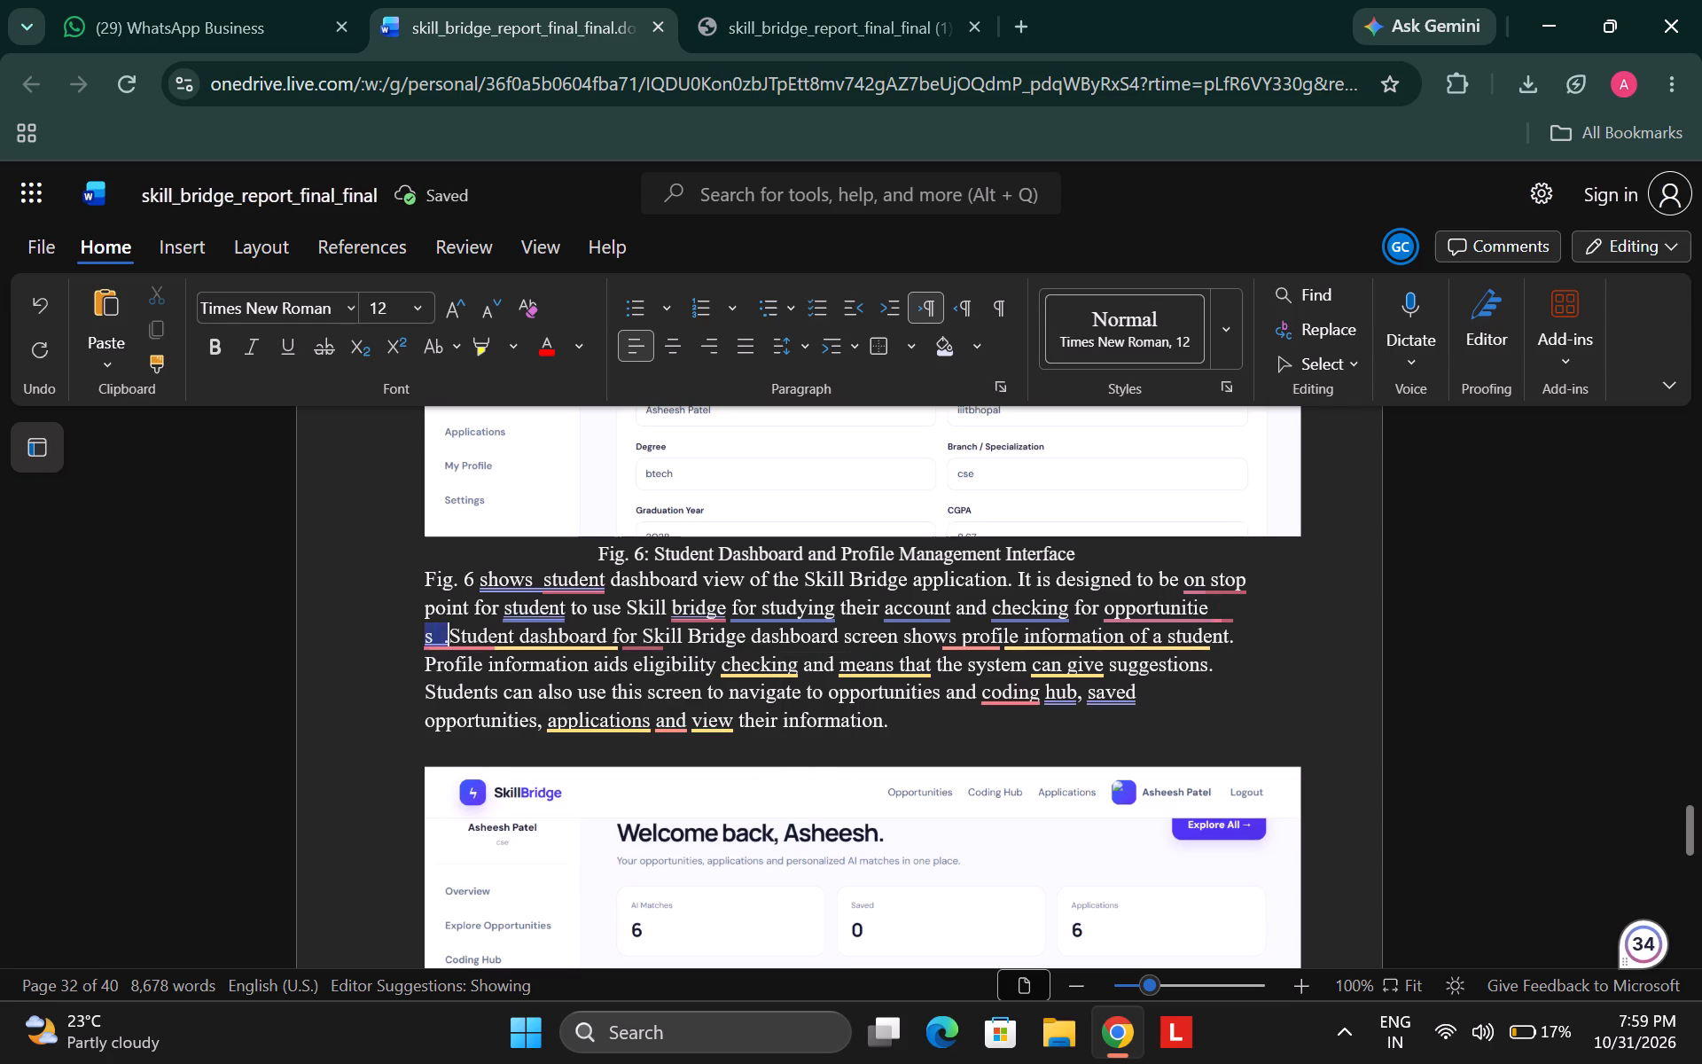
pyautogui.press('BackSpace')
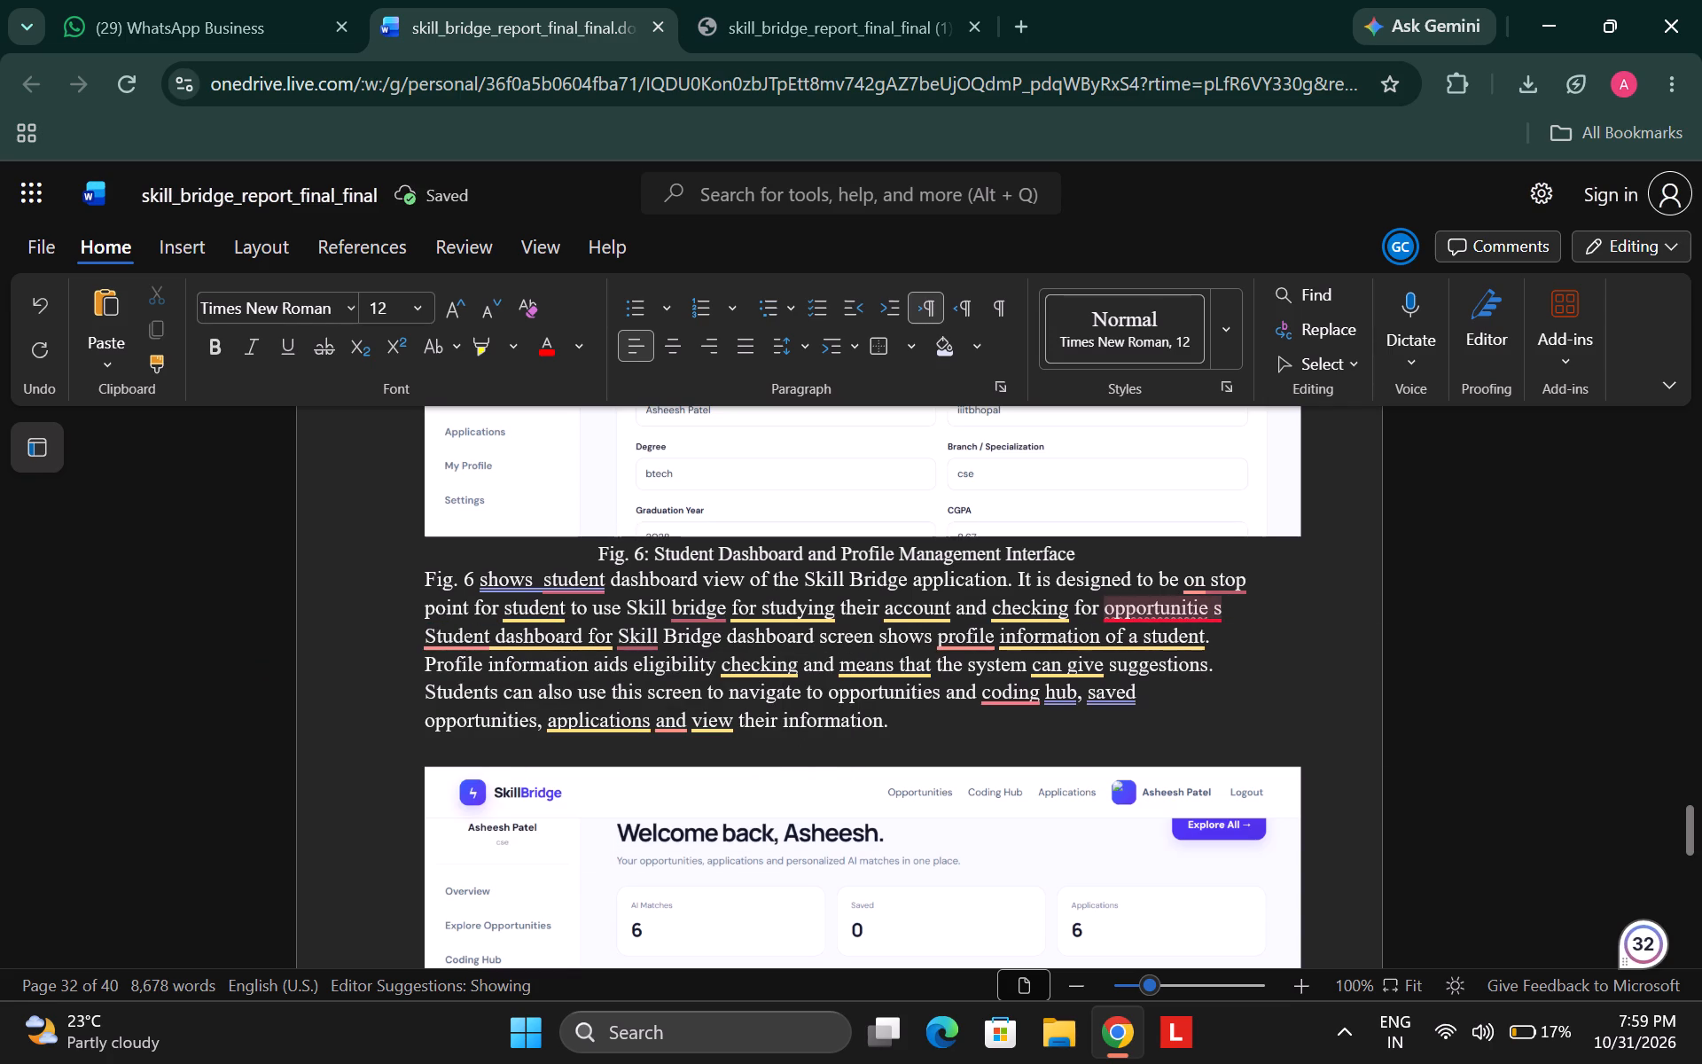
pyautogui.click(1214, 611)
pyautogui.press('BackSpace')
pyautogui.press('Right')
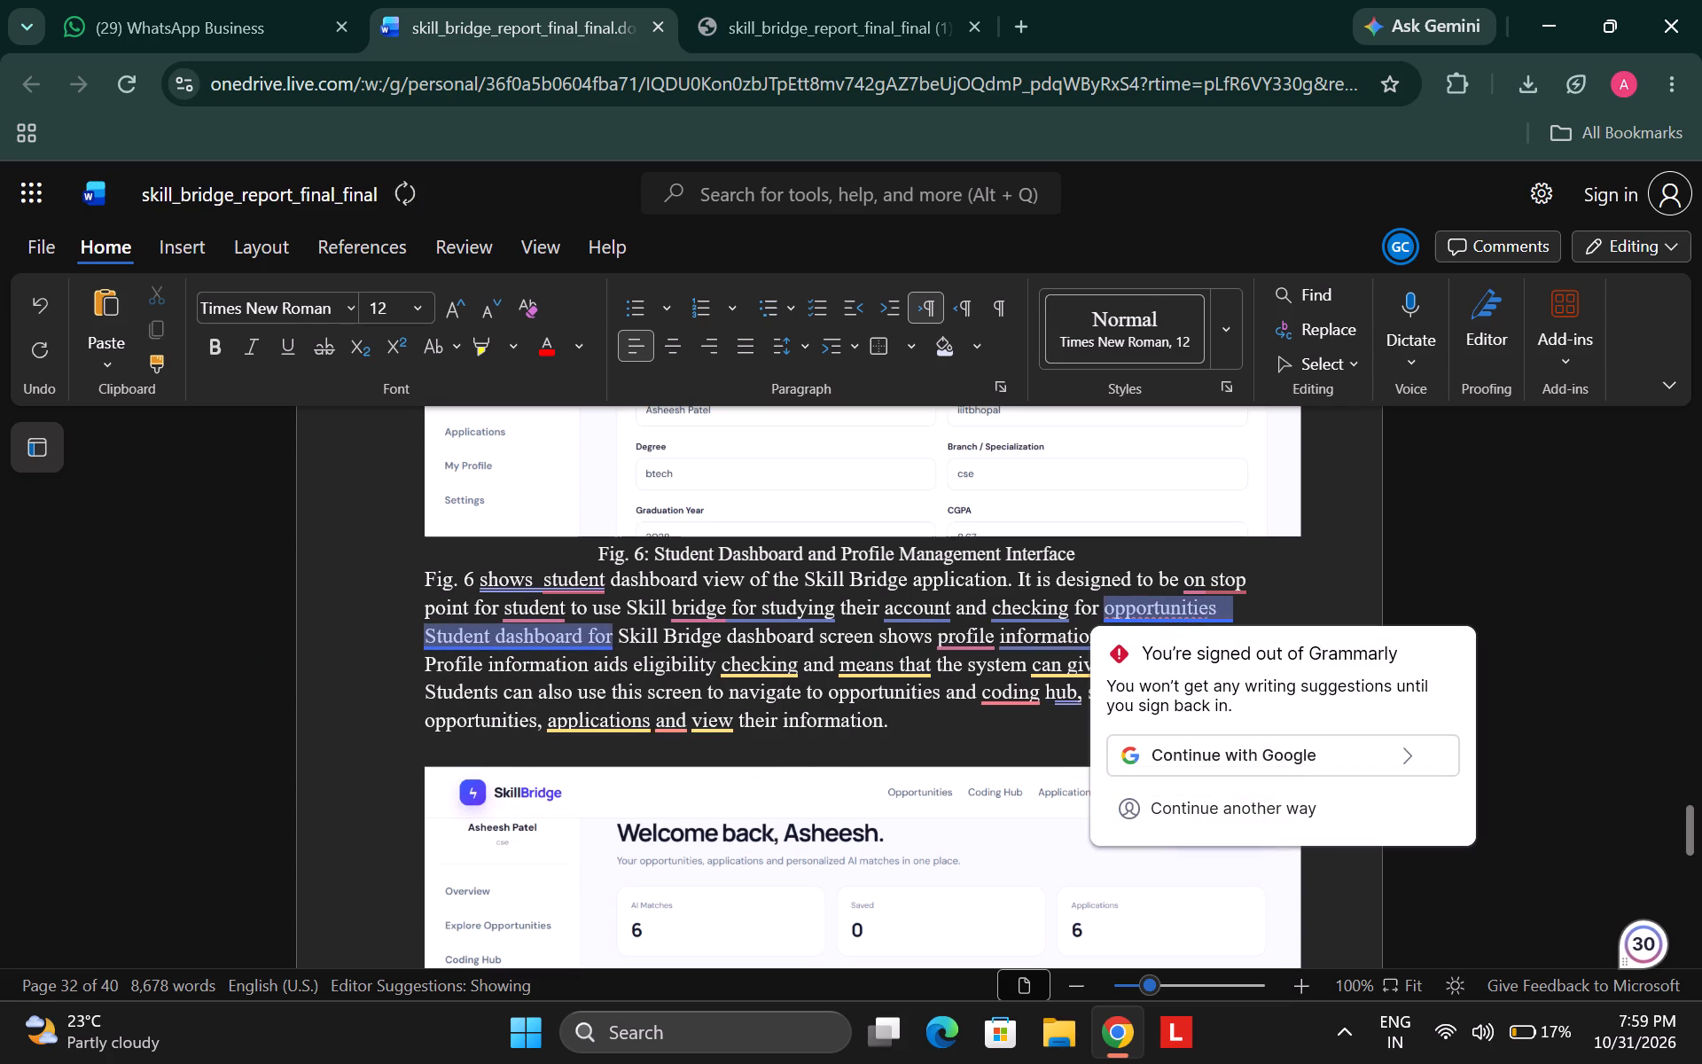
pyautogui.press('.')
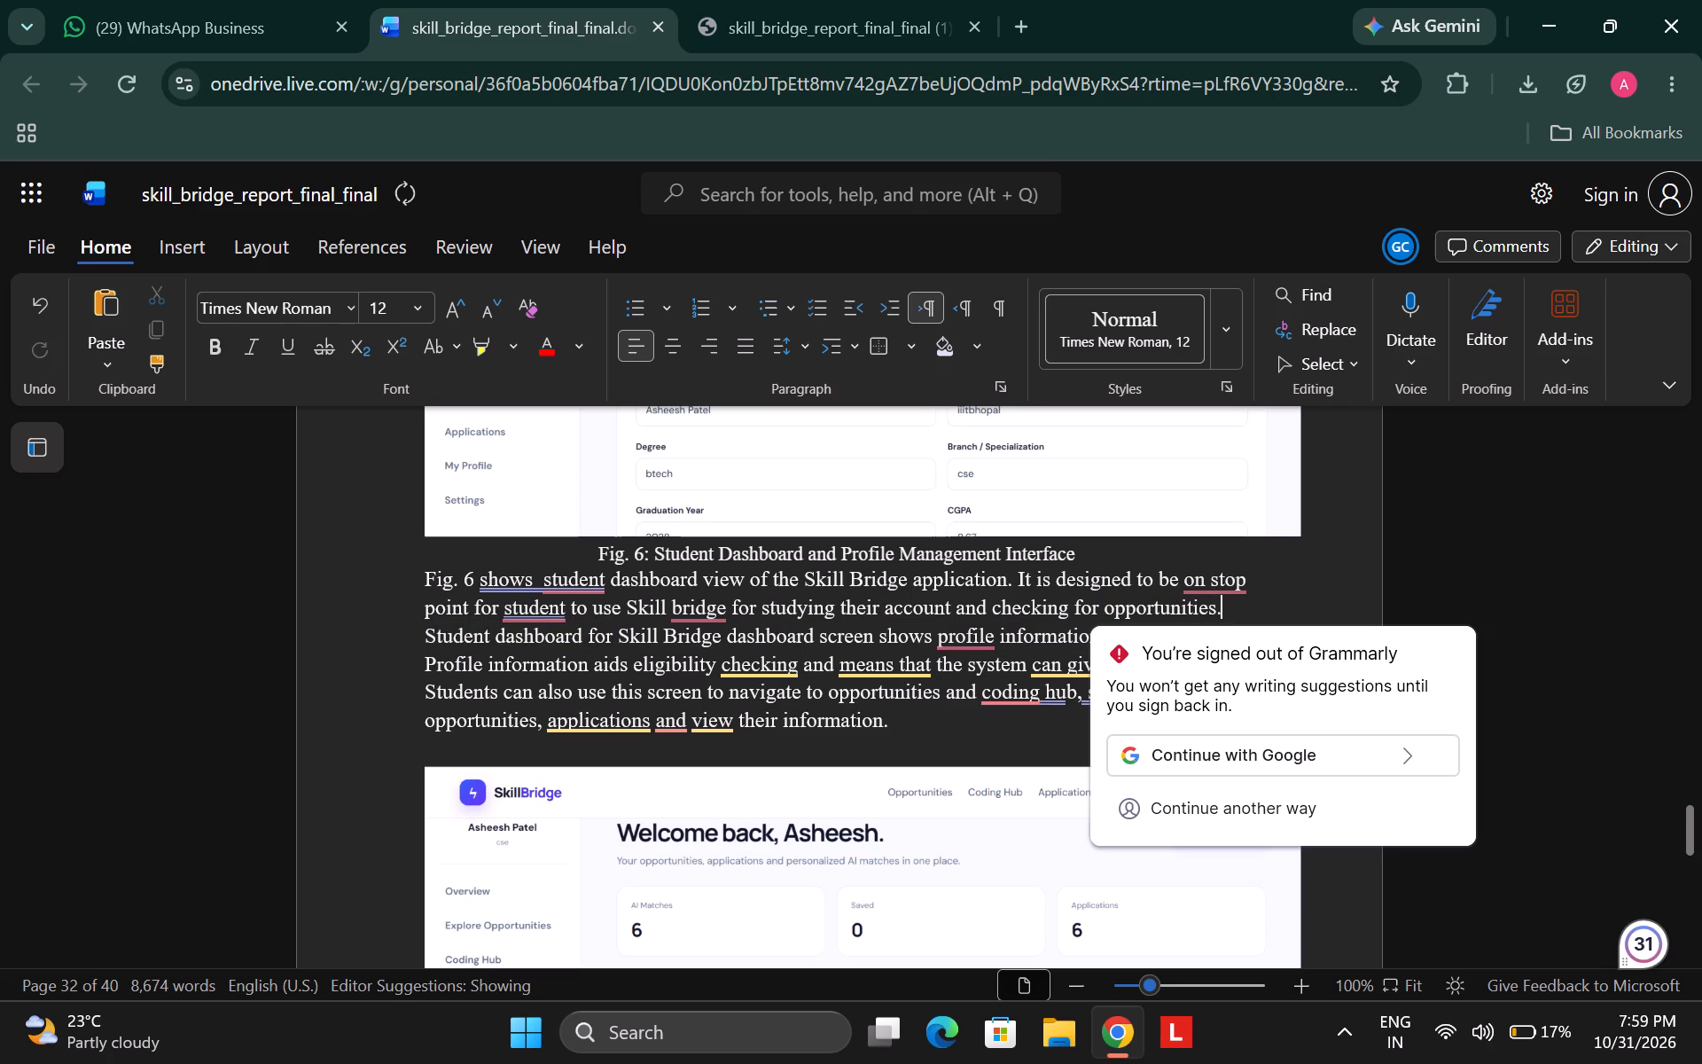
# Copy the Table 3 caption text "Conceptual comparison; no numerical advantage is claimed" from above the comparison table for section 8.4.
pyautogui.scroll(5, 896, 635)
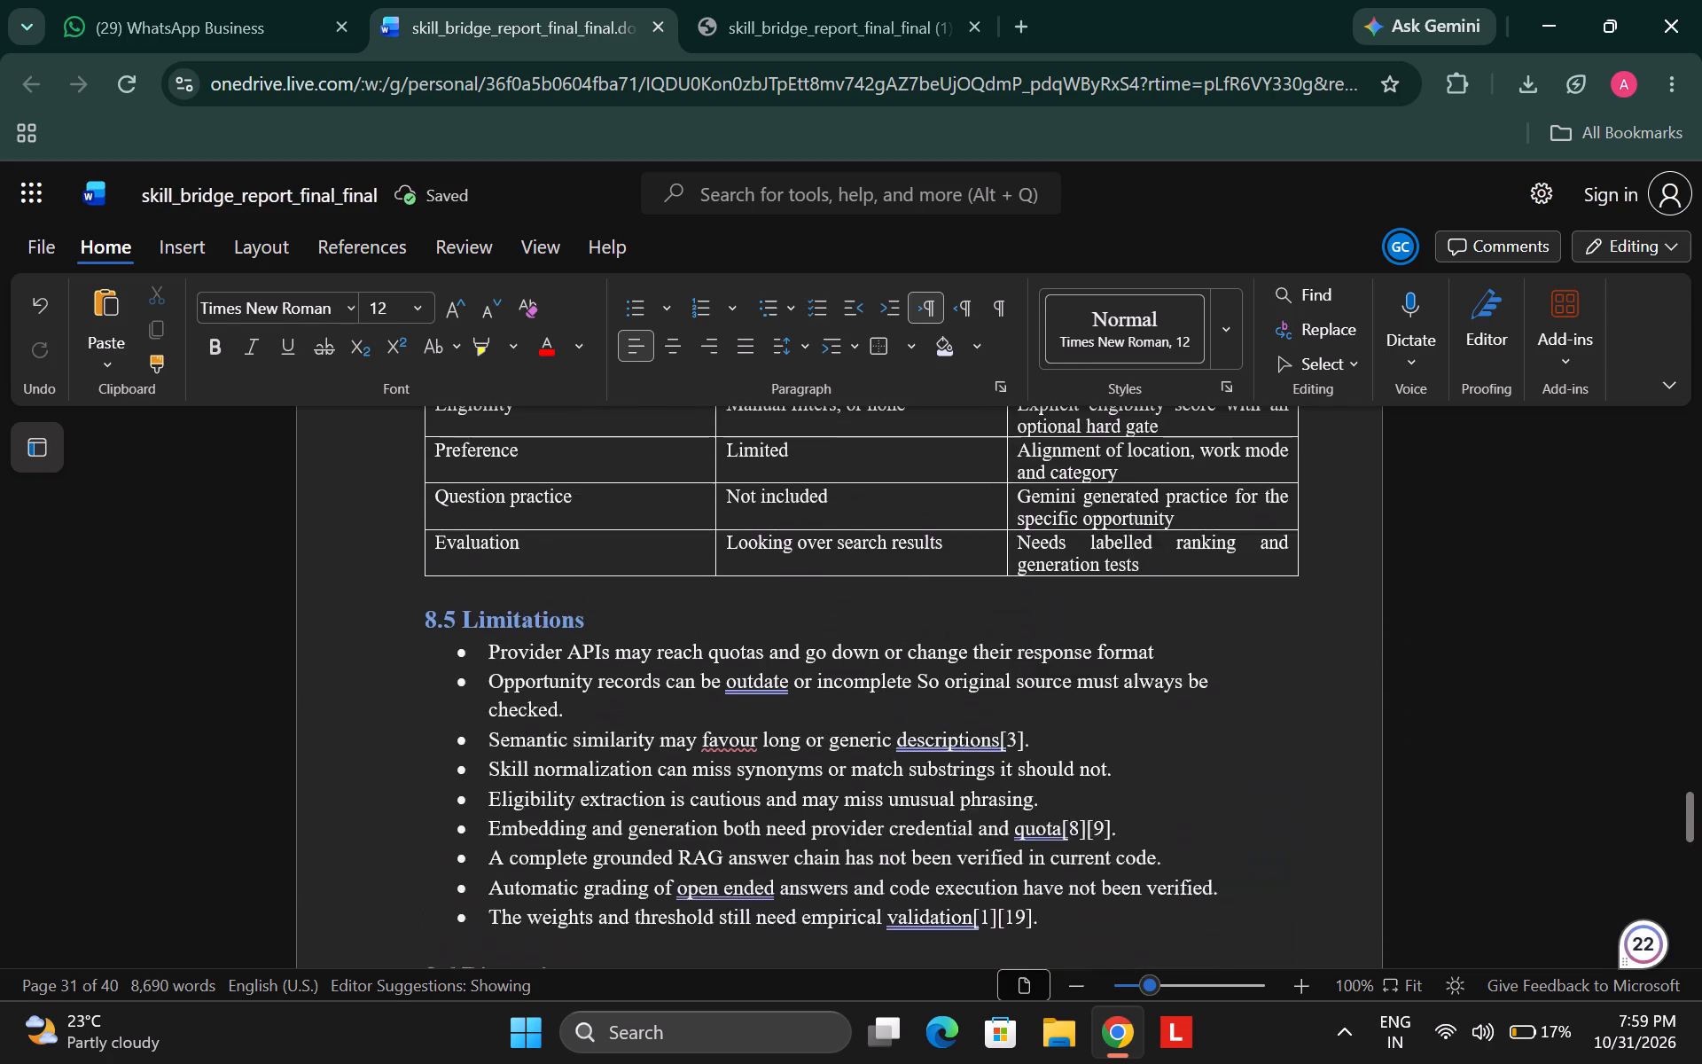
pyautogui.scroll(2, 896, 635)
pyautogui.scroll(-3, 896, 635)
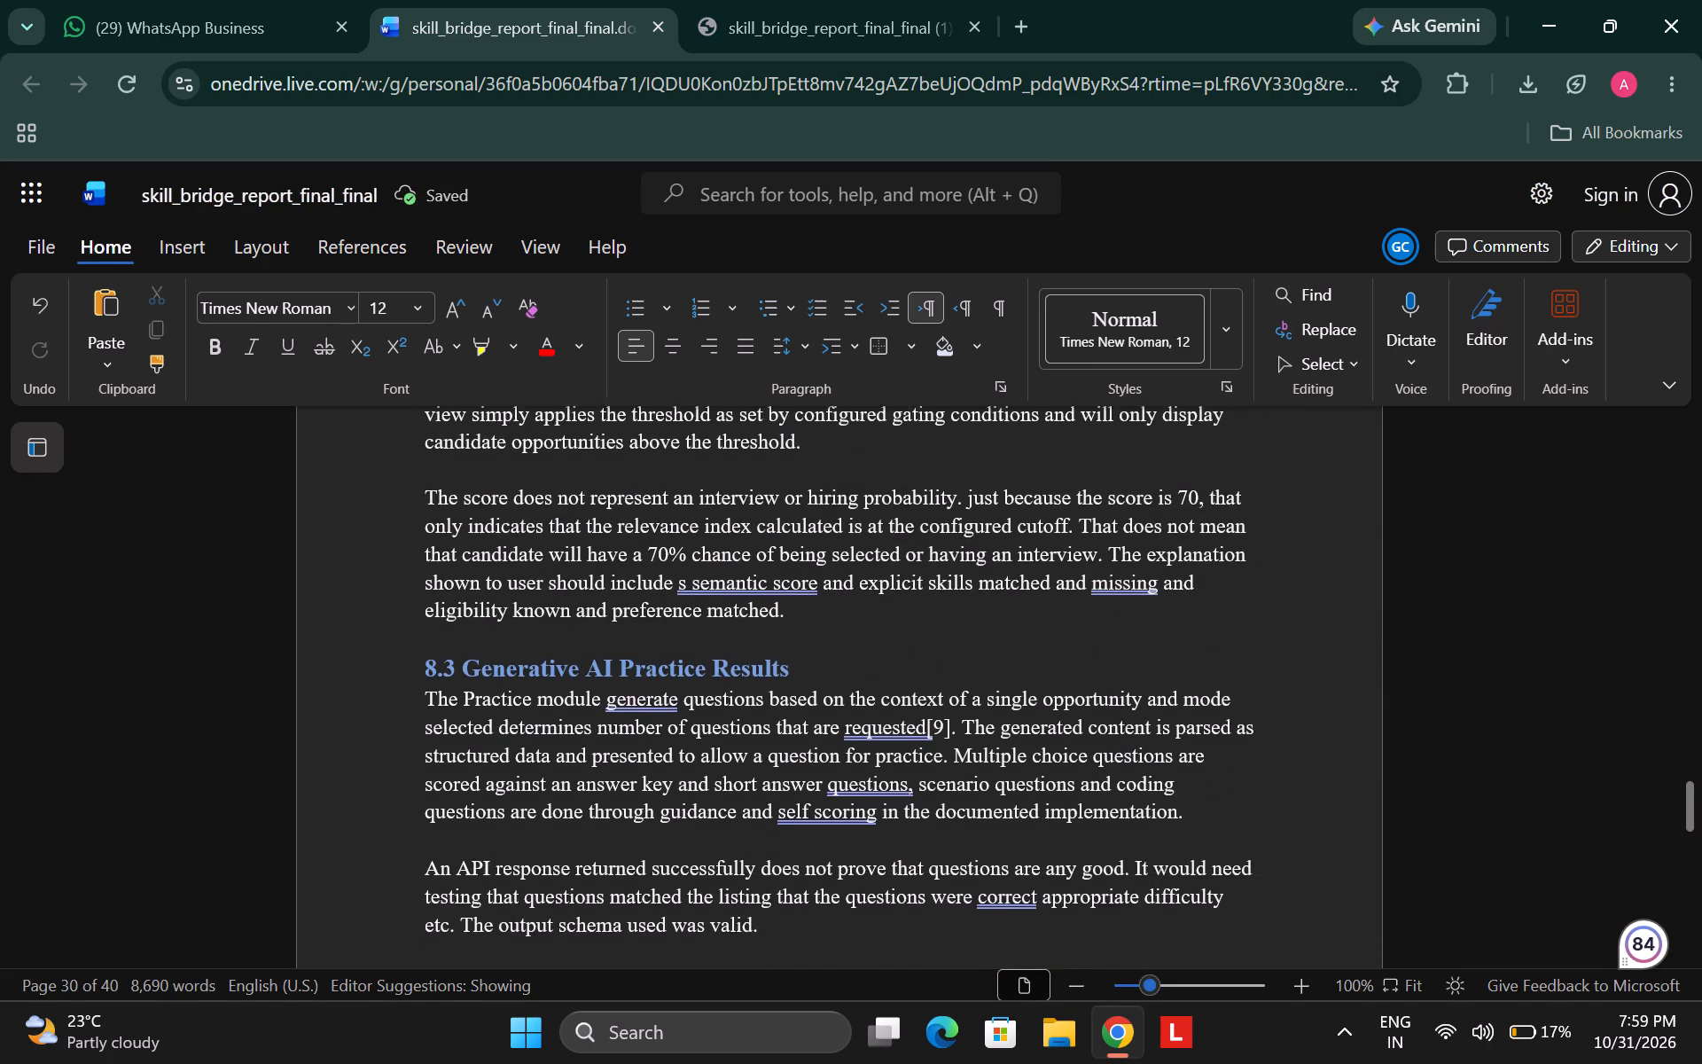
pyautogui.scroll(-4, 896, 635)
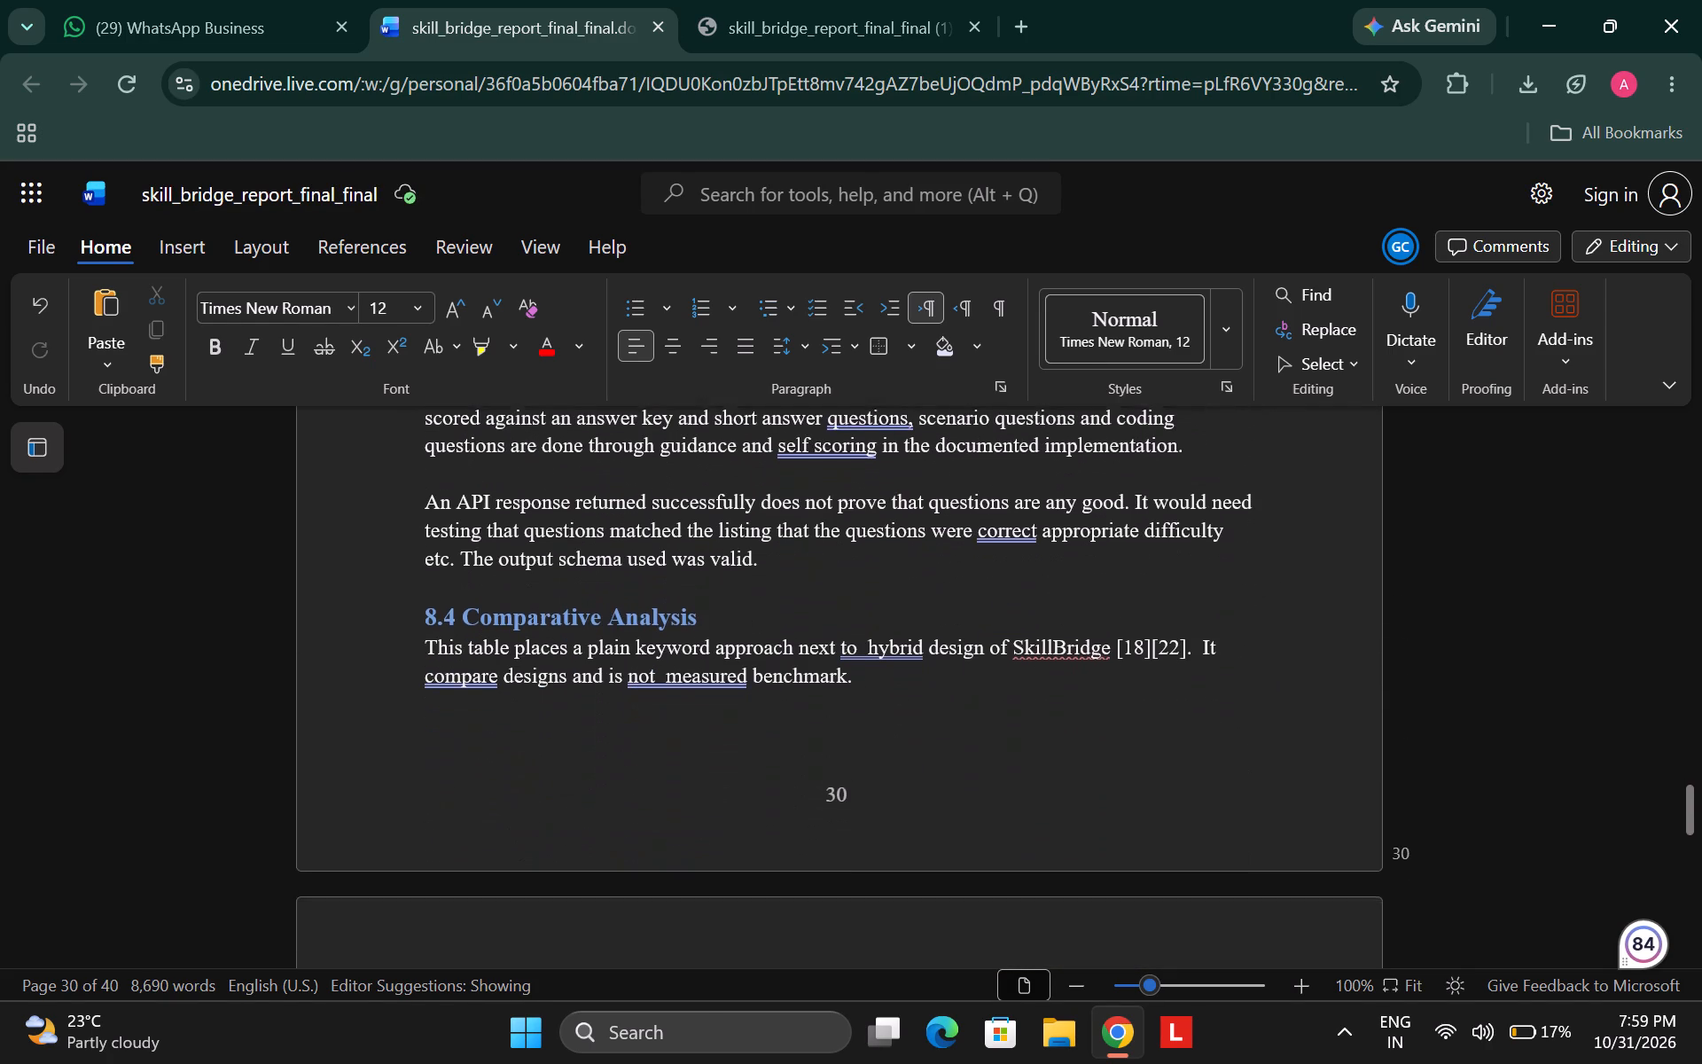
pyautogui.scroll(-1, 896, 635)
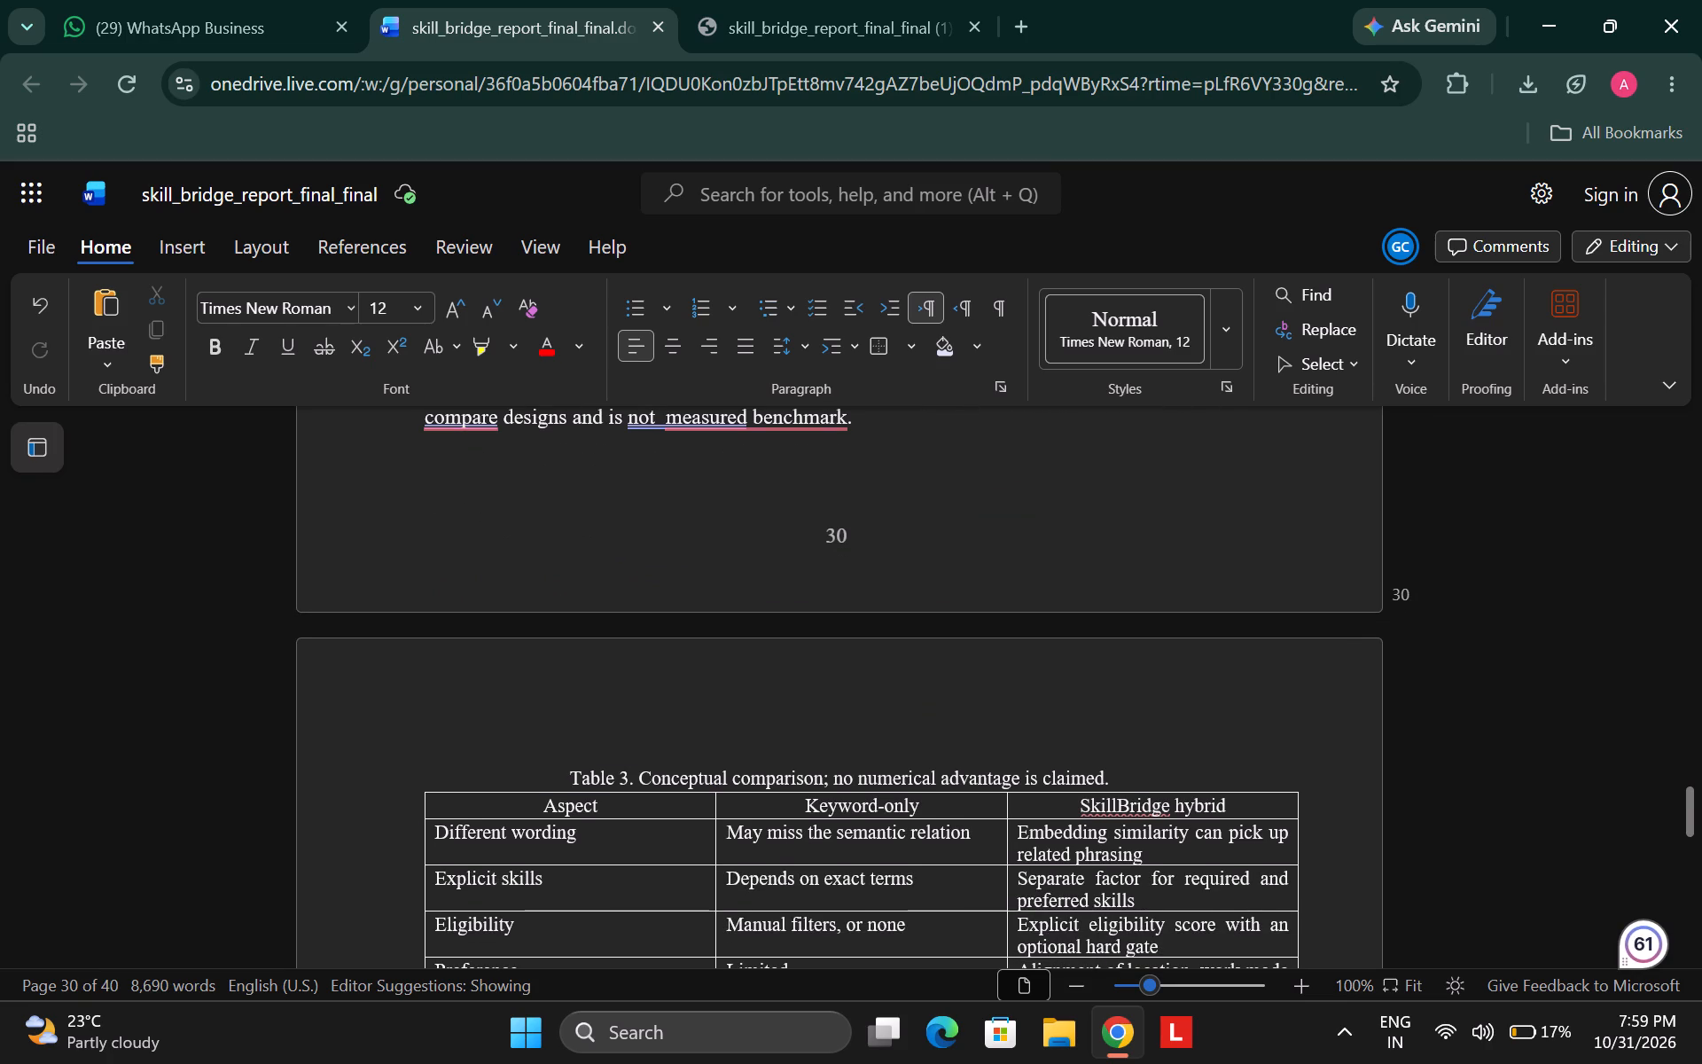
pyautogui.moveTo(637, 772); pyautogui.dragTo(1096, 778)
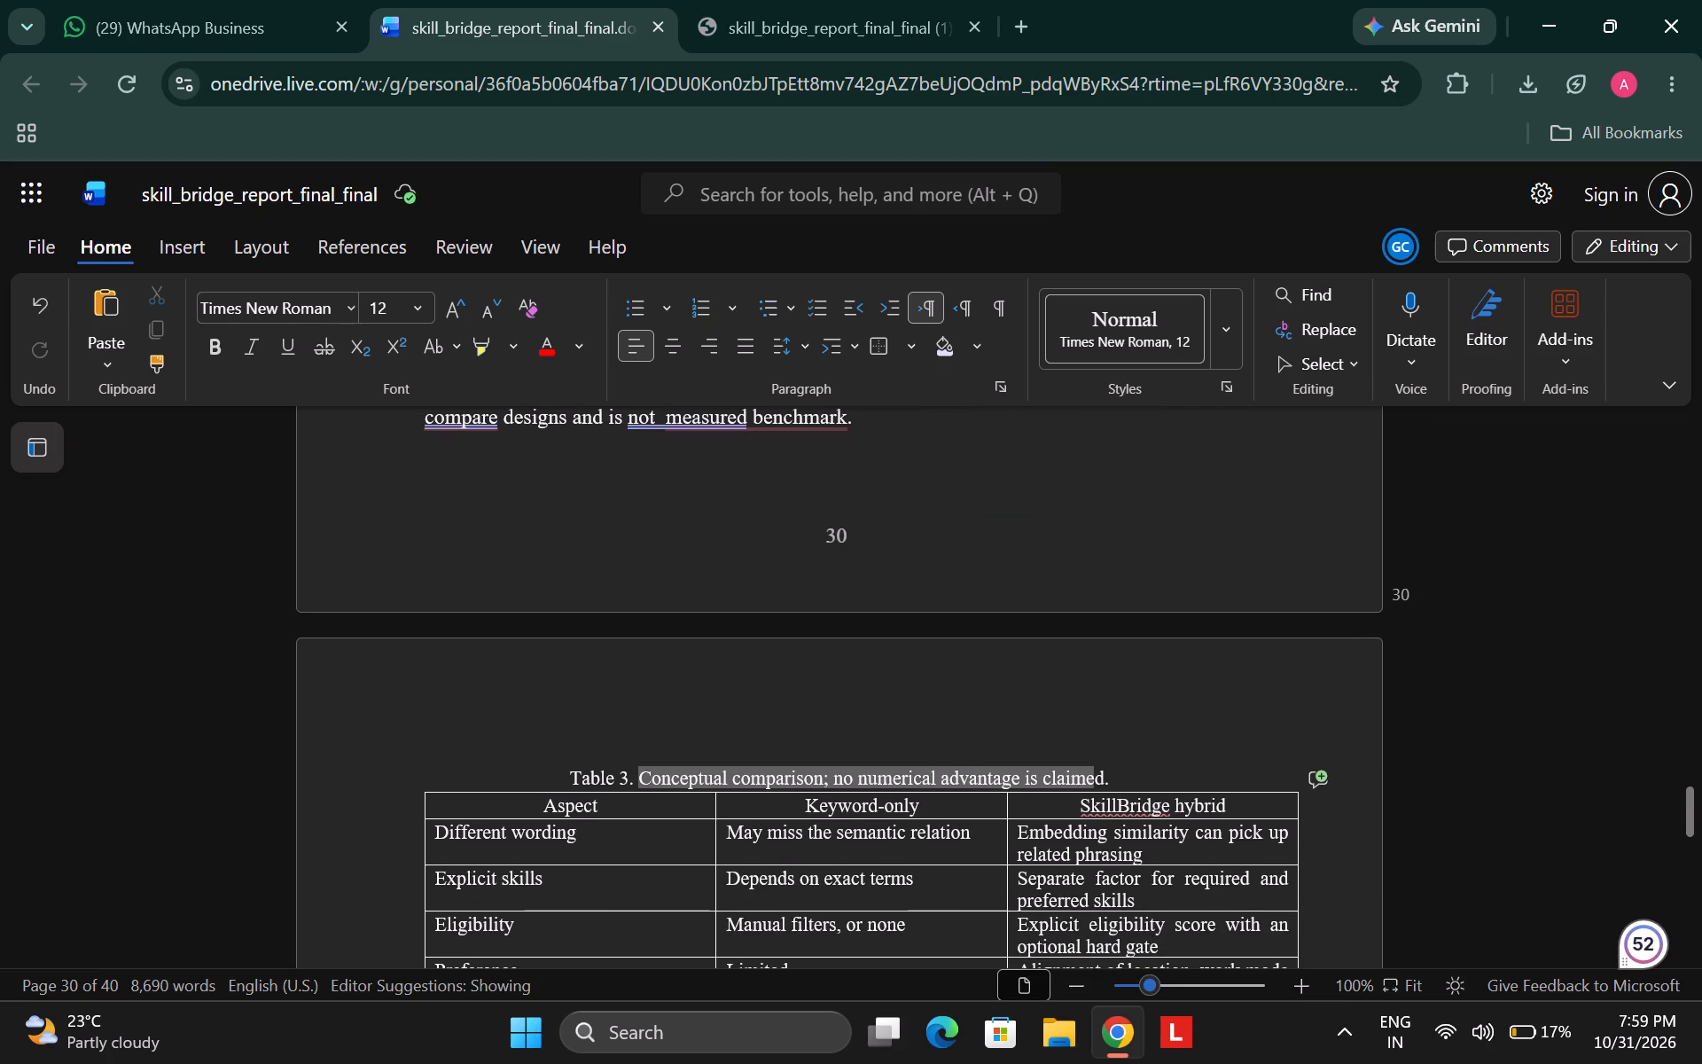
pyautogui.moveTo(1096, 778); pyautogui.dragTo(1105, 779)
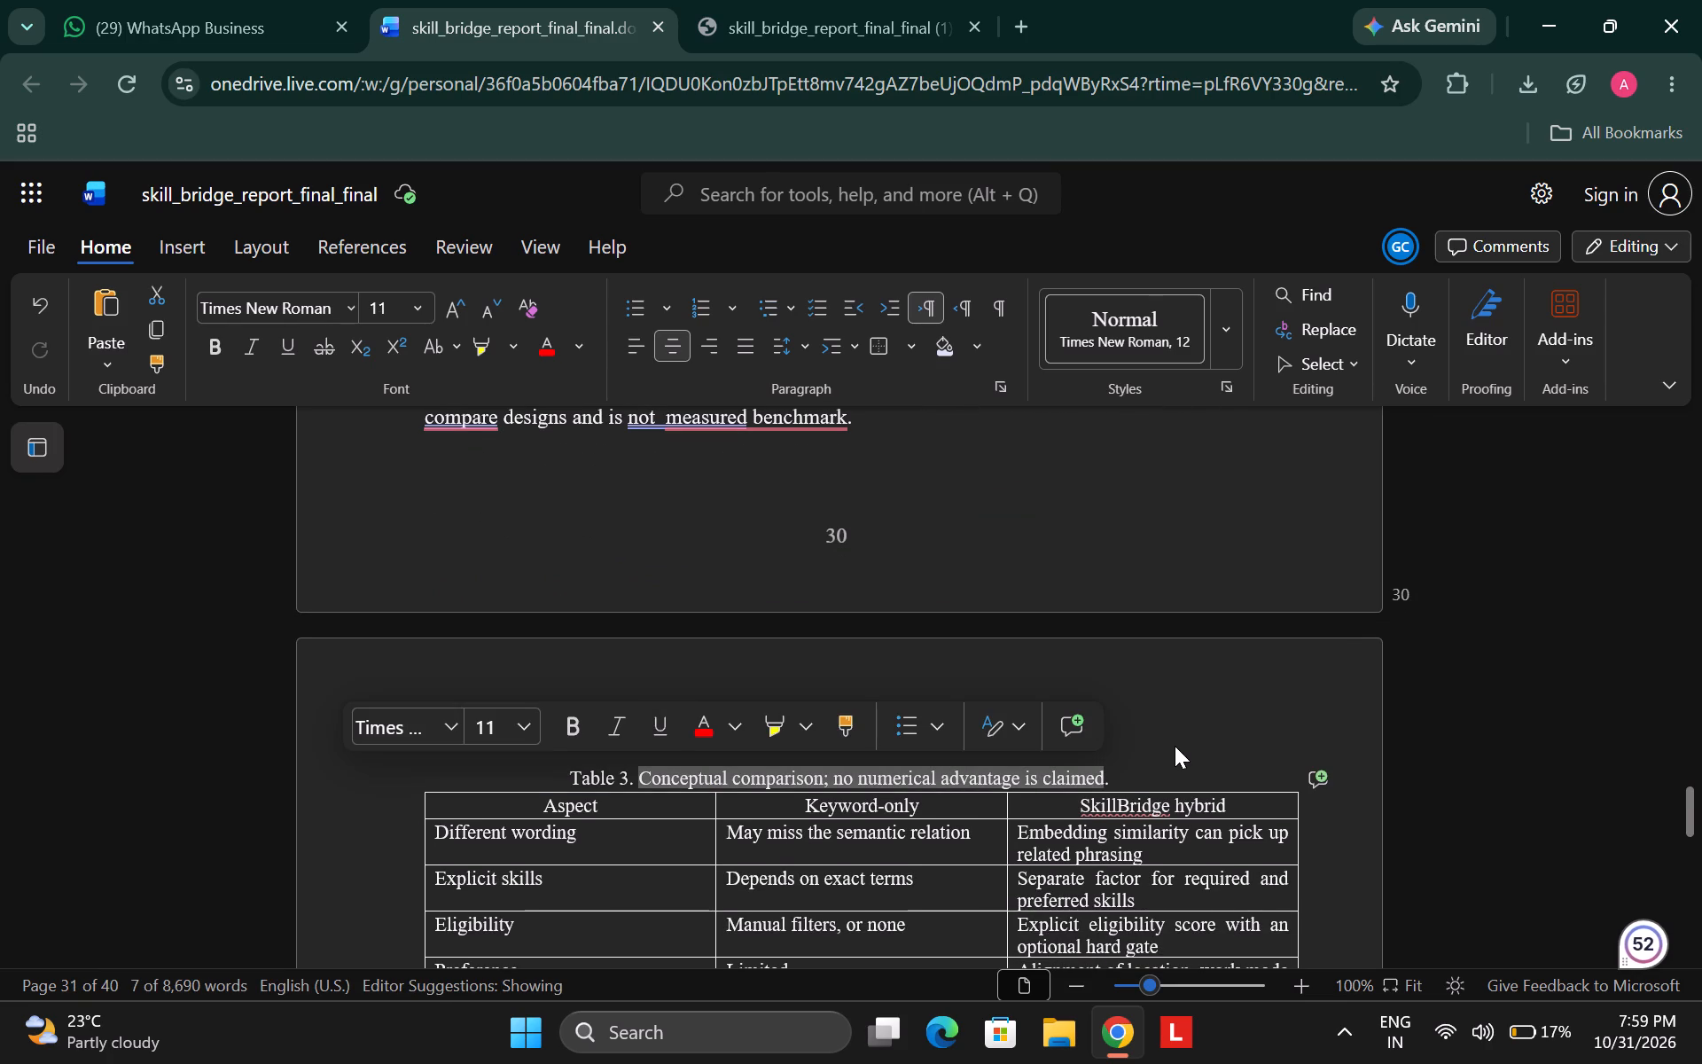
pyautogui.hotkey('ctrl', 'c')
# Find the Table 3 entry in the LIST OF TABLES near the front of the report to match it to the copied caption.
pyautogui.scroll(10, 1175, 746)
pyautogui.scroll(13, 1175, 746)
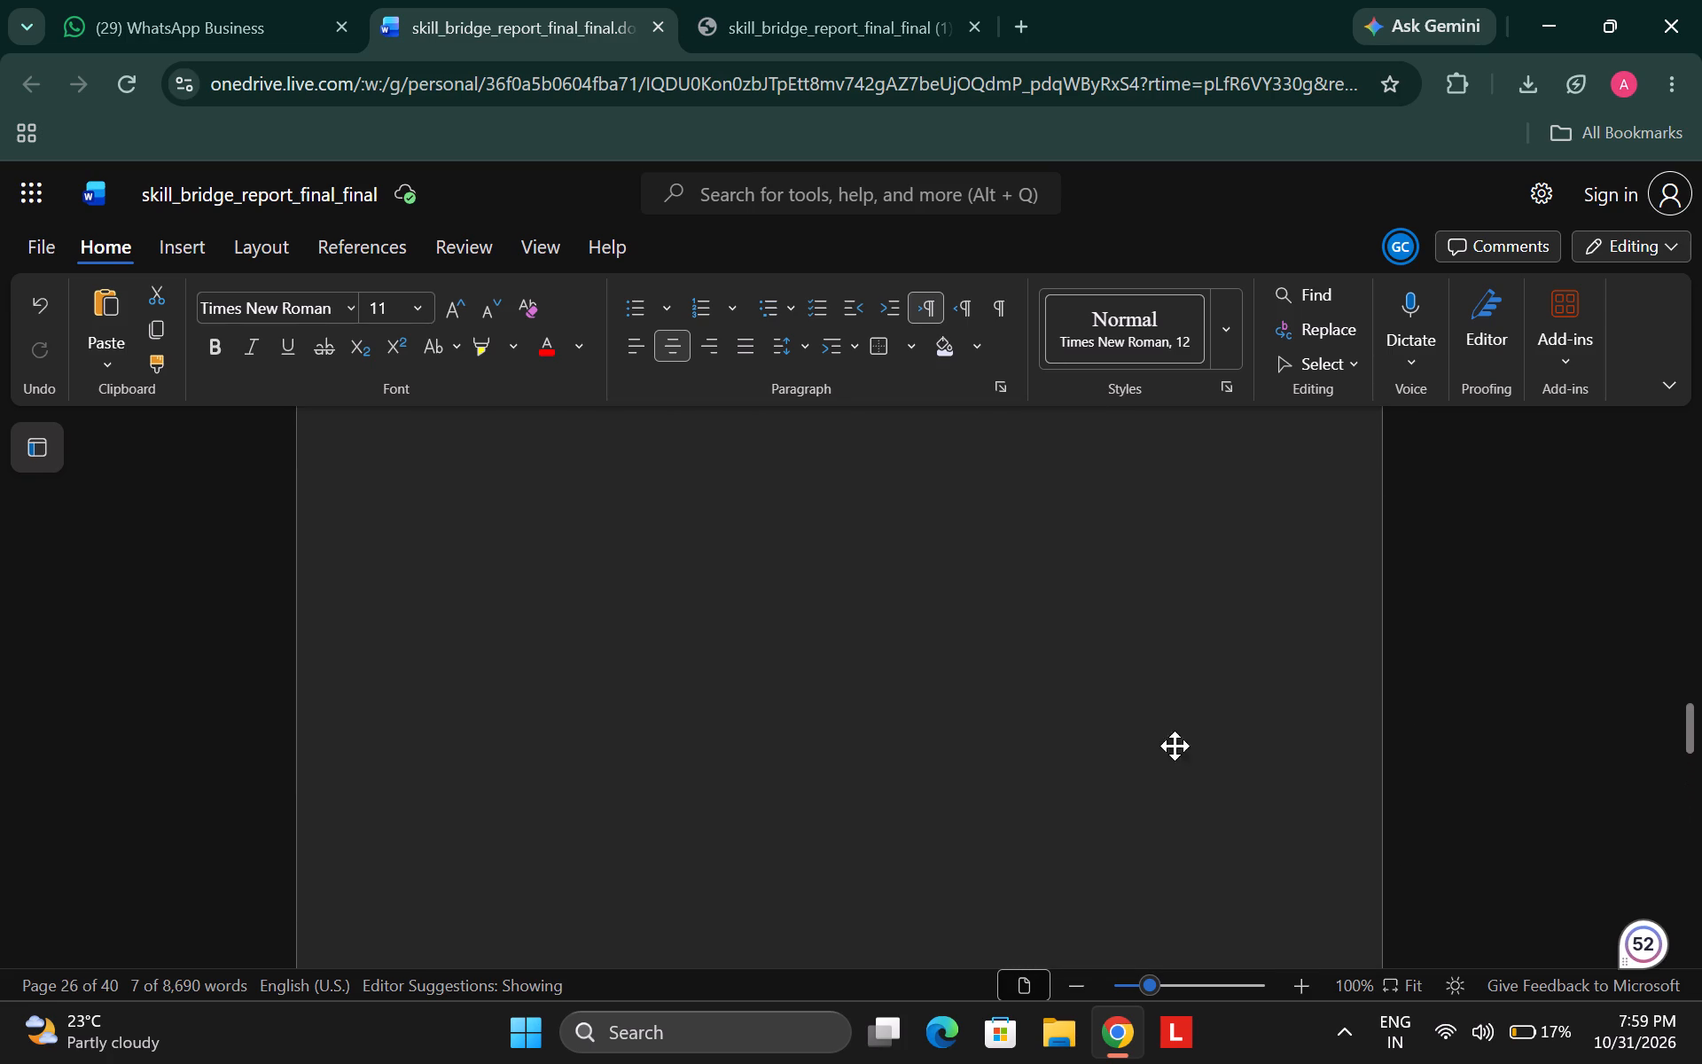
pyautogui.scroll(18, 1175, 746)
pyautogui.scroll(17, 1175, 746)
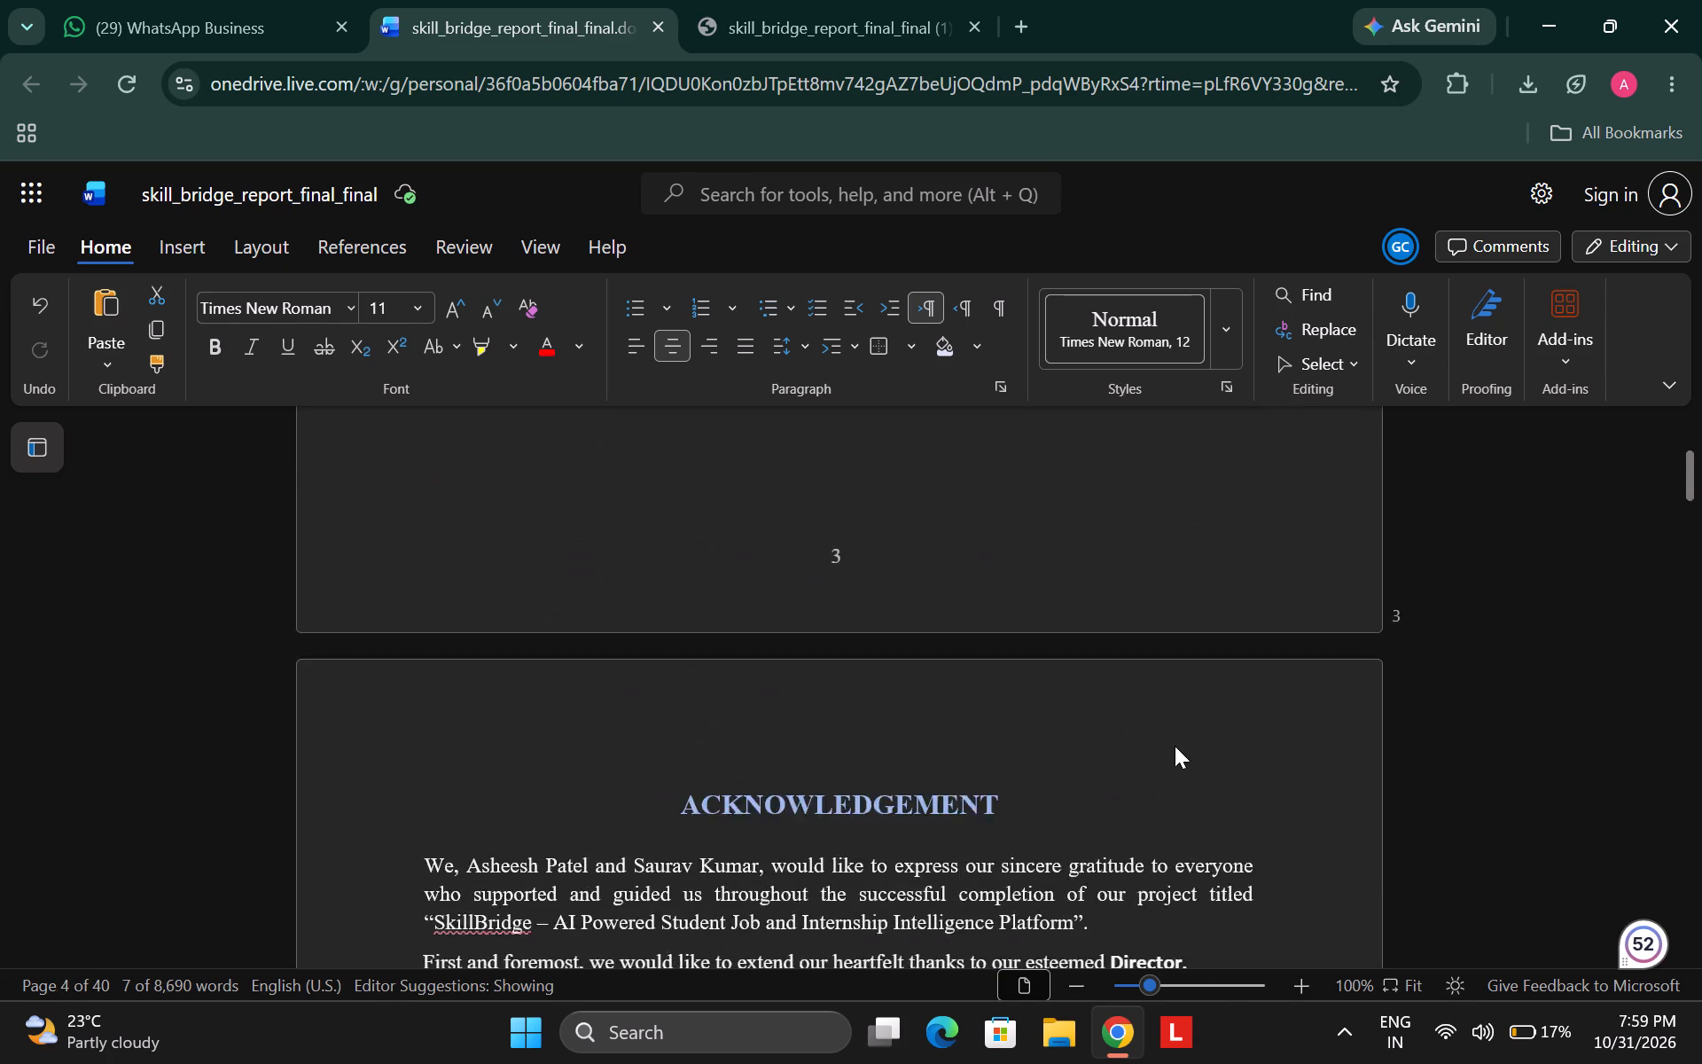
pyautogui.scroll(11, 1175, 746)
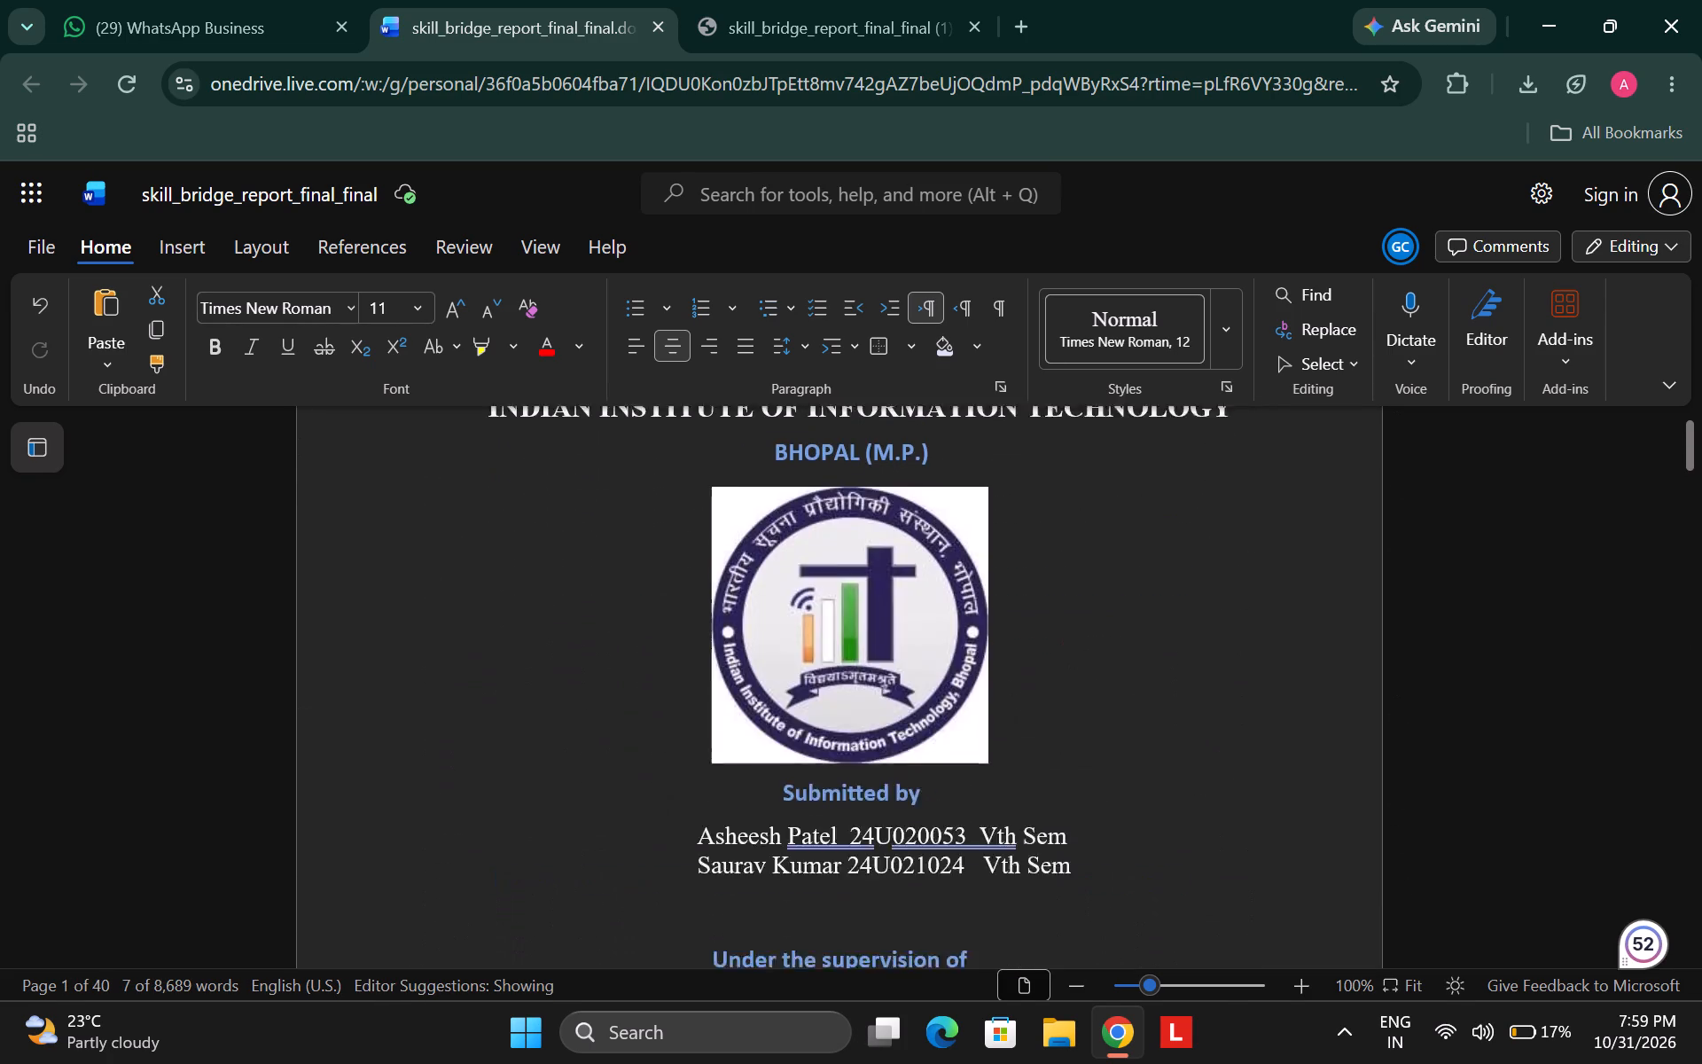
pyautogui.scroll(-4, 1175, 746)
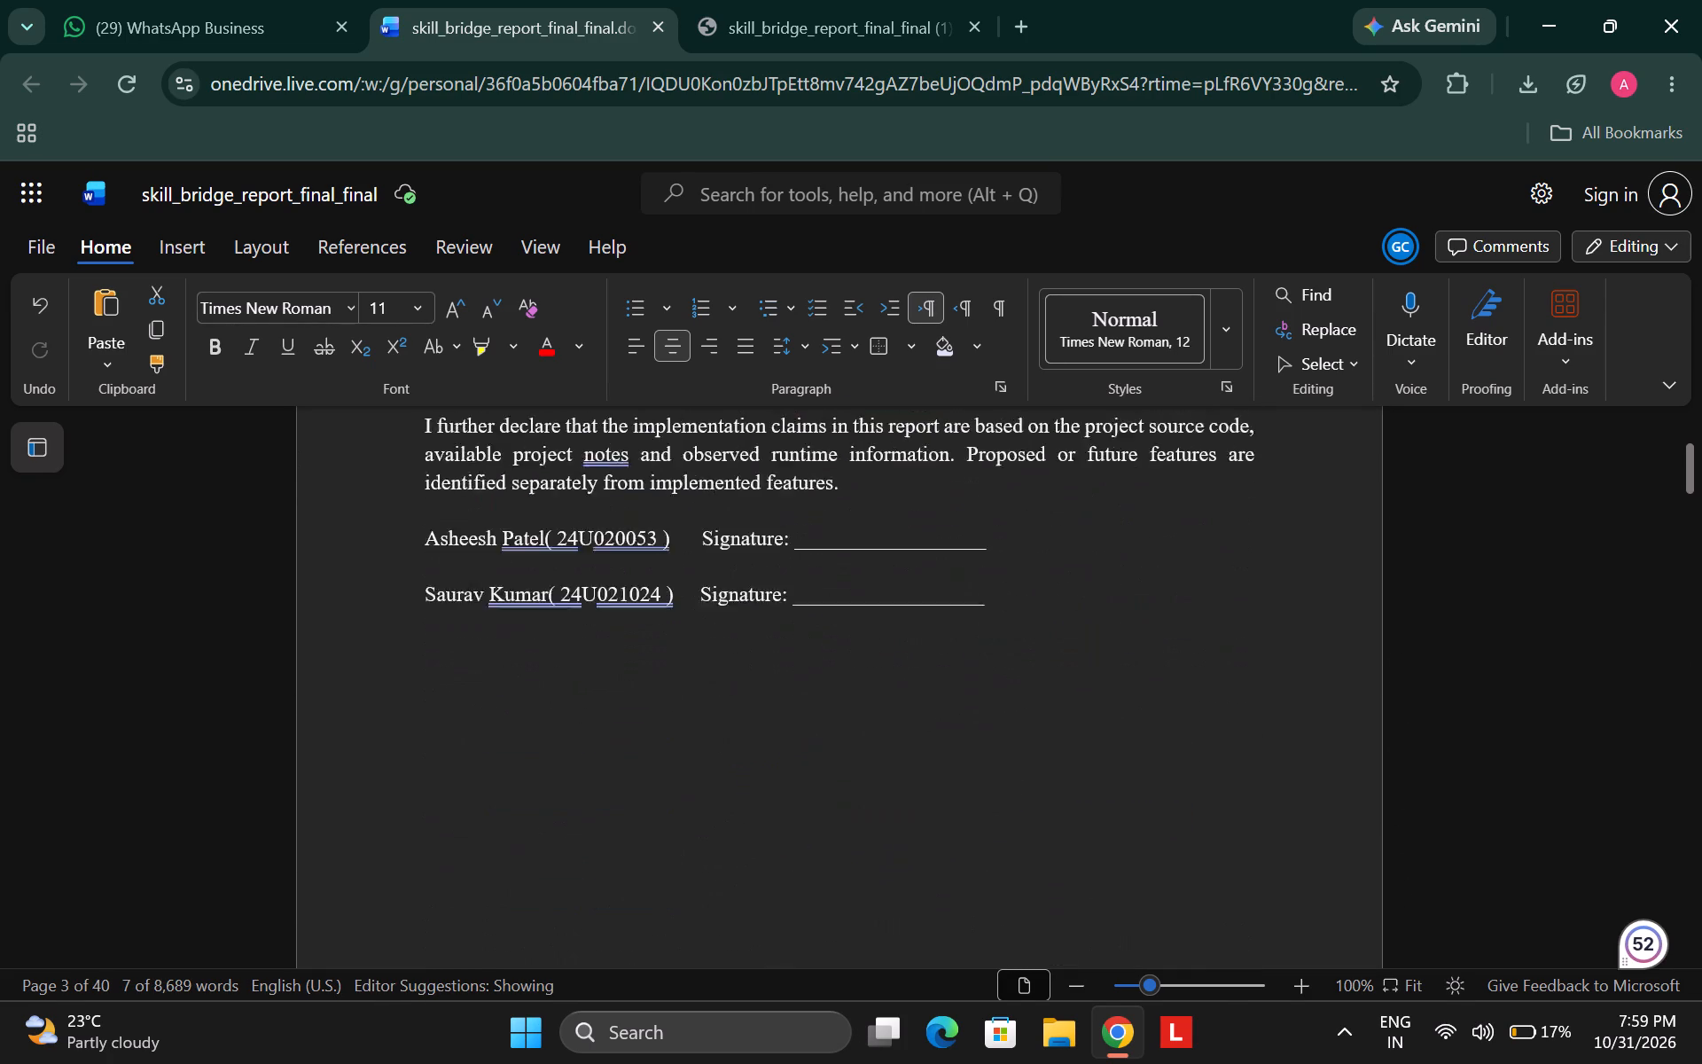
pyautogui.scroll(-10, 1175, 746)
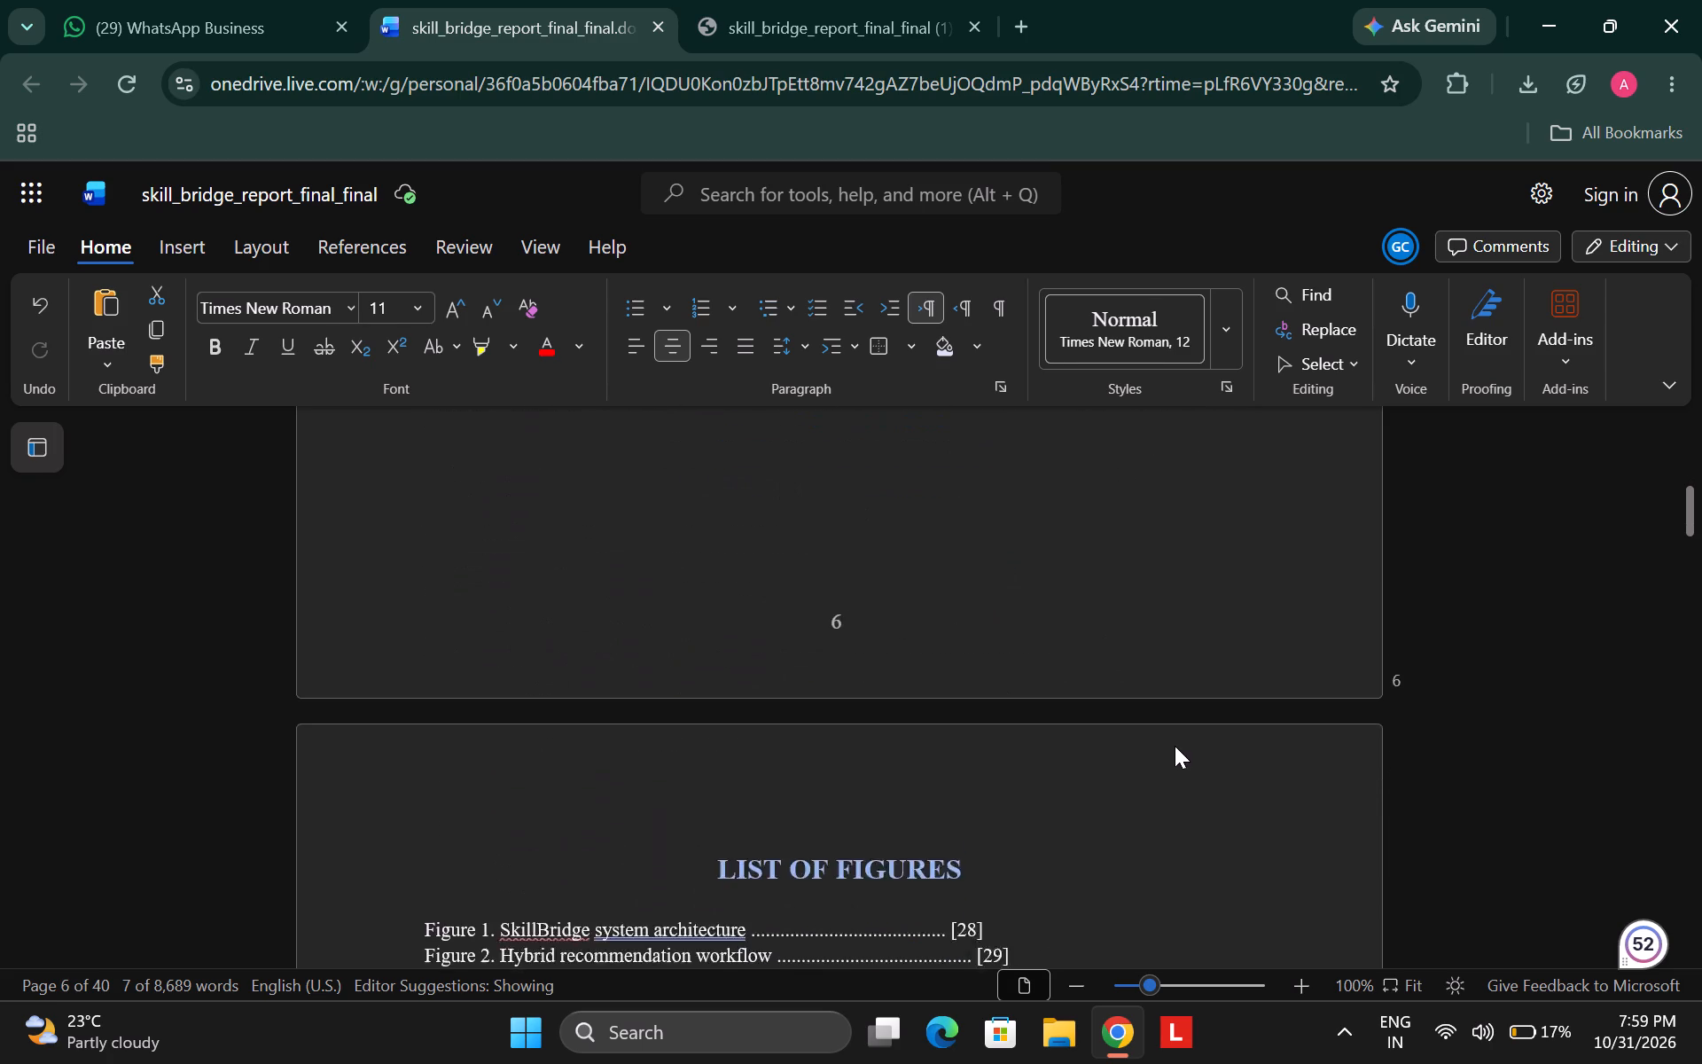
pyautogui.scroll(-5, 1175, 746)
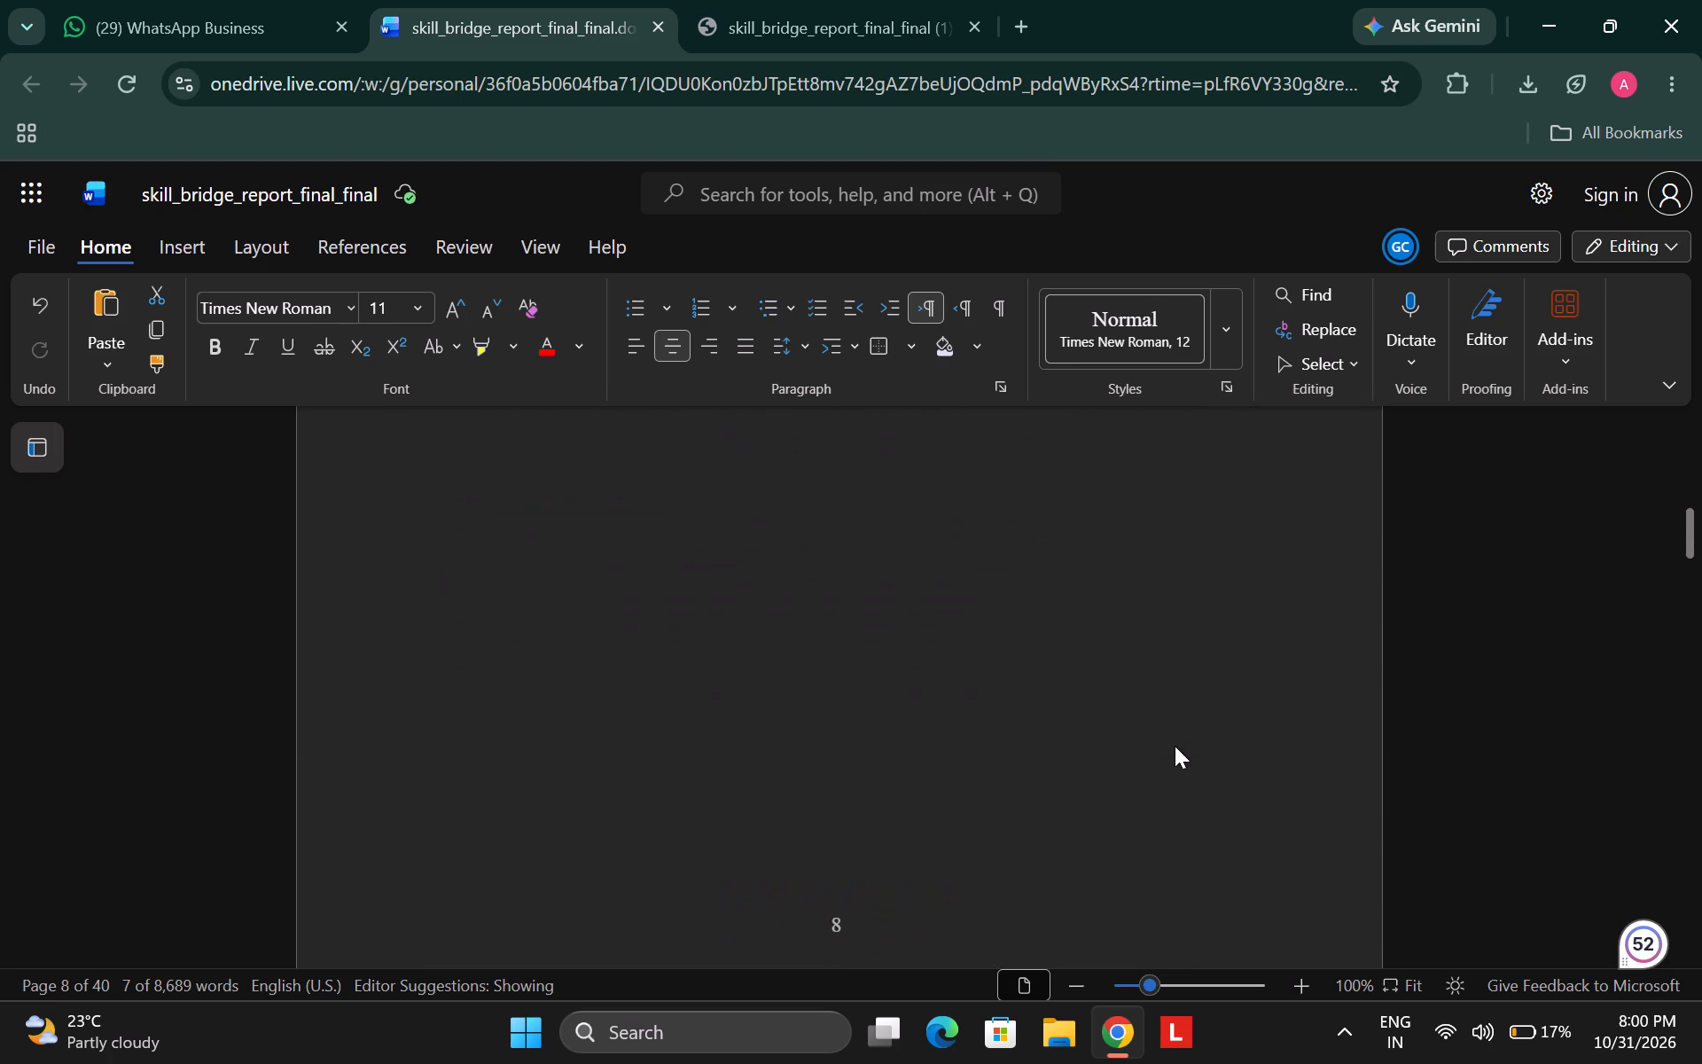
pyautogui.scroll(2, 1175, 746)
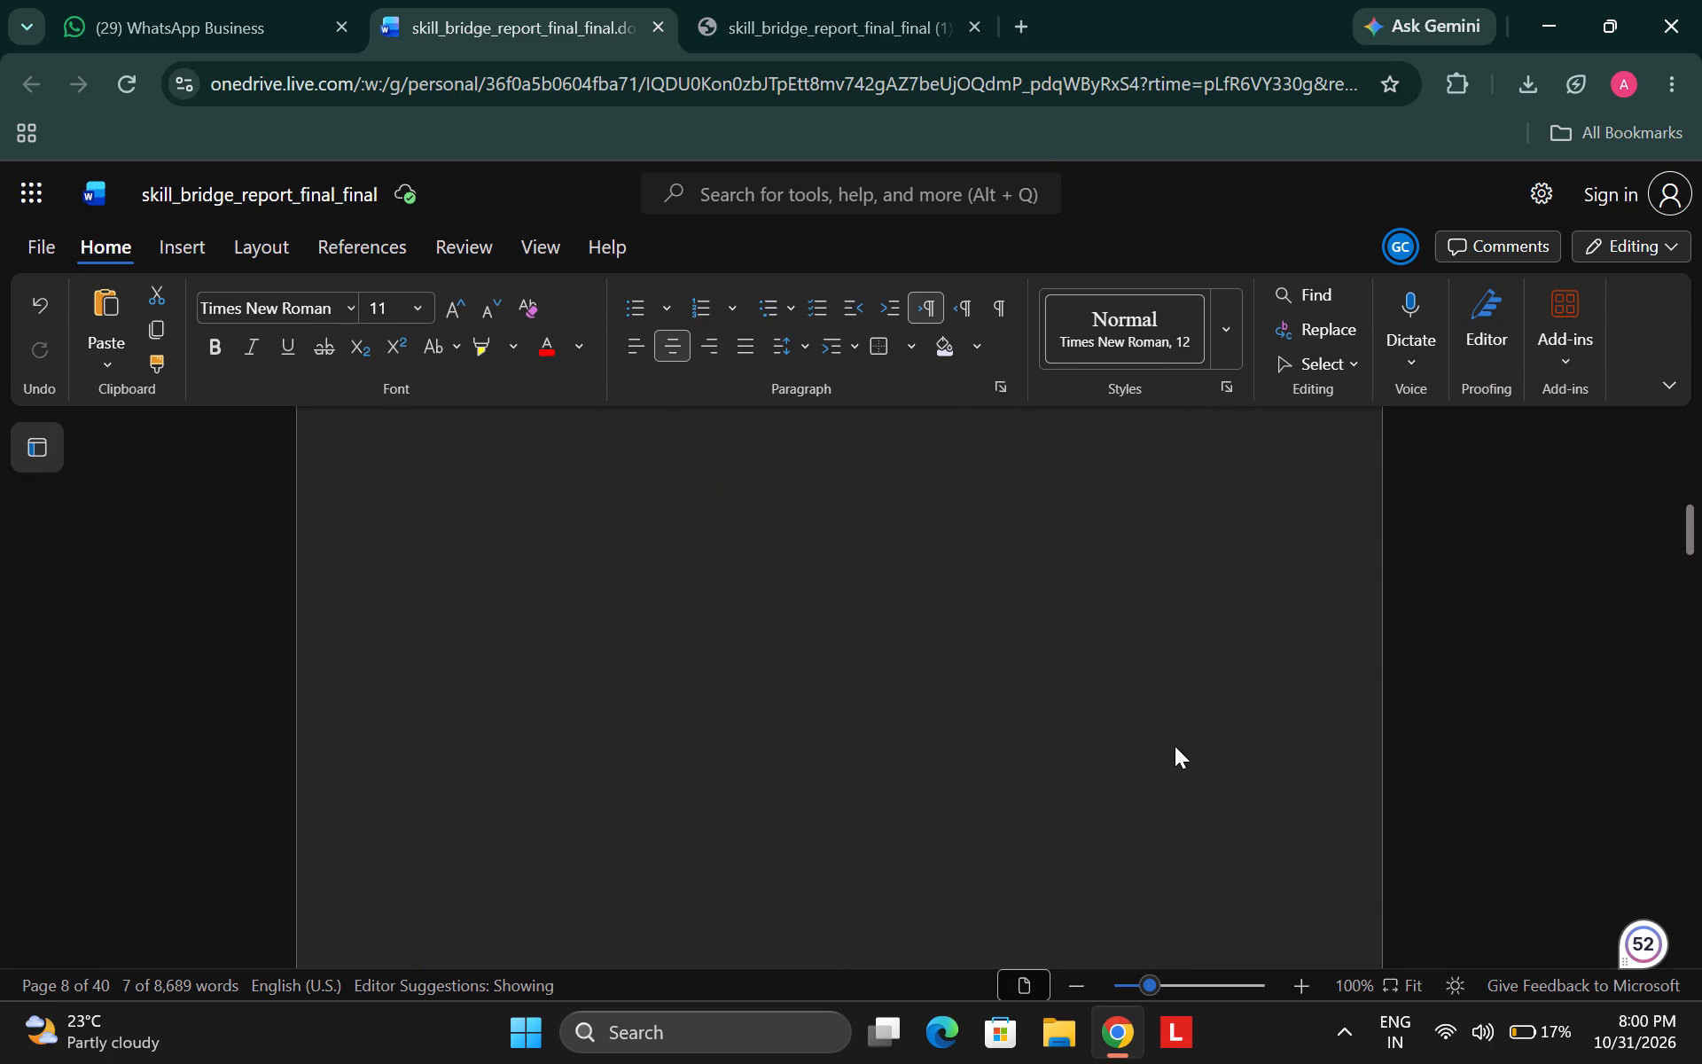
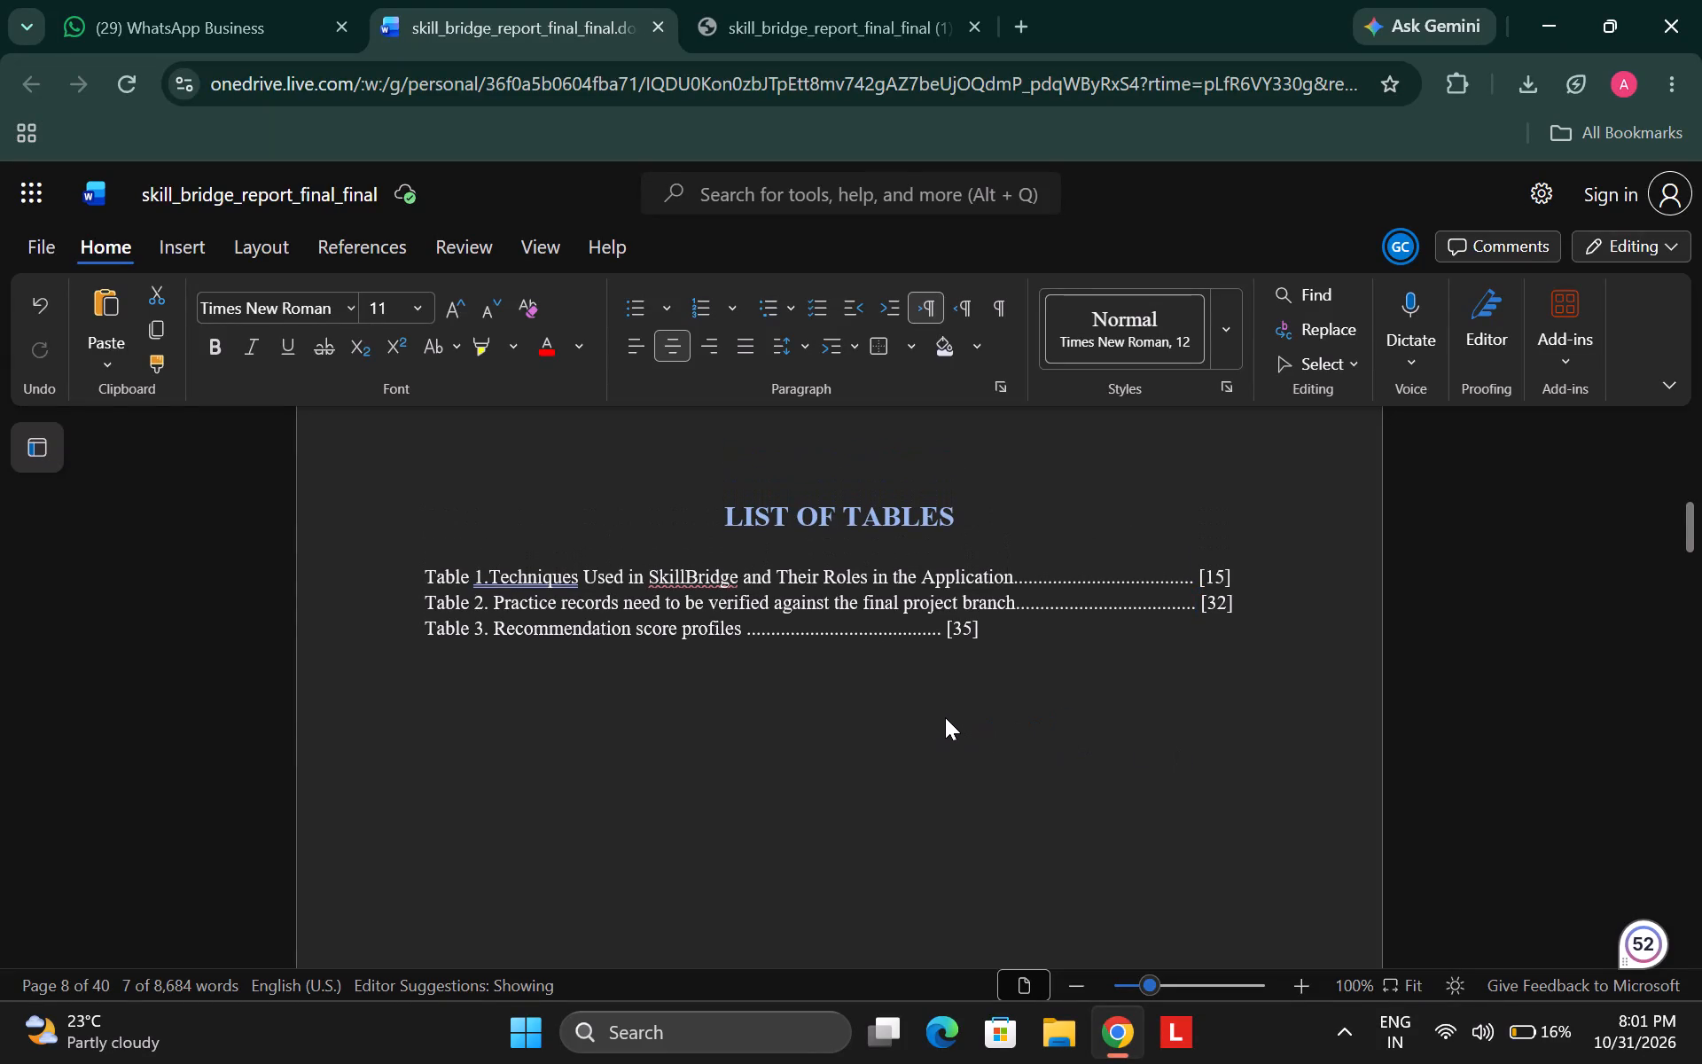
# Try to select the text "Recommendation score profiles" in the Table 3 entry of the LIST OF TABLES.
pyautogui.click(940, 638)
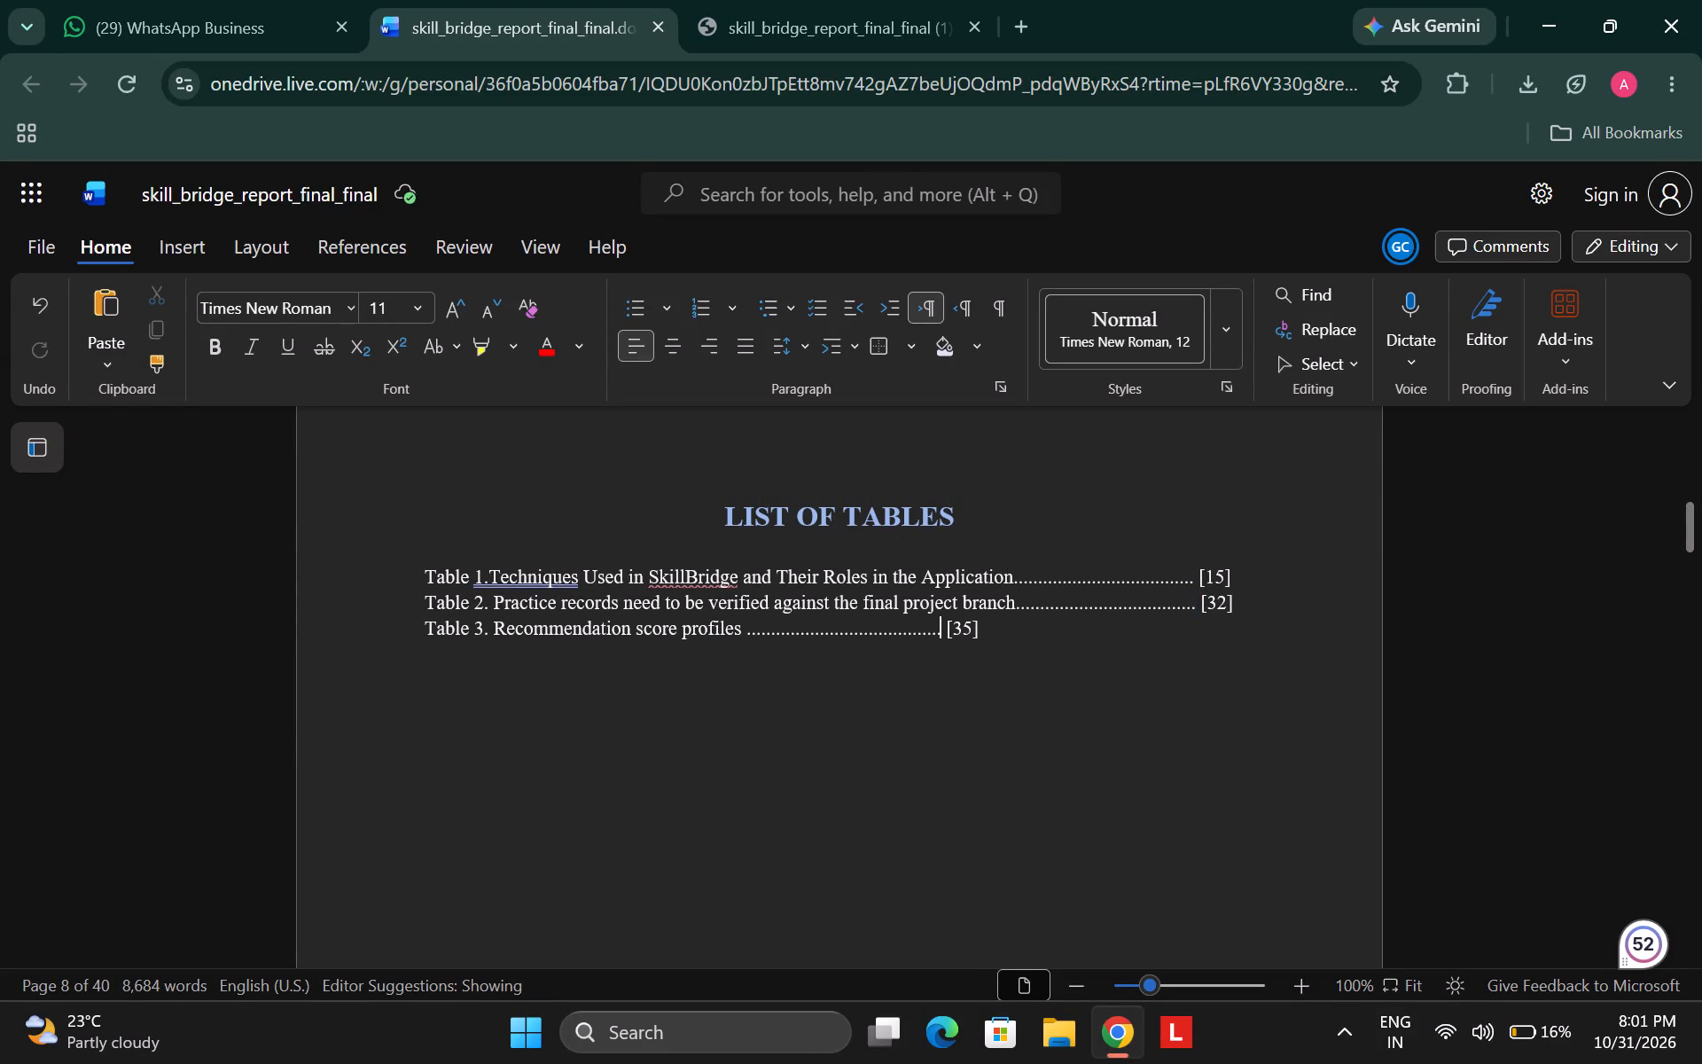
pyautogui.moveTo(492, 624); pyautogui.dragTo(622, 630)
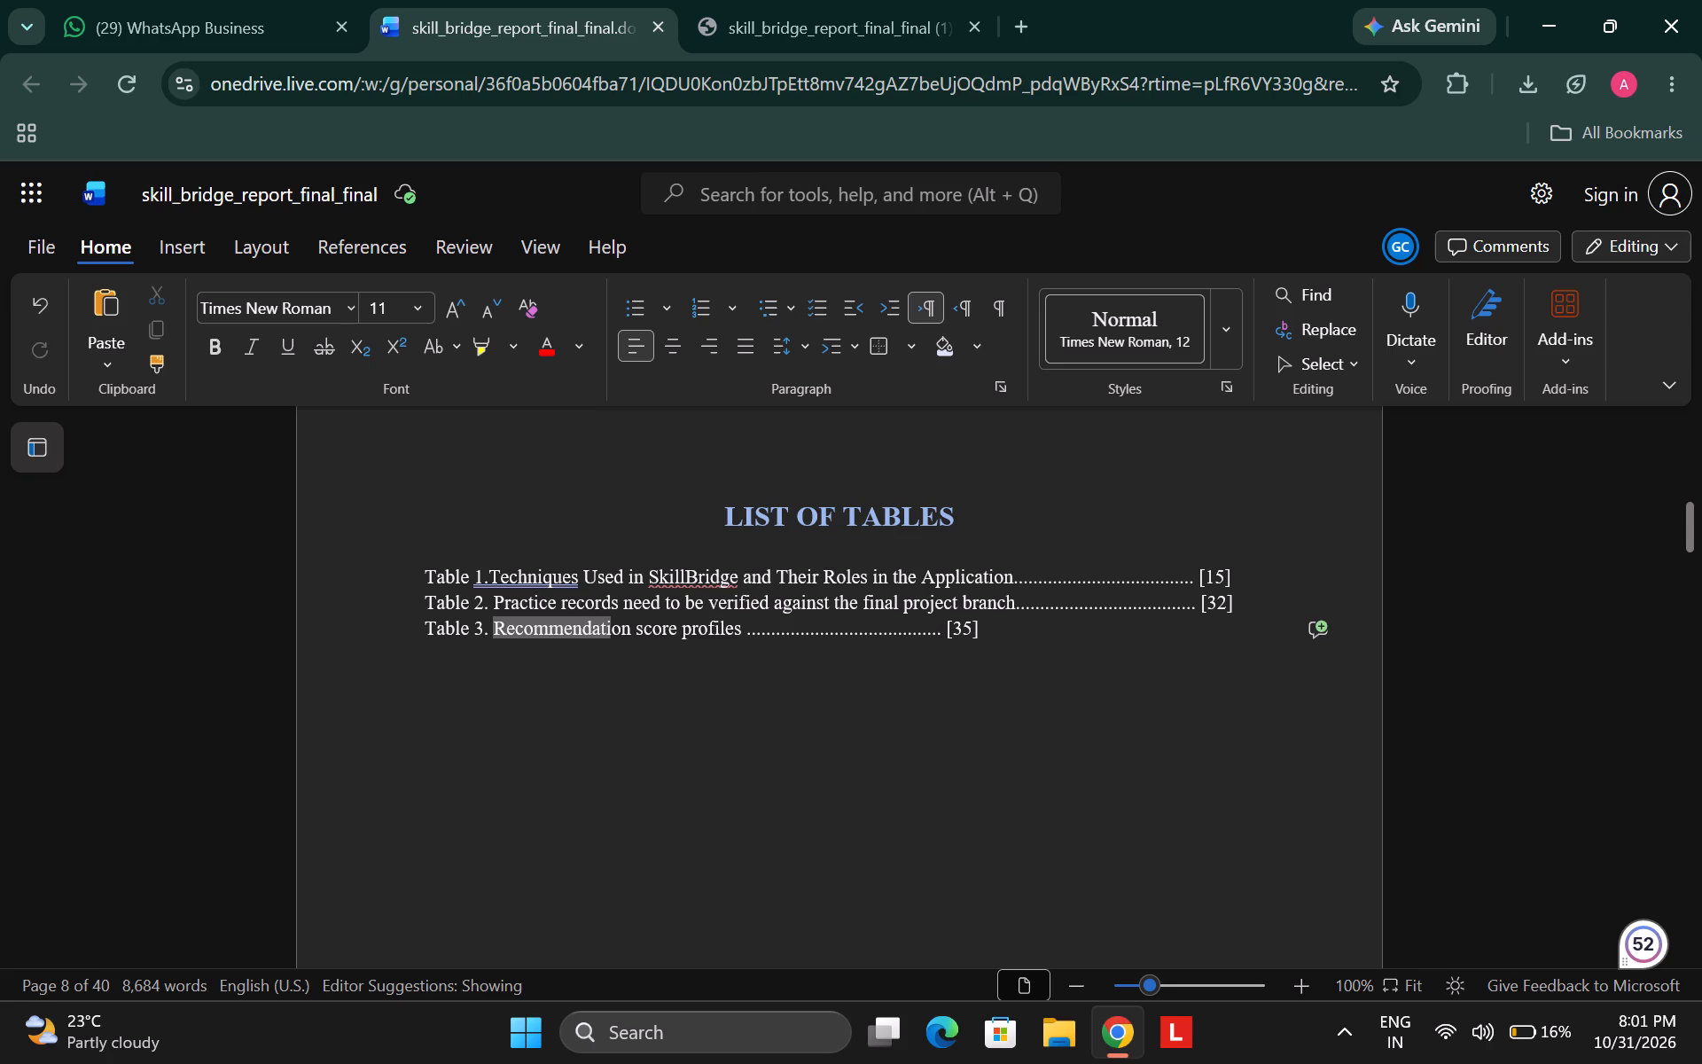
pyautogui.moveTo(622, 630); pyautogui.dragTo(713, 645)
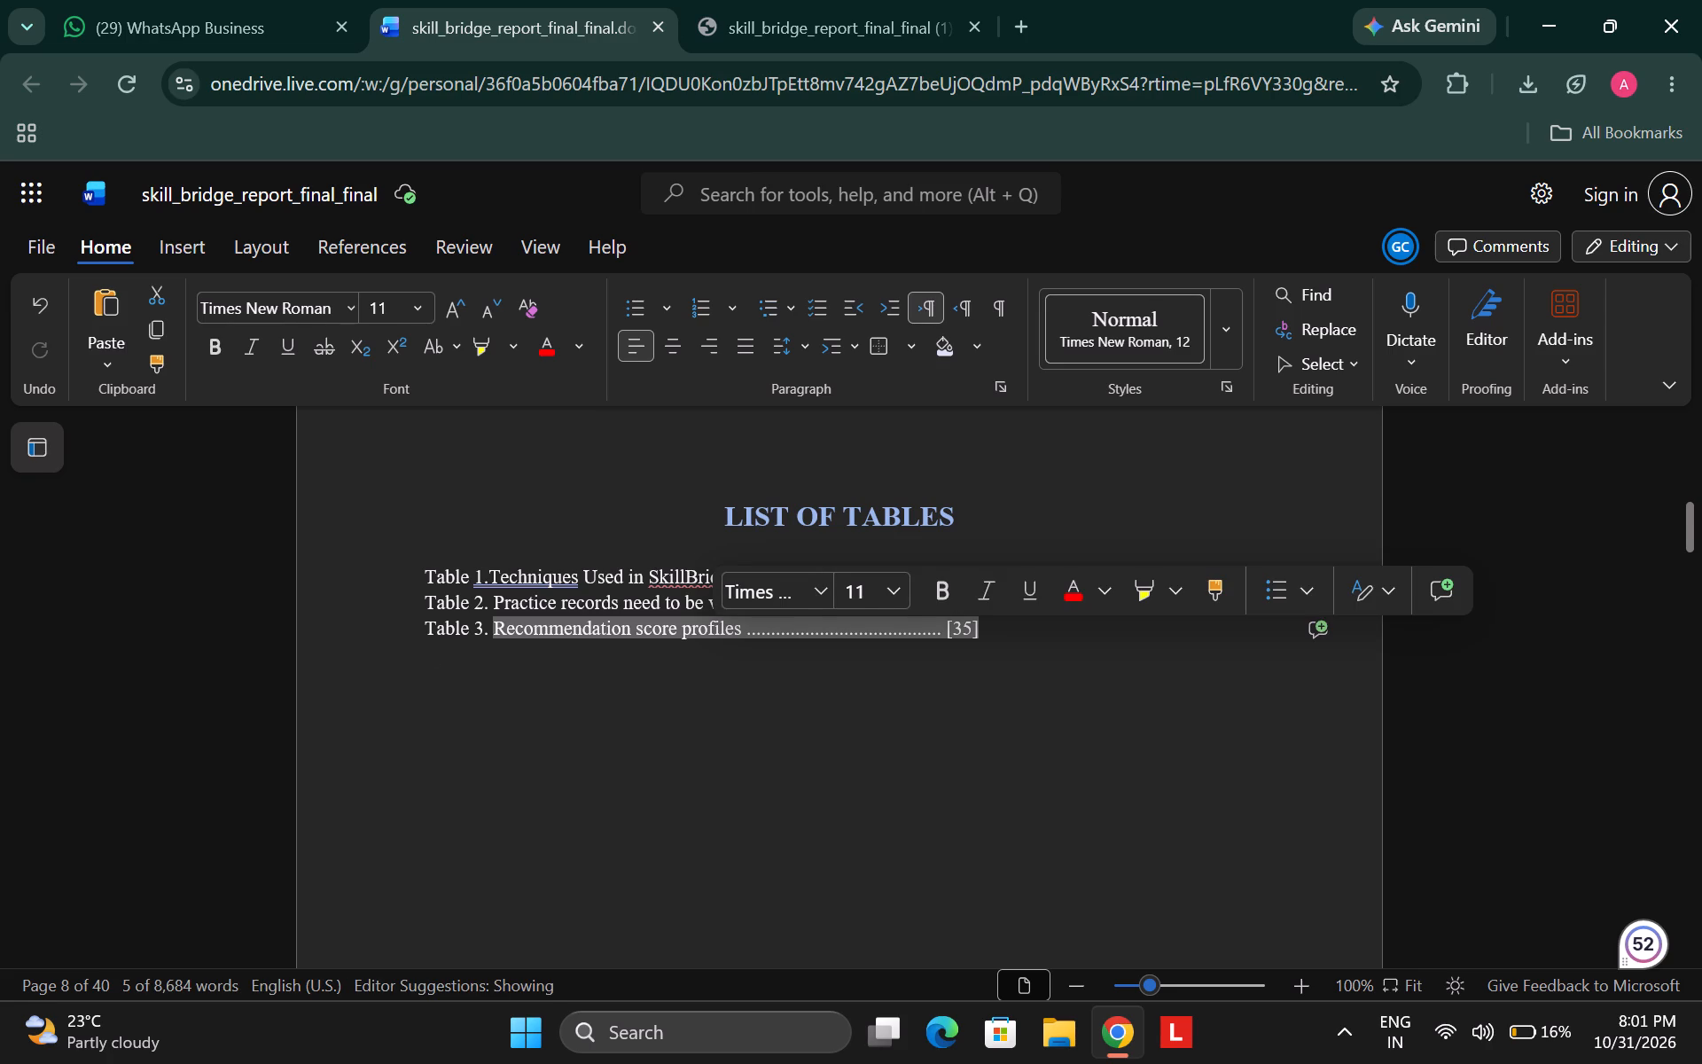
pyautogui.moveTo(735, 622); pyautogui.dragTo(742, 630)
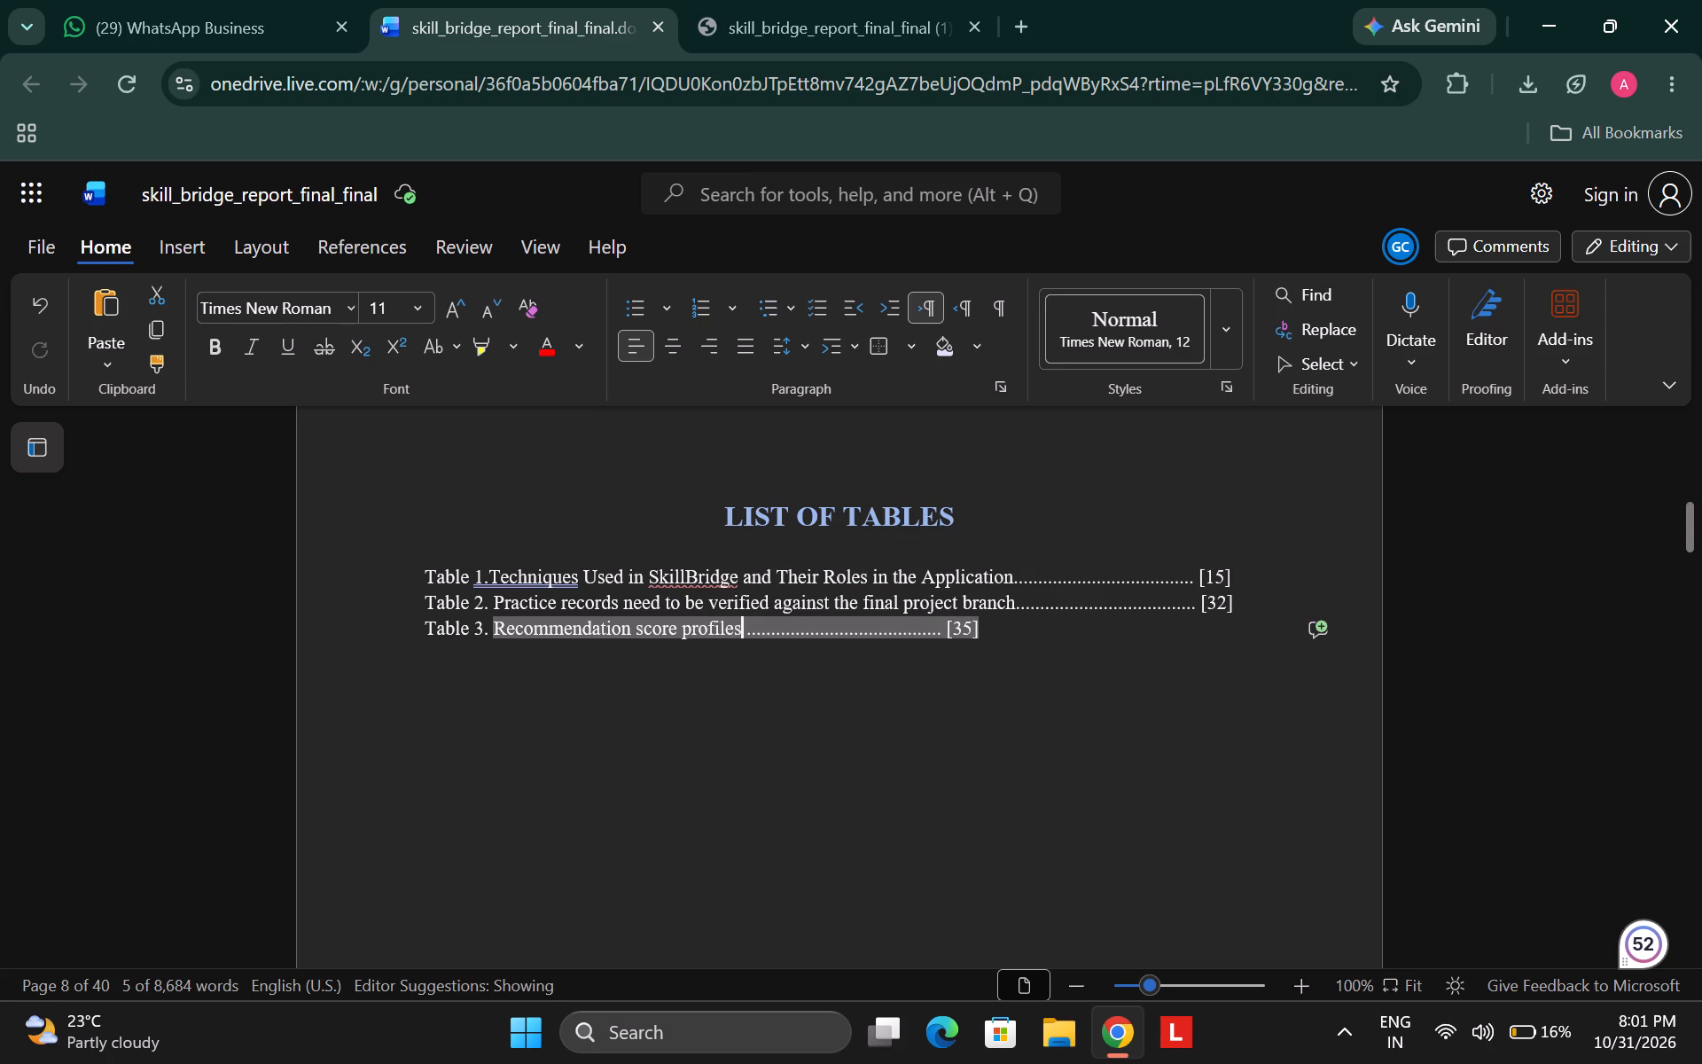
# Review the LIST OF FIGURES entries and compare them with the layout of the LIST OF TABLES page.
pyautogui.scroll(2, 1152, 723)
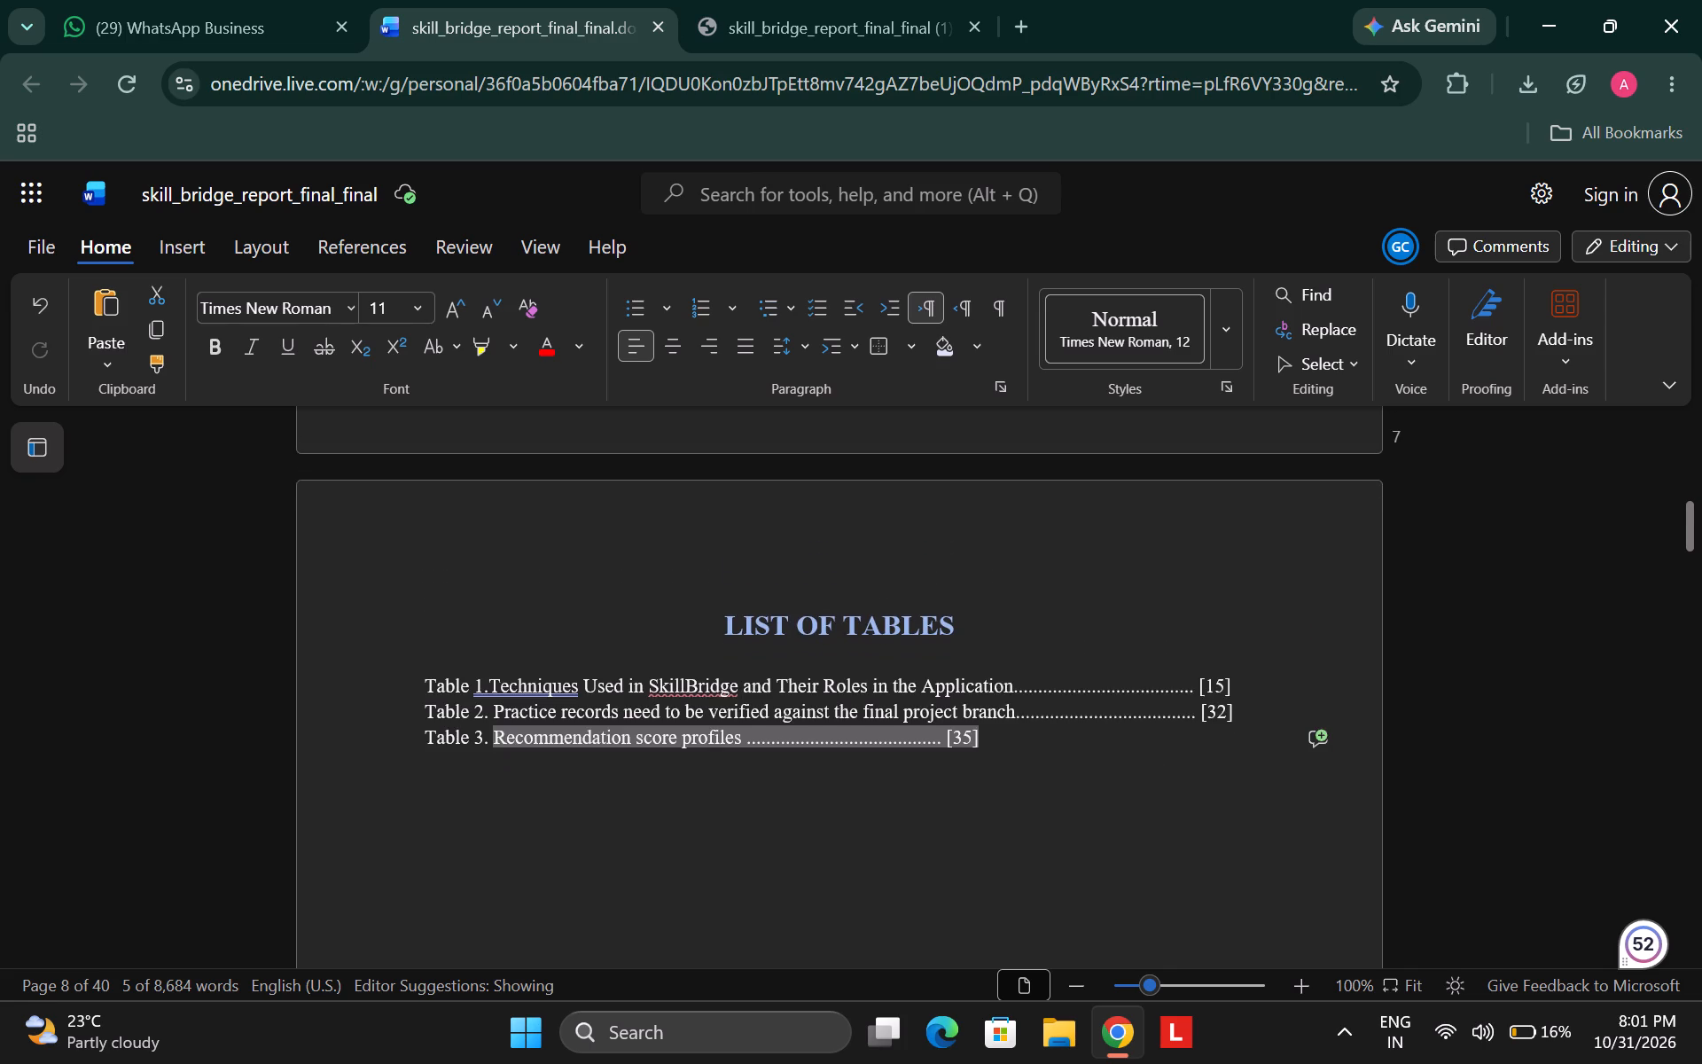
pyautogui.scroll(6, 1152, 723)
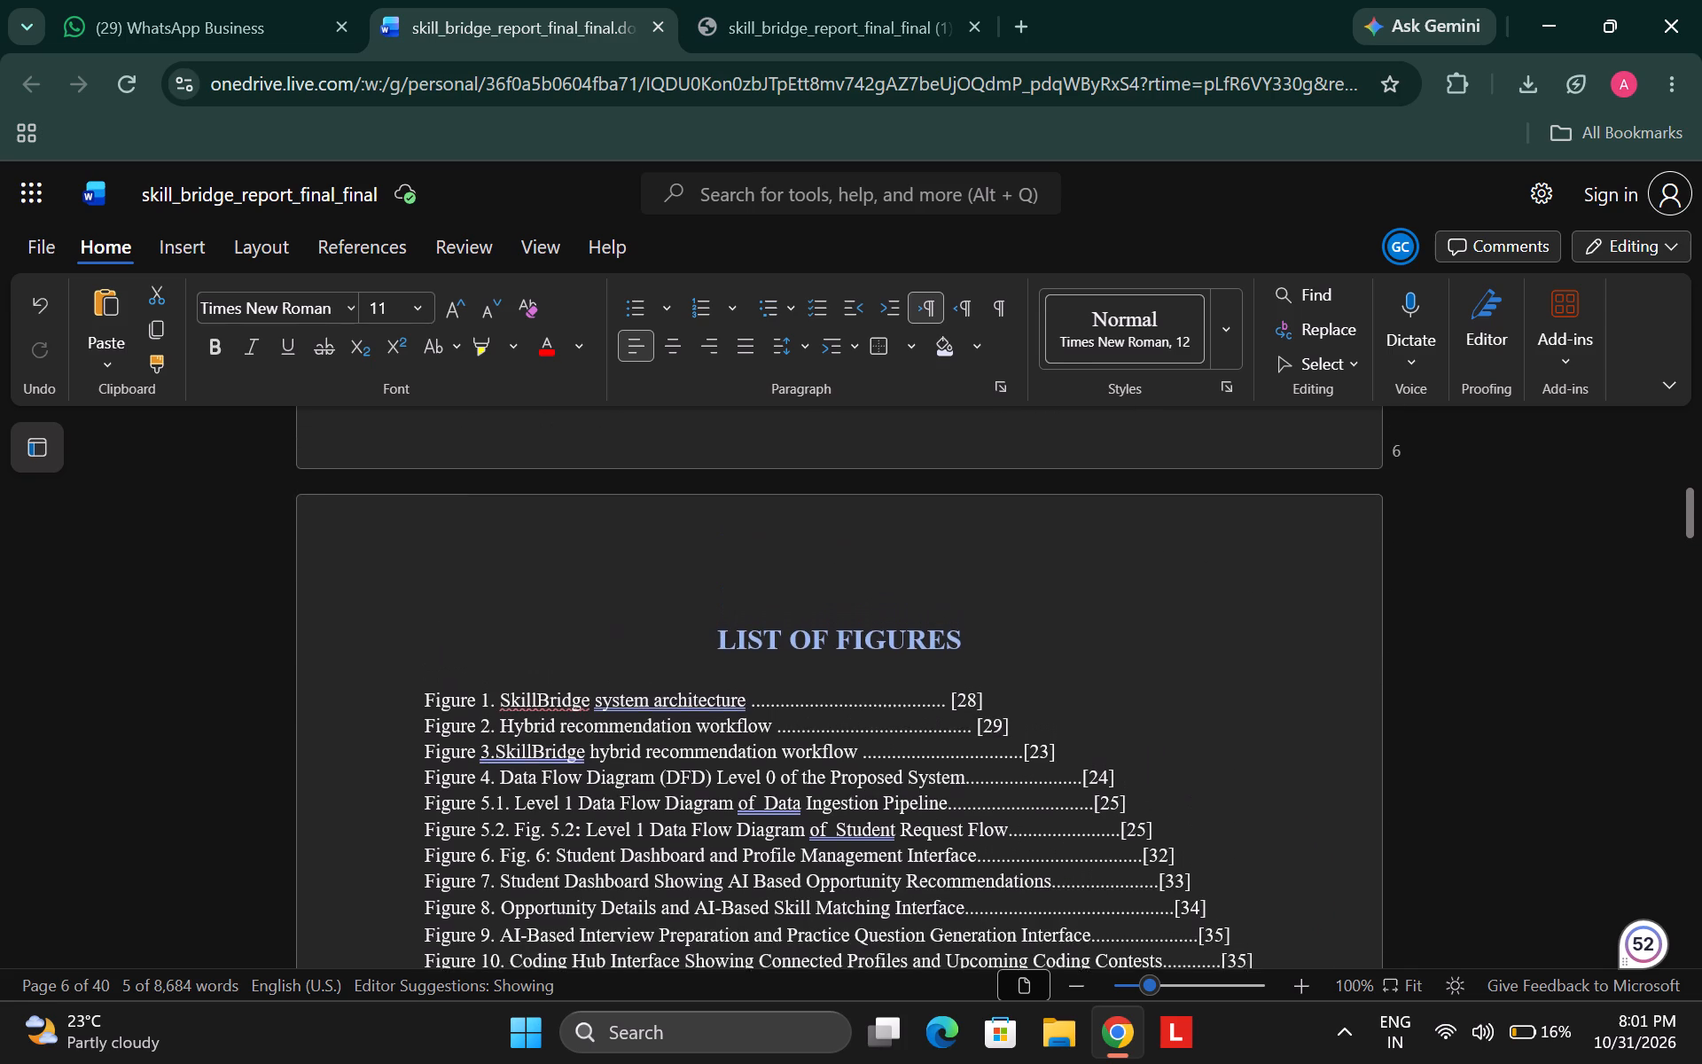
pyautogui.scroll(-3, 1152, 723)
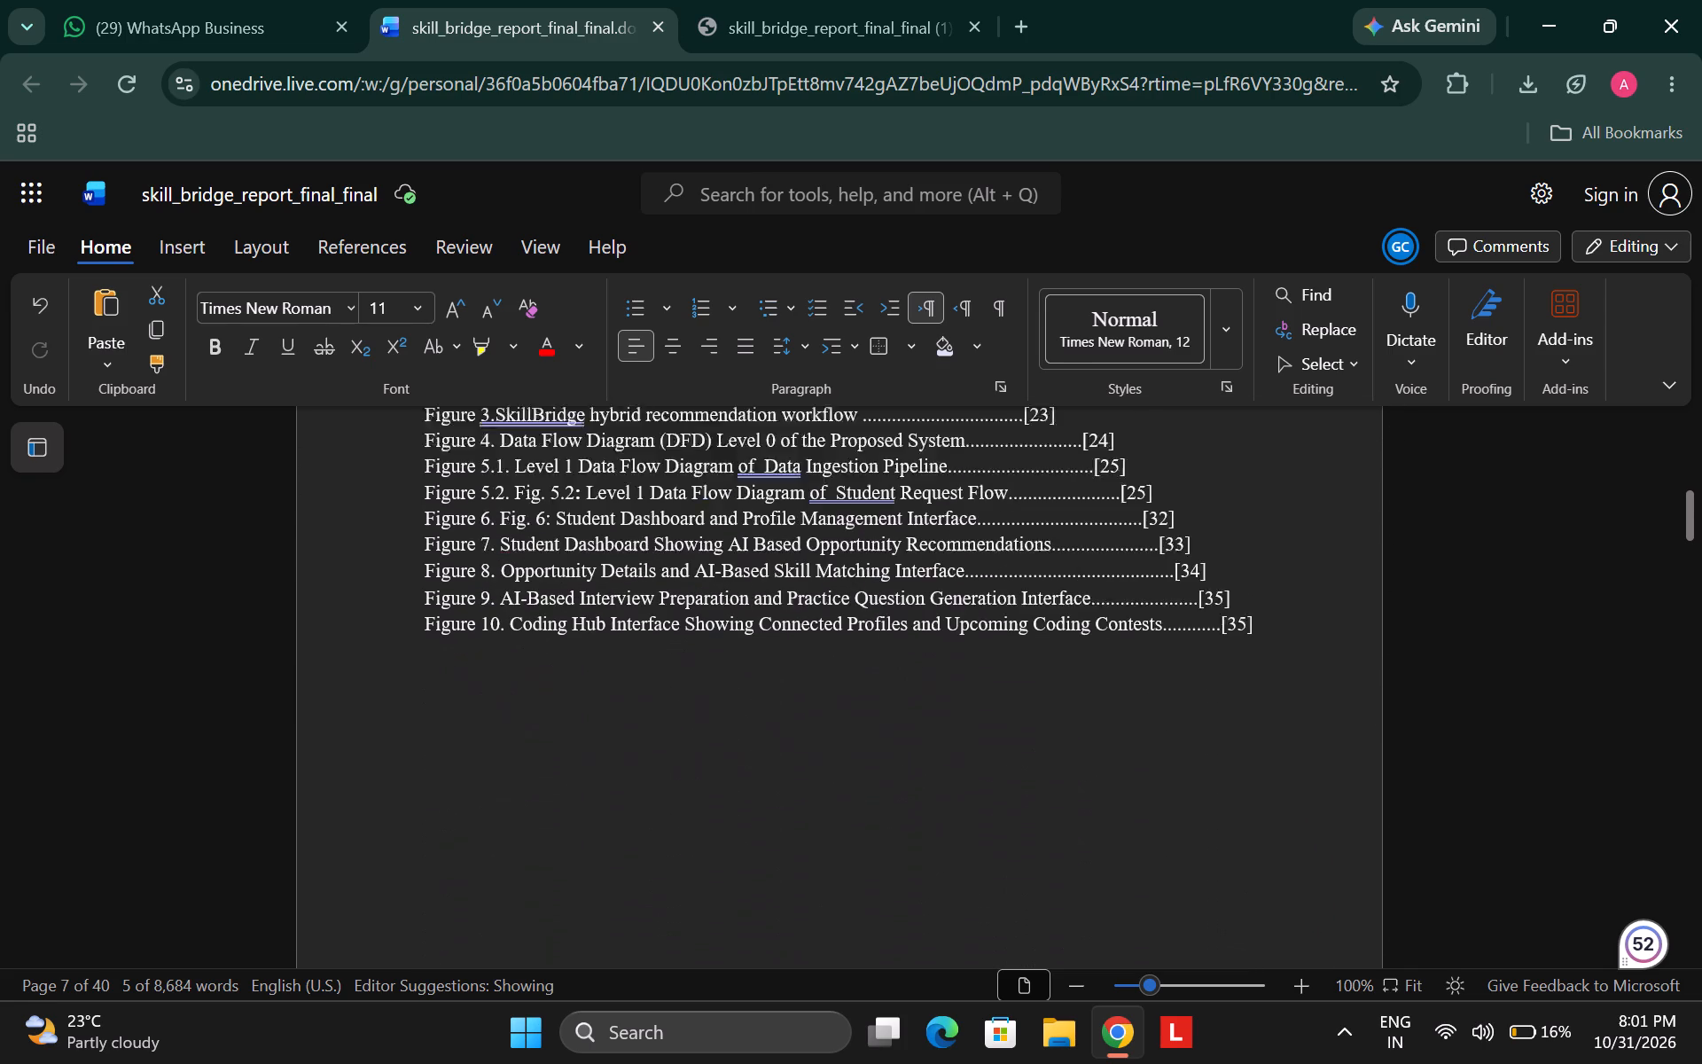
pyautogui.scroll(-3, 1152, 723)
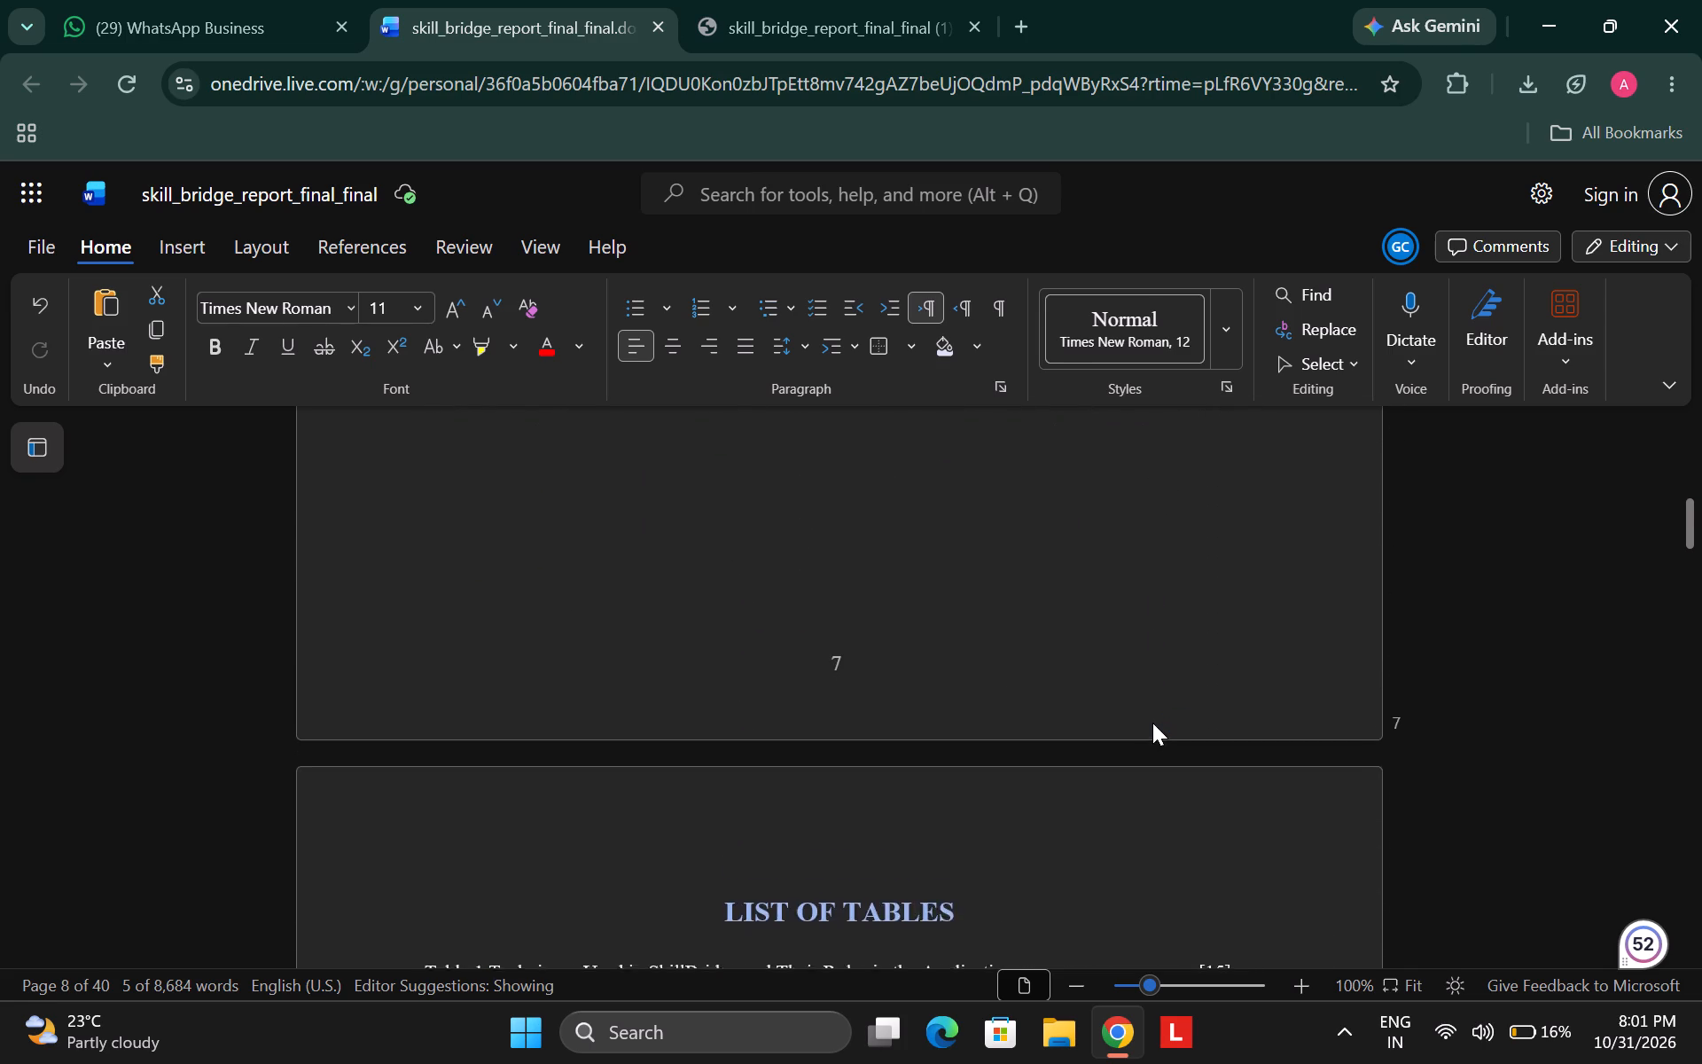
pyautogui.scroll(-1, 1152, 723)
pyautogui.scroll(3, 1152, 723)
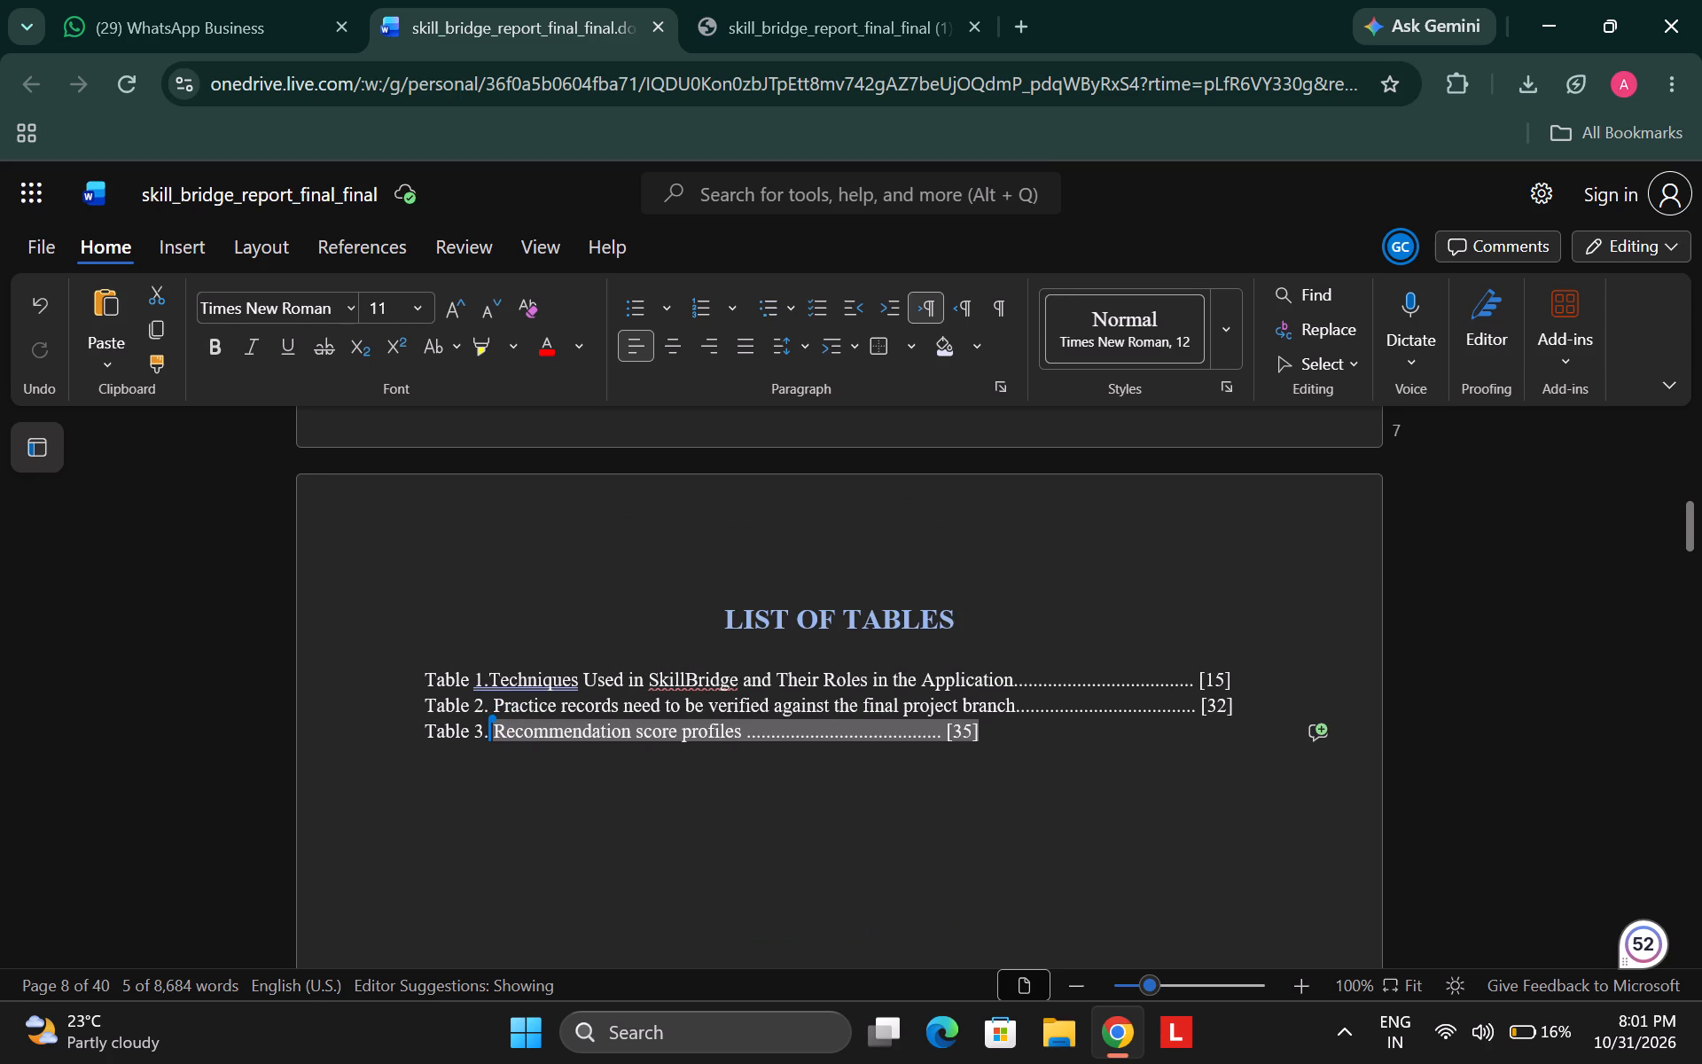
# Read through the report from the LIST OF TABLES to section 2.13 and examine the Table 1 caption and techniques table.
pyautogui.scroll(-10, 1237, 837)
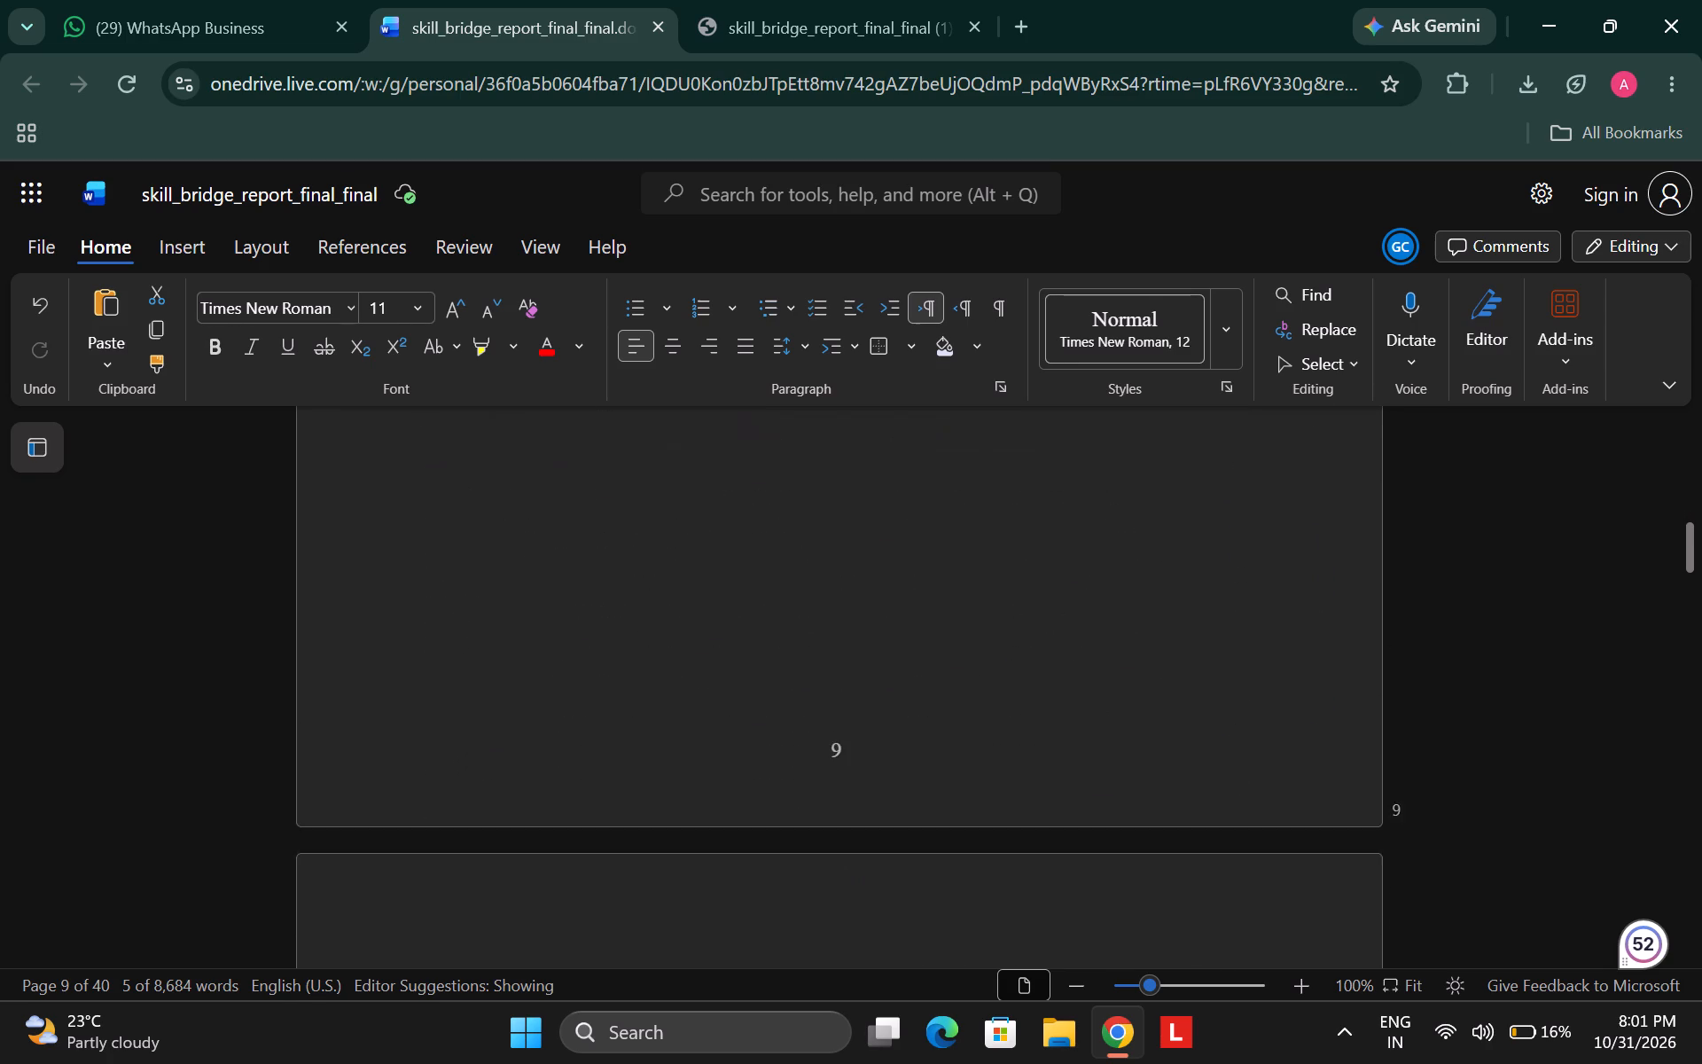
pyautogui.scroll(-11, 1237, 837)
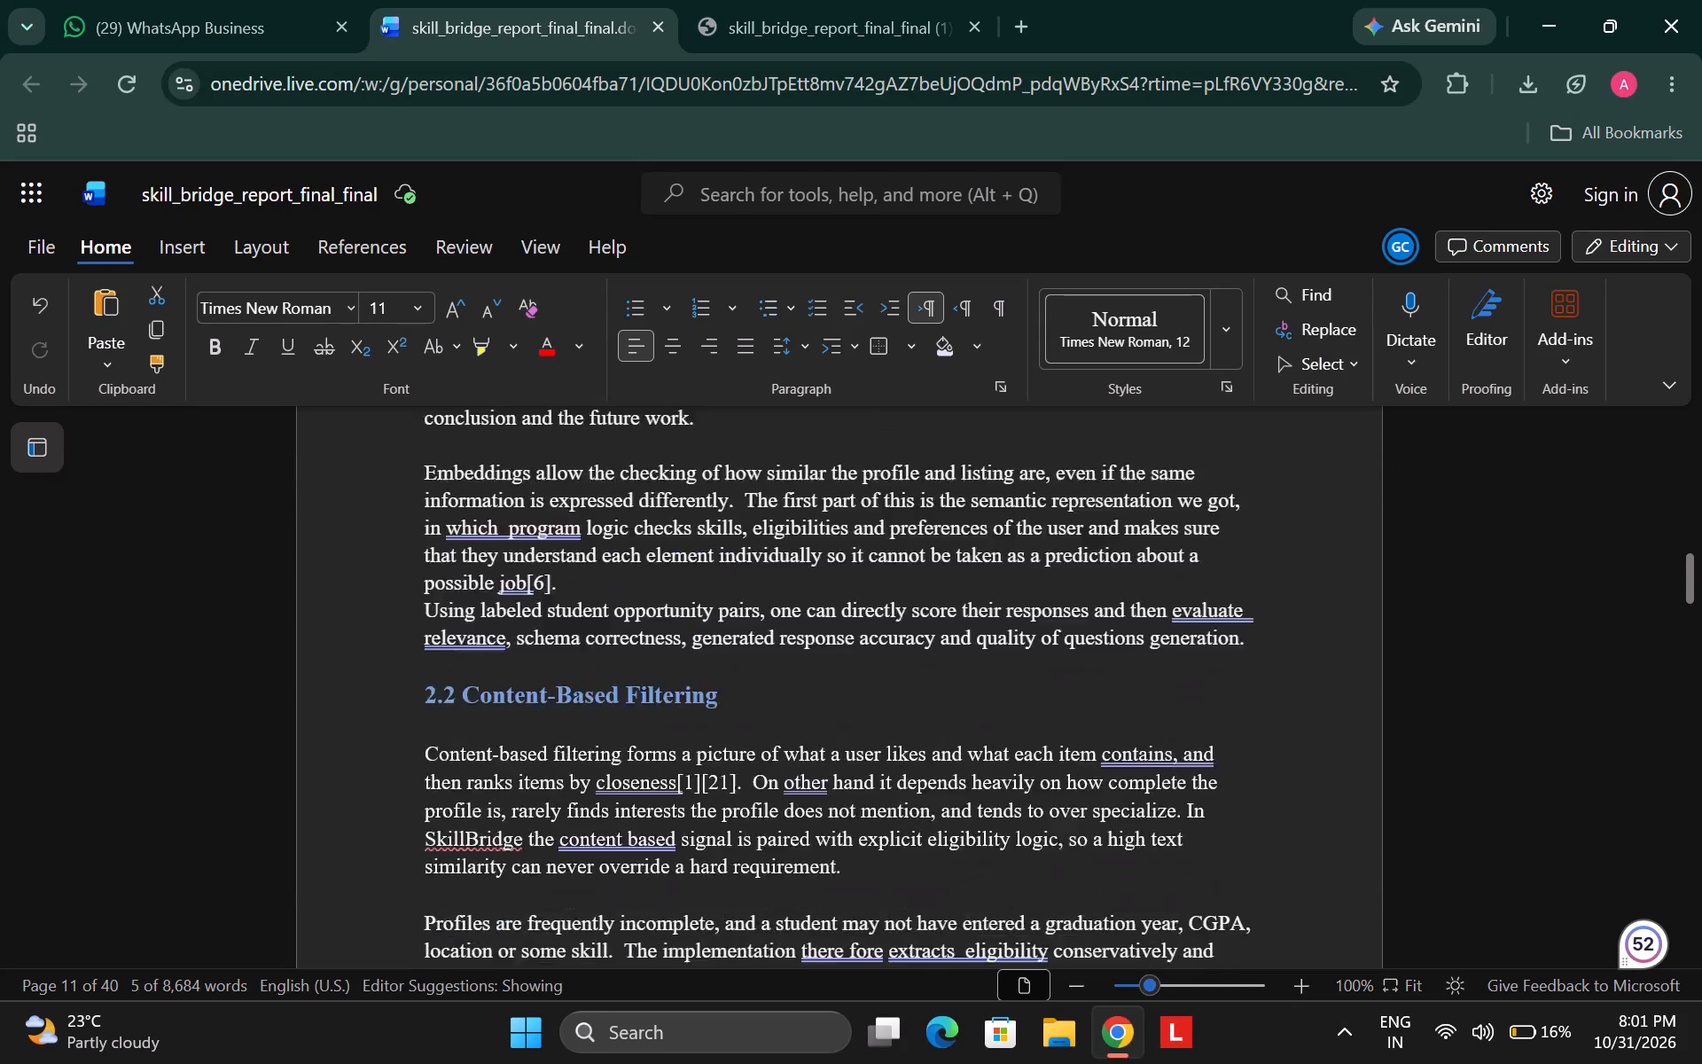
pyautogui.scroll(-10, 1237, 837)
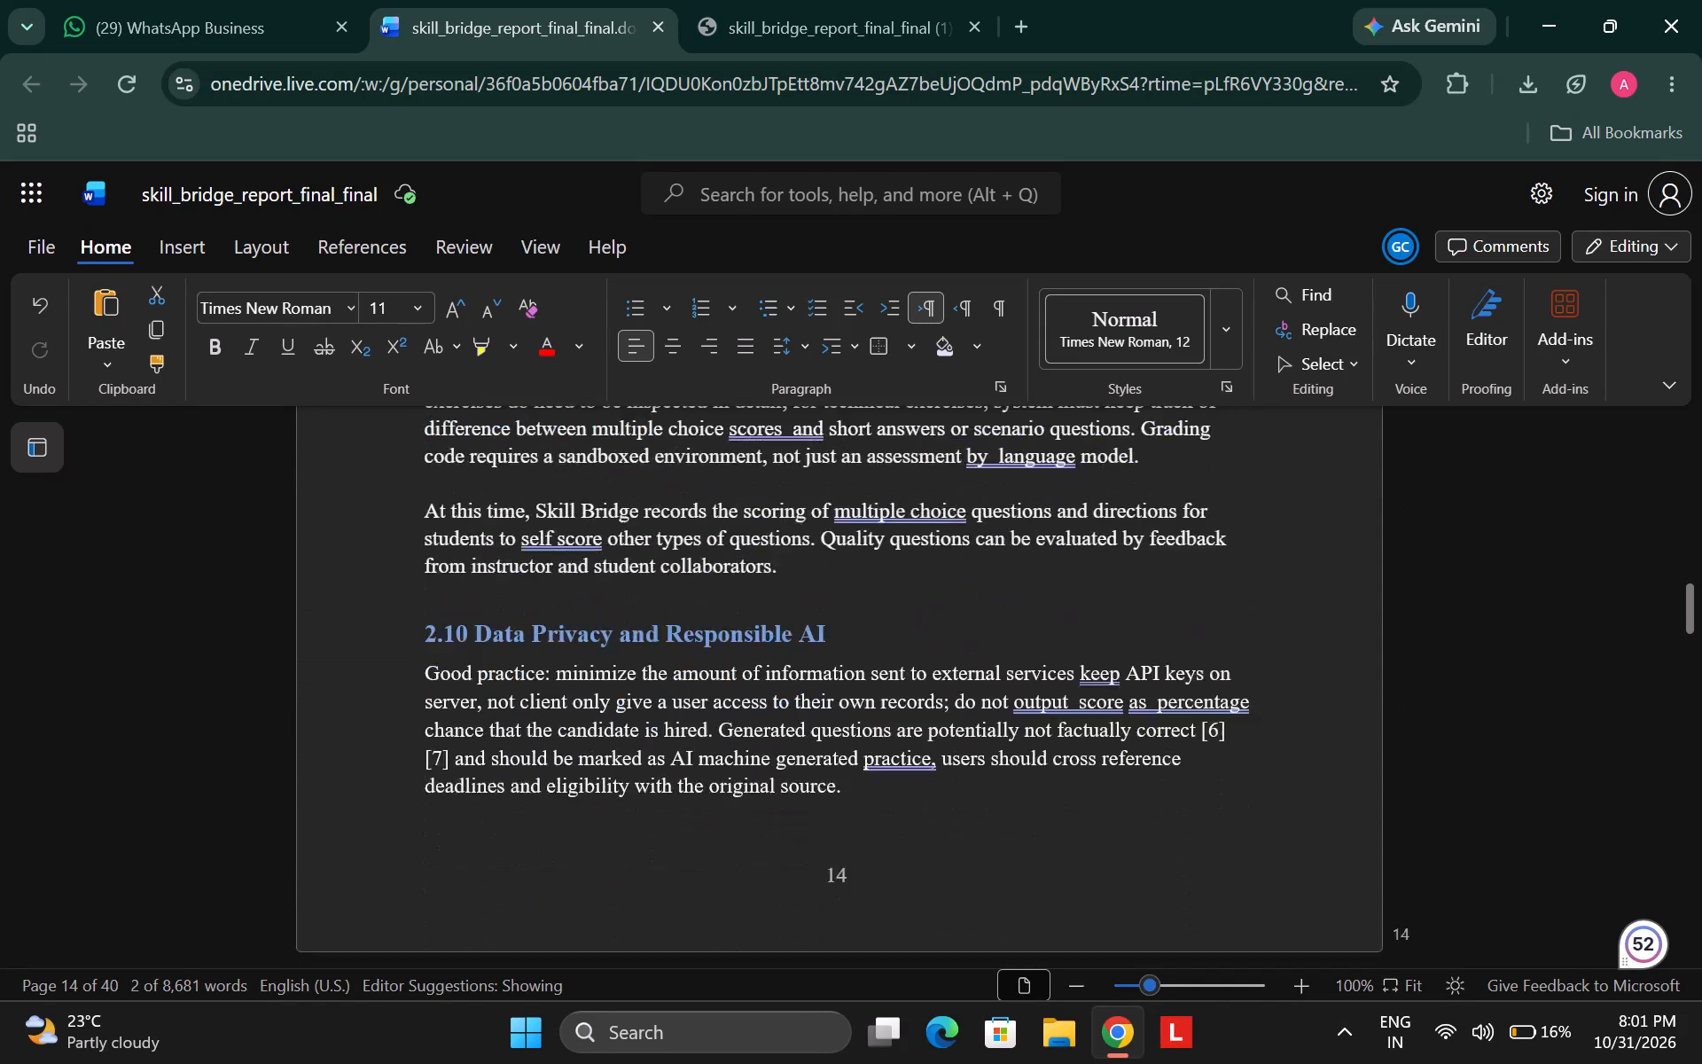
pyautogui.scroll(-6, 1237, 837)
pyautogui.scroll(2, 1237, 837)
pyautogui.hscroll(1, 1237, 837)
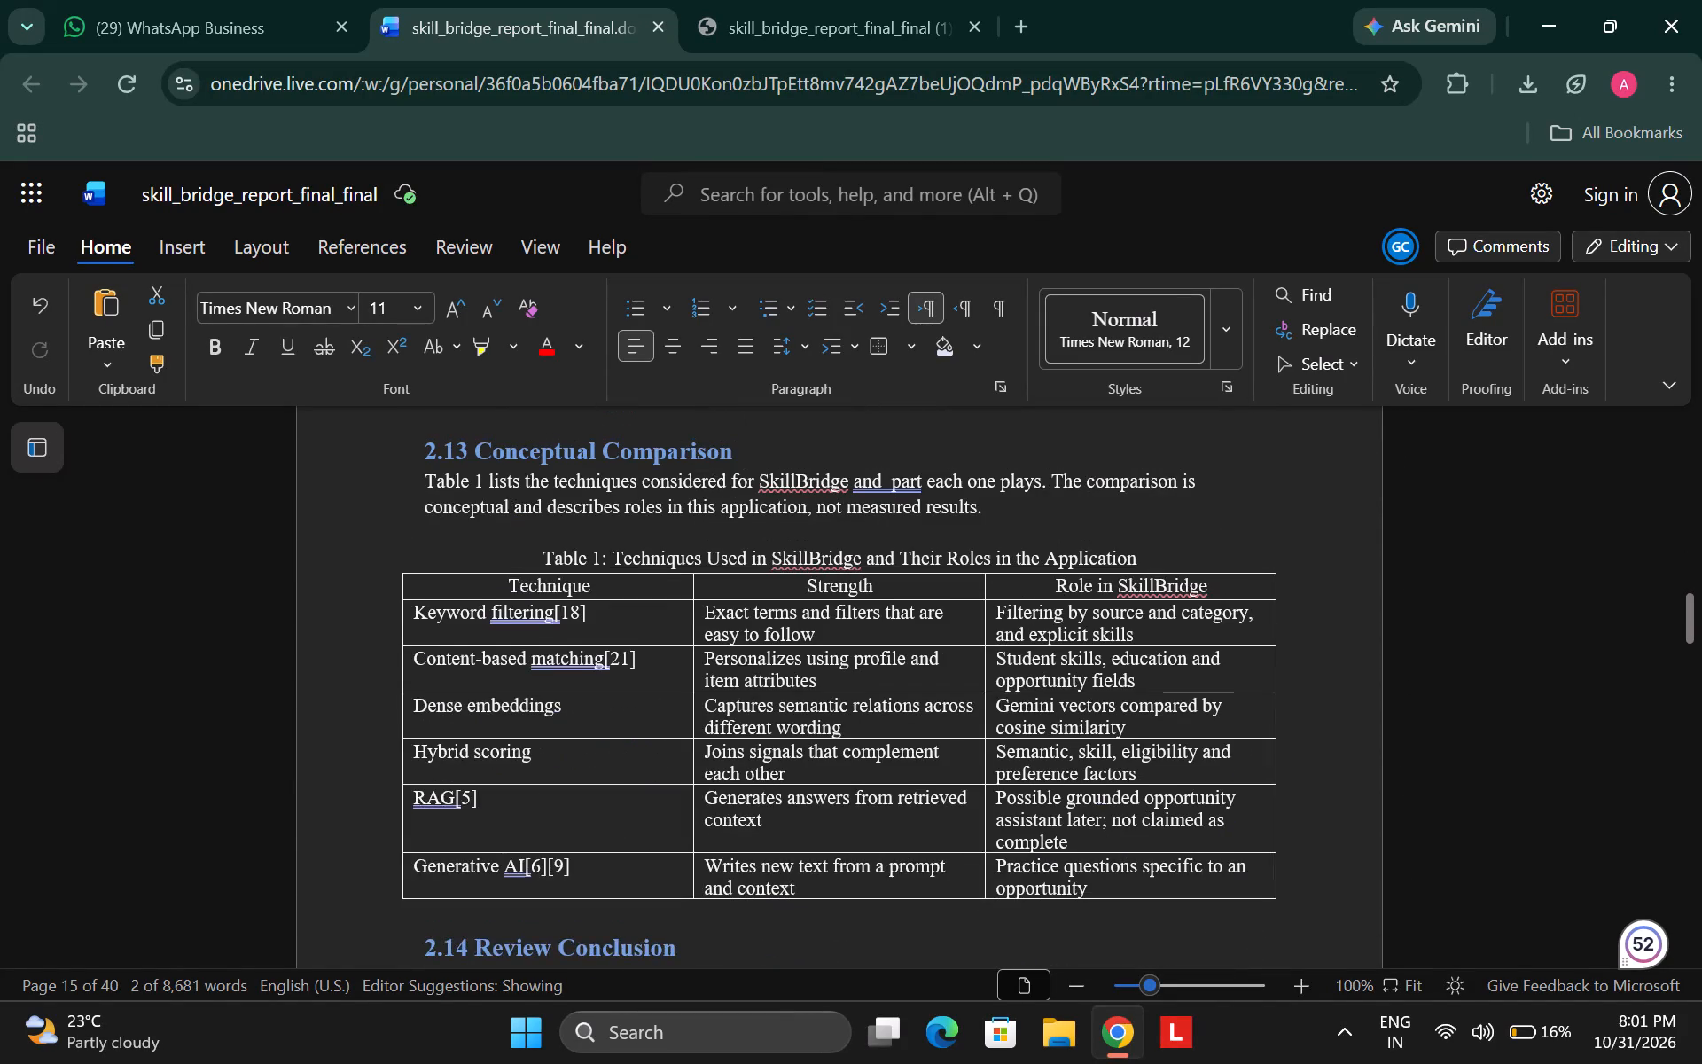
pyautogui.hscroll(2, 1237, 837)
# Check the text, page layout and figure captions of chapters 4 to 6, including the system architecture and DFD diagrams.
pyautogui.scroll(-5, 1237, 837)
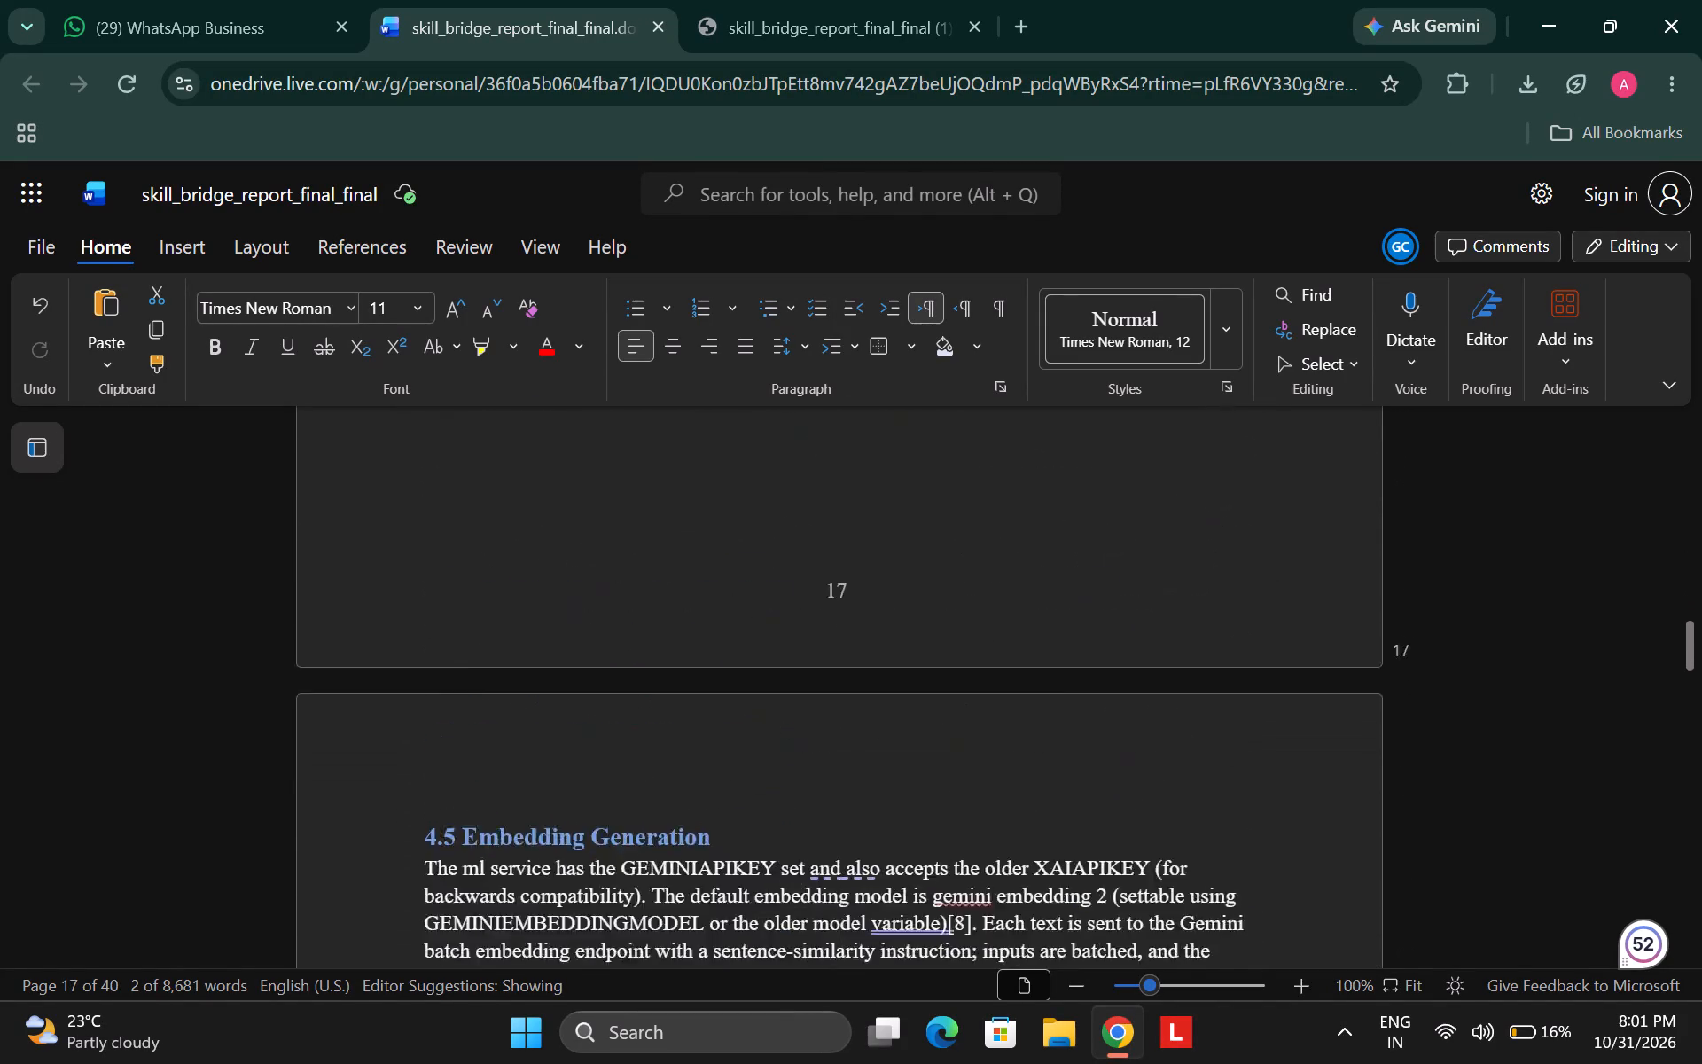
pyautogui.scroll(-3, 1237, 837)
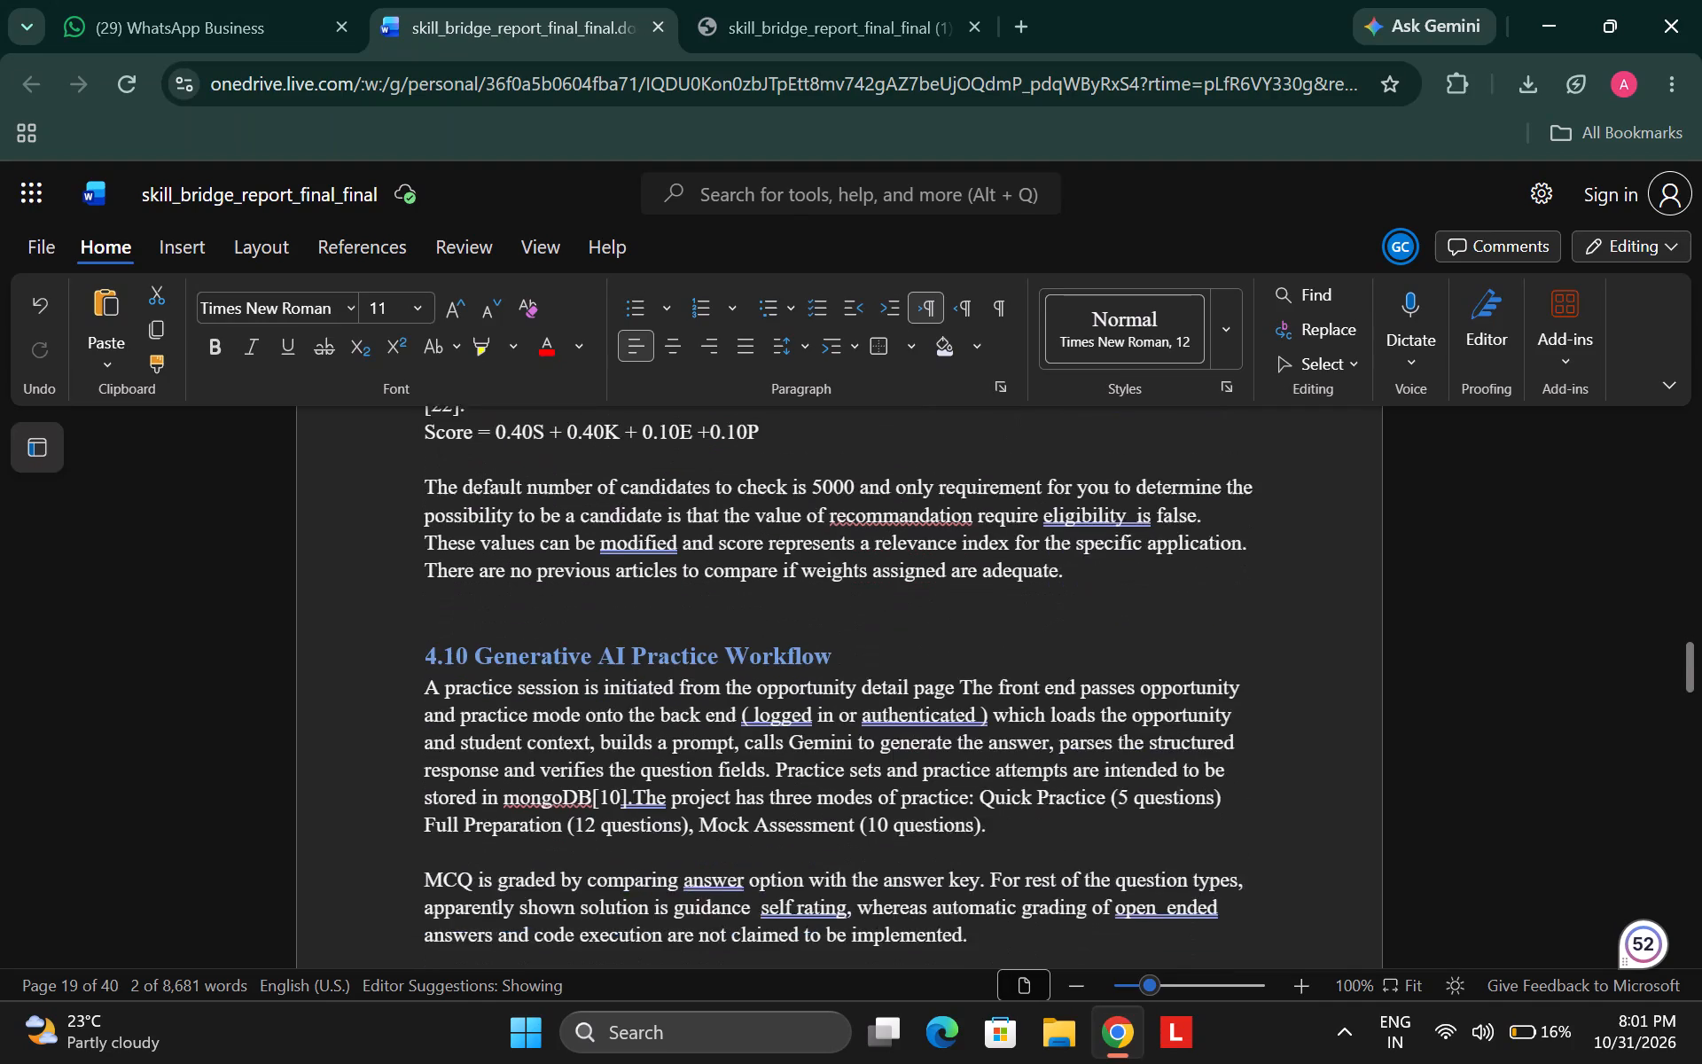
pyautogui.scroll(-4, 1237, 837)
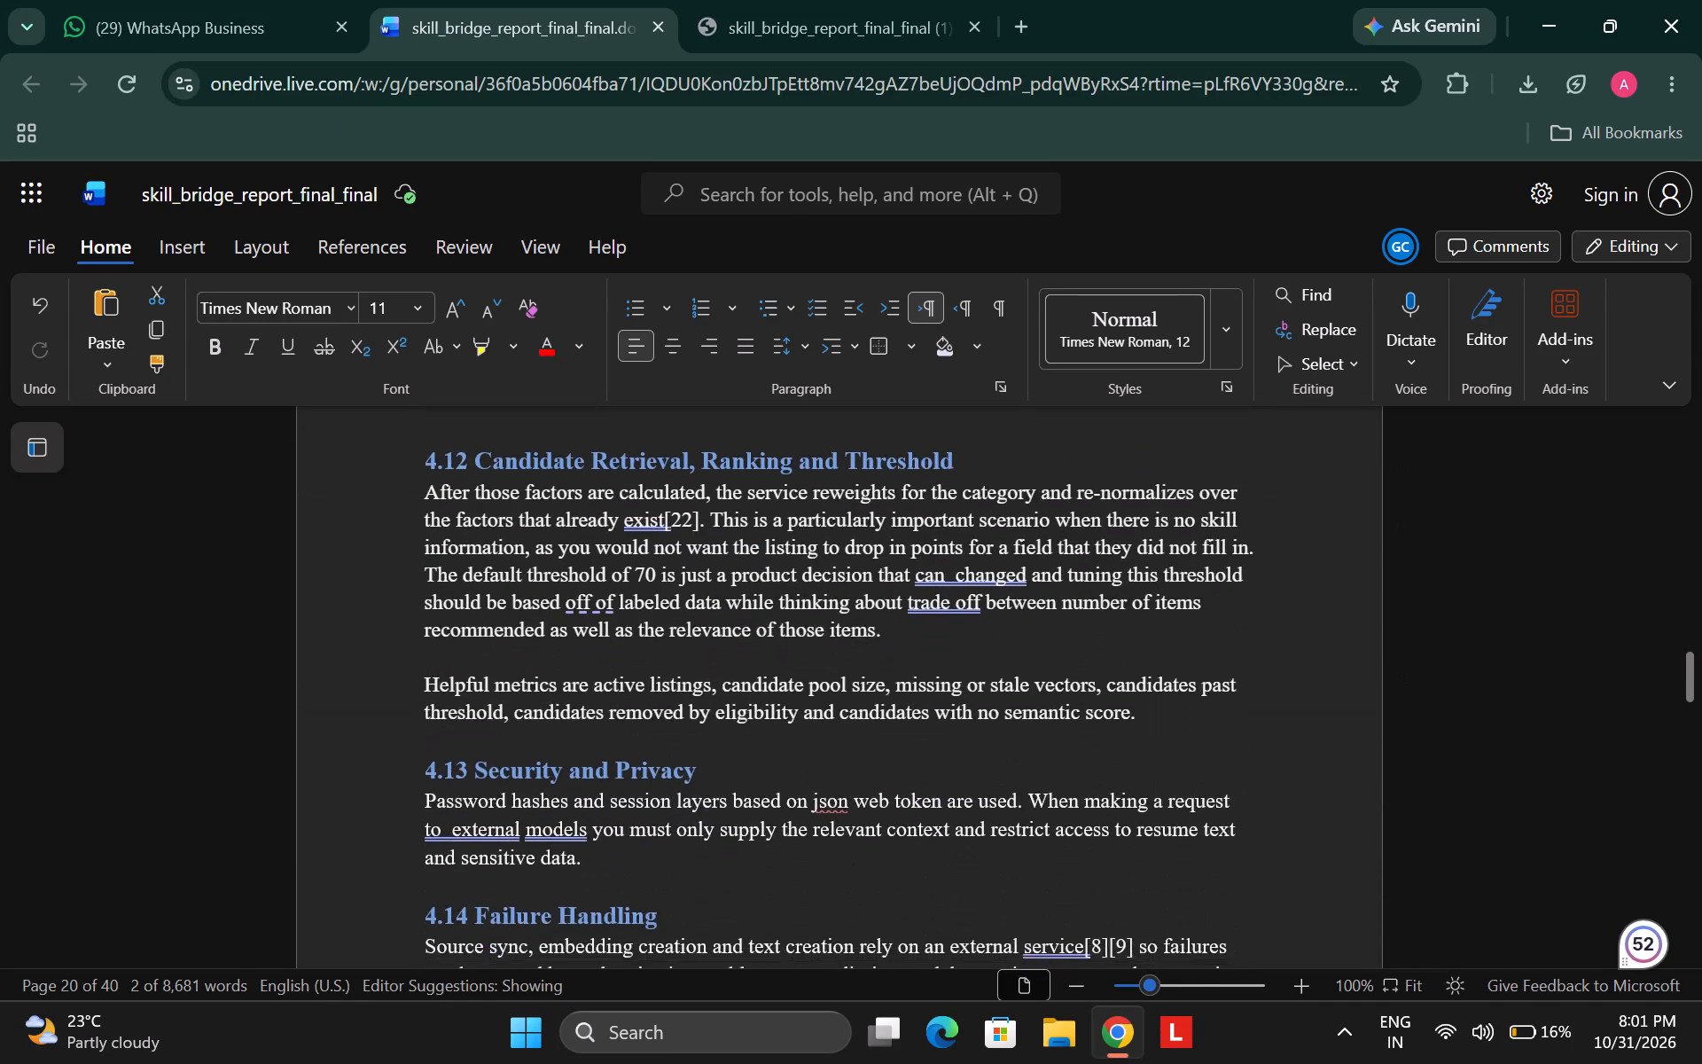
pyautogui.scroll(-4, 1237, 837)
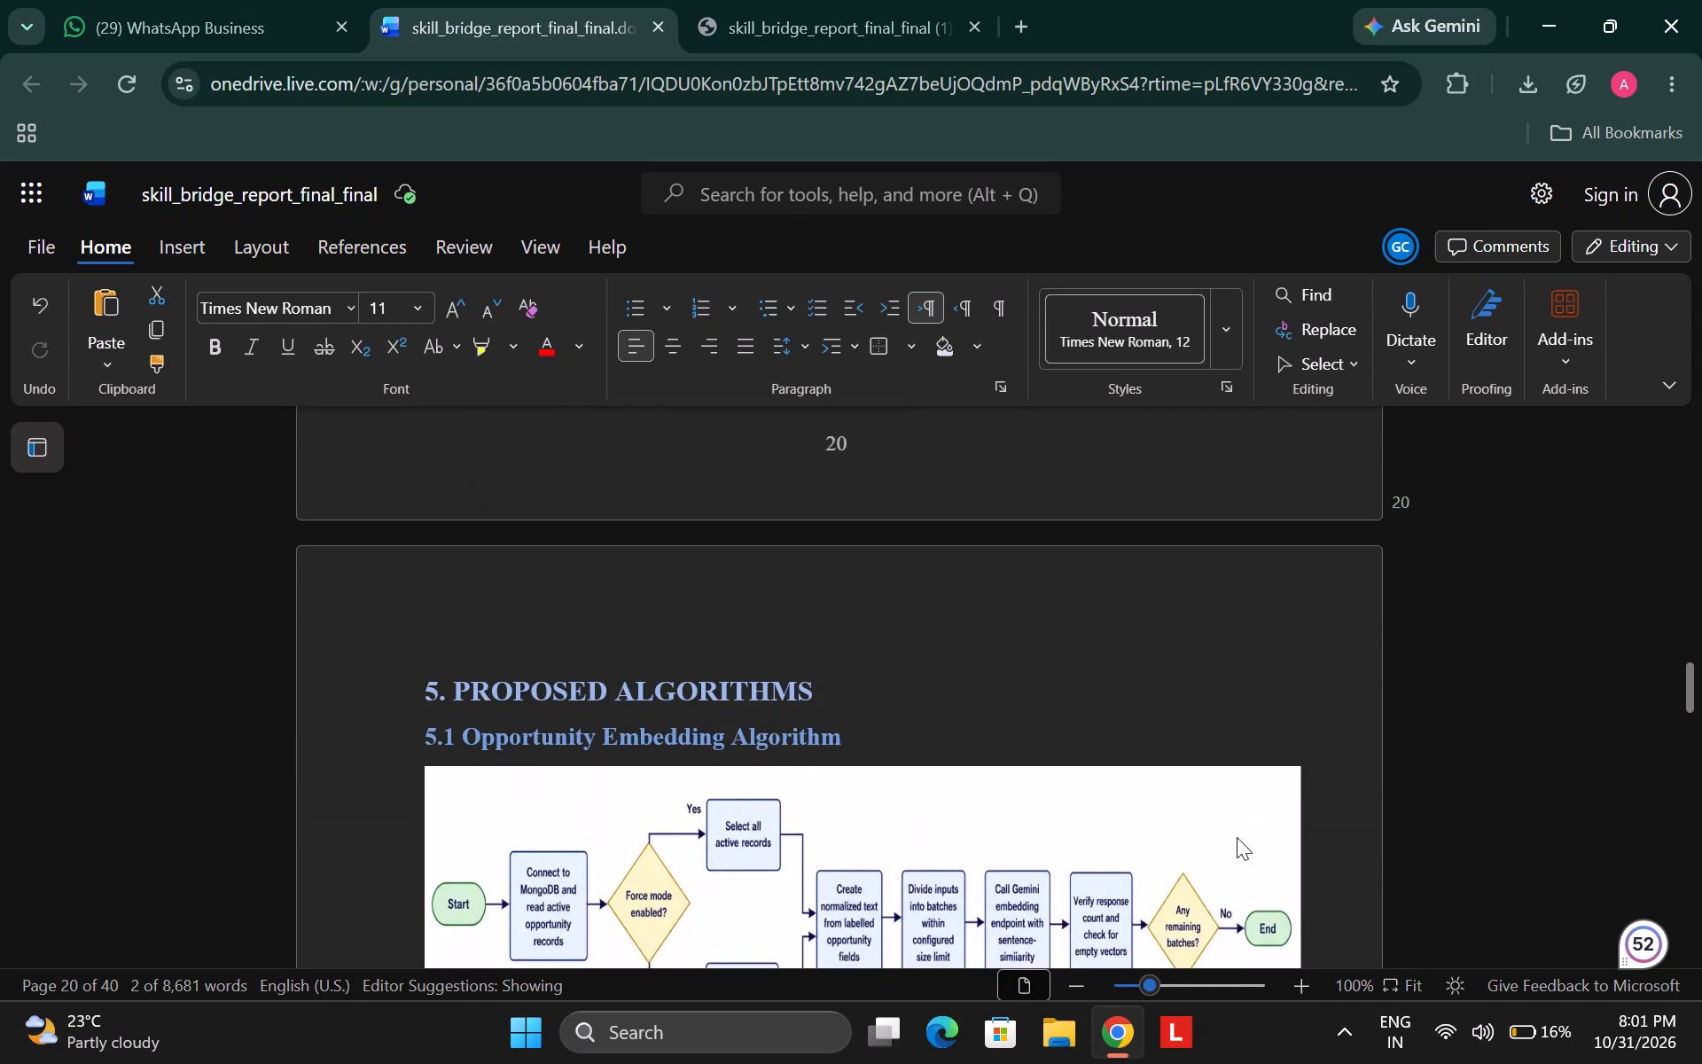
pyautogui.scroll(-3, 1237, 837)
pyautogui.scroll(1, 1237, 837)
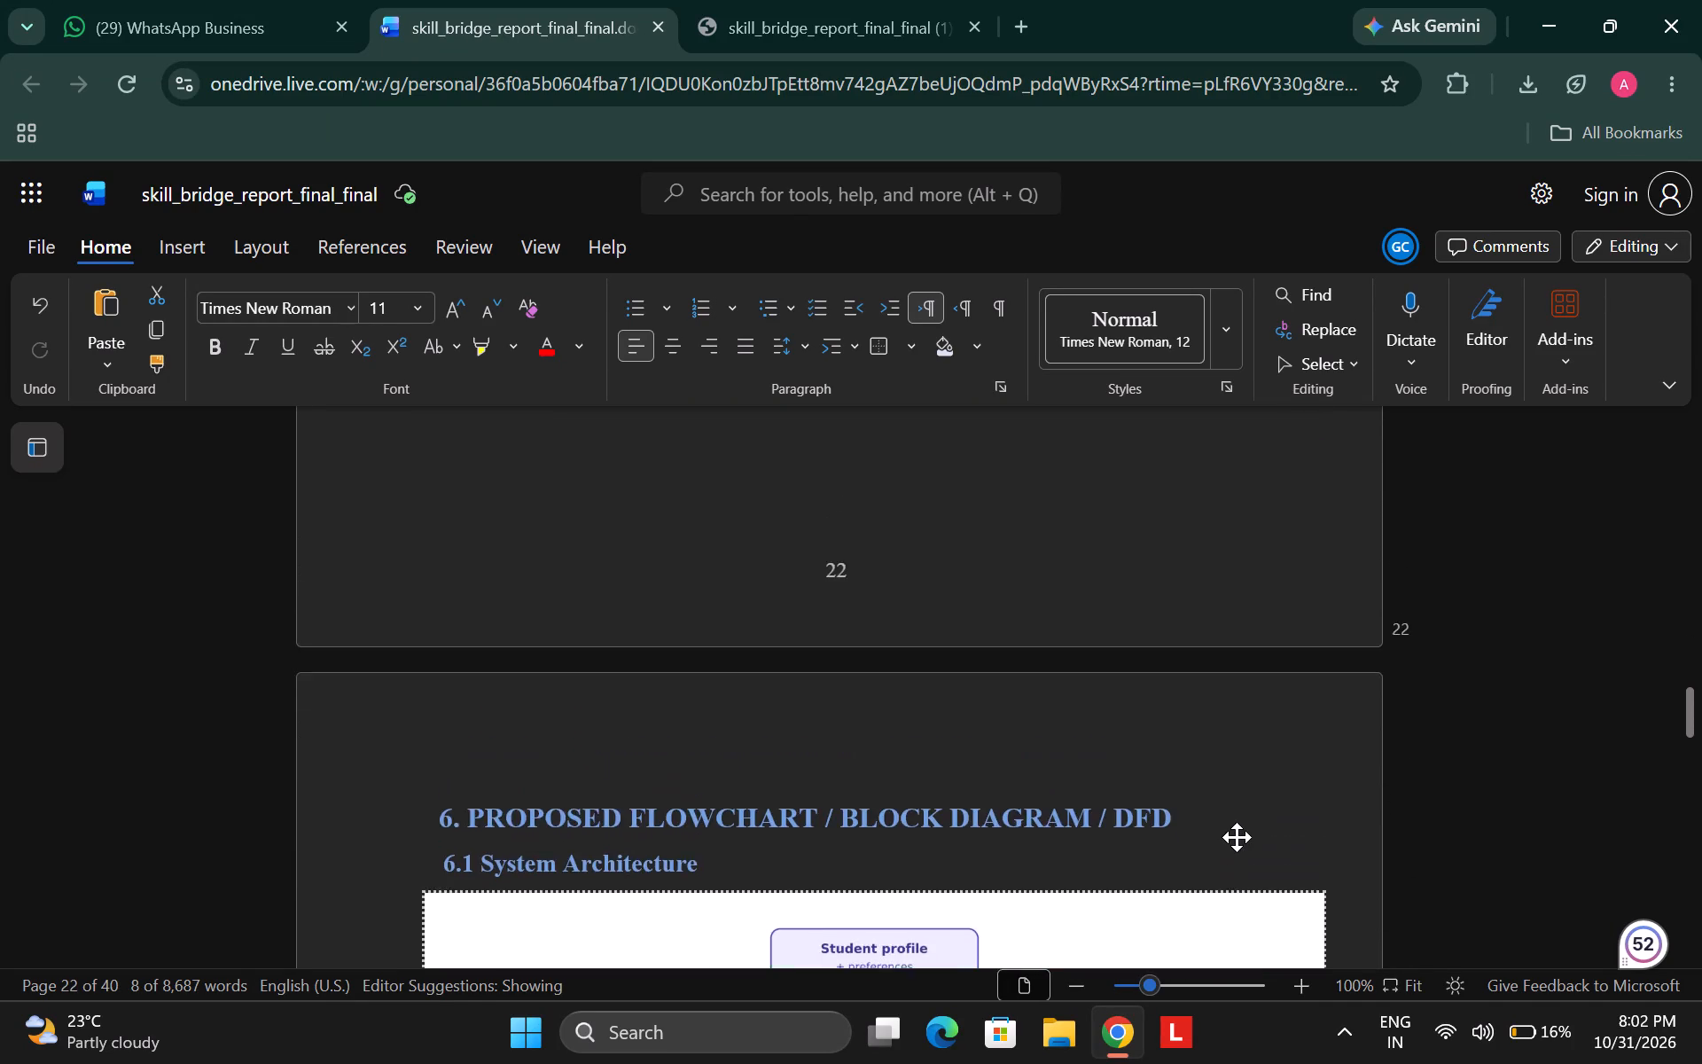
pyautogui.scroll(-2, 1237, 837)
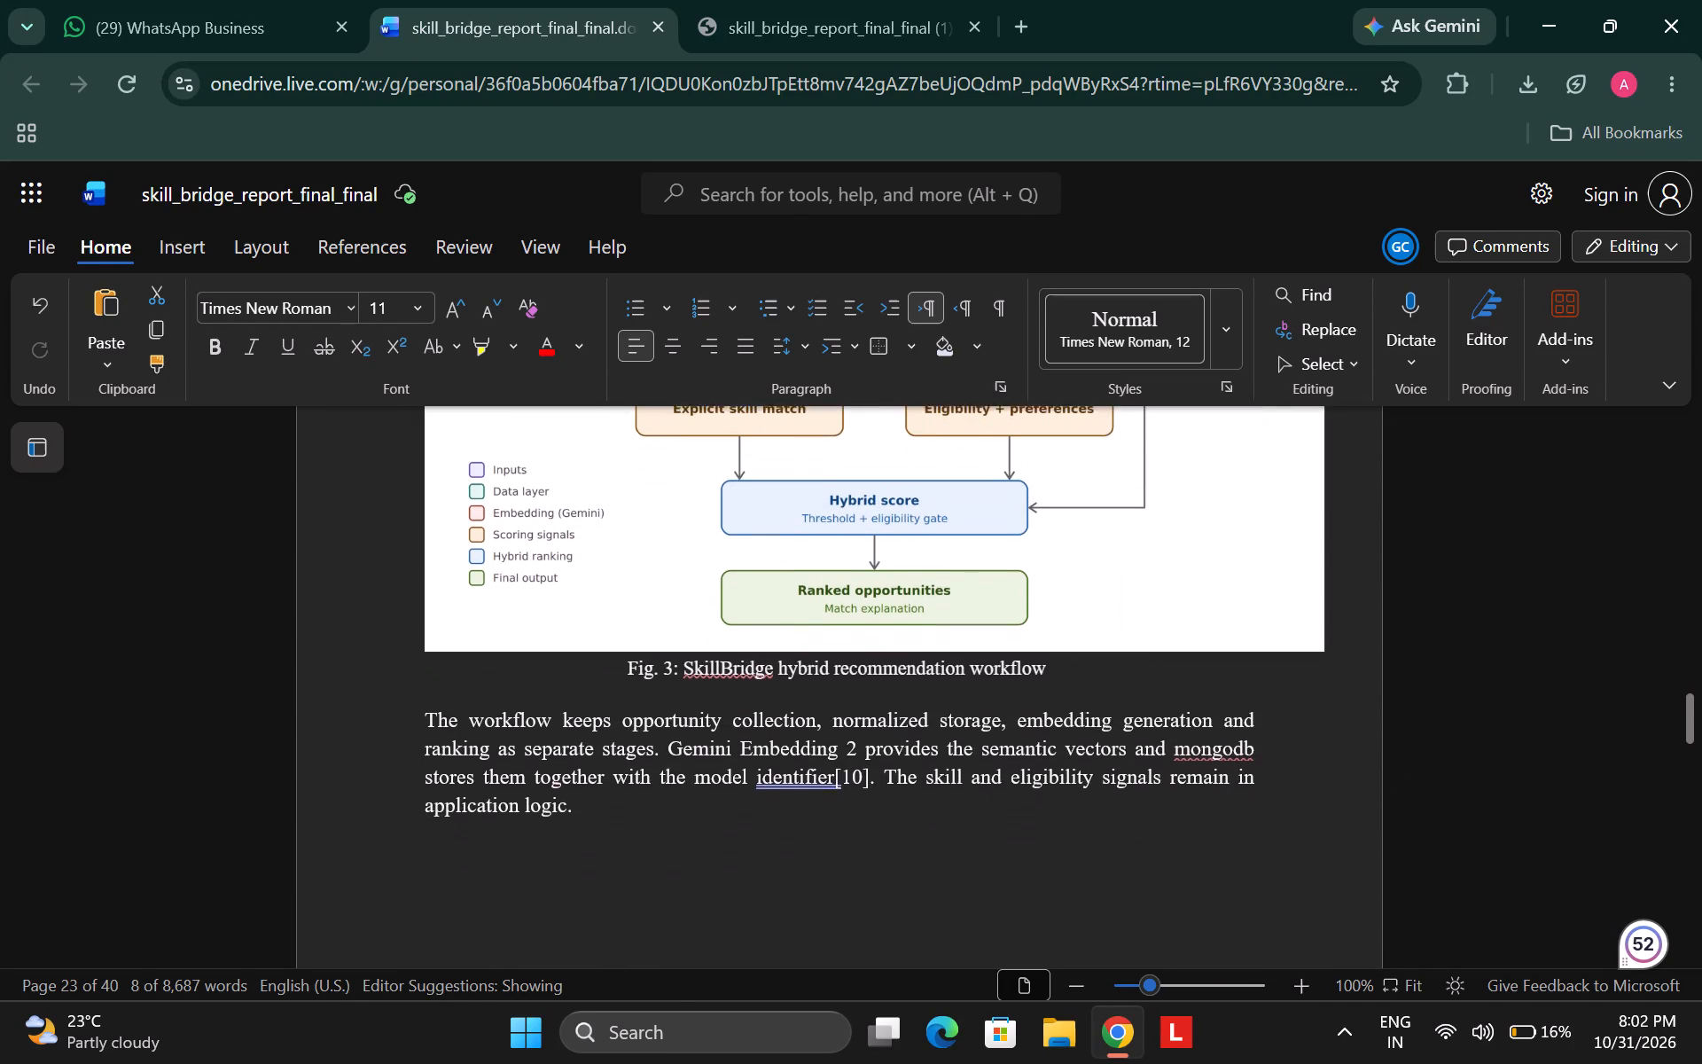
pyautogui.scroll(-4, 1237, 837)
pyautogui.scroll(1, 1237, 837)
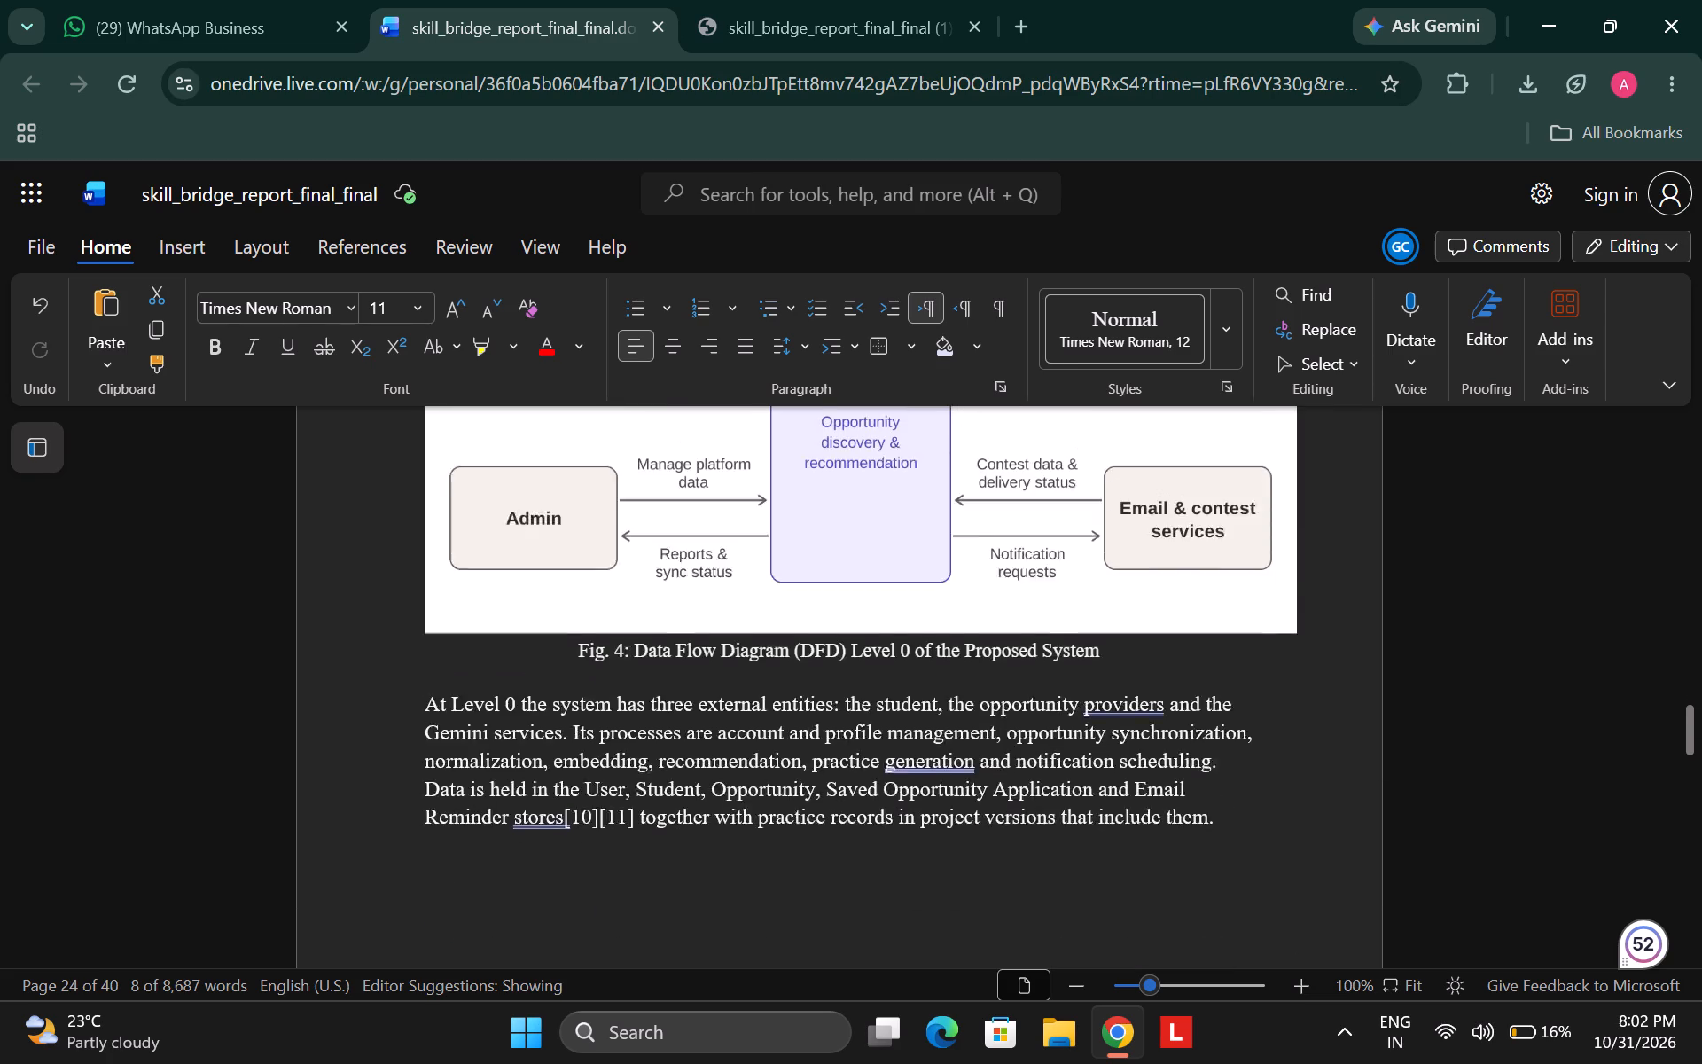
pyautogui.scroll(-4, 1237, 837)
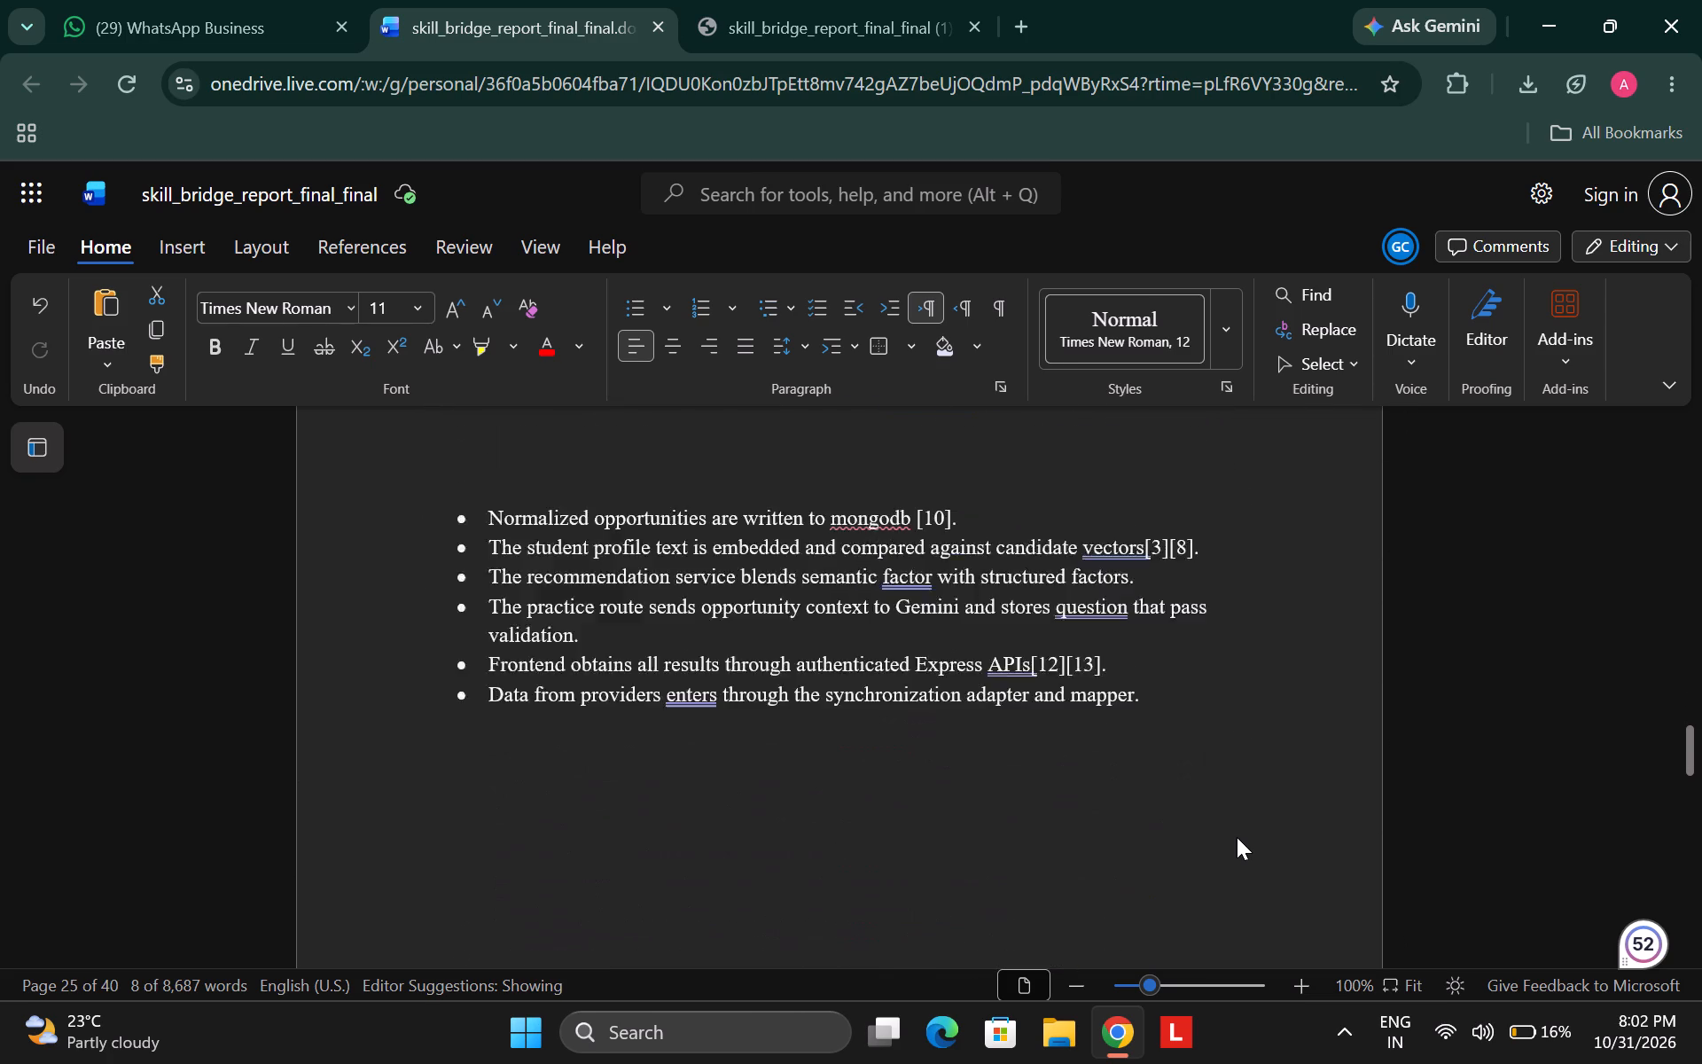
pyautogui.scroll(-4, 1237, 837)
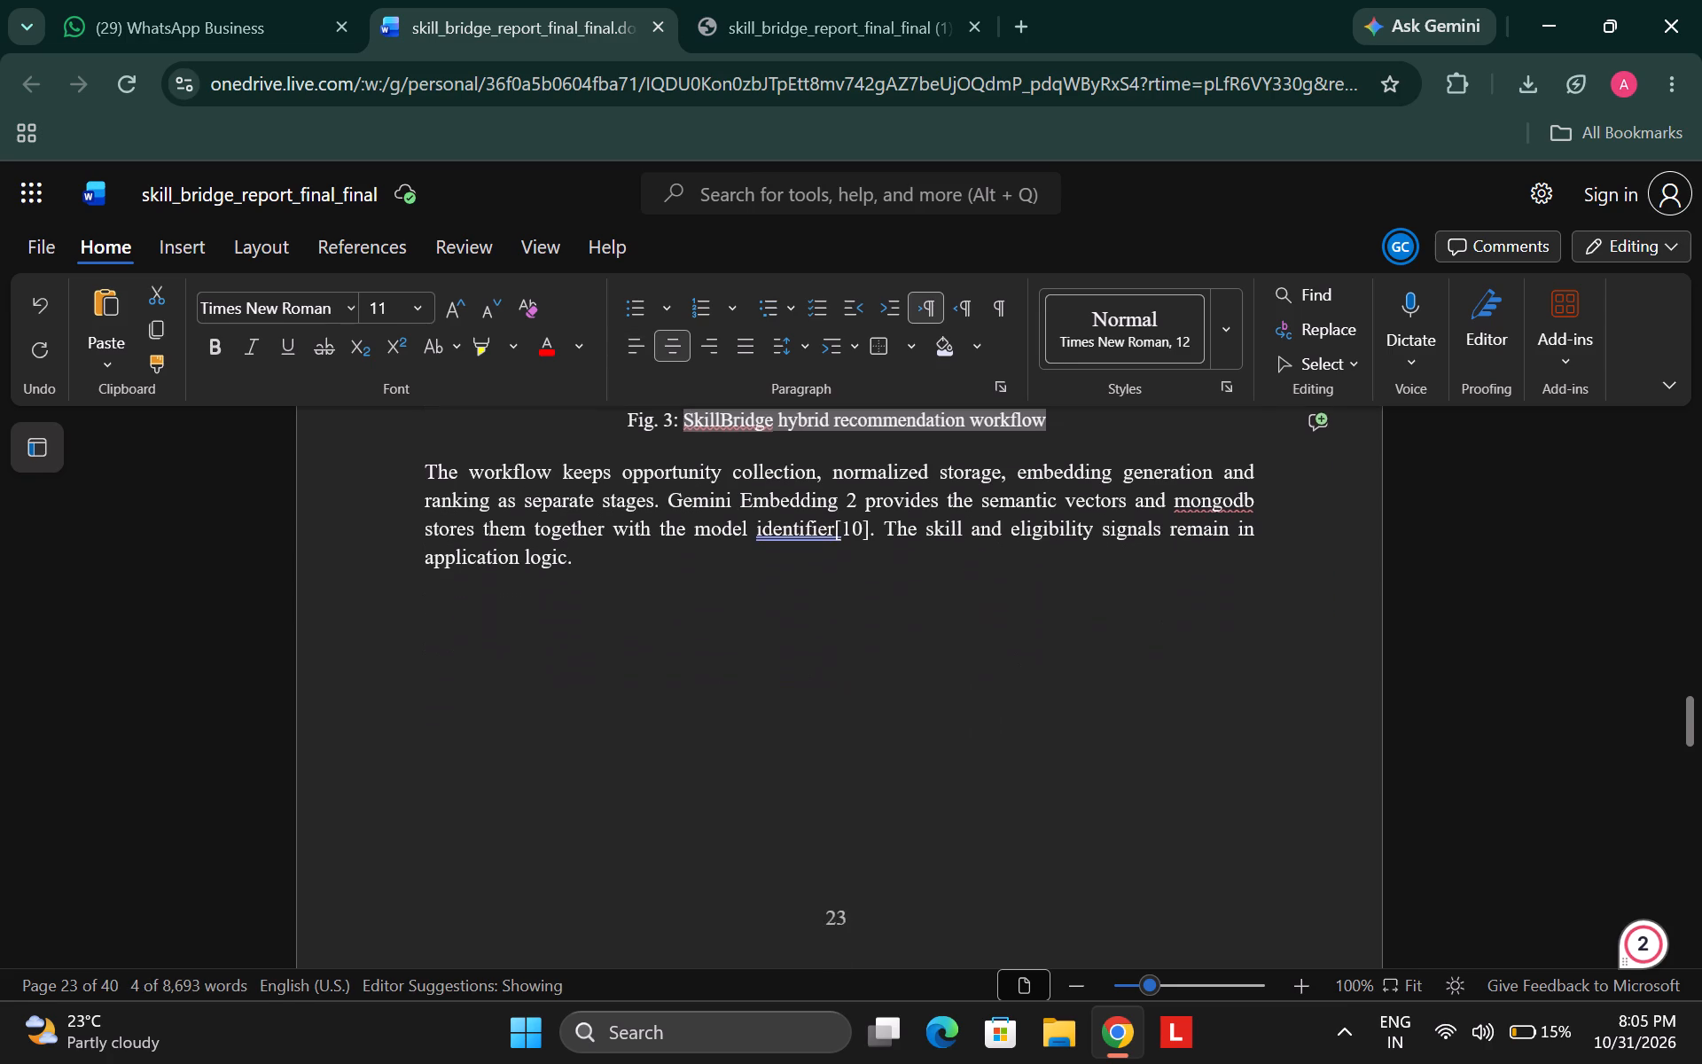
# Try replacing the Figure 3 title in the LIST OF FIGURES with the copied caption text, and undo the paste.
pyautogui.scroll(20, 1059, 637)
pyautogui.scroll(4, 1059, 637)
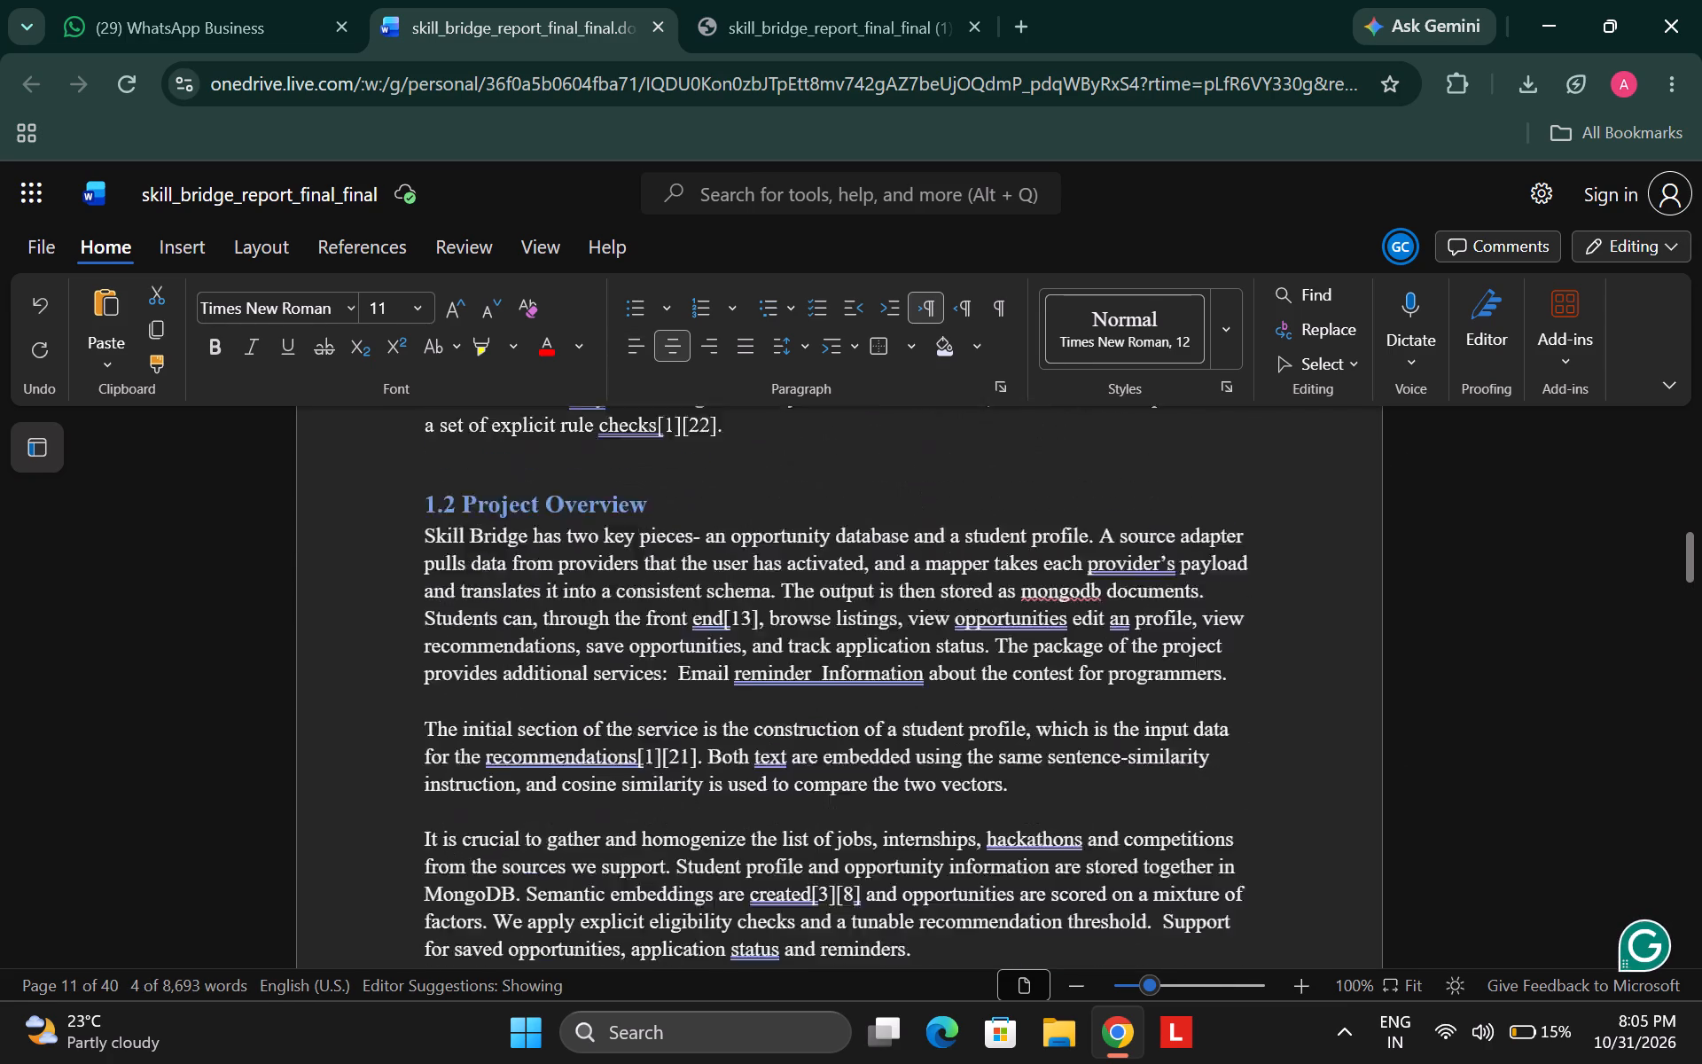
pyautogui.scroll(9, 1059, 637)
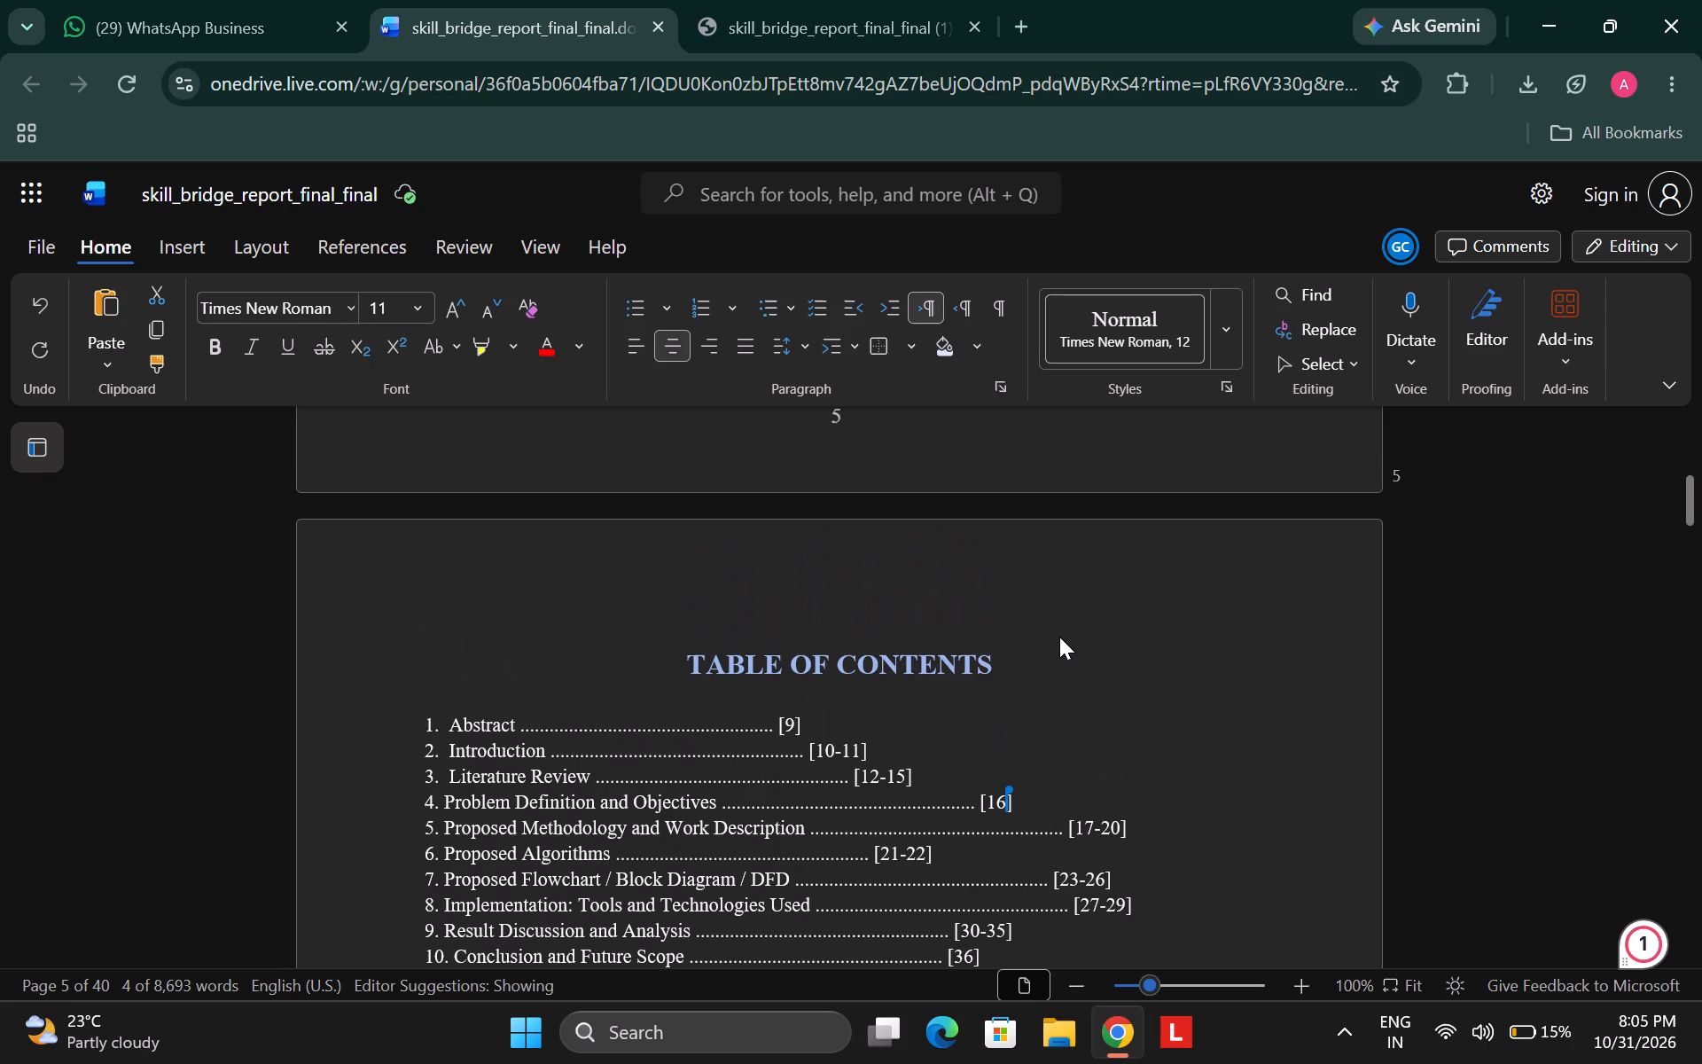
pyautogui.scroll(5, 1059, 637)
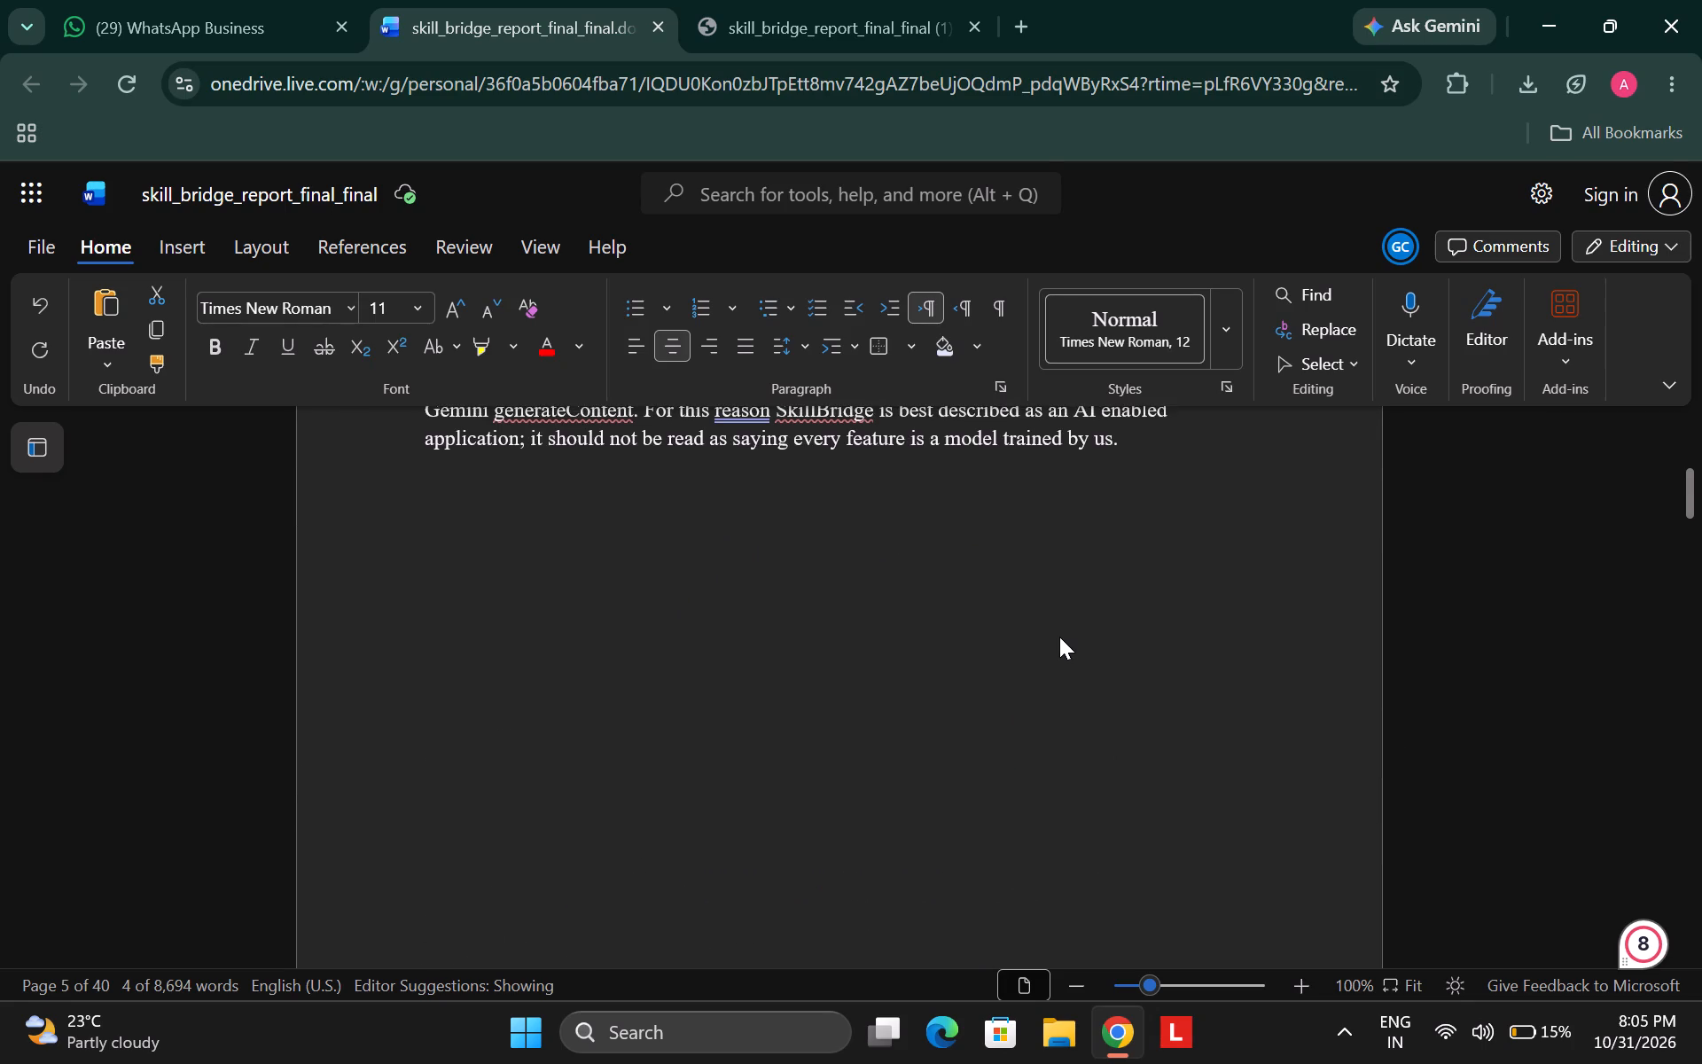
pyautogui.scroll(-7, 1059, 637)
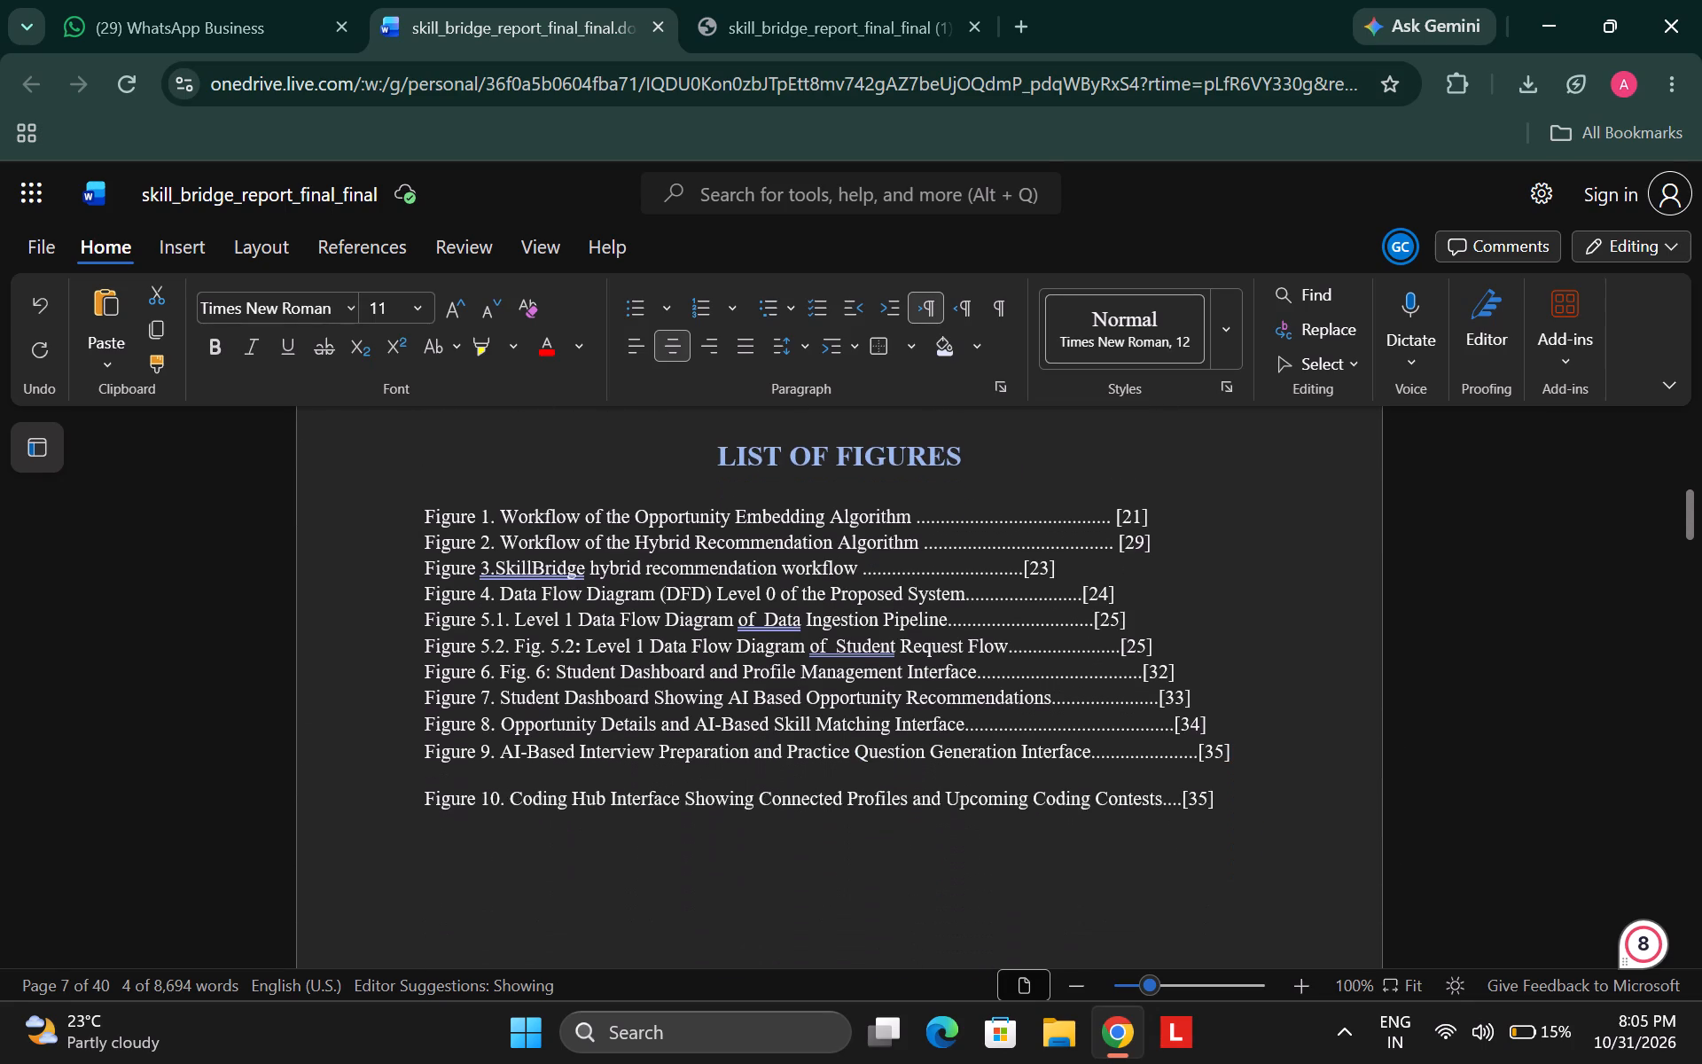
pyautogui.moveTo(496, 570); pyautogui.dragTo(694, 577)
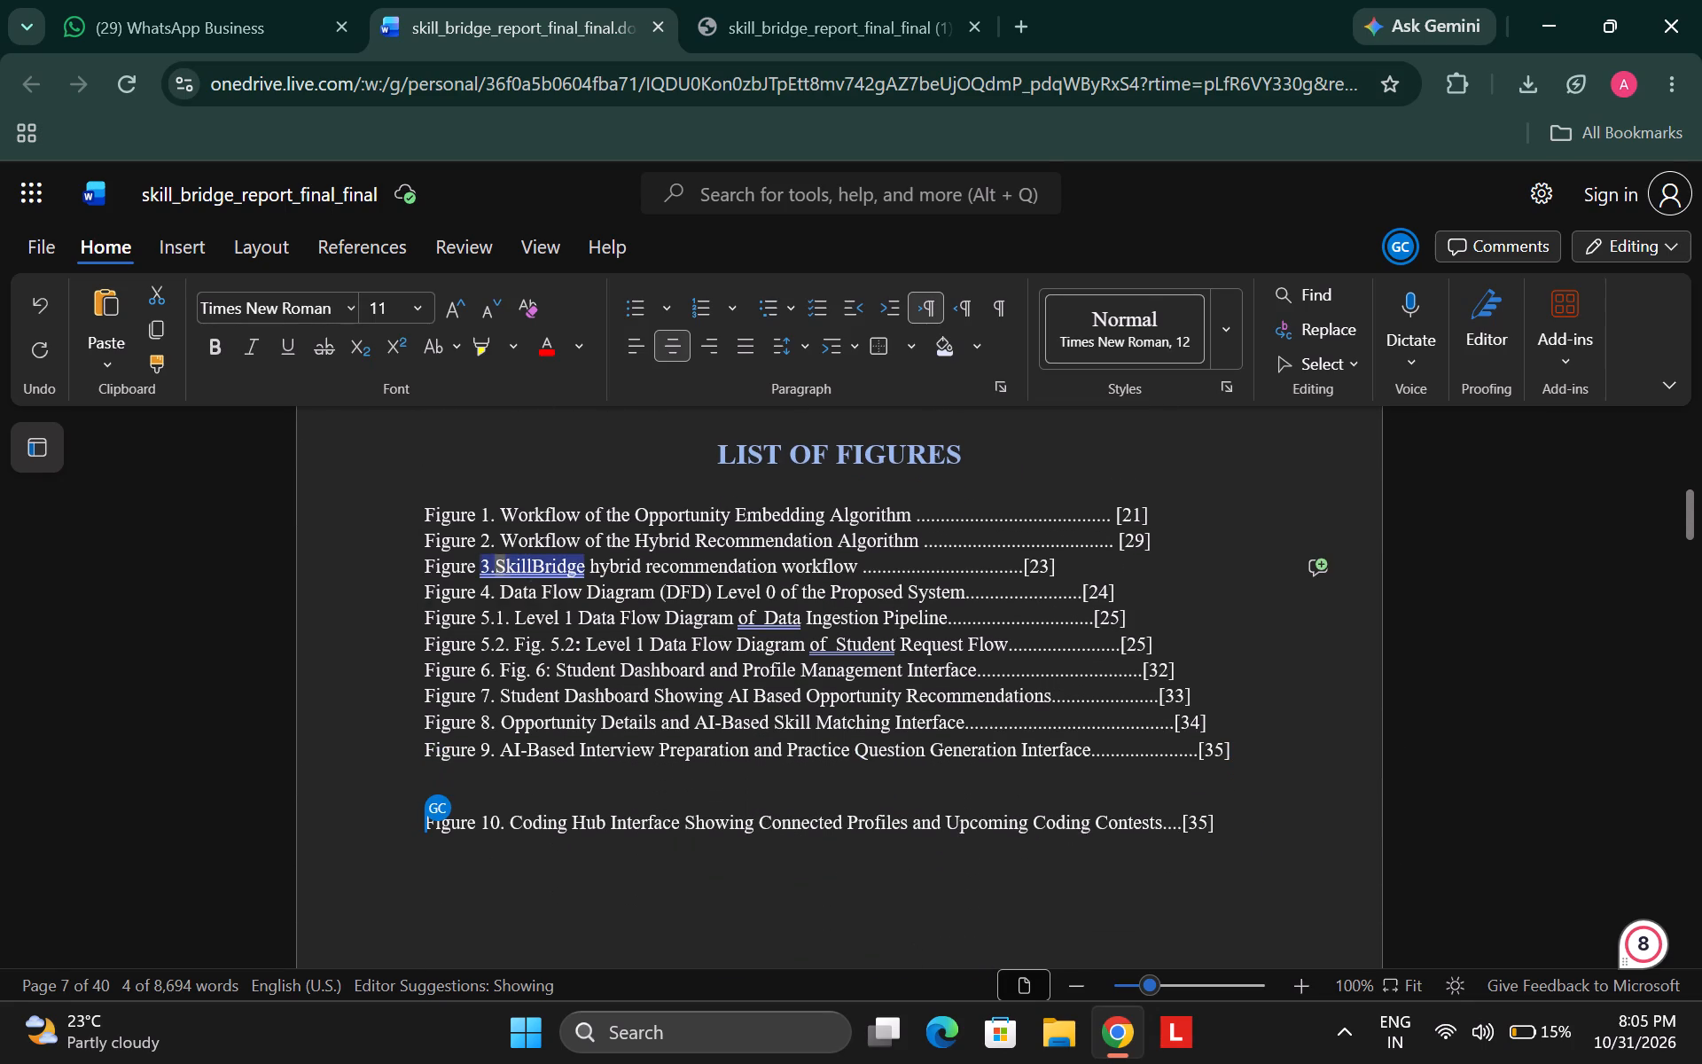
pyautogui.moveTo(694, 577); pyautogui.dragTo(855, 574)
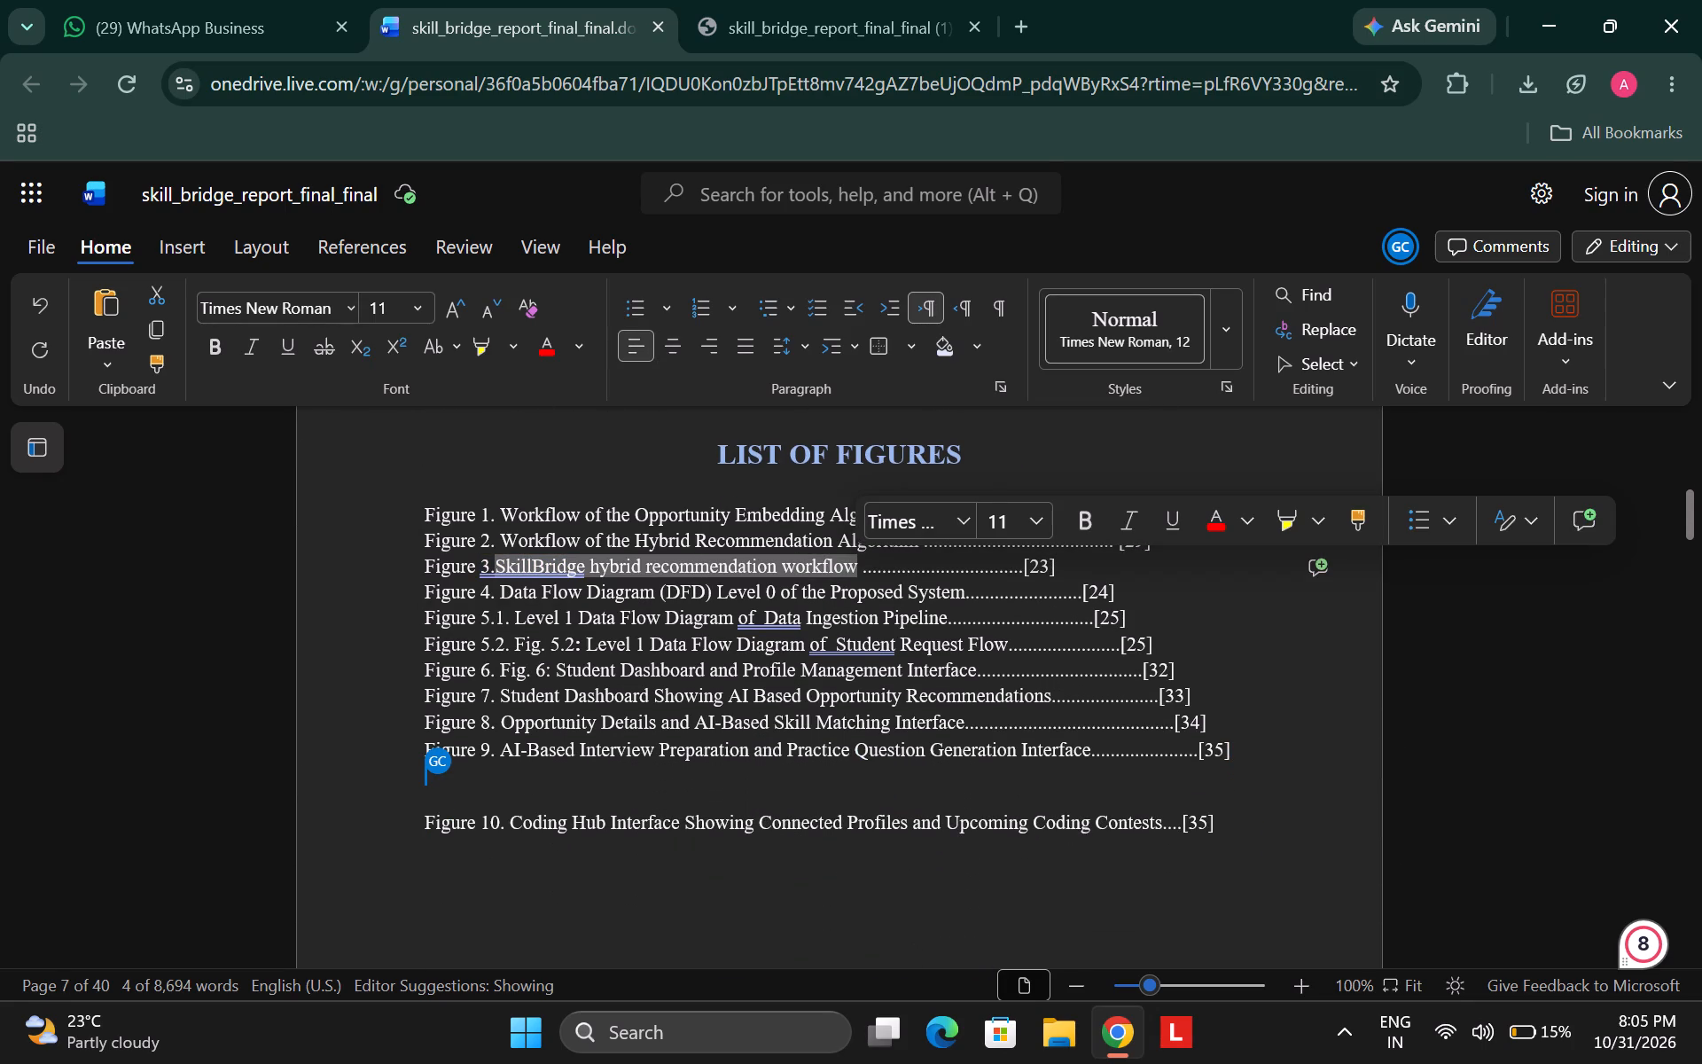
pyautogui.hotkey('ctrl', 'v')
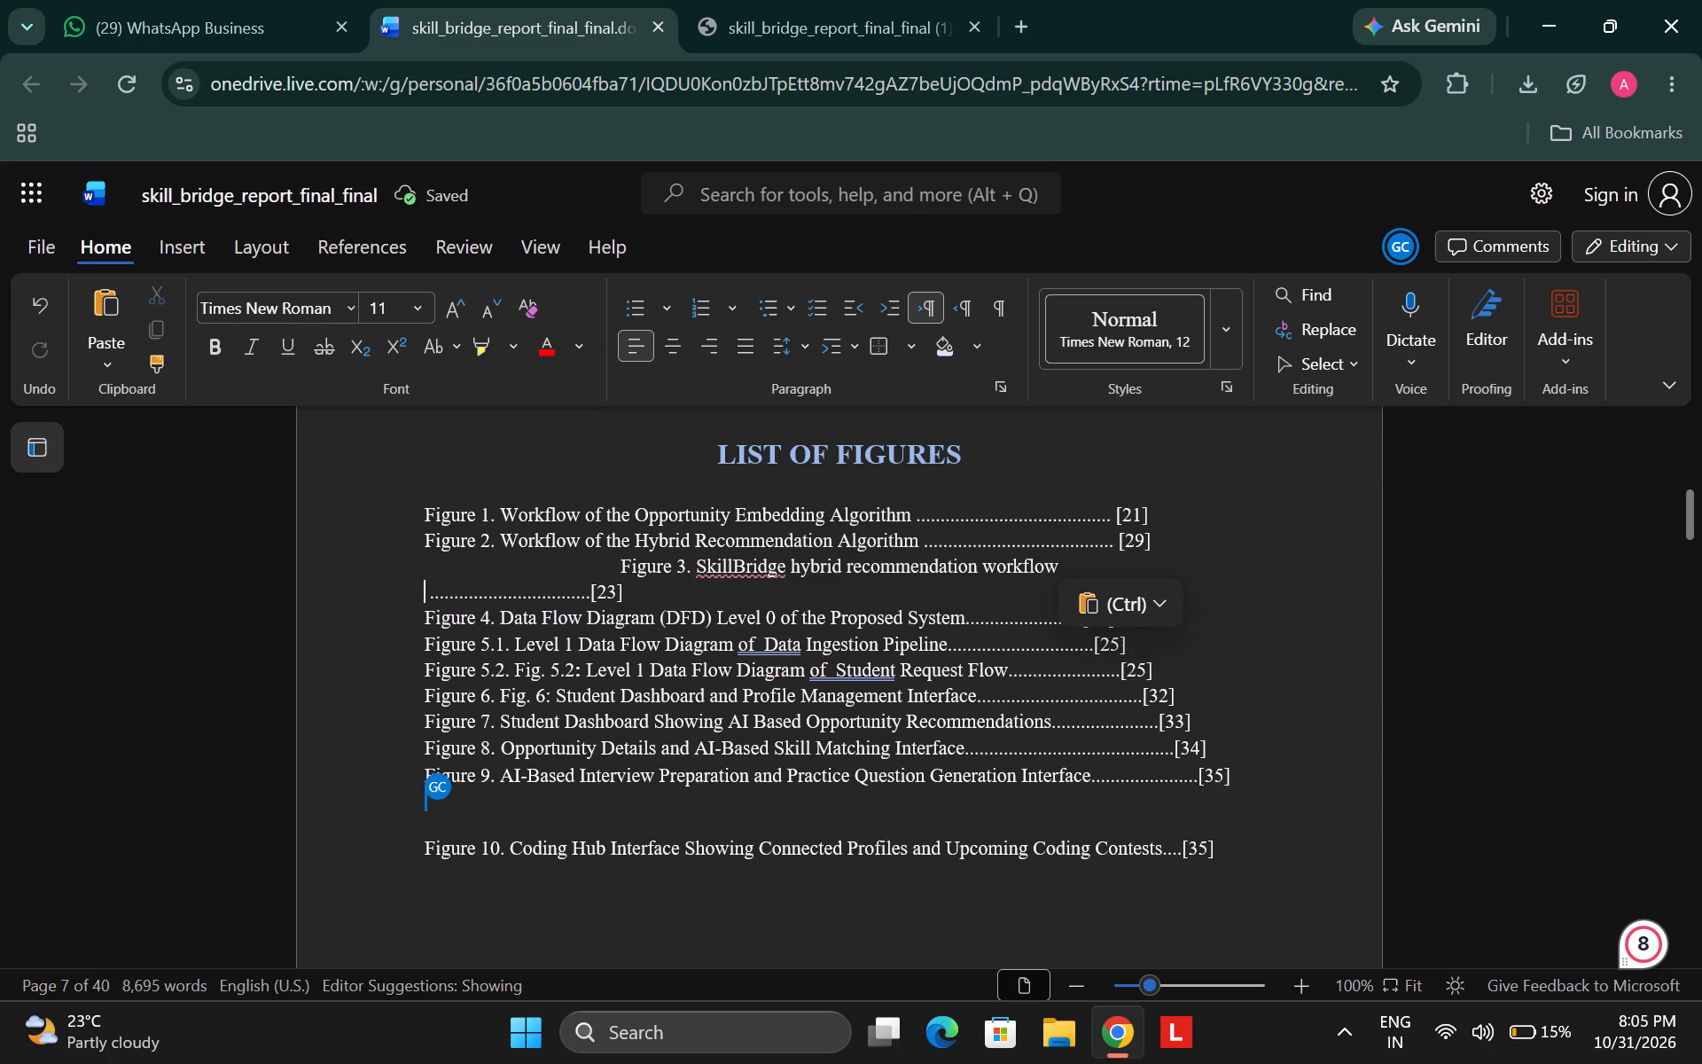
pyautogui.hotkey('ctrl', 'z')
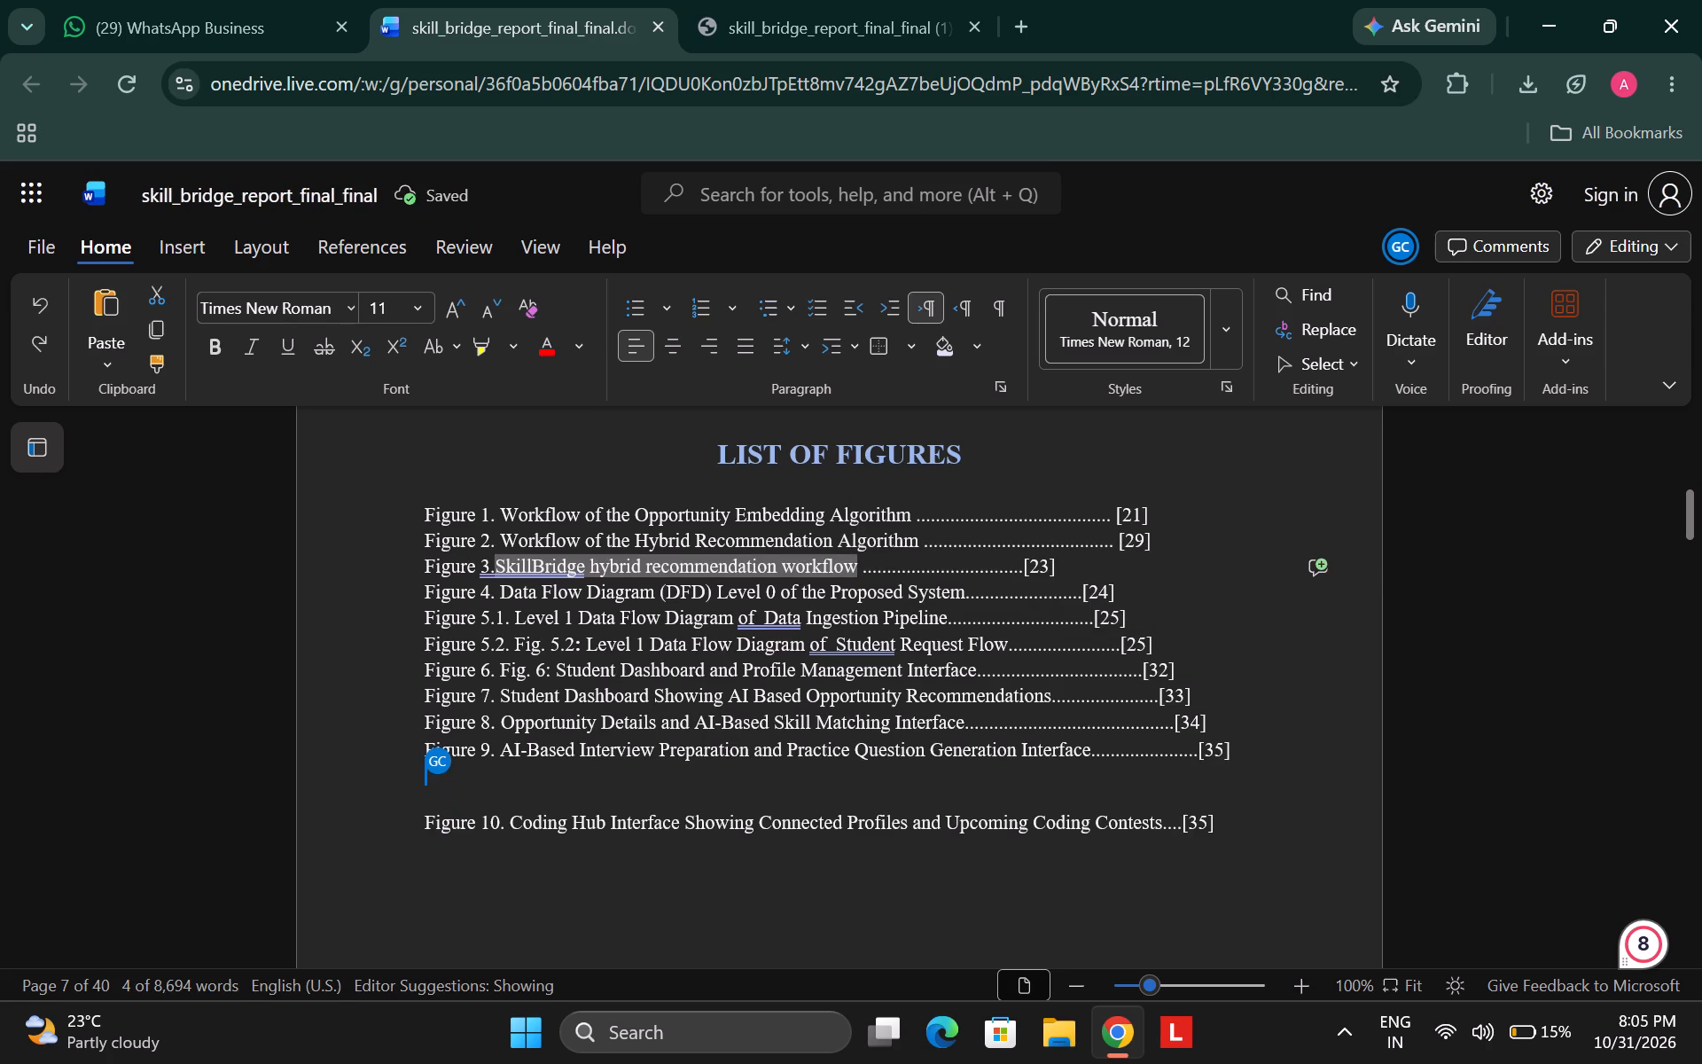
# Replace "SkillBridge hybrid recommendation workflow" in the Figure 3 entry of the LIST OF FIGURES with the copied caption text.
pyautogui.click(863, 578)
pyautogui.moveTo(496, 563); pyautogui.dragTo(855, 569)
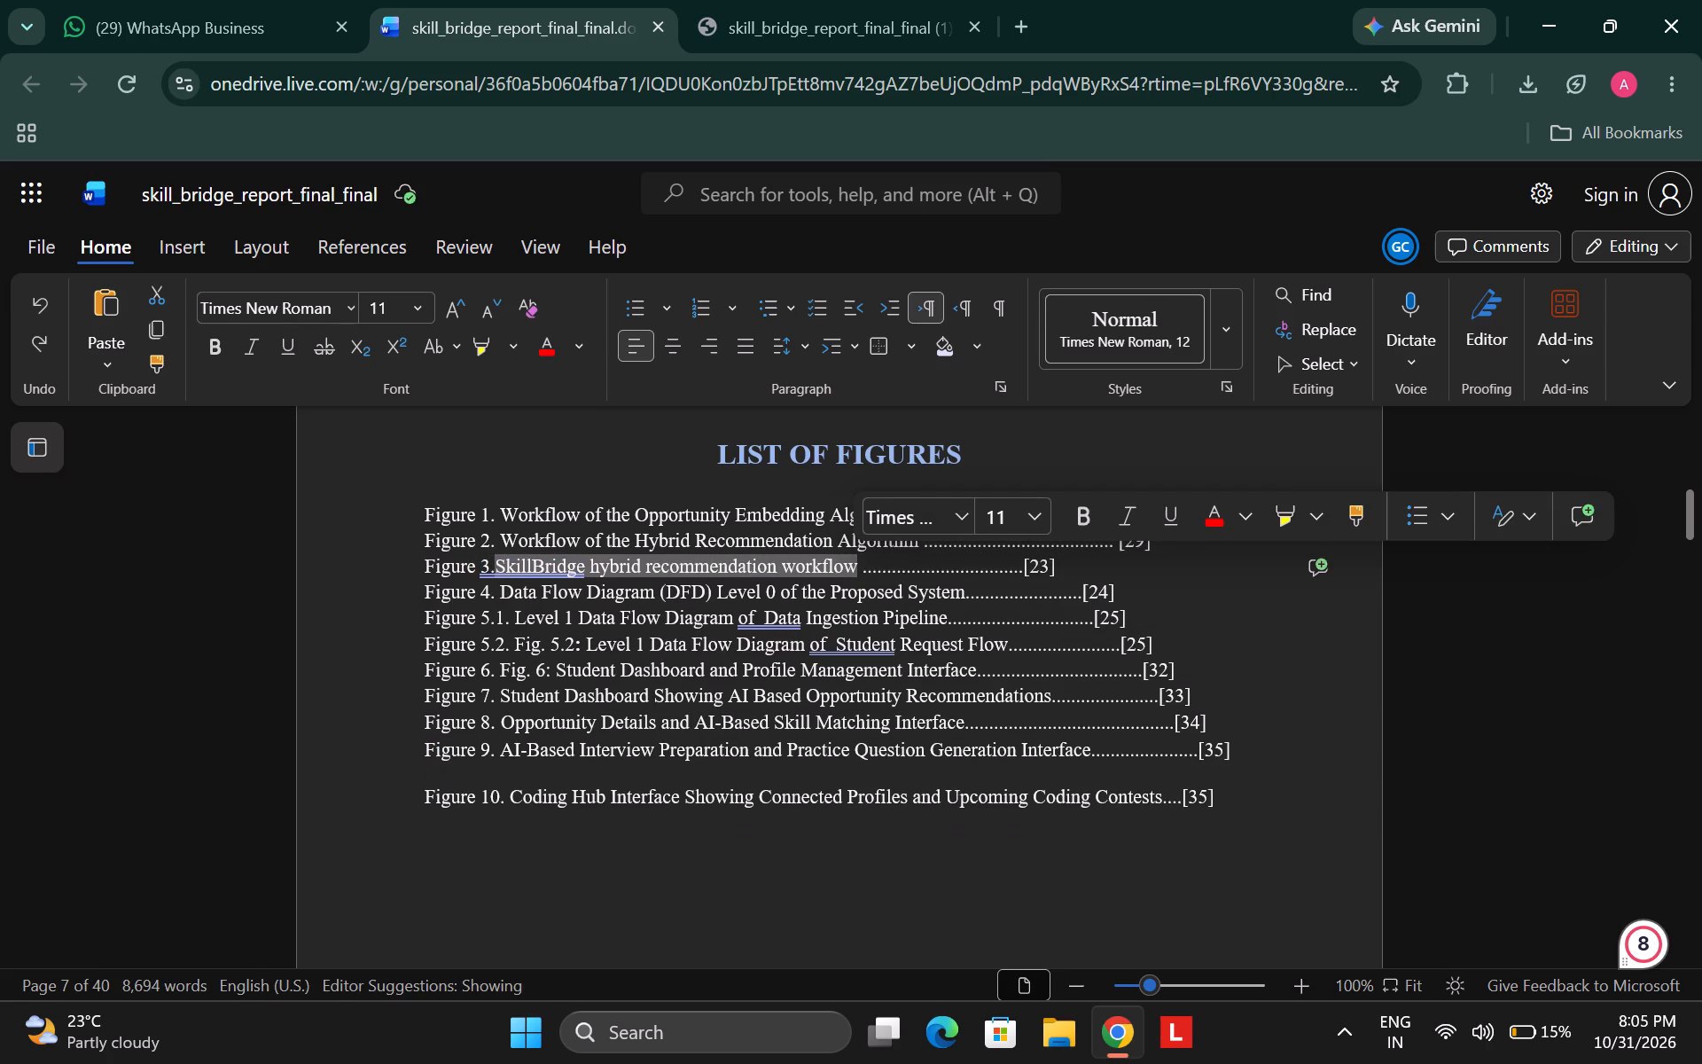
pyautogui.press('BackSpace')
pyautogui.hotkey('ctrl', 'v')
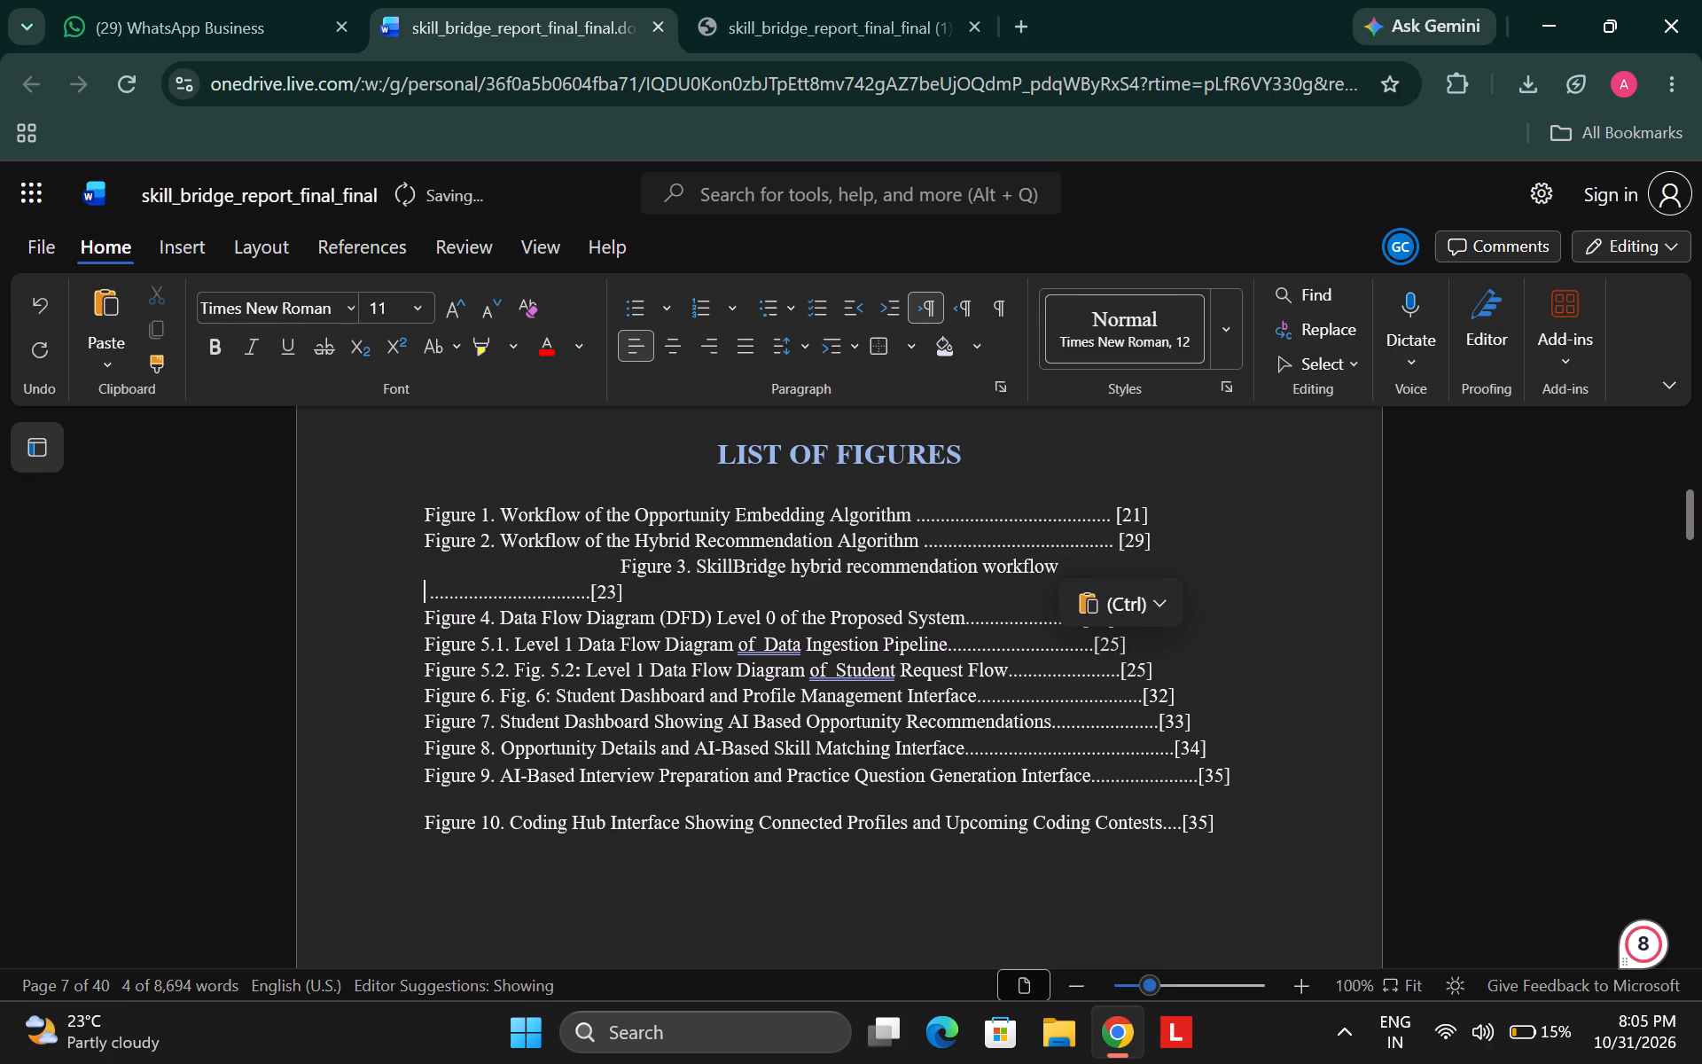
# Place the centred Figure 3 entry flush left on its own line below Figure 2, undoing deletions from Figure 2's page reference.
pyautogui.click(619, 561)
pyautogui.press('BackSpace')
pyautogui.press('BackSpace')
pyautogui.press('BackSpace')
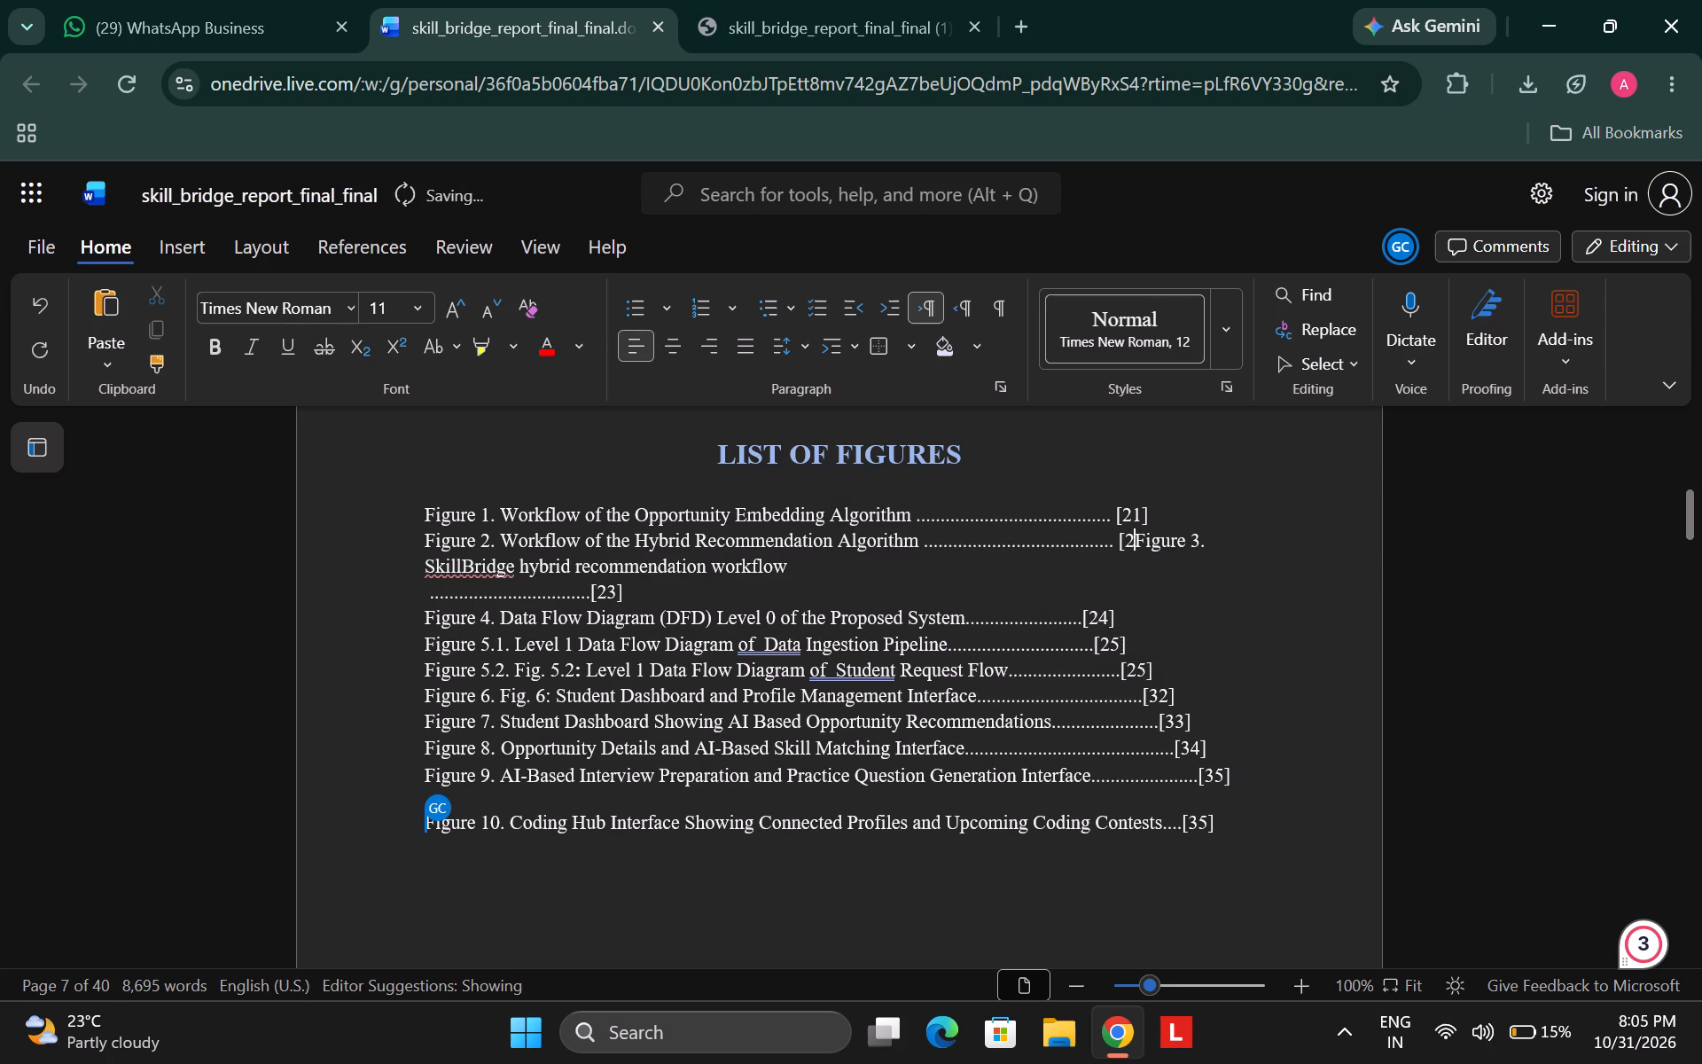
pyautogui.press('Return')
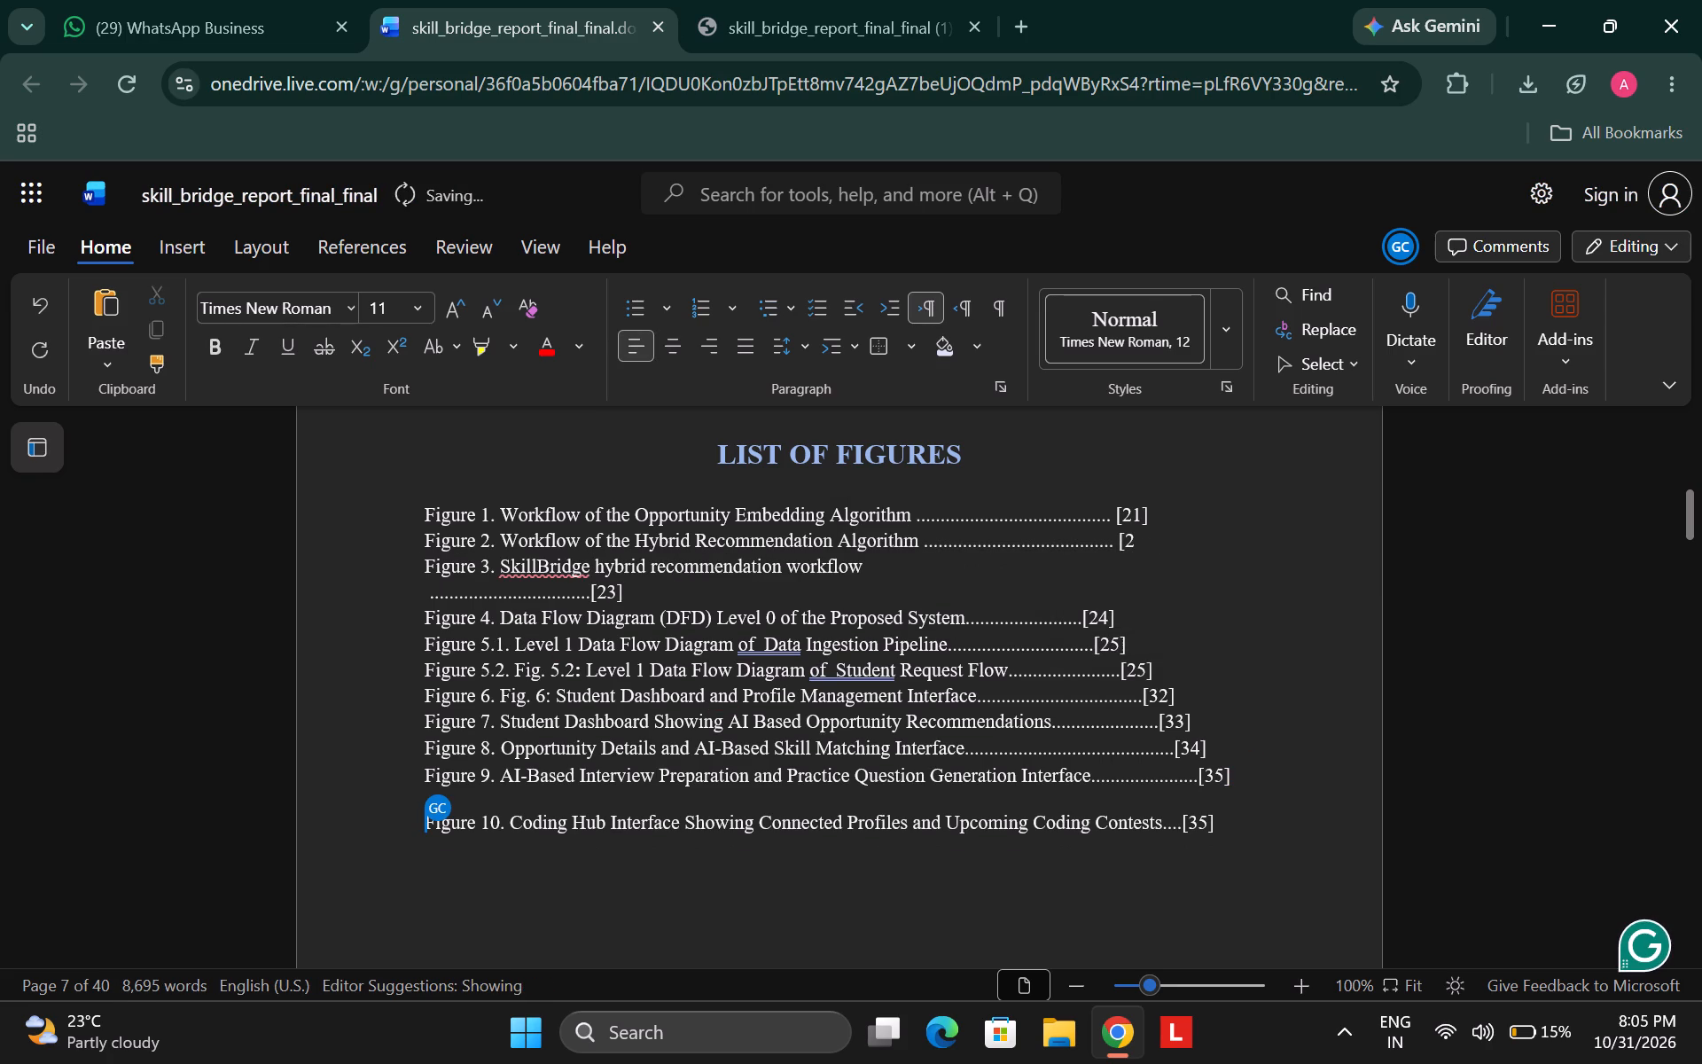
pyautogui.click(422, 602)
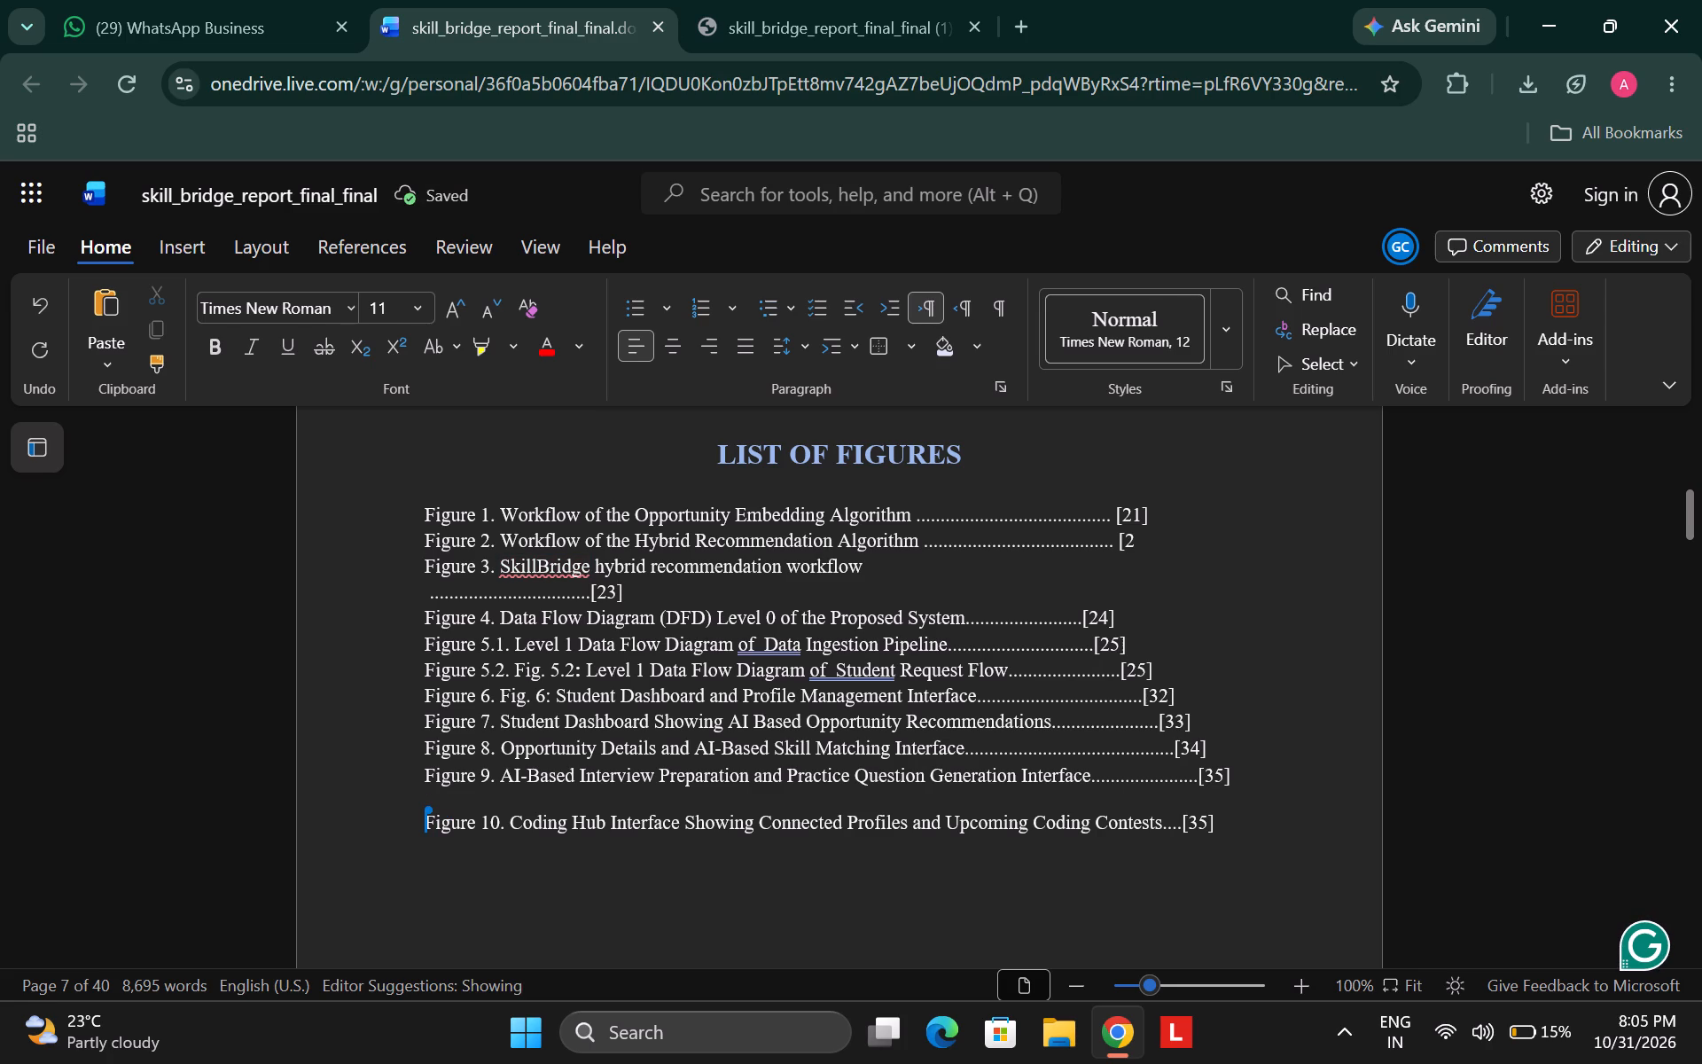
pyautogui.hotkey('ctrl', 'z')
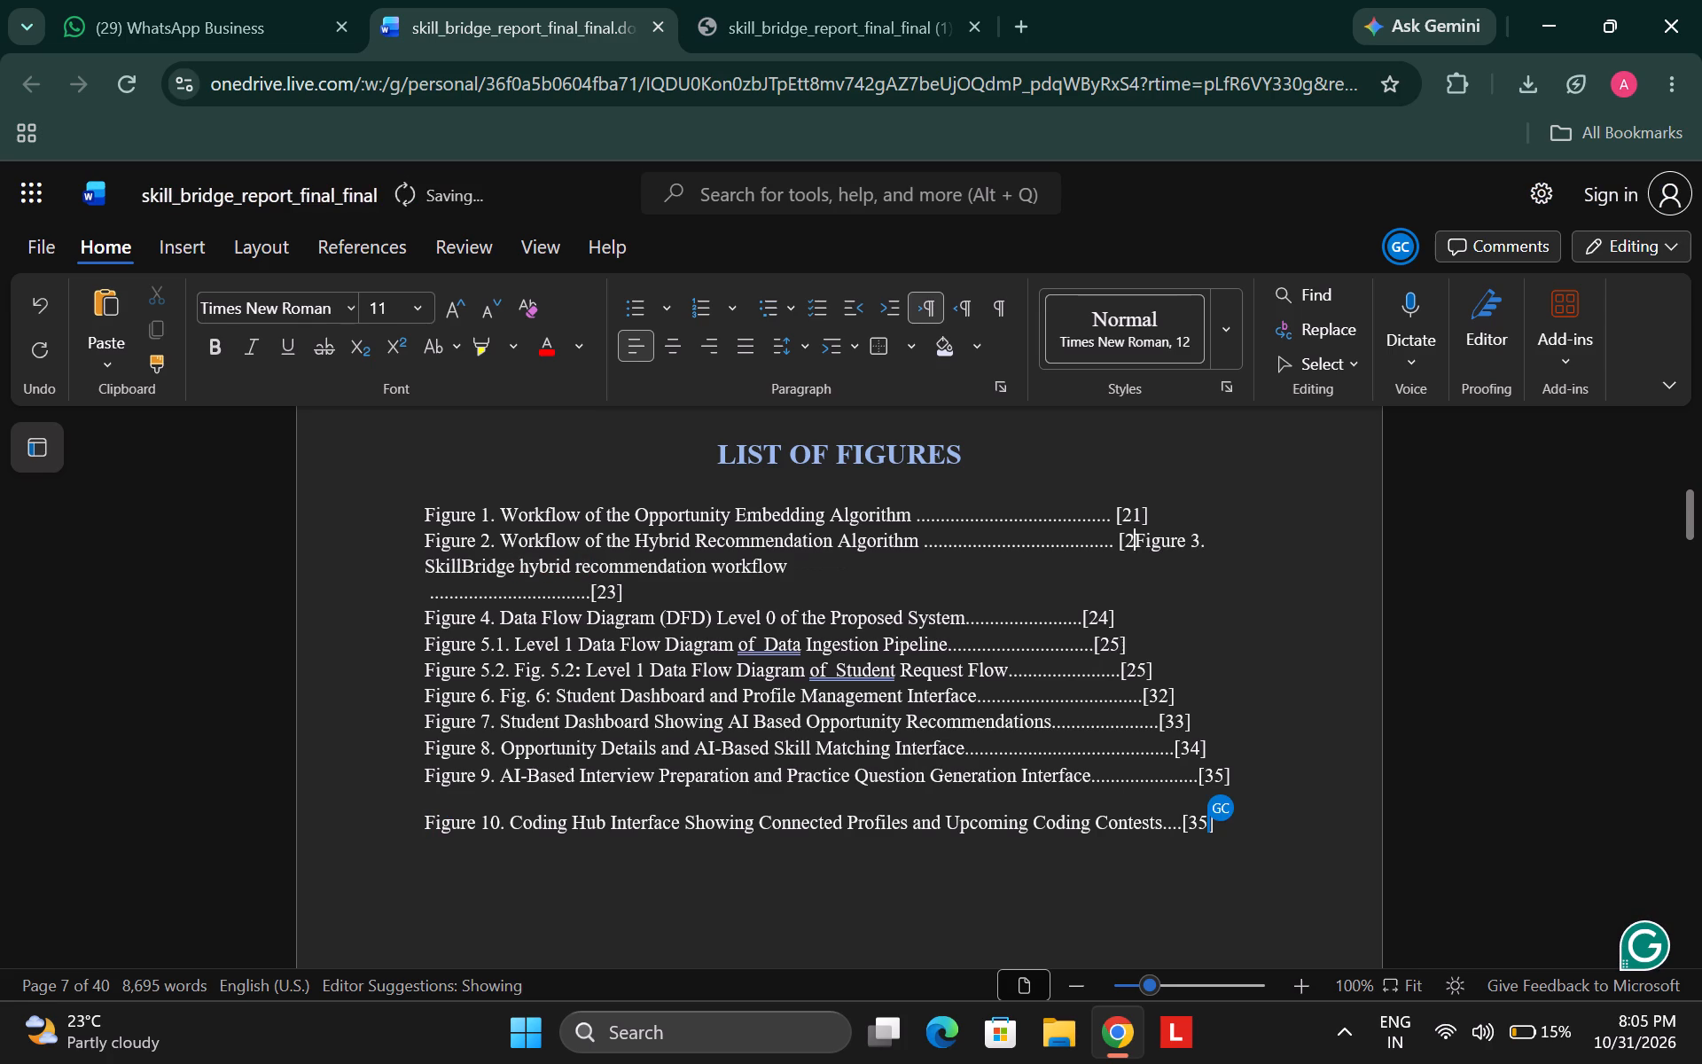
pyautogui.hotkey('ctrl', 'z')
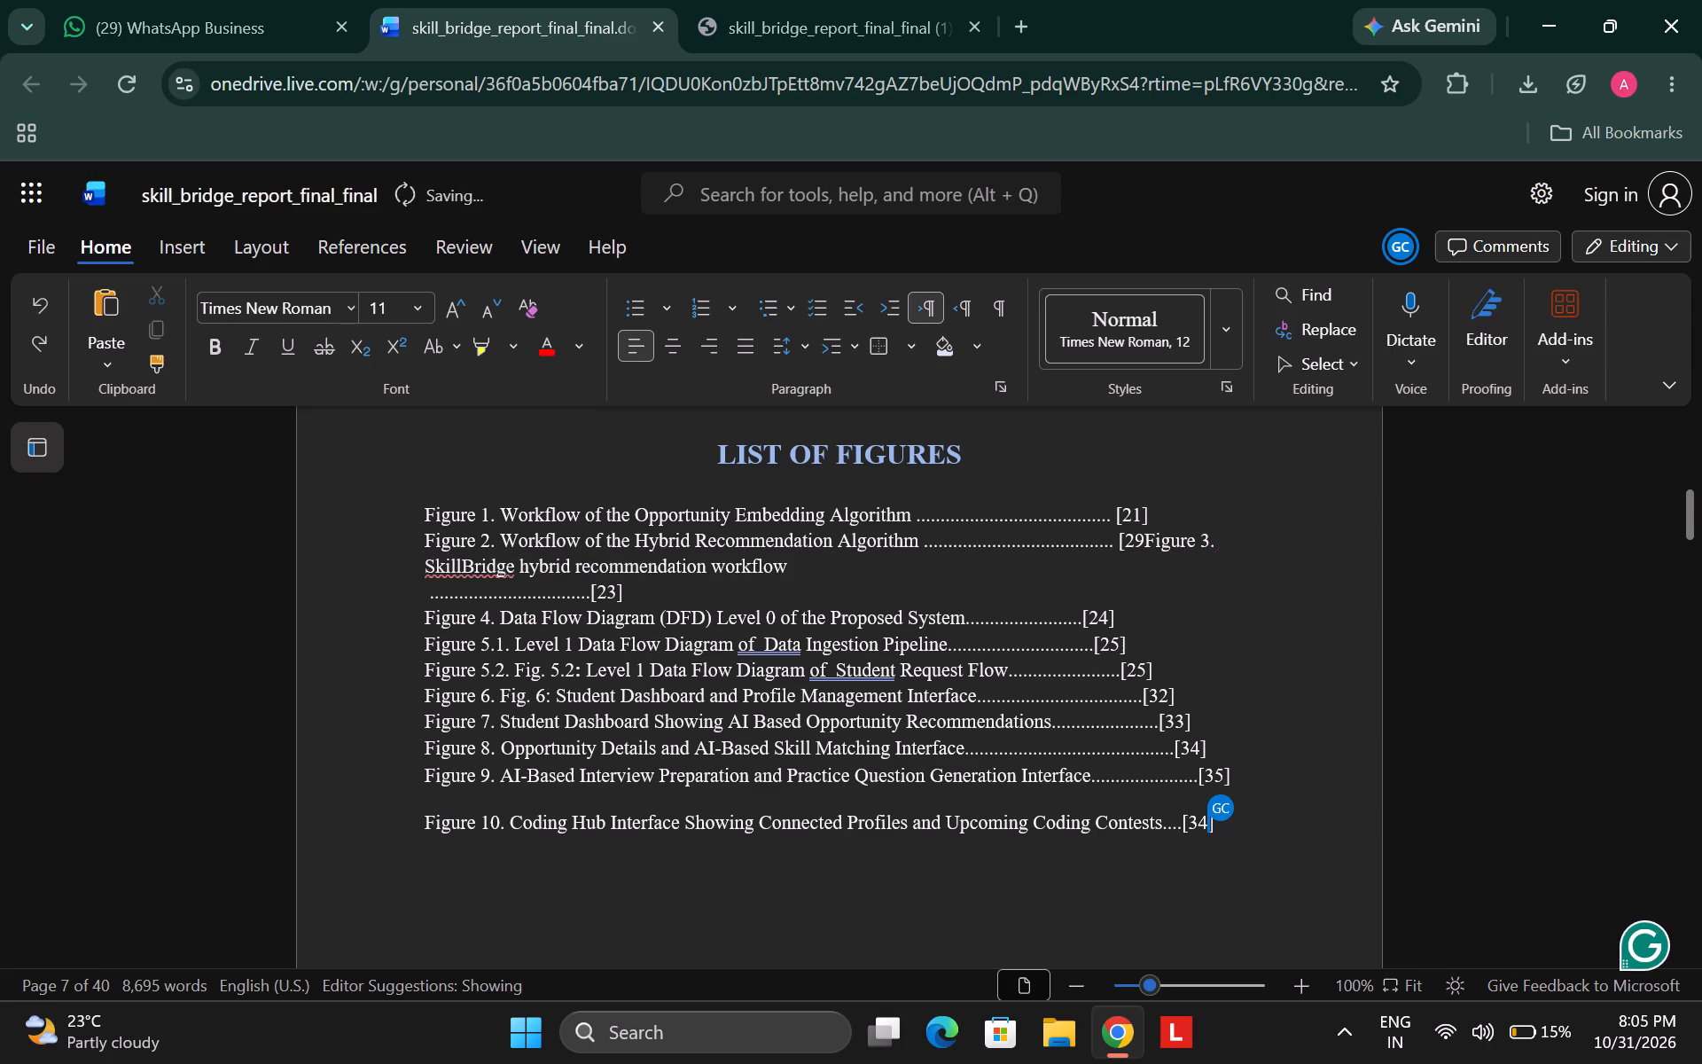
pyautogui.hotkey('ctrl', 'z')
pyautogui.press('Left')
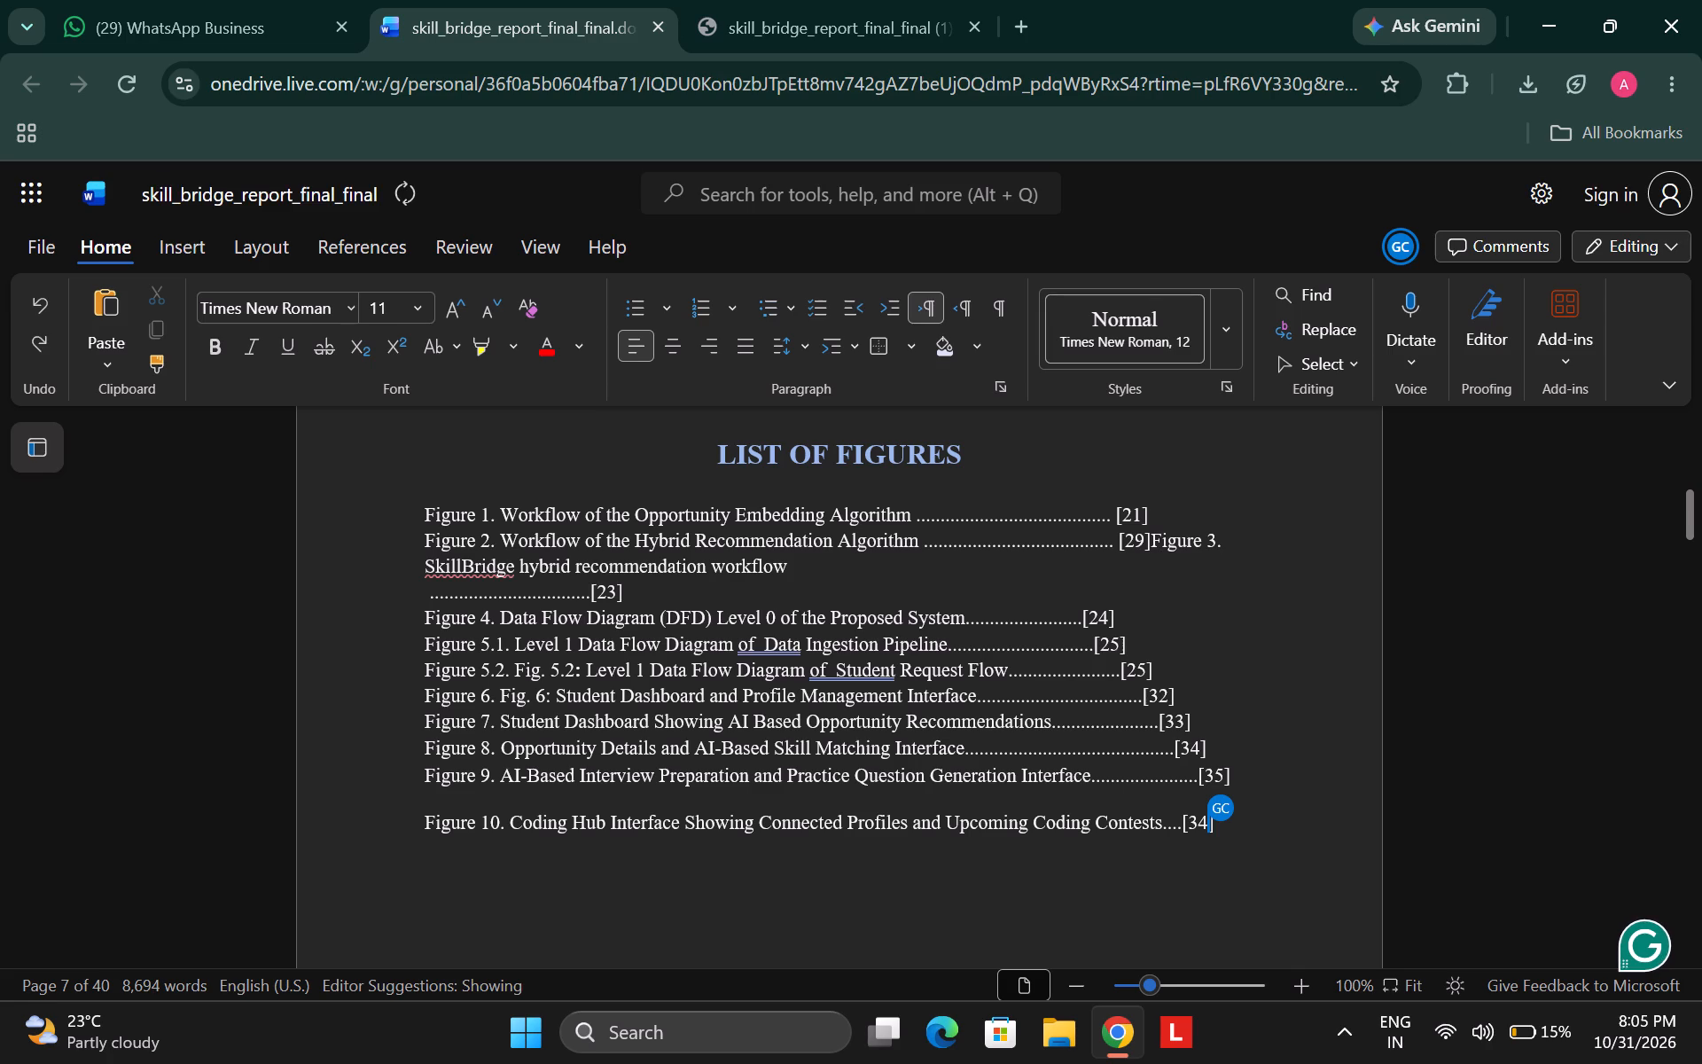
pyautogui.press('Return')
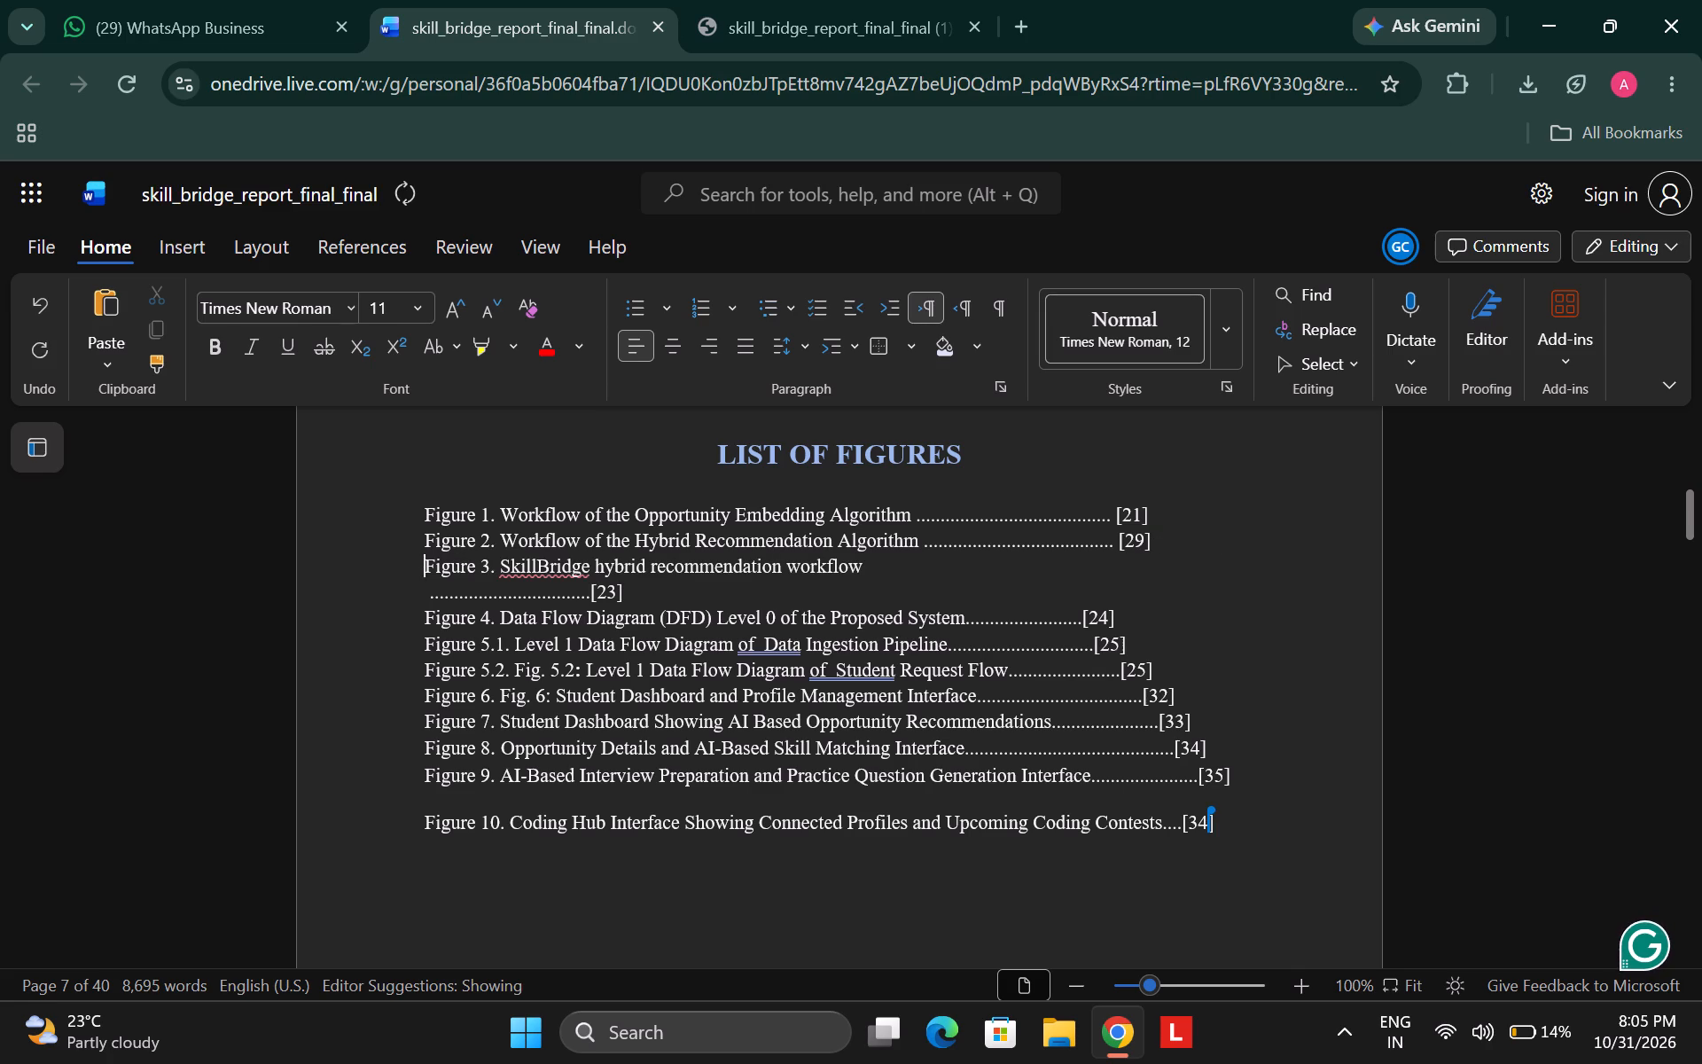
# Join the Figure 3 entry's dotted leader and [23] to its title line, lengthening the leader to align with the entries above.
pyautogui.click(428, 598)
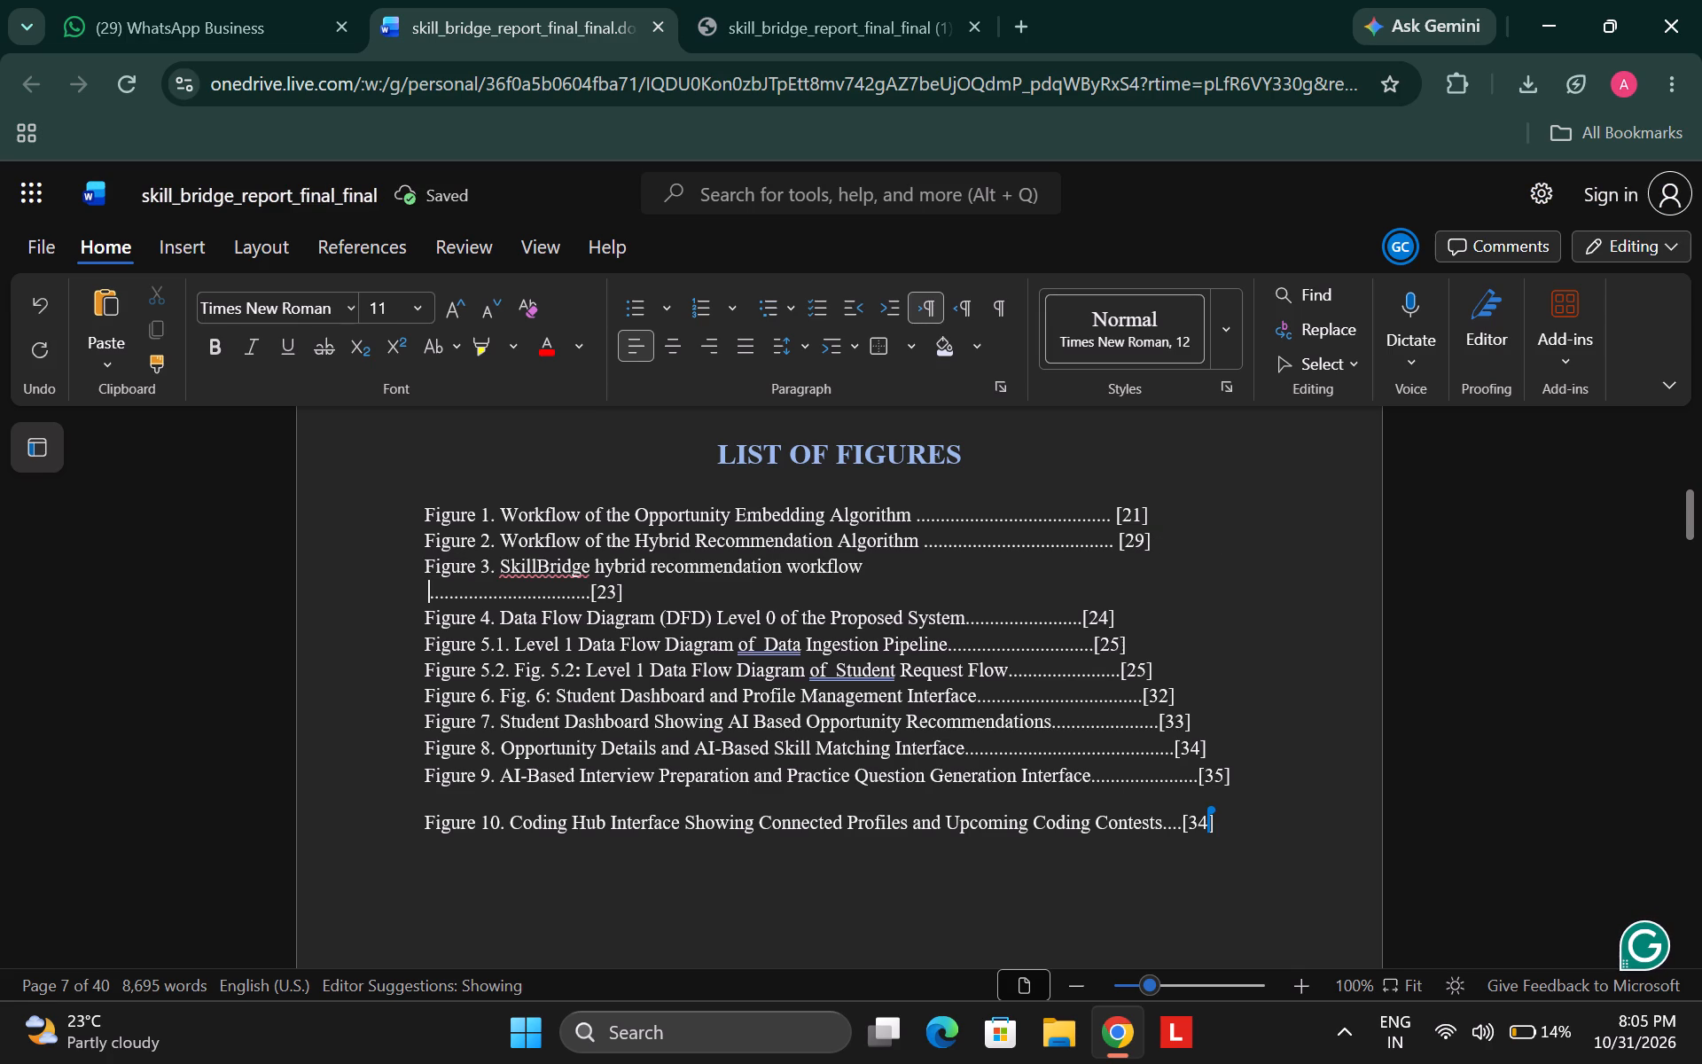
pyautogui.press('BackSpace')
pyautogui.press('BackSpace')
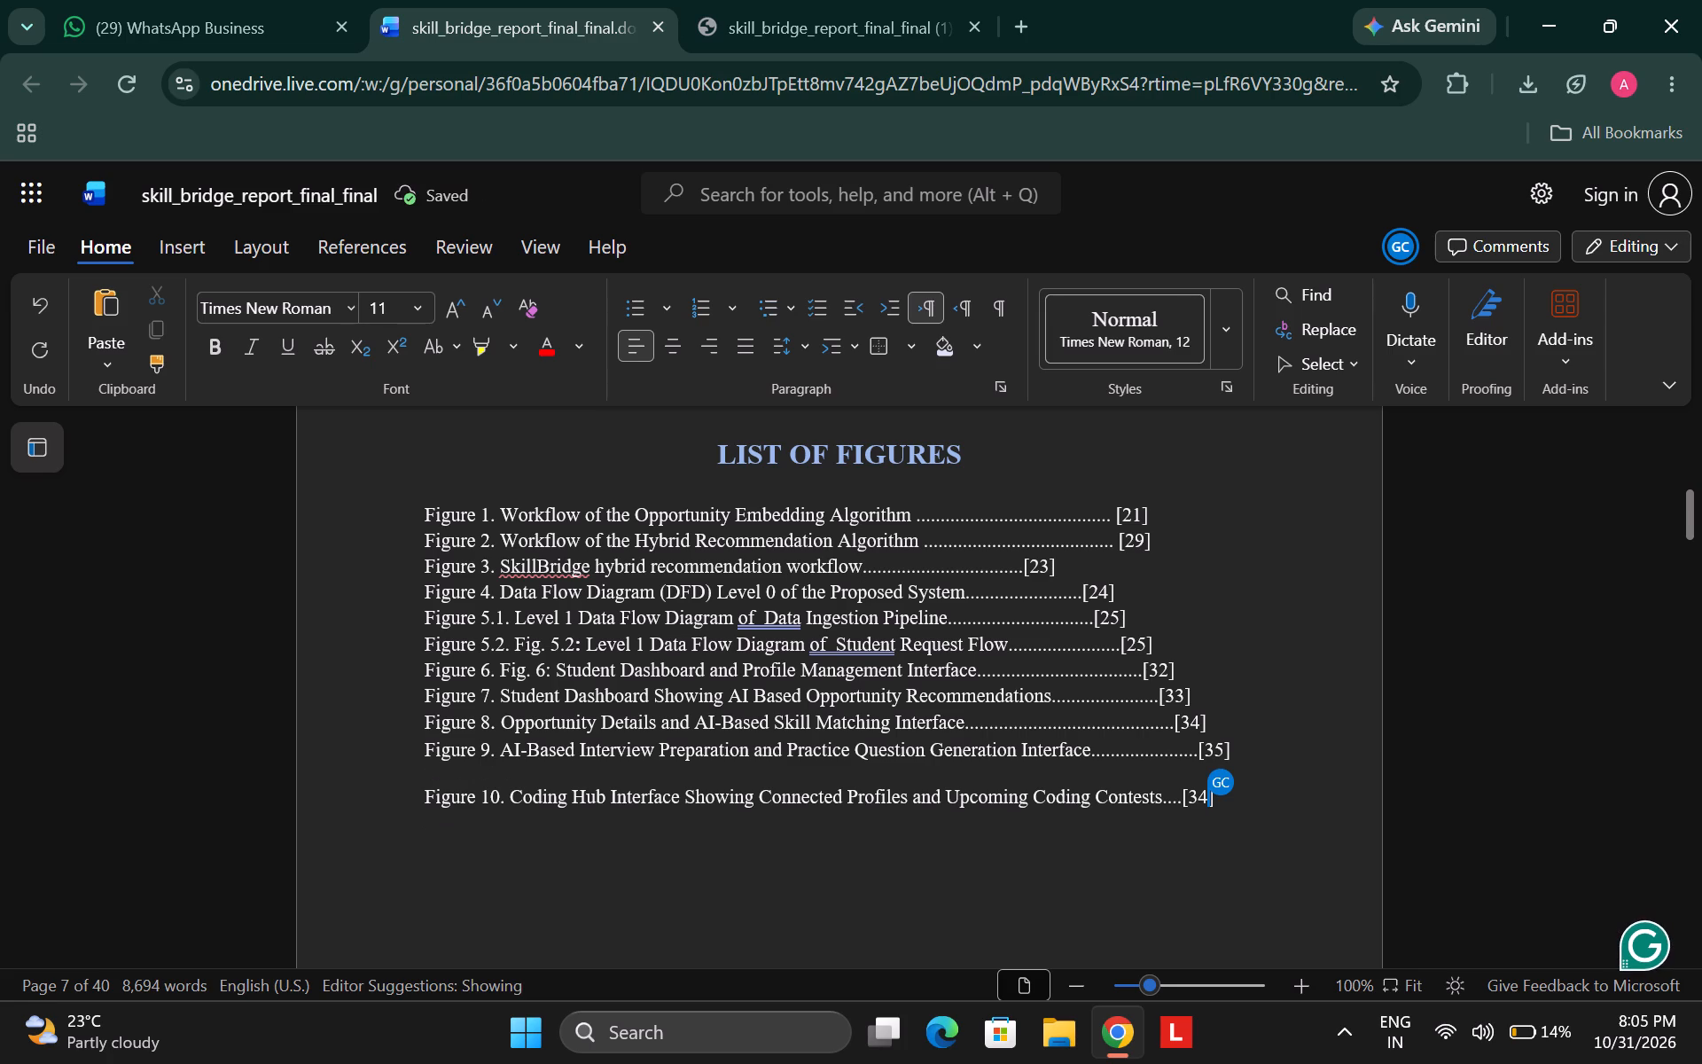
pyautogui.write('....................')
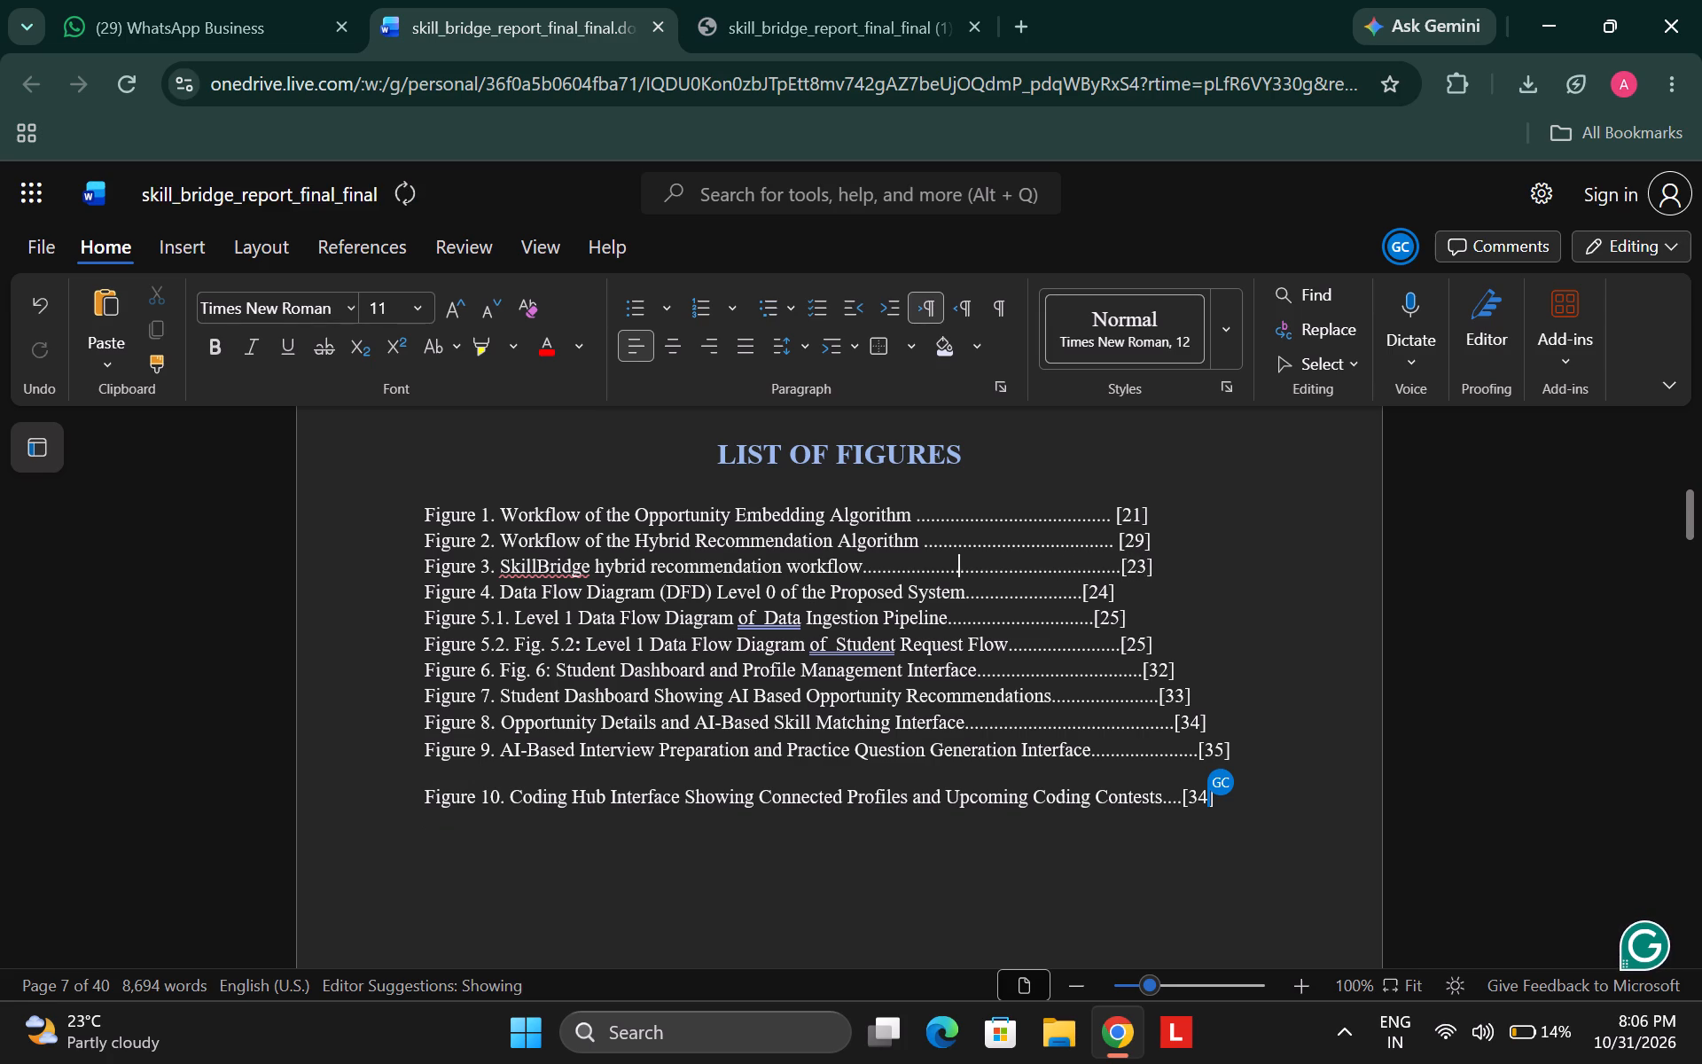
pyautogui.press('BackSpace')
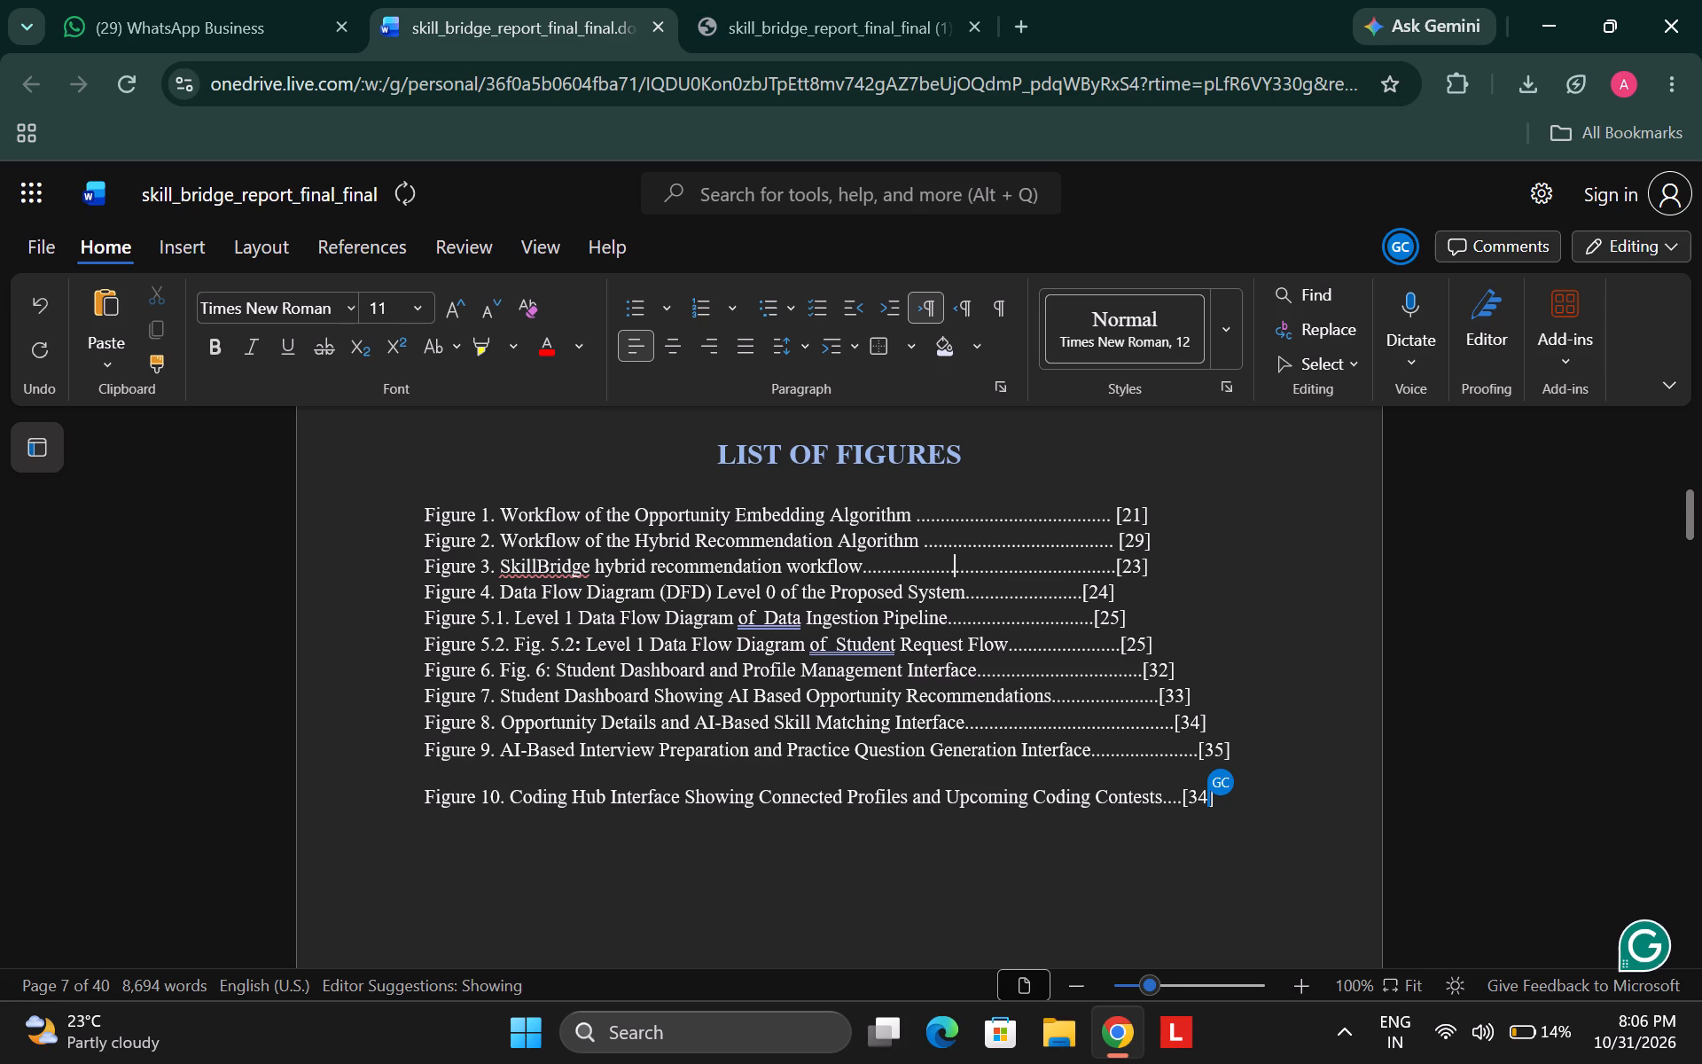
pyautogui.click(1117, 569)
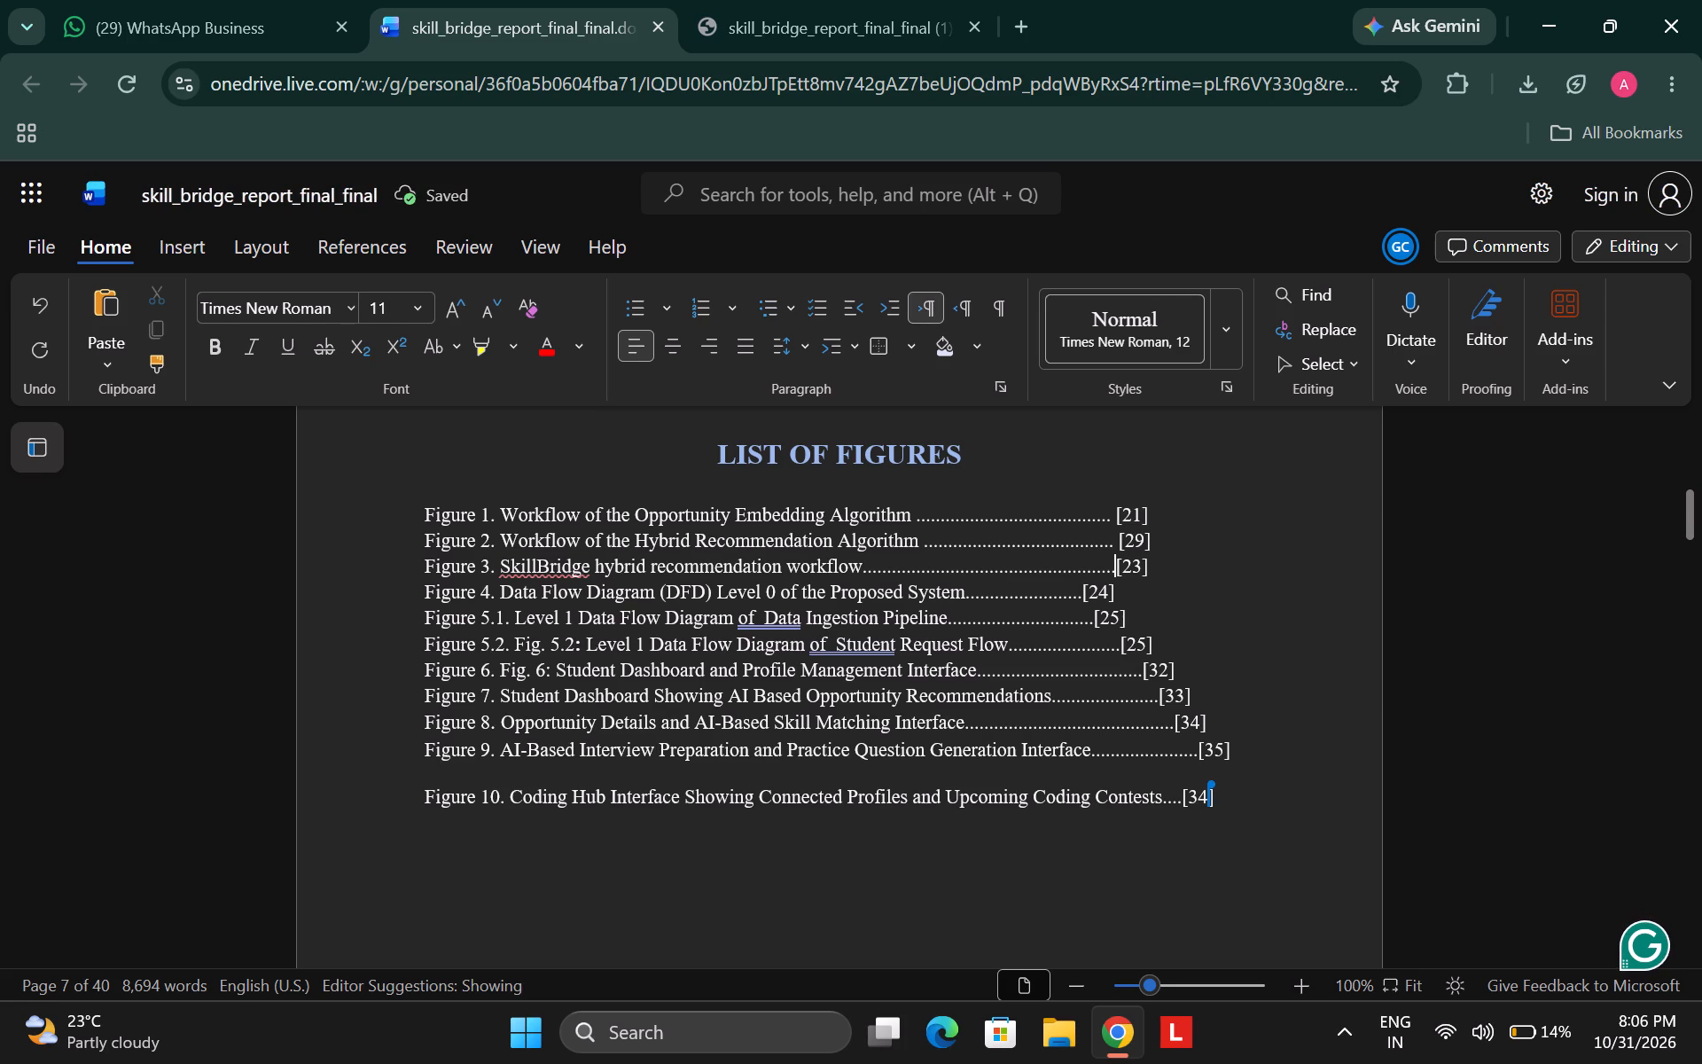
# Remove the space before the page numbers [21] and [29] in the Figure 1 and Figure 2 entries.
pyautogui.click(1115, 520)
pyautogui.press('BackSpace')
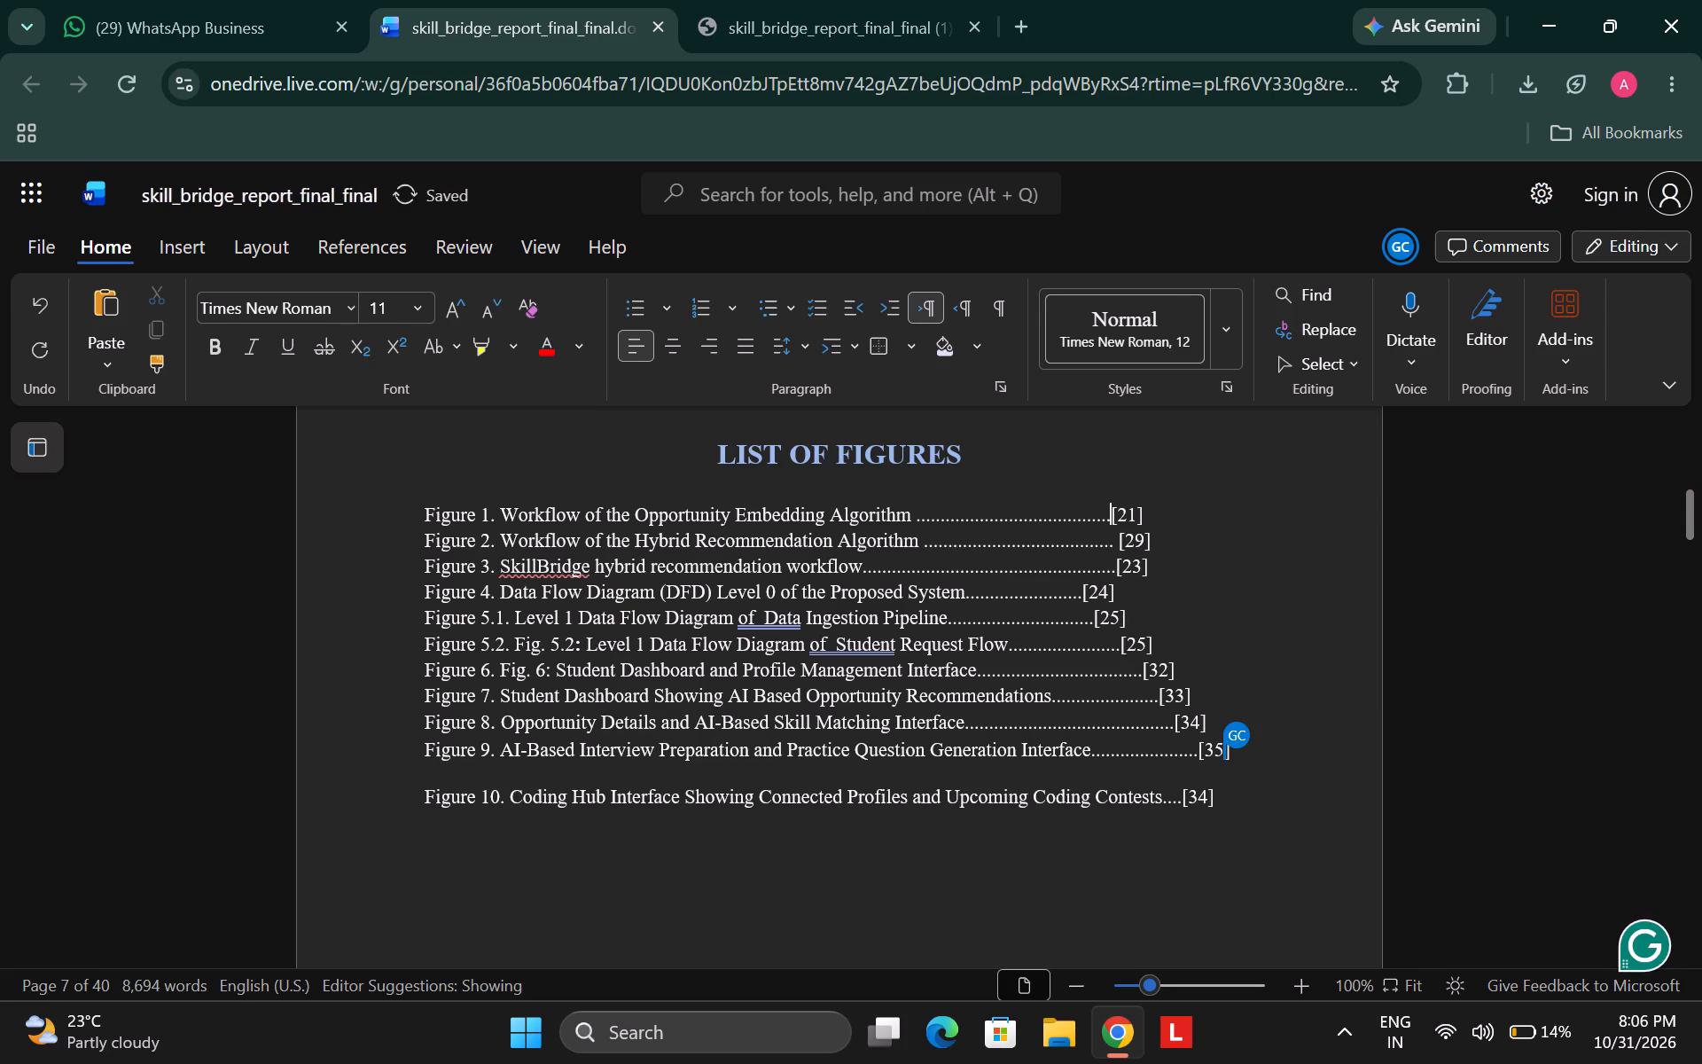
pyautogui.click(1120, 538)
pyautogui.press('BackSpace')
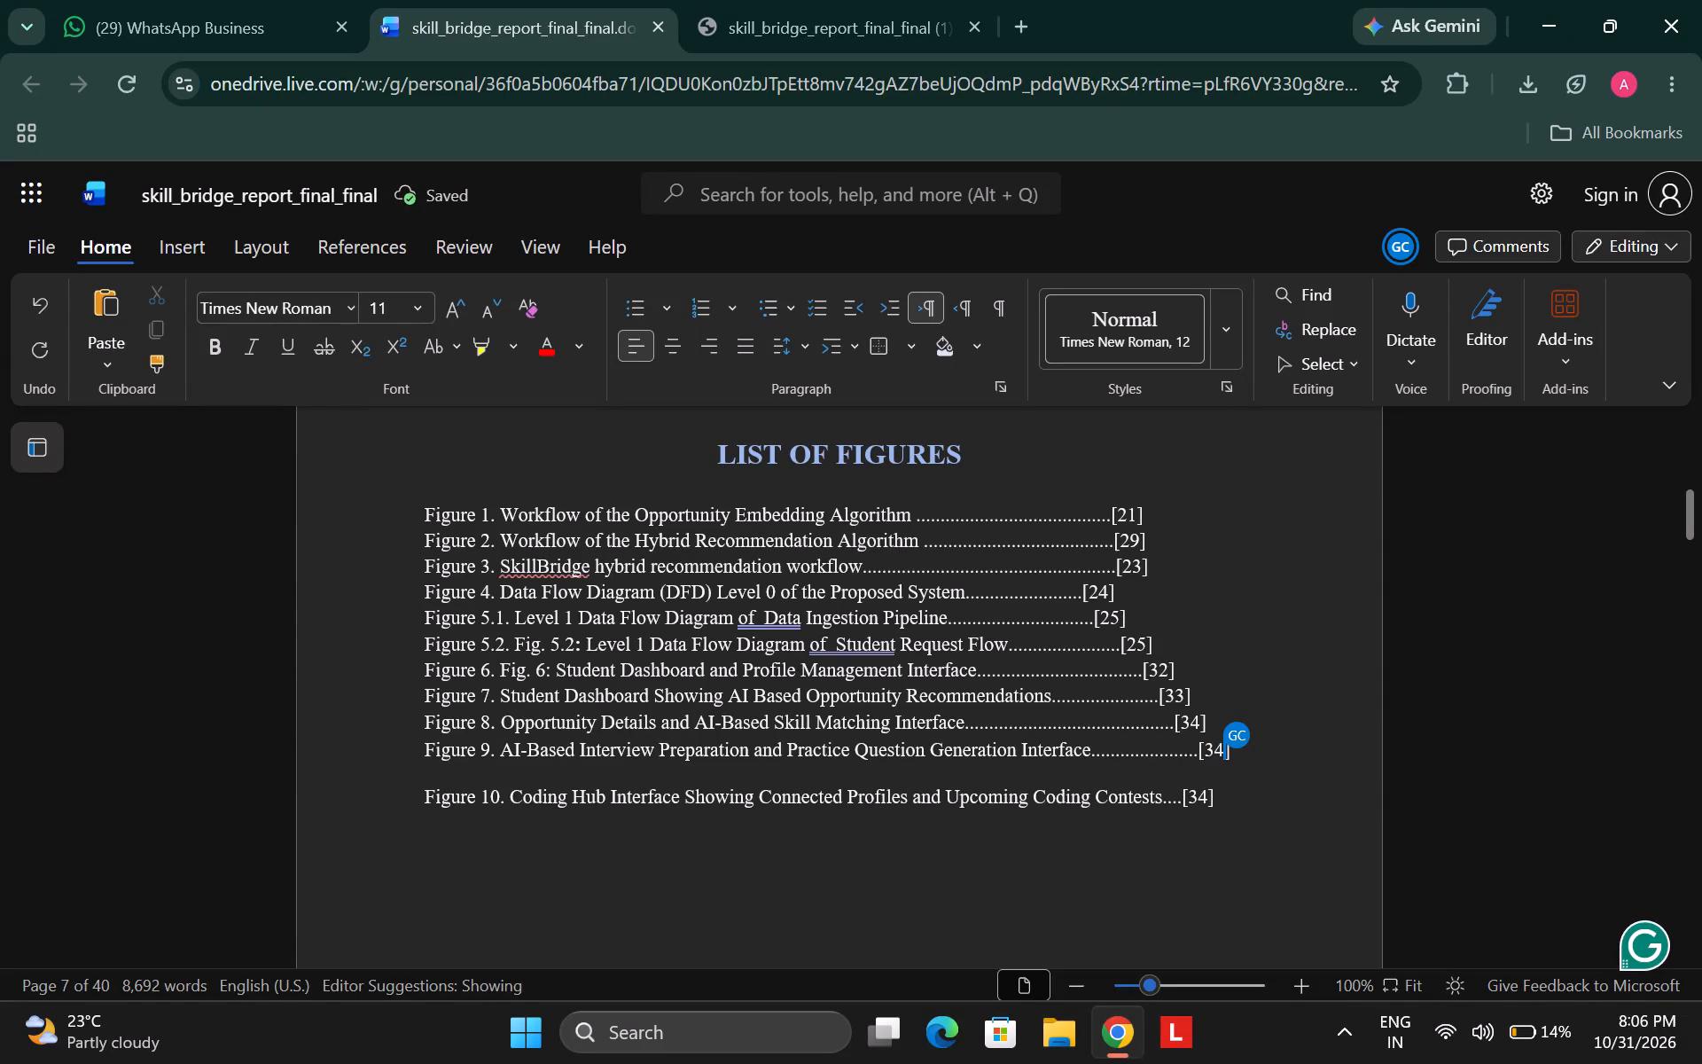
pyautogui.click(1115, 567)
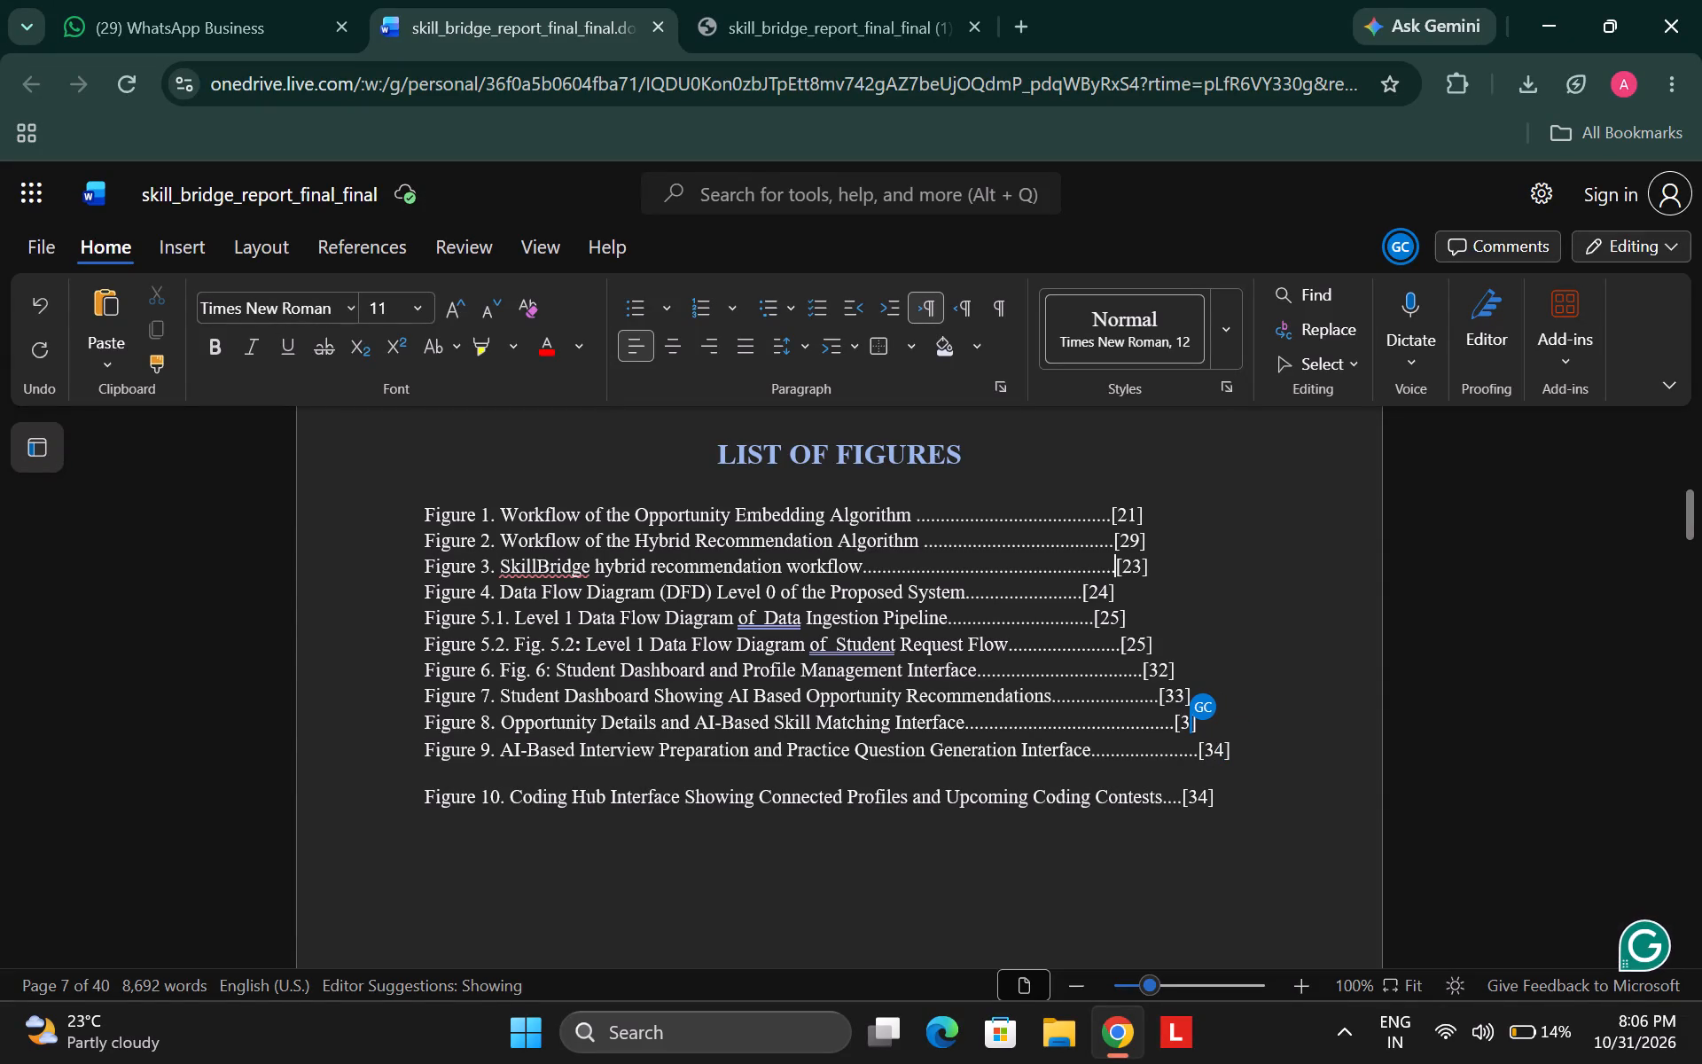
# Set the Figure 2 entry's page number in the LIST OF FIGURES to [22].
pyautogui.click(1140, 538)
pyautogui.press('BackSpace')
pyautogui.press('2')
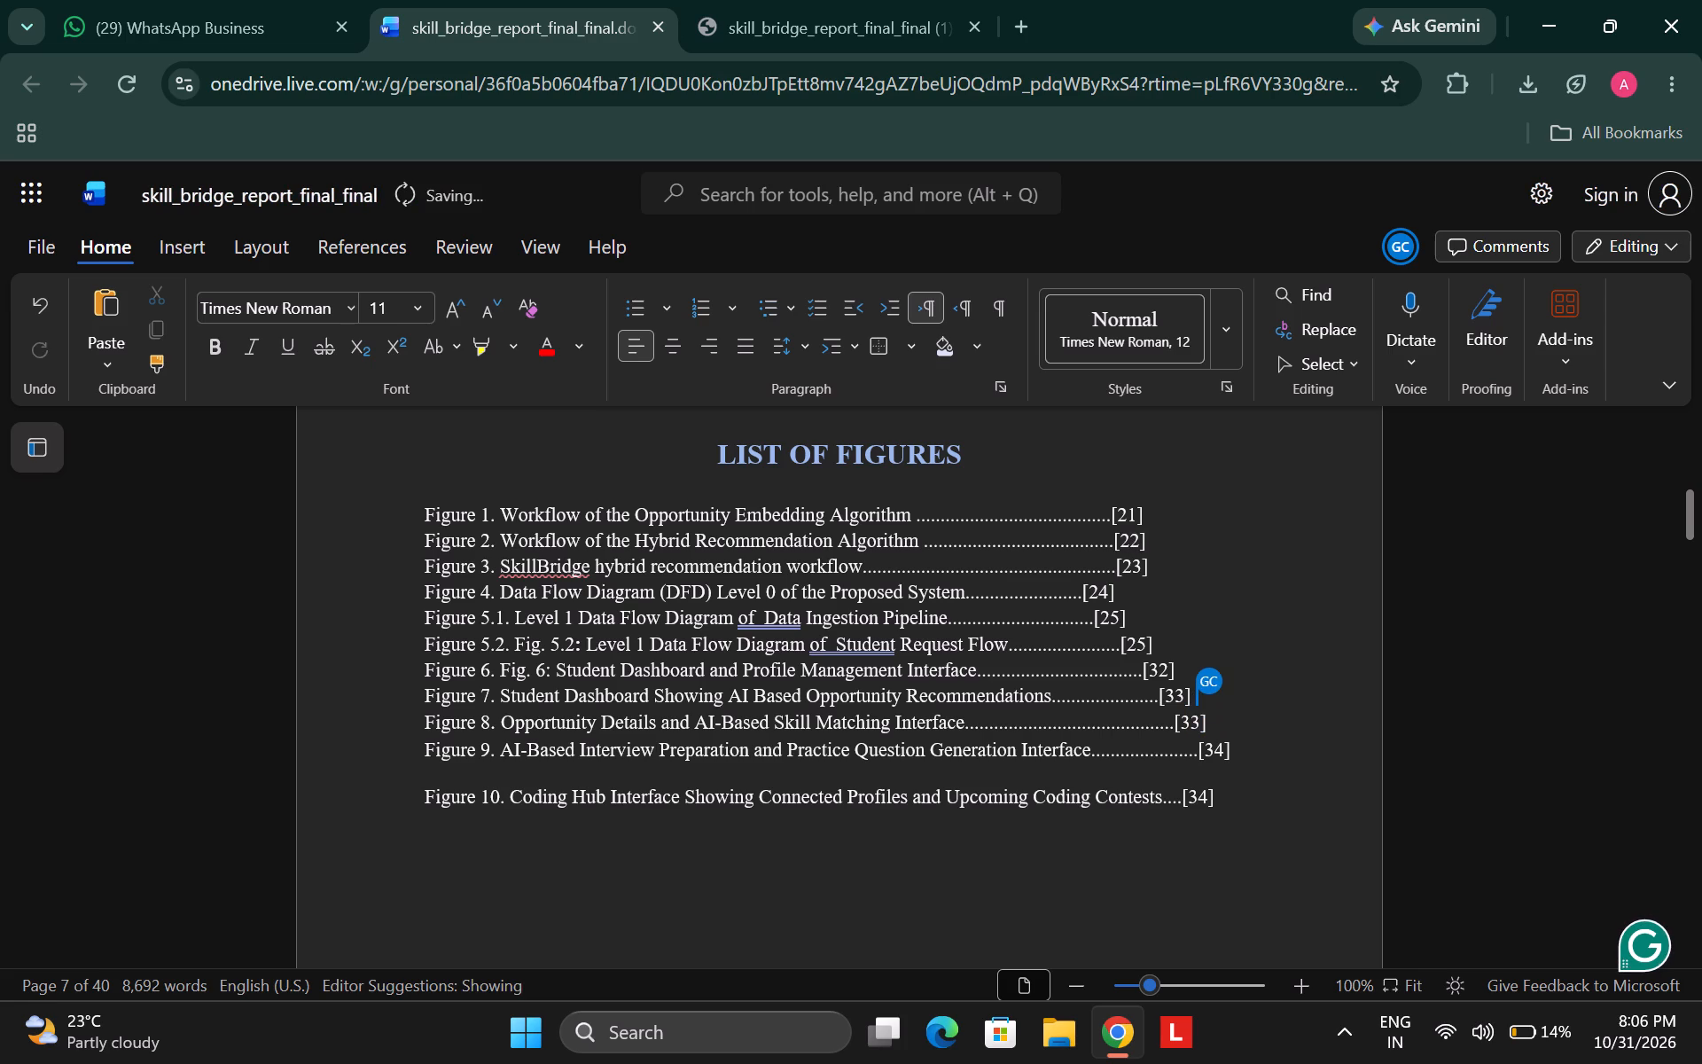
# Copy the Fig. 4 caption title "Data Flow Diagram (DFD) Level 0 of the Proposed System" from section 6.2 DFD Level 0.
pyautogui.scroll(-8, 1003, 537)
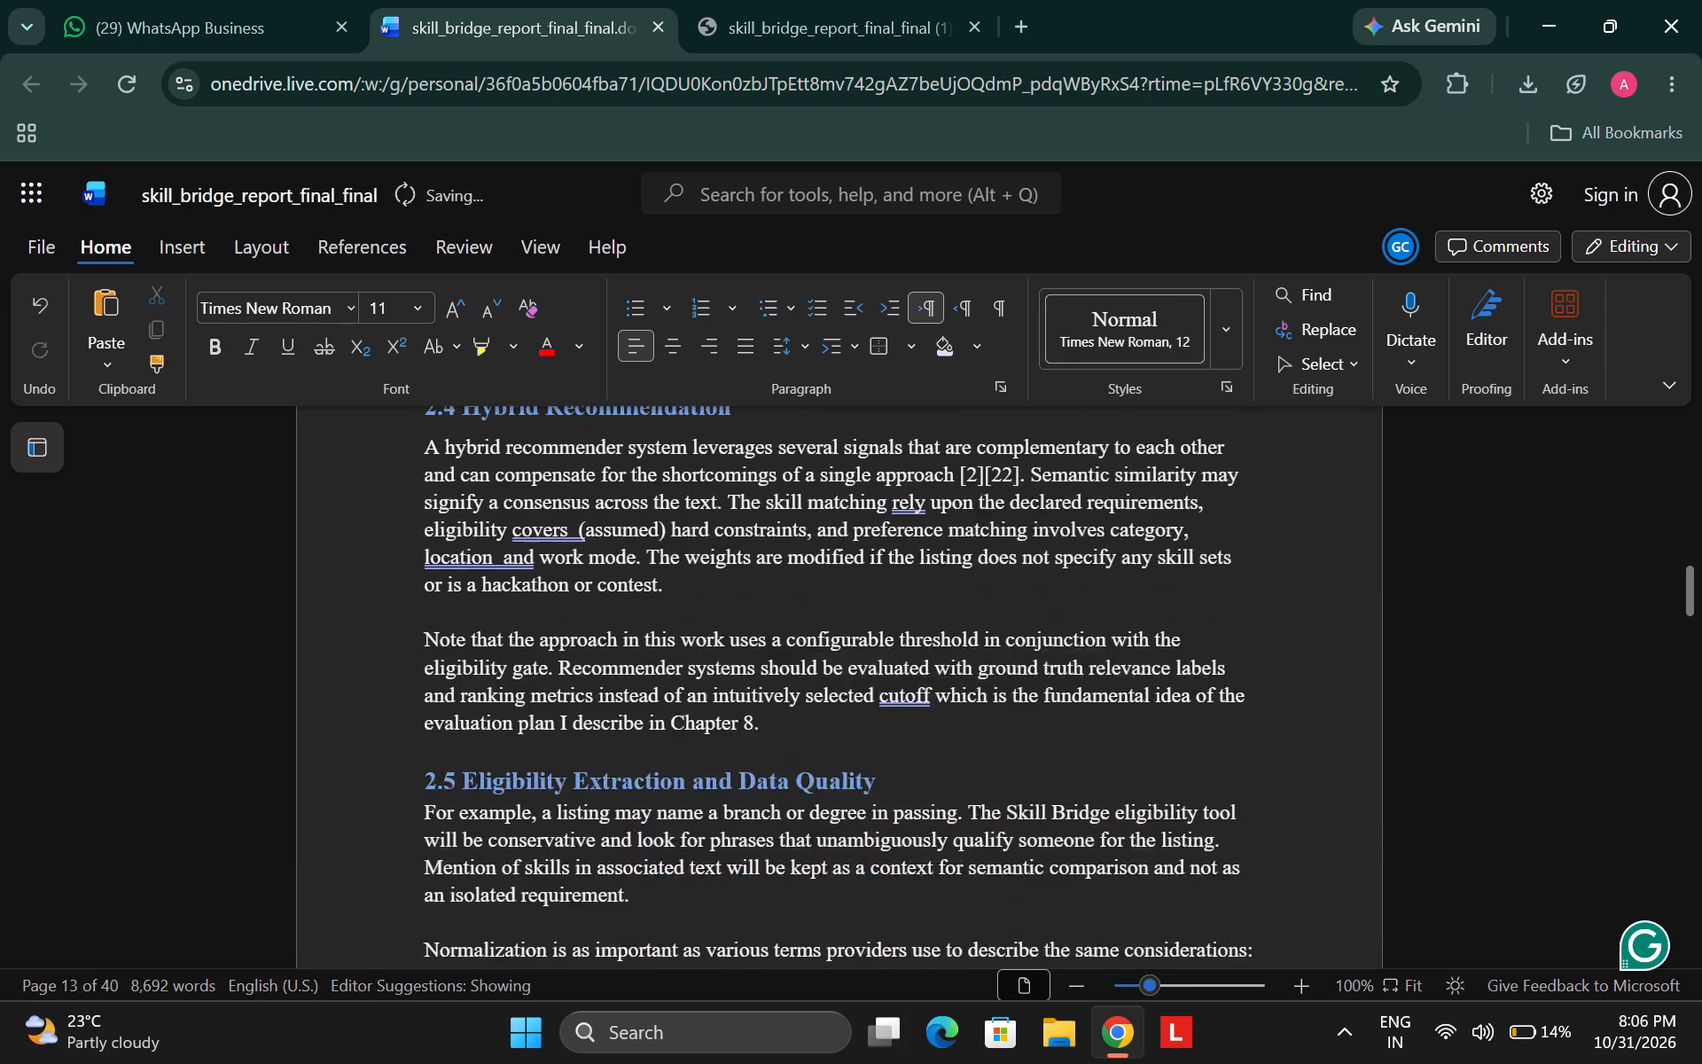
pyautogui.scroll(-4, 1003, 537)
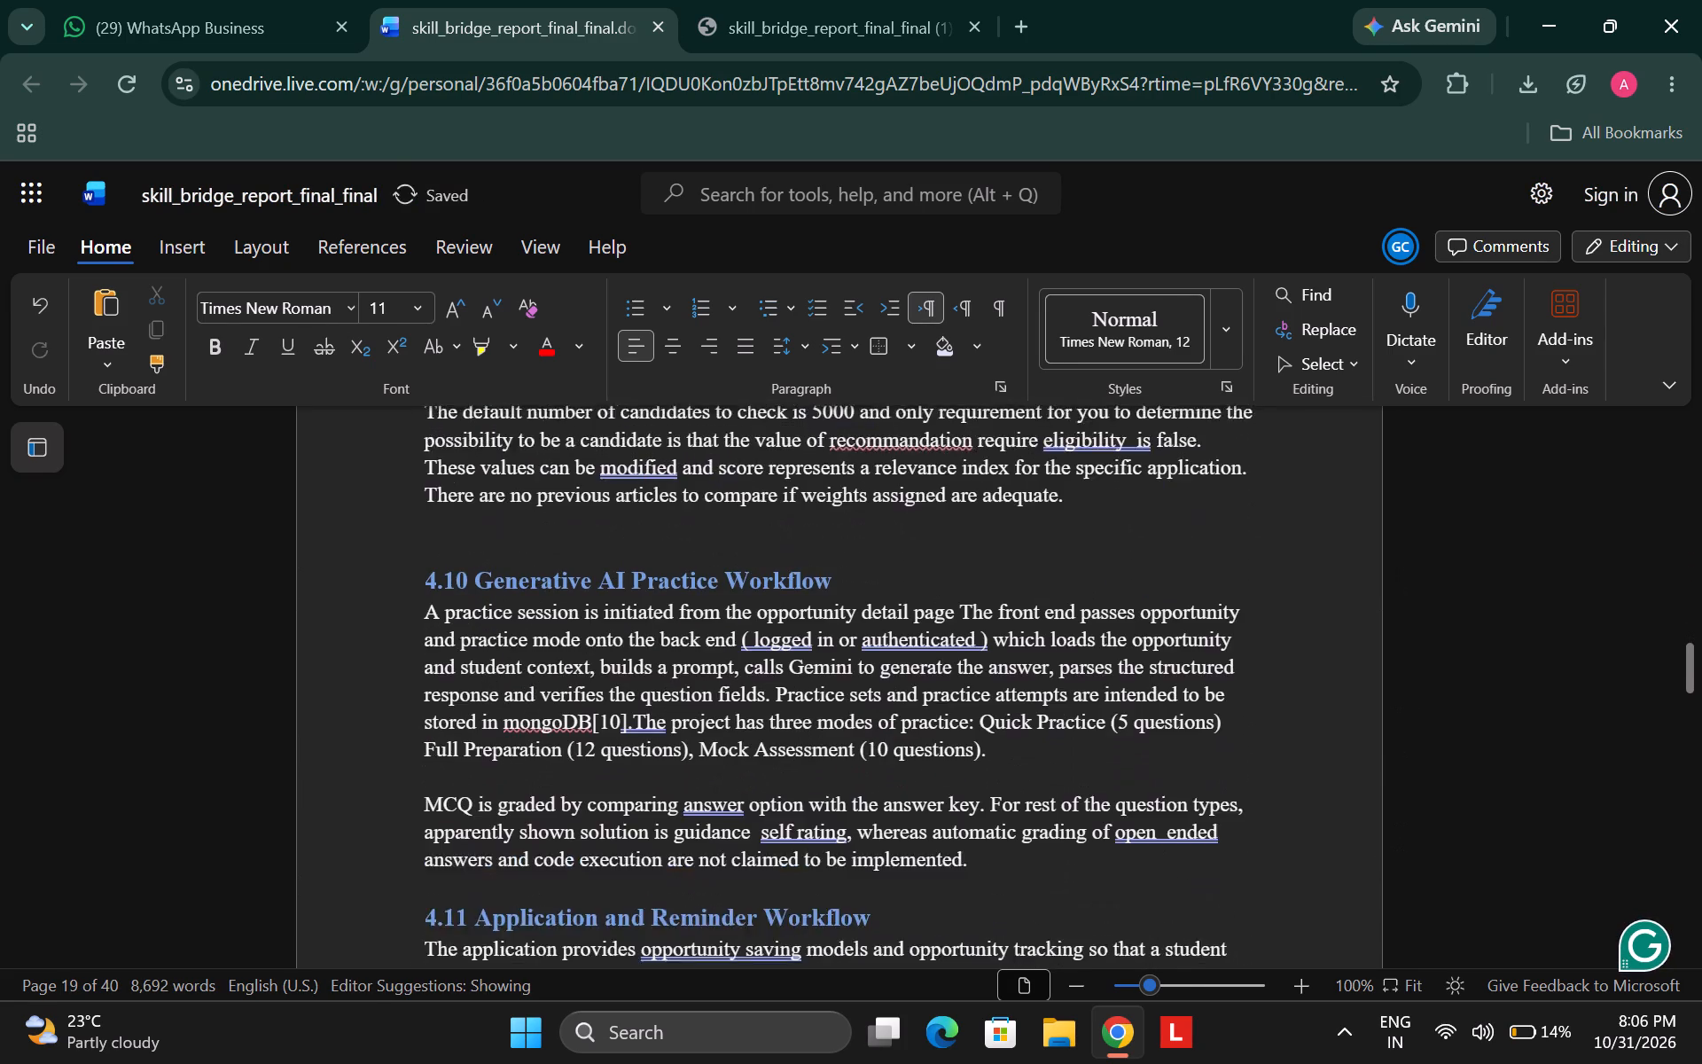
pyautogui.scroll(-2, 1003, 537)
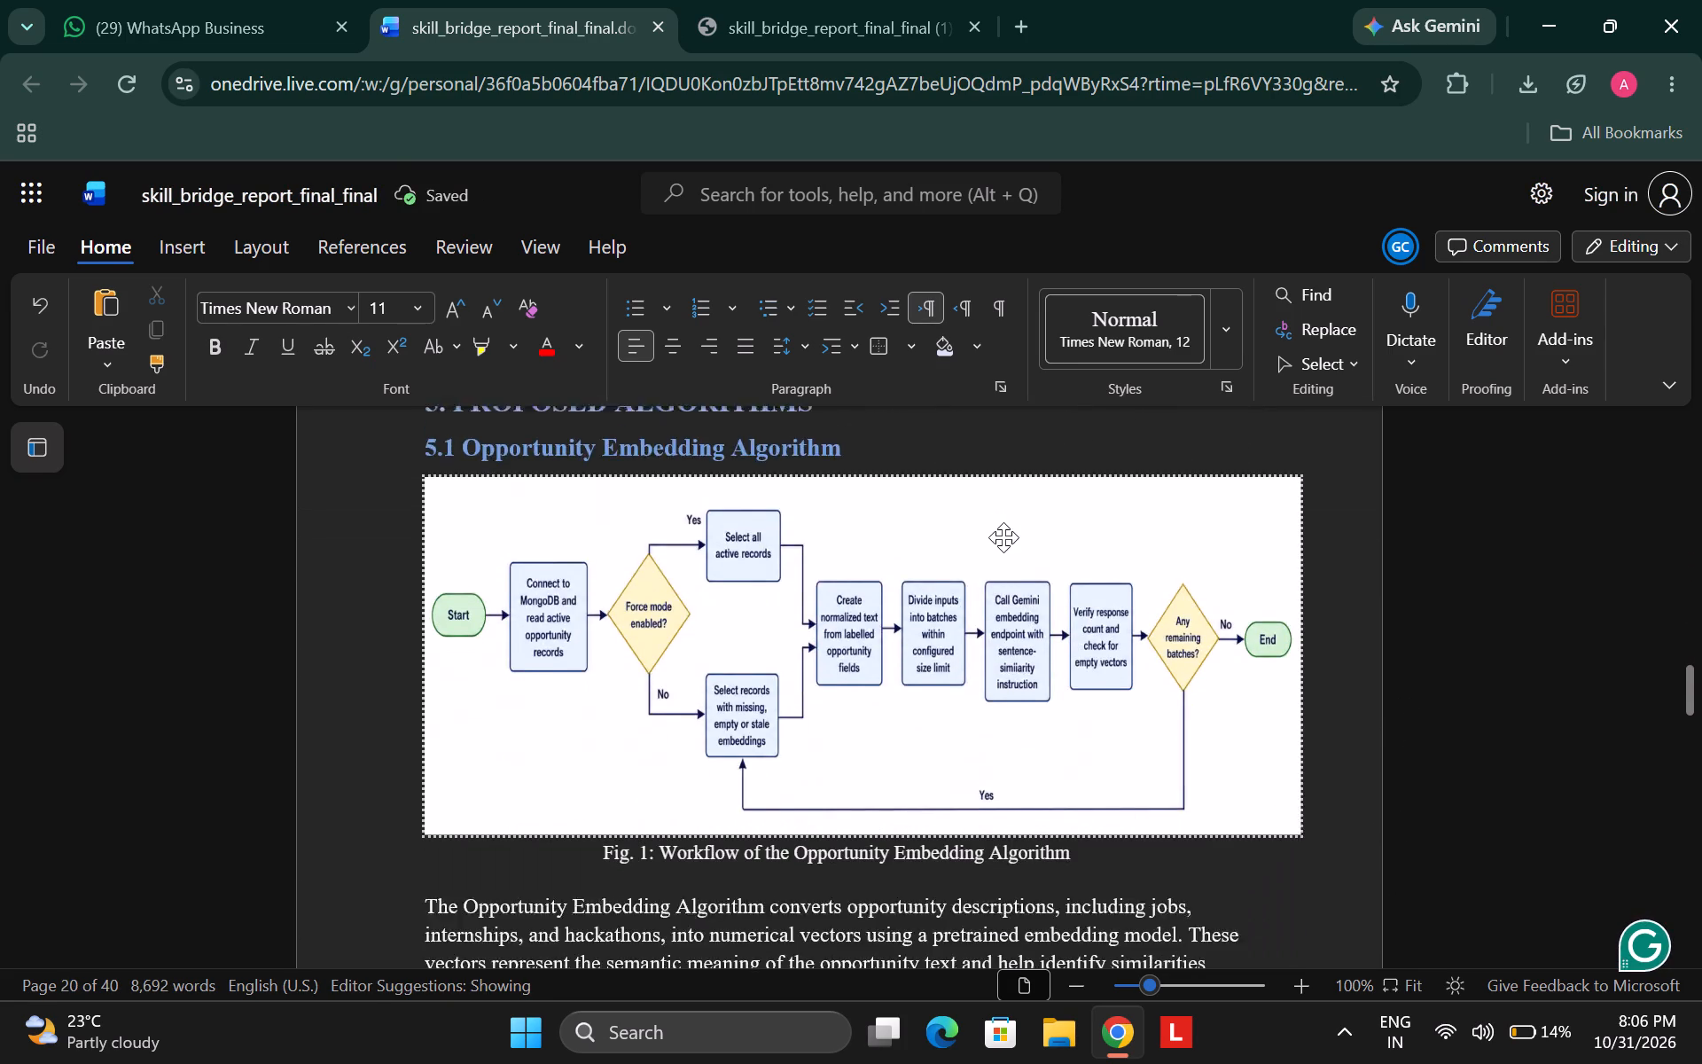
pyautogui.scroll(-3, 1003, 537)
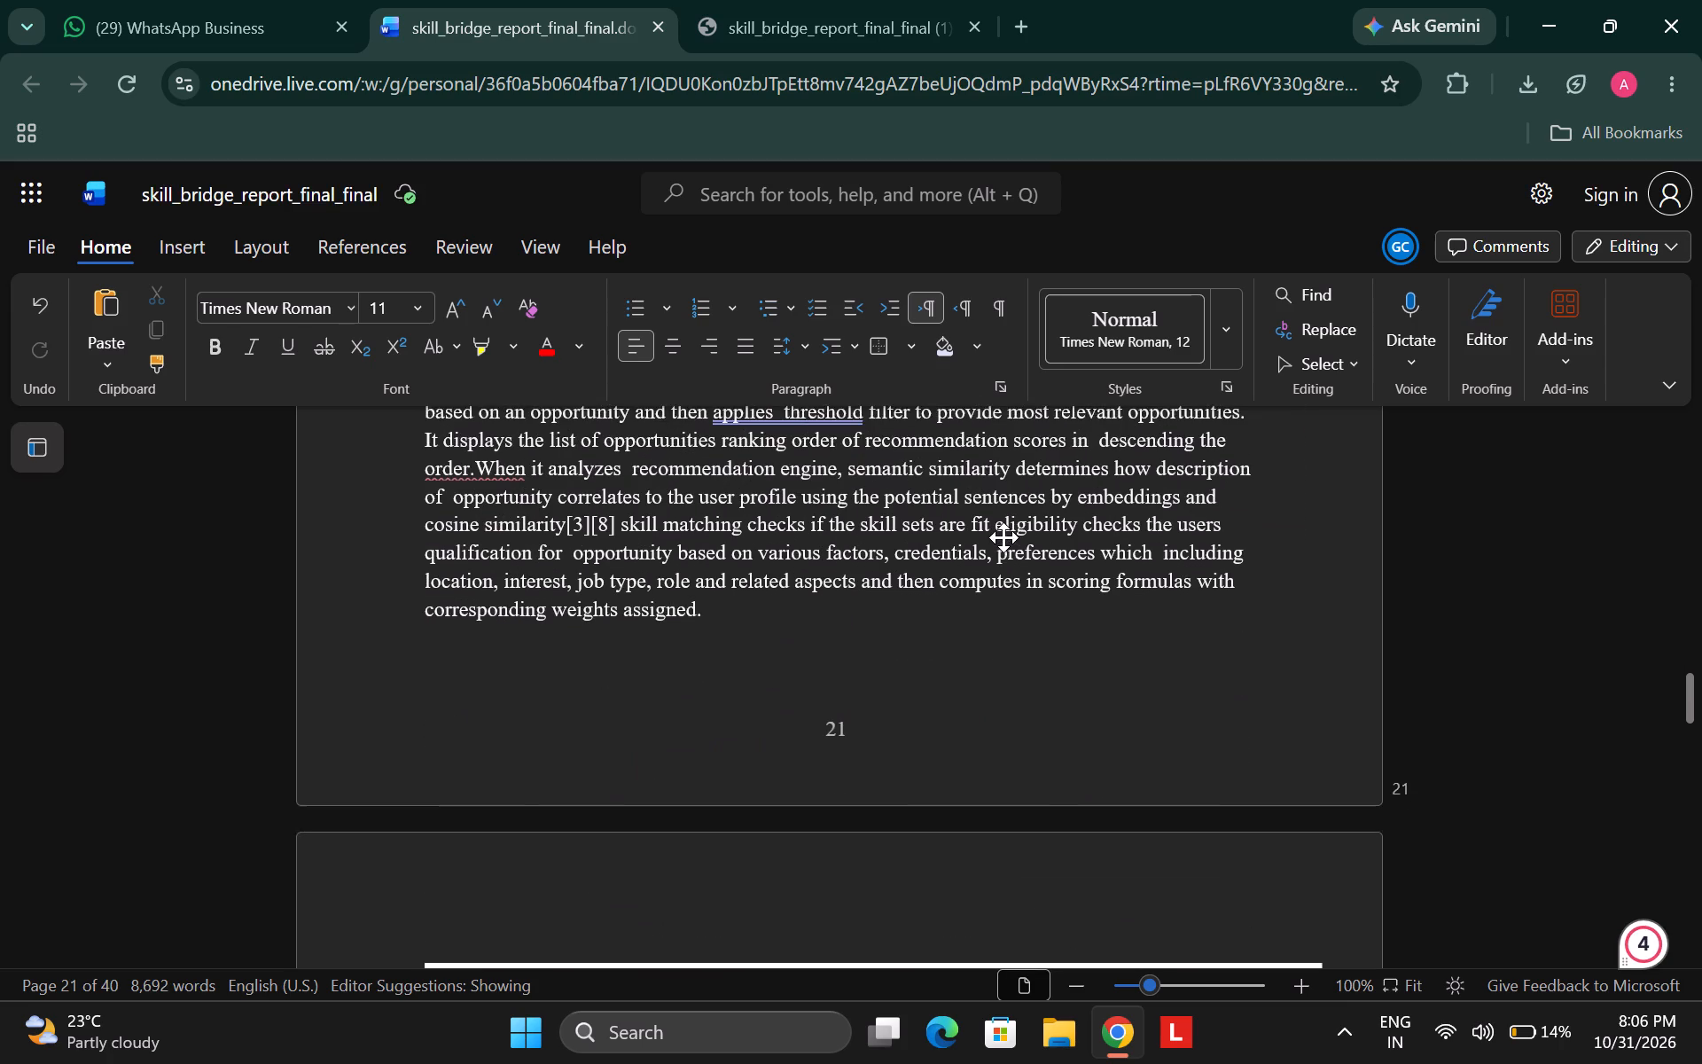
pyautogui.scroll(-3, 1003, 537)
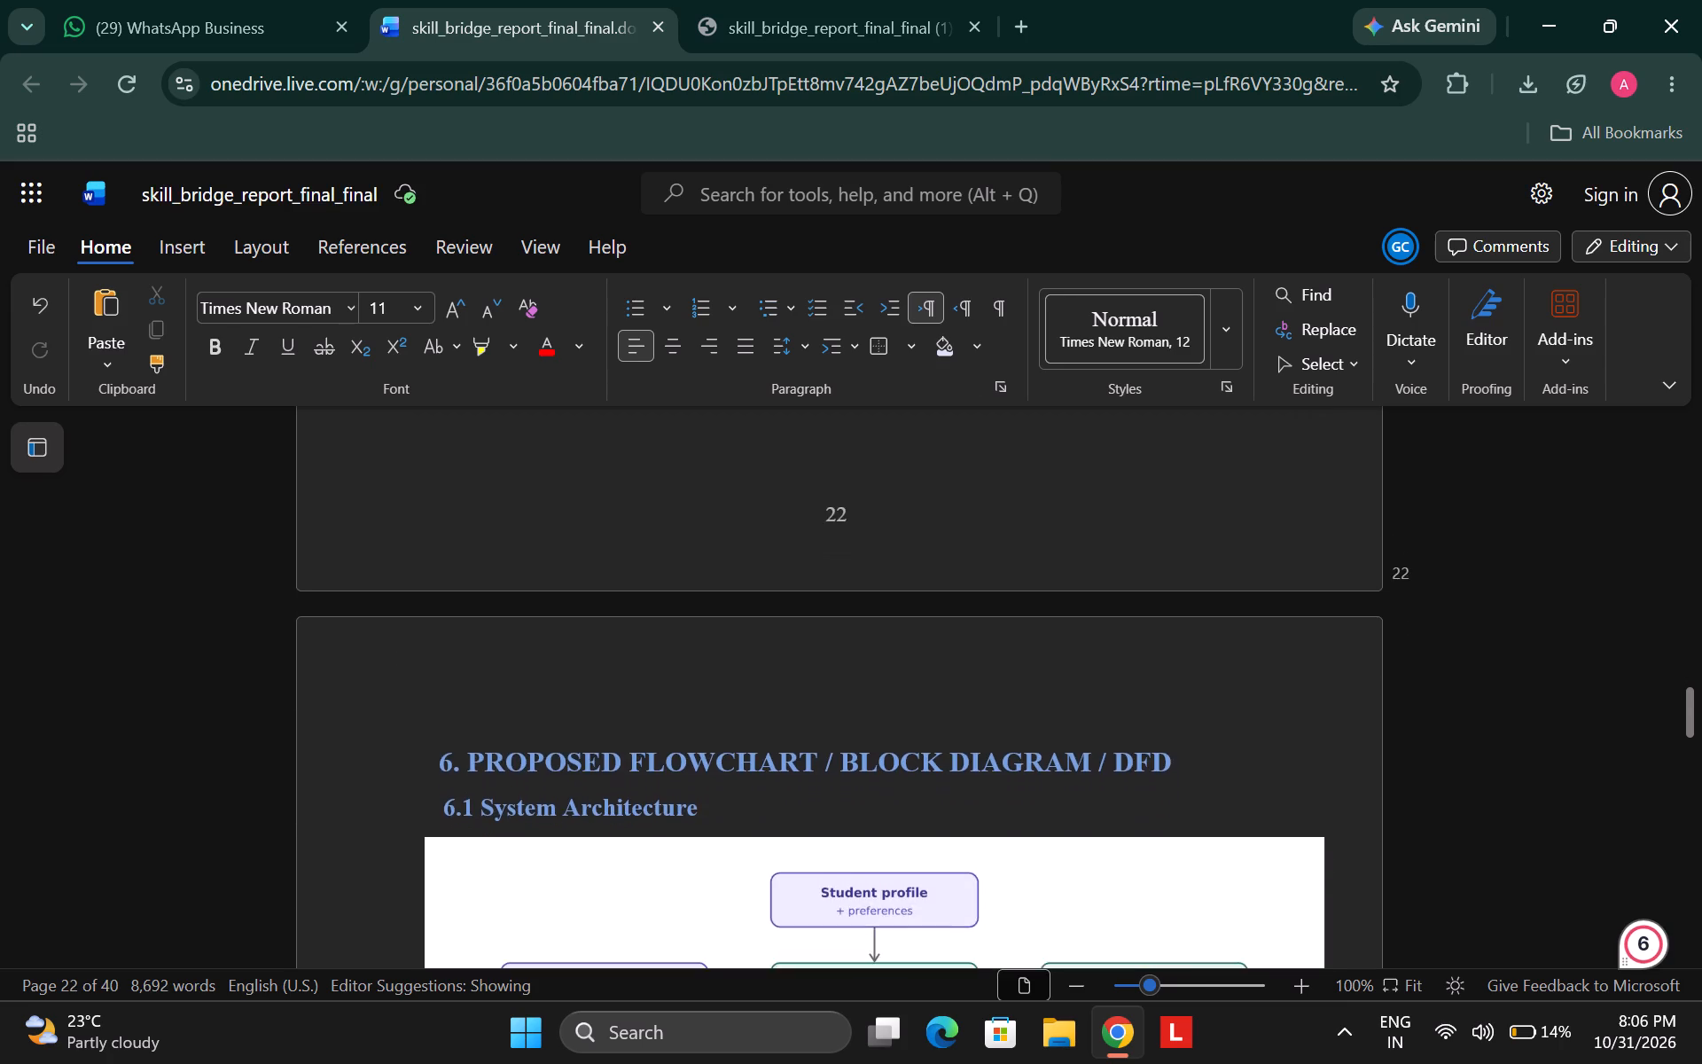
pyautogui.scroll(-3, 1003, 537)
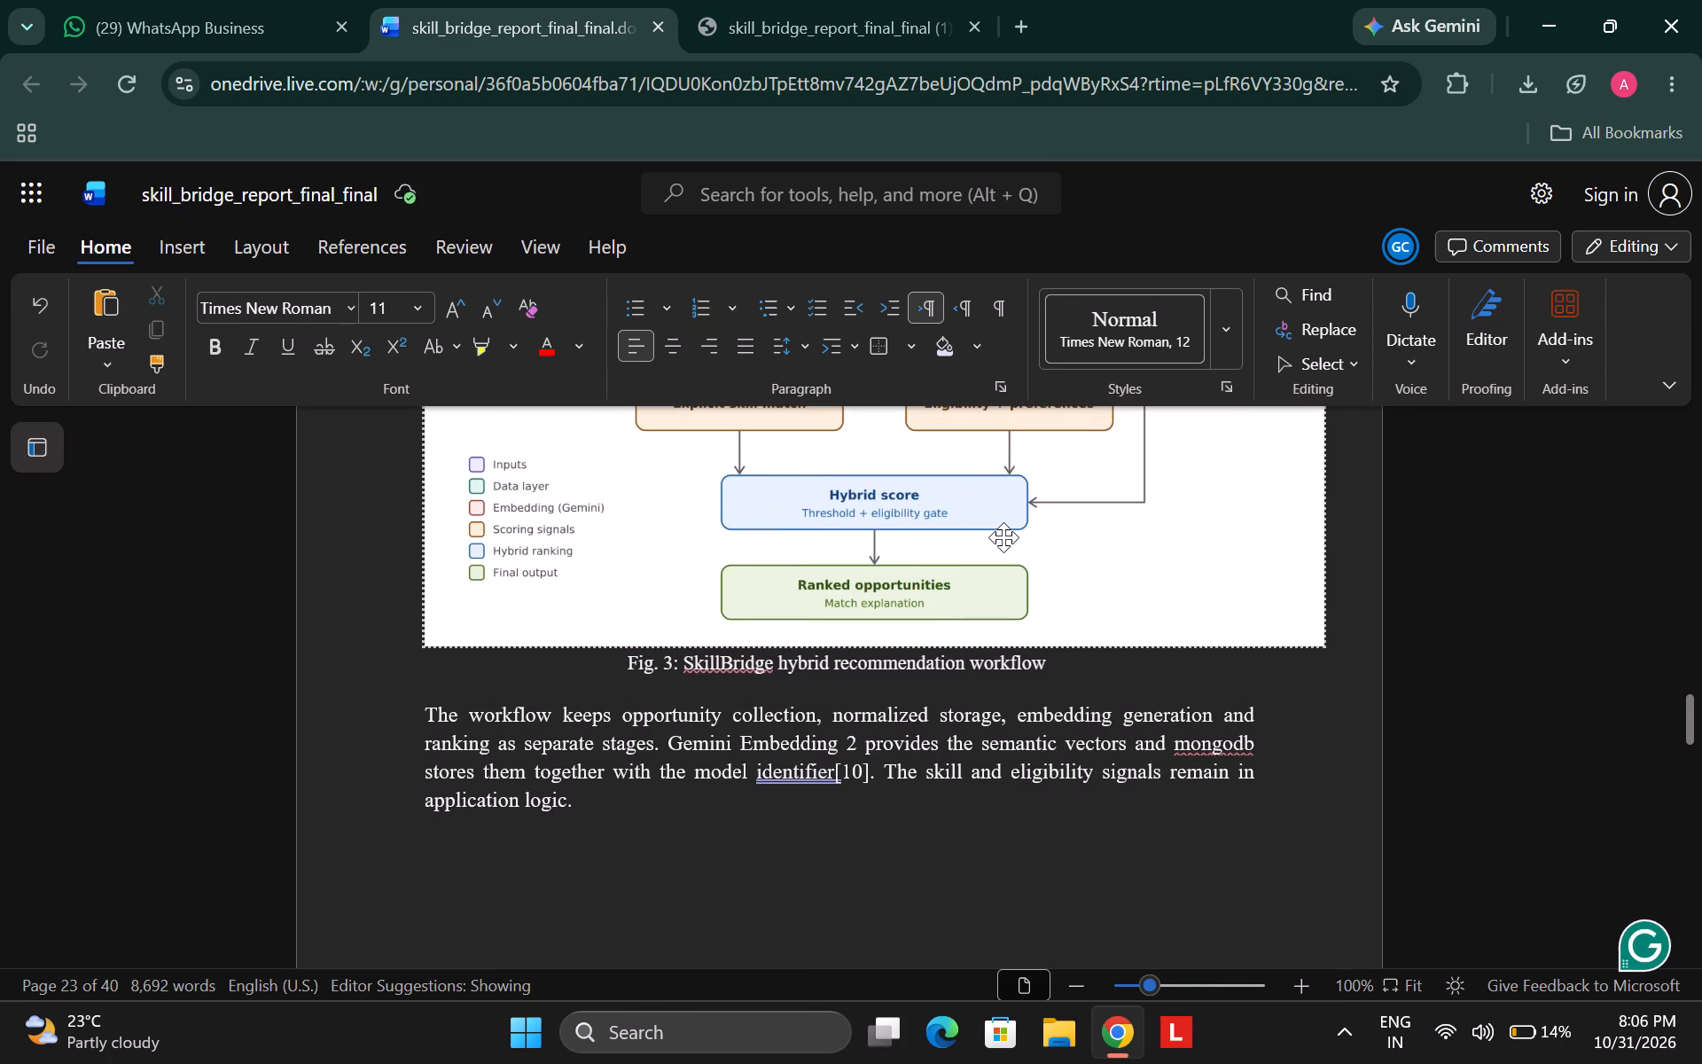
pyautogui.scroll(-4, 1003, 537)
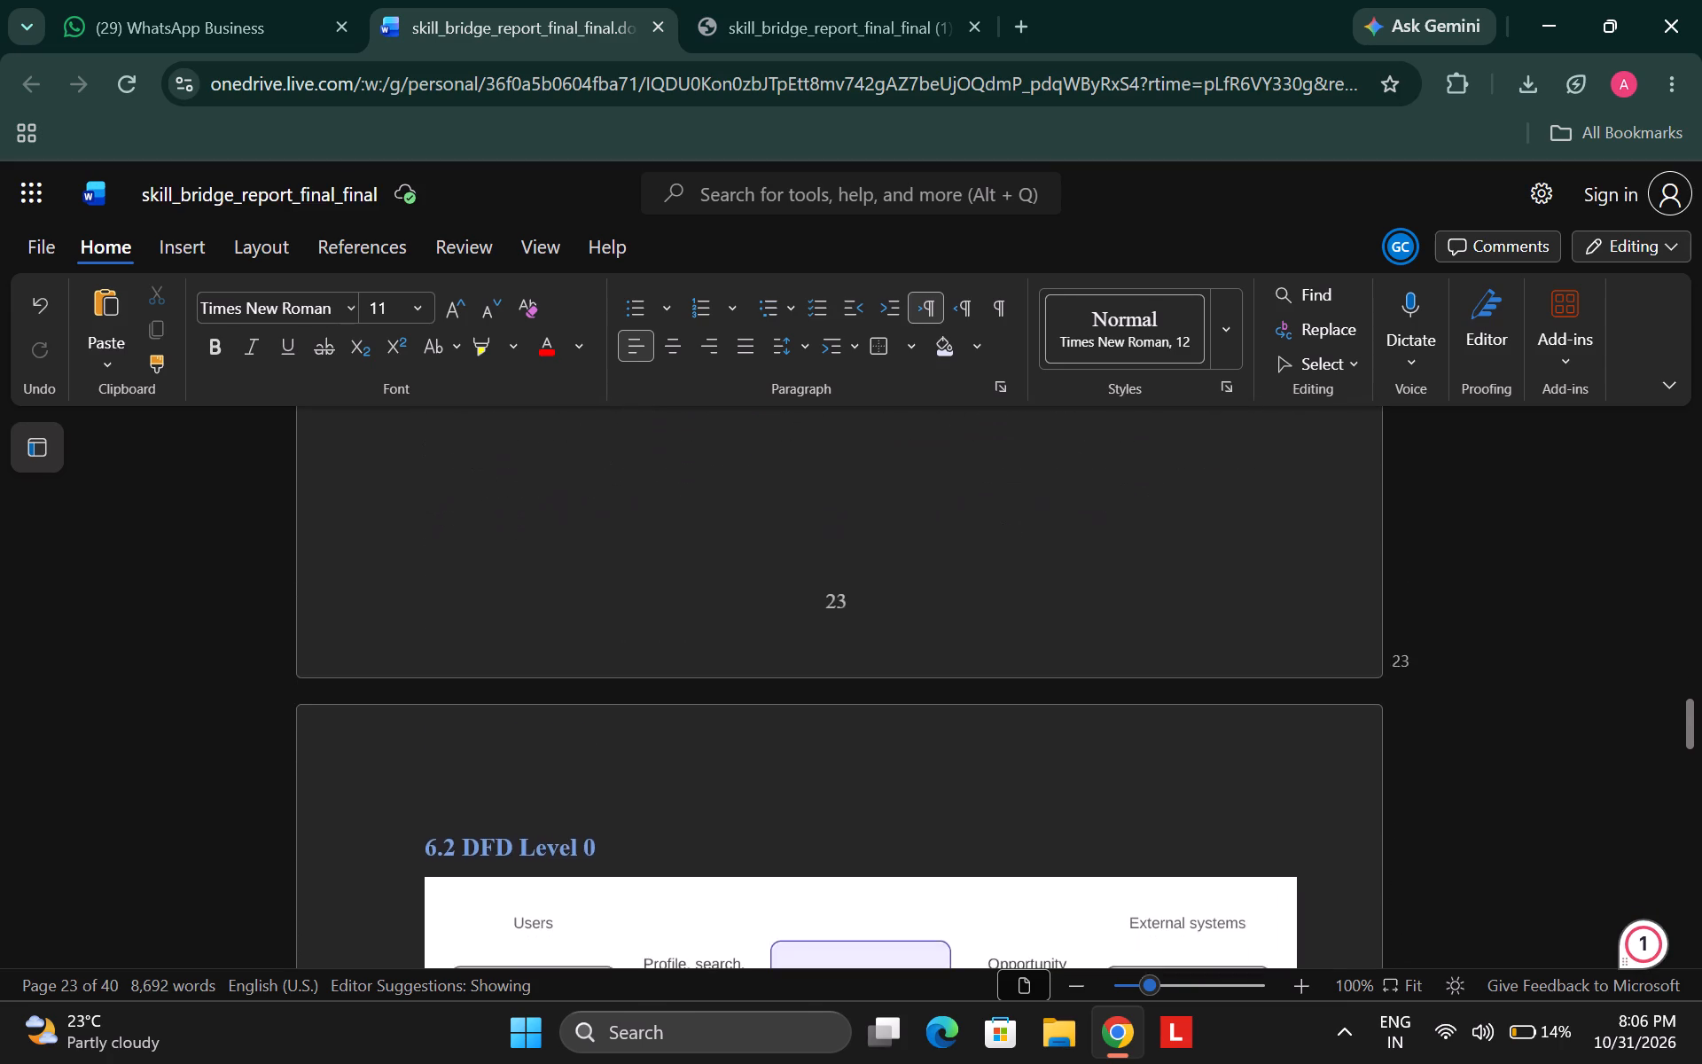
pyautogui.scroll(-2, 1003, 537)
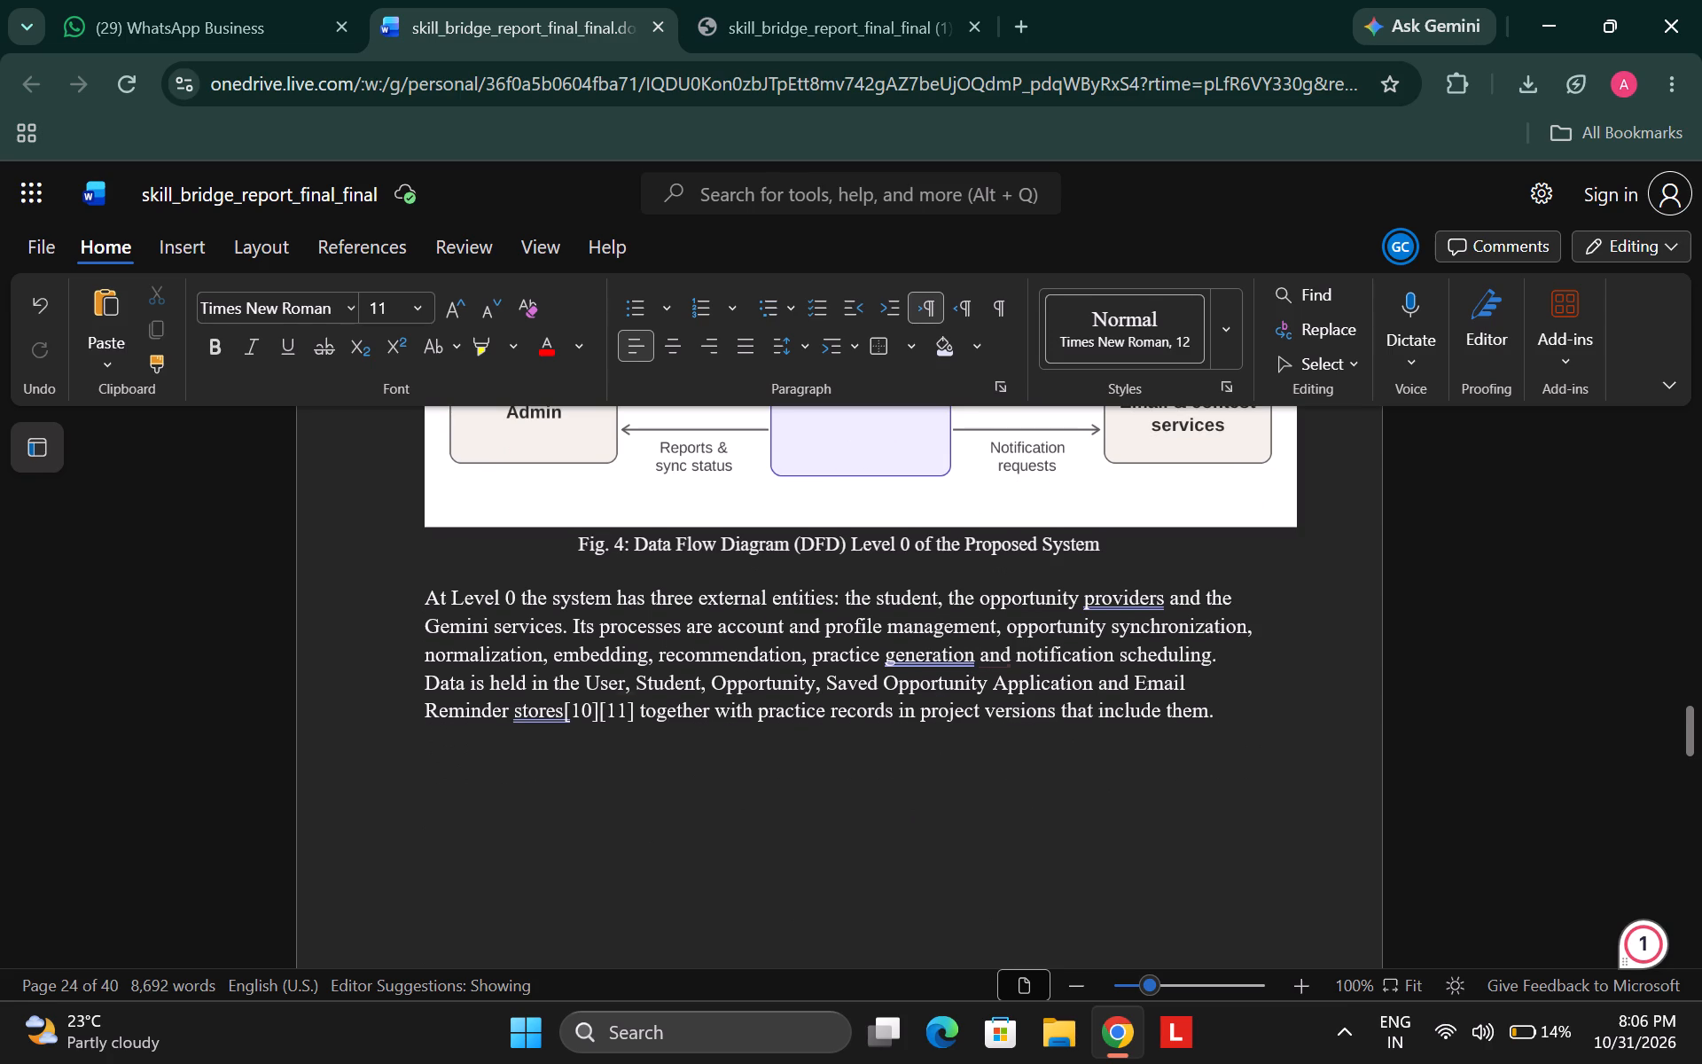
pyautogui.moveTo(634, 541); pyautogui.dragTo(1105, 552)
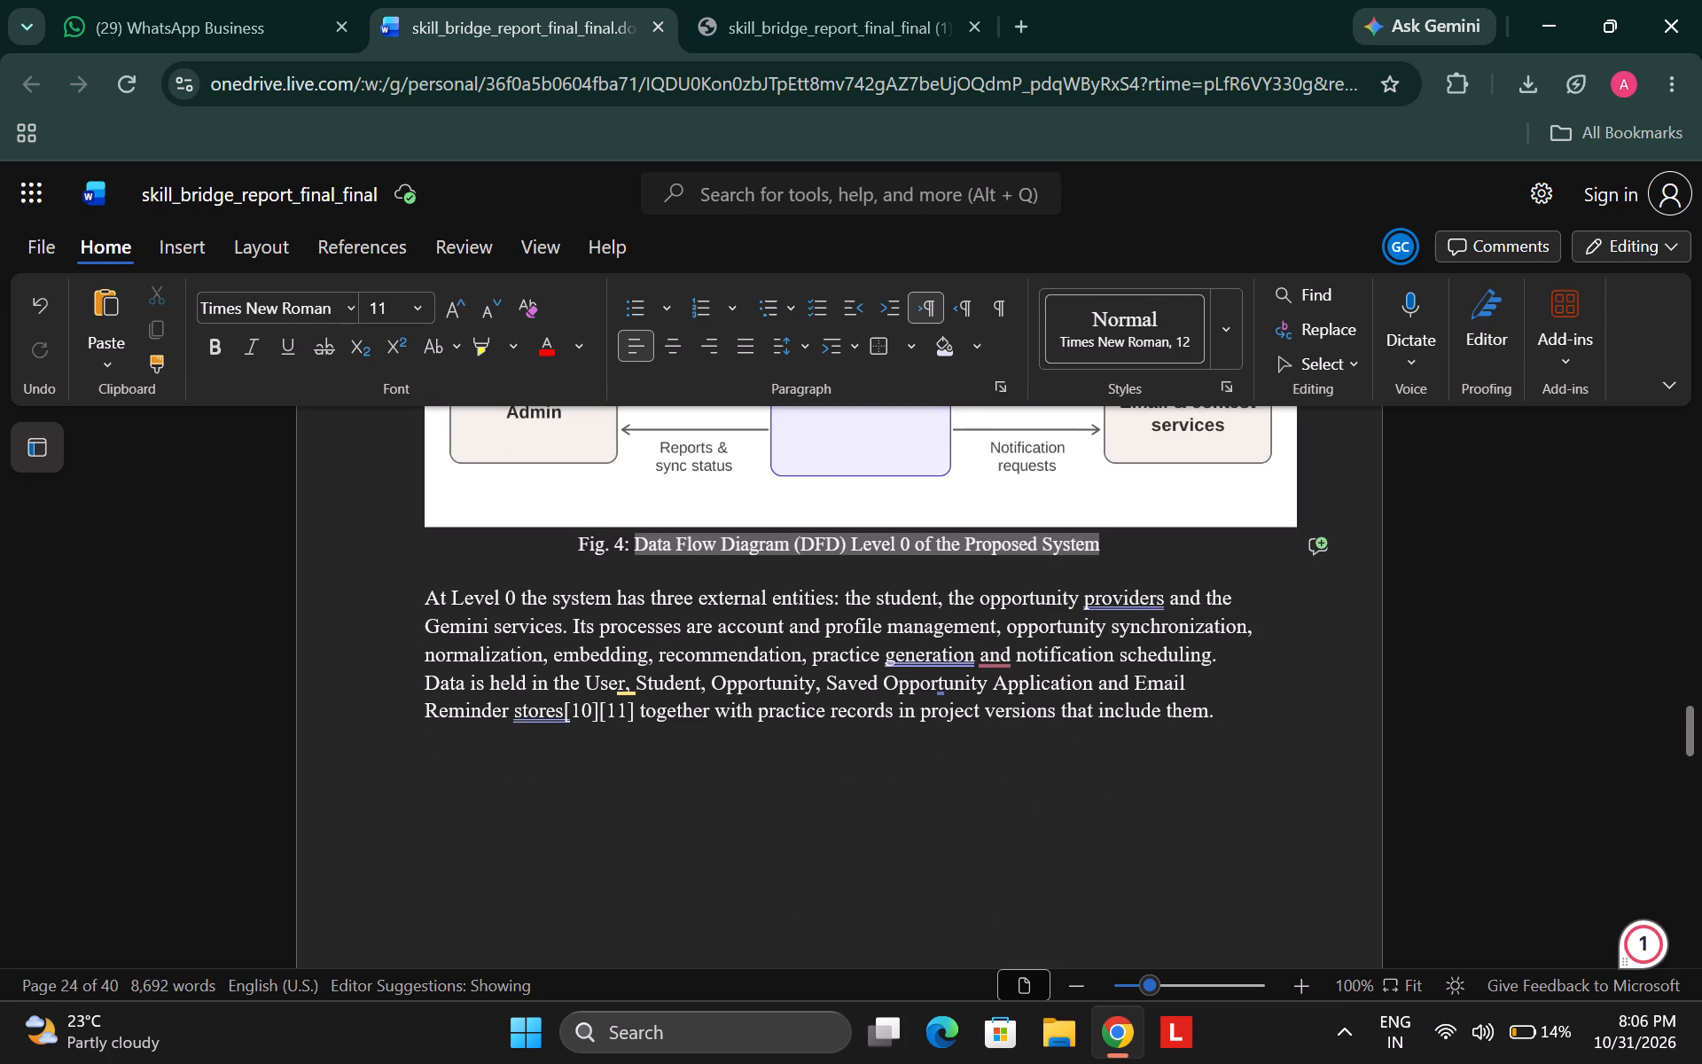
pyautogui.moveTo(1105, 552); pyautogui.dragTo(1104, 552)
pyautogui.hotkey('ctrl', 'c')
pyautogui.scroll(-1, 1104, 552)
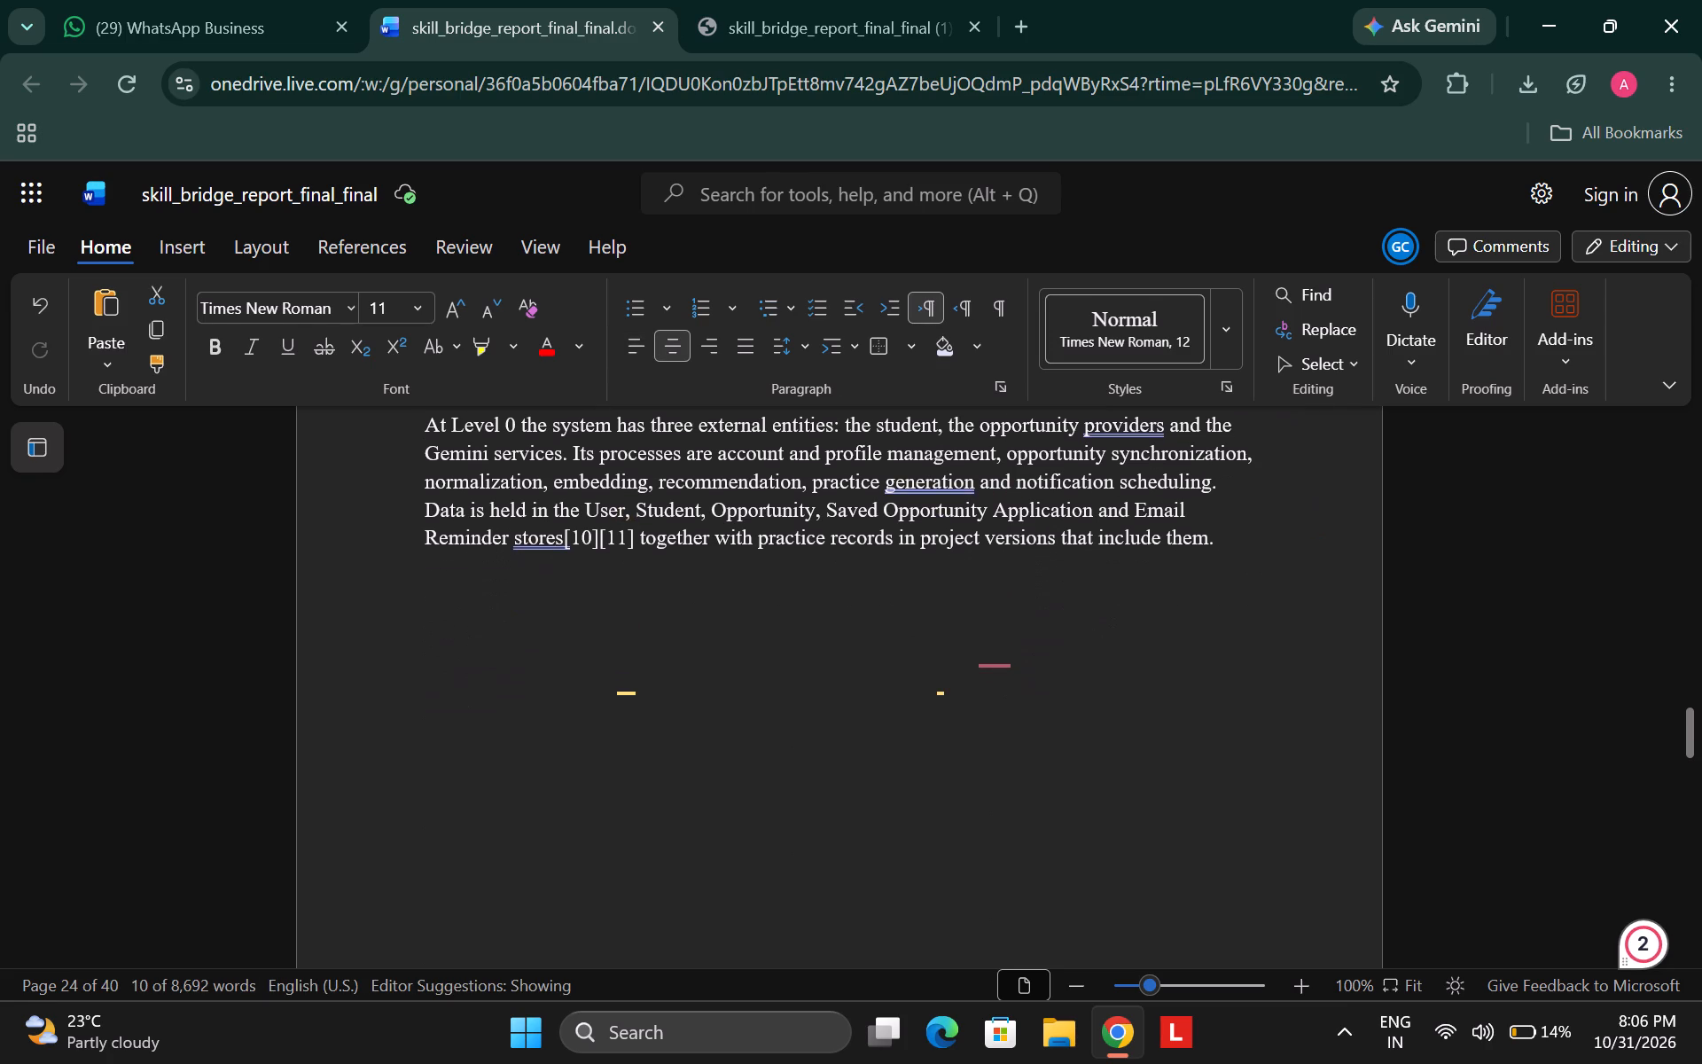
pyautogui.scroll(-1, 1104, 552)
pyautogui.scroll(16, 1104, 552)
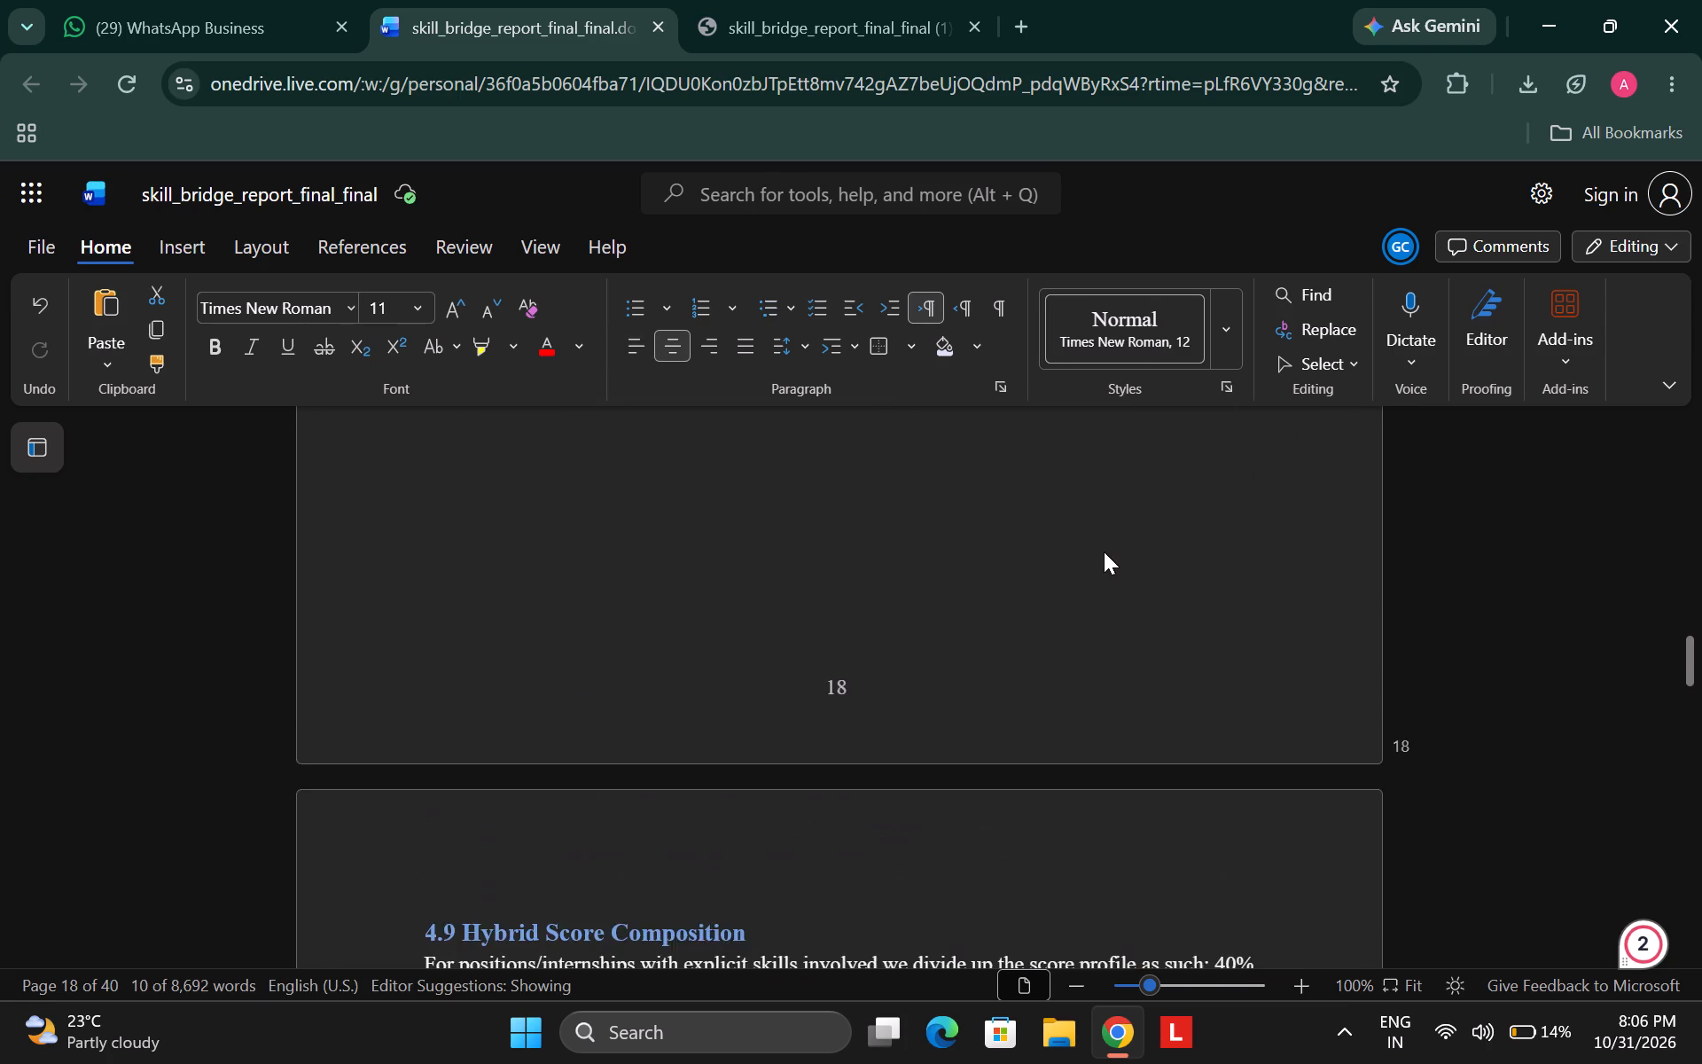
pyautogui.scroll(20, 1104, 552)
pyautogui.scroll(2, 1104, 552)
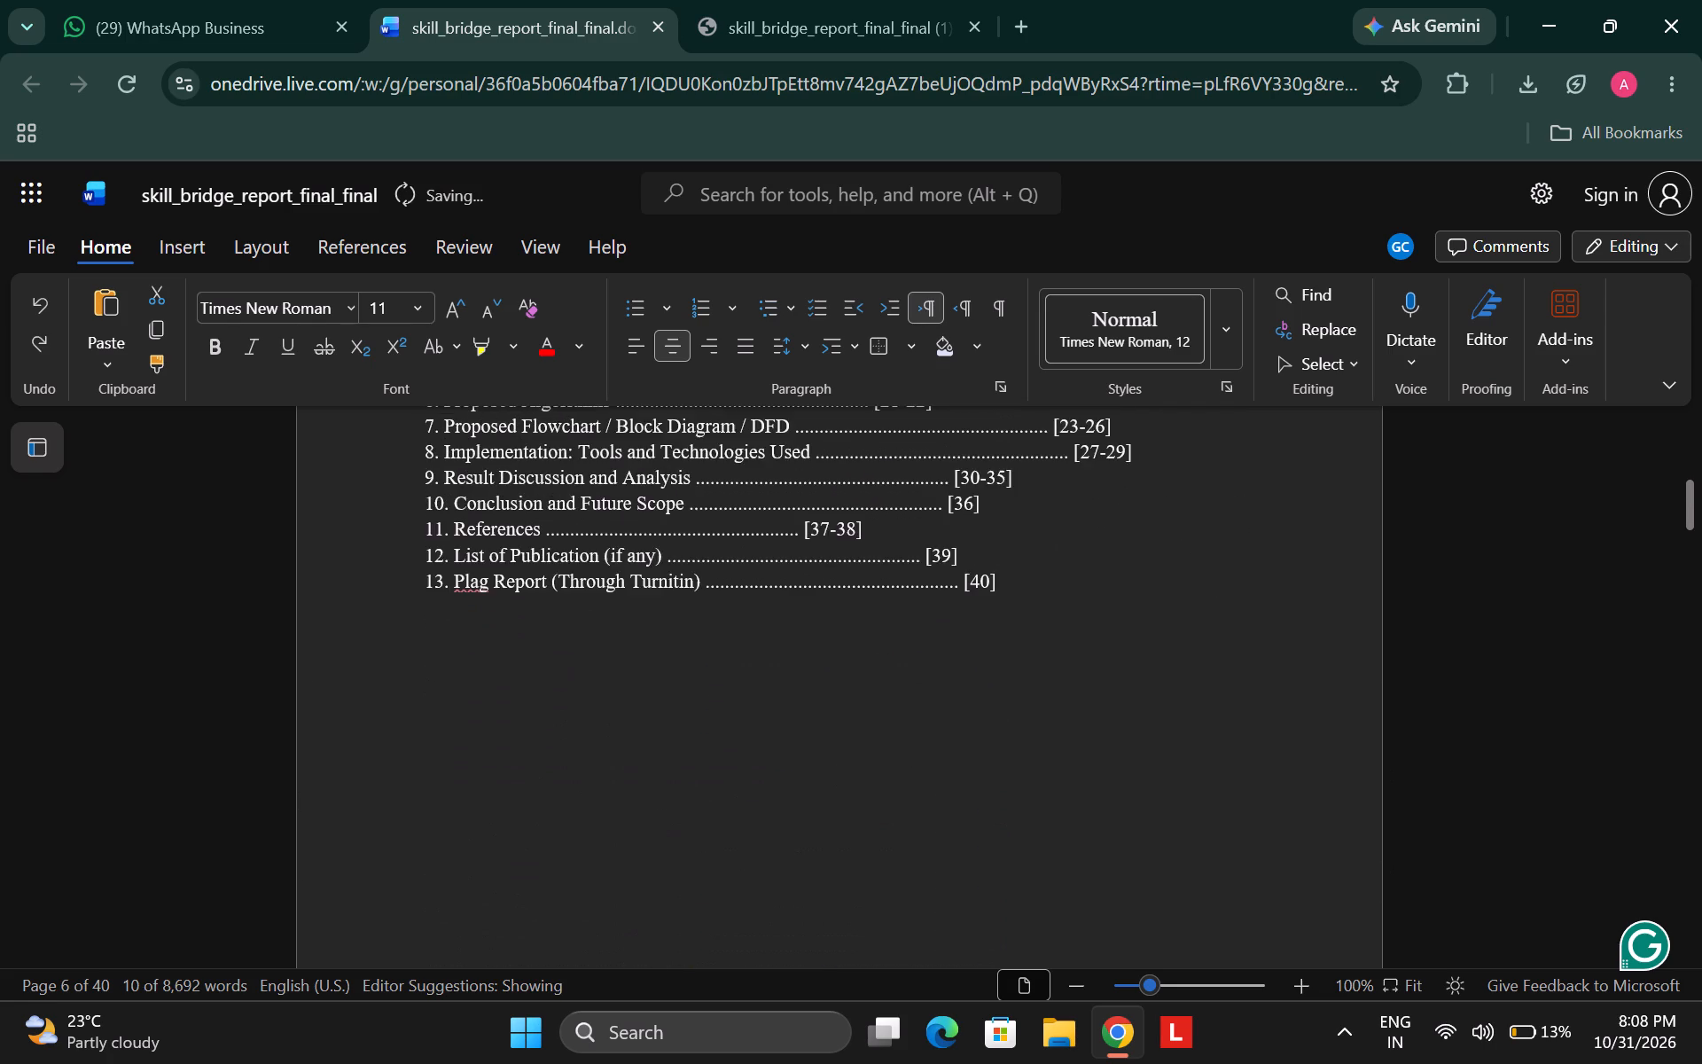
pyautogui.scroll(1, 1034, 661)
pyautogui.scroll(-3, 1034, 661)
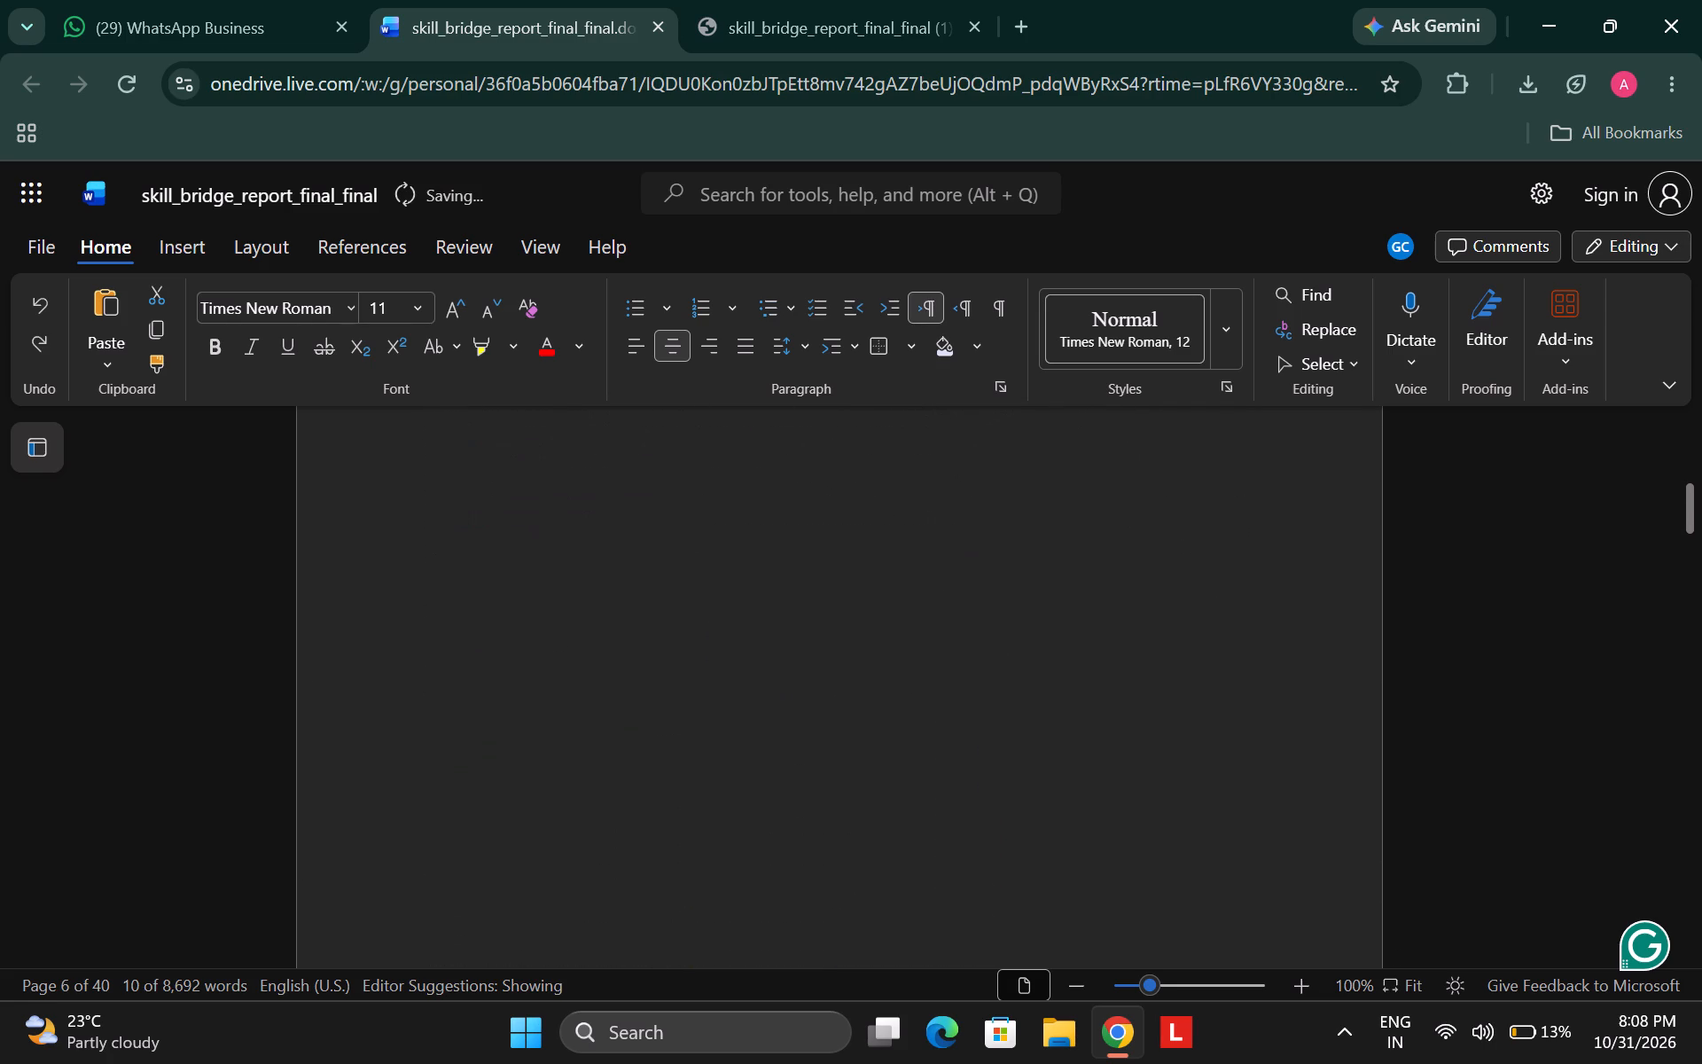
pyautogui.scroll(-1, 1034, 661)
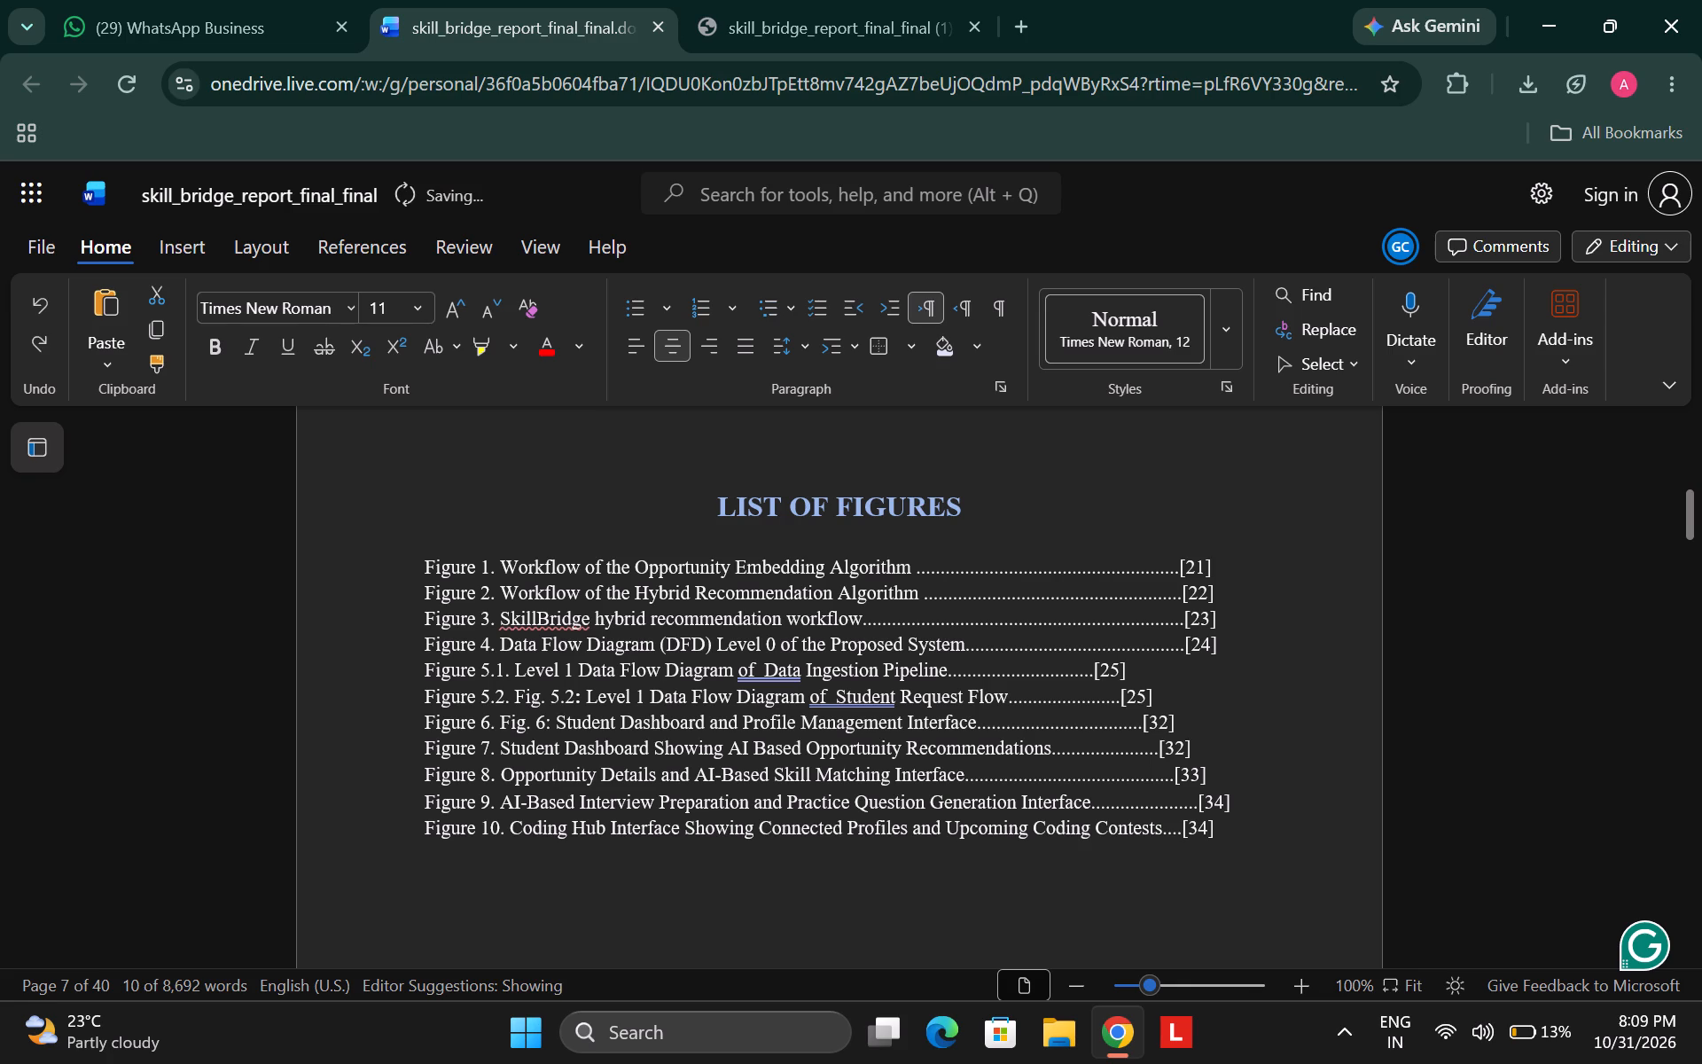
pyautogui.scroll(-3, 1183, 709)
pyautogui.scroll(3, 1183, 709)
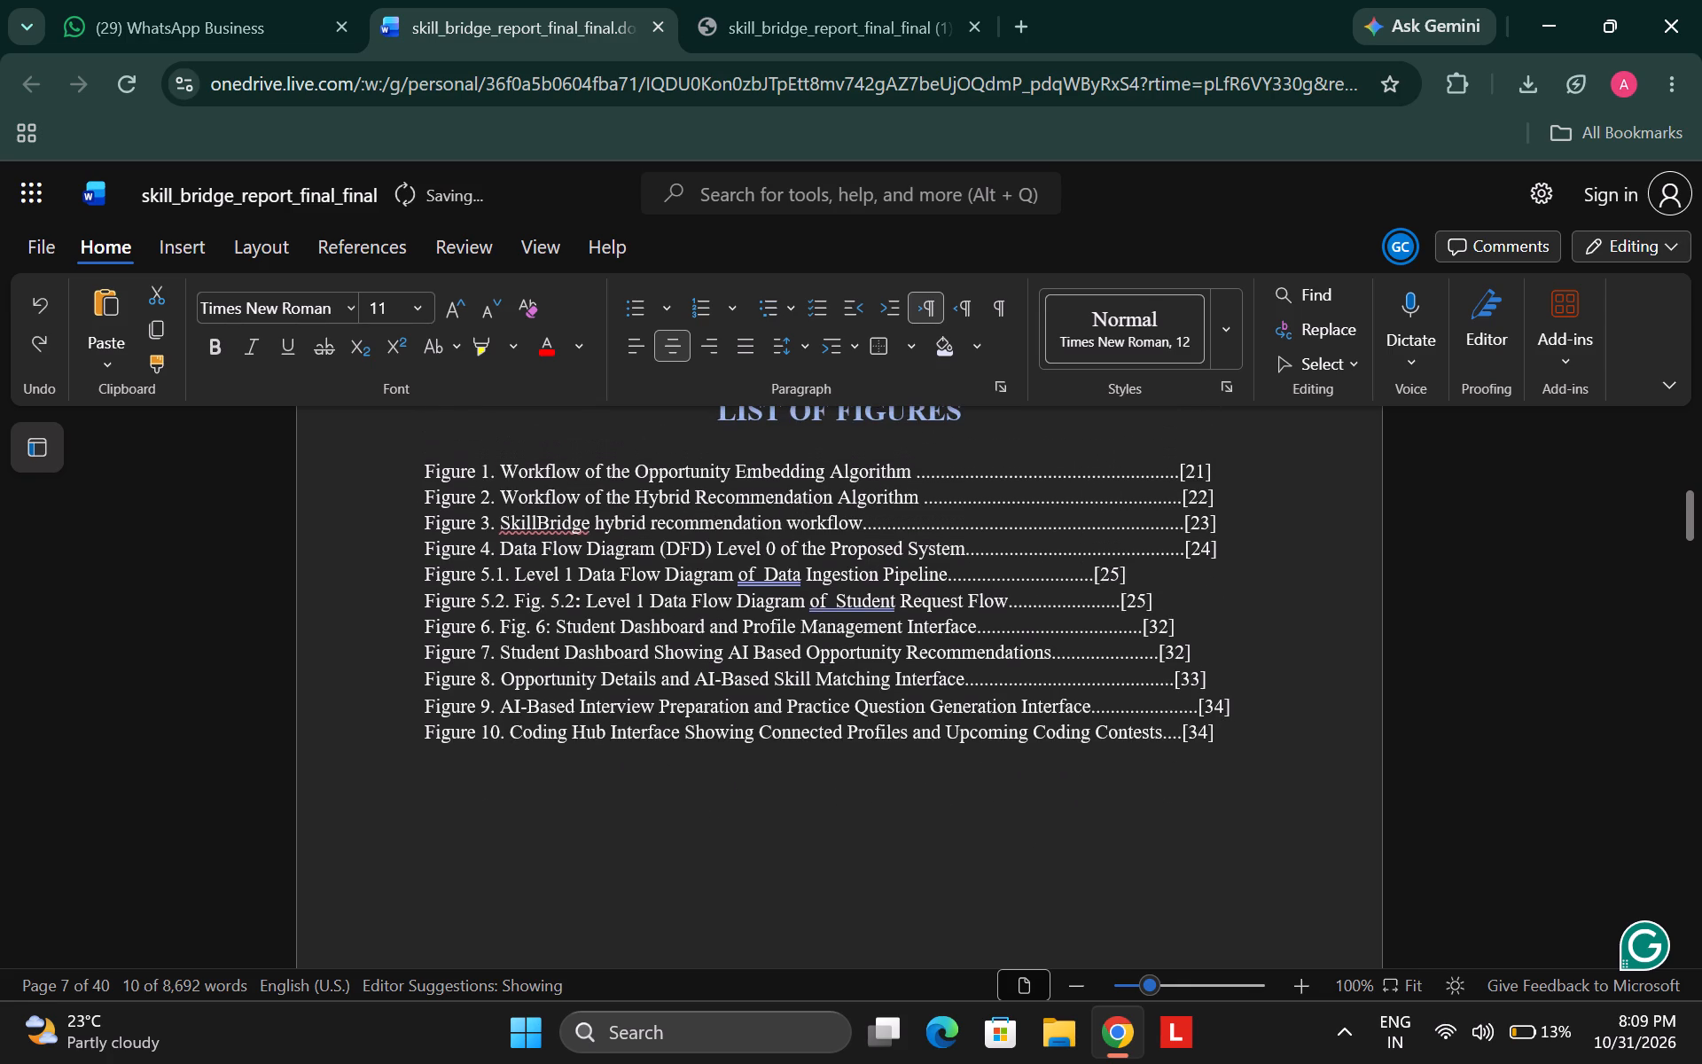
# Look through the report body from the introduction to the Fig. 2 caption, checking figure captions and their page numbers.
pyautogui.scroll(-10, 1183, 709)
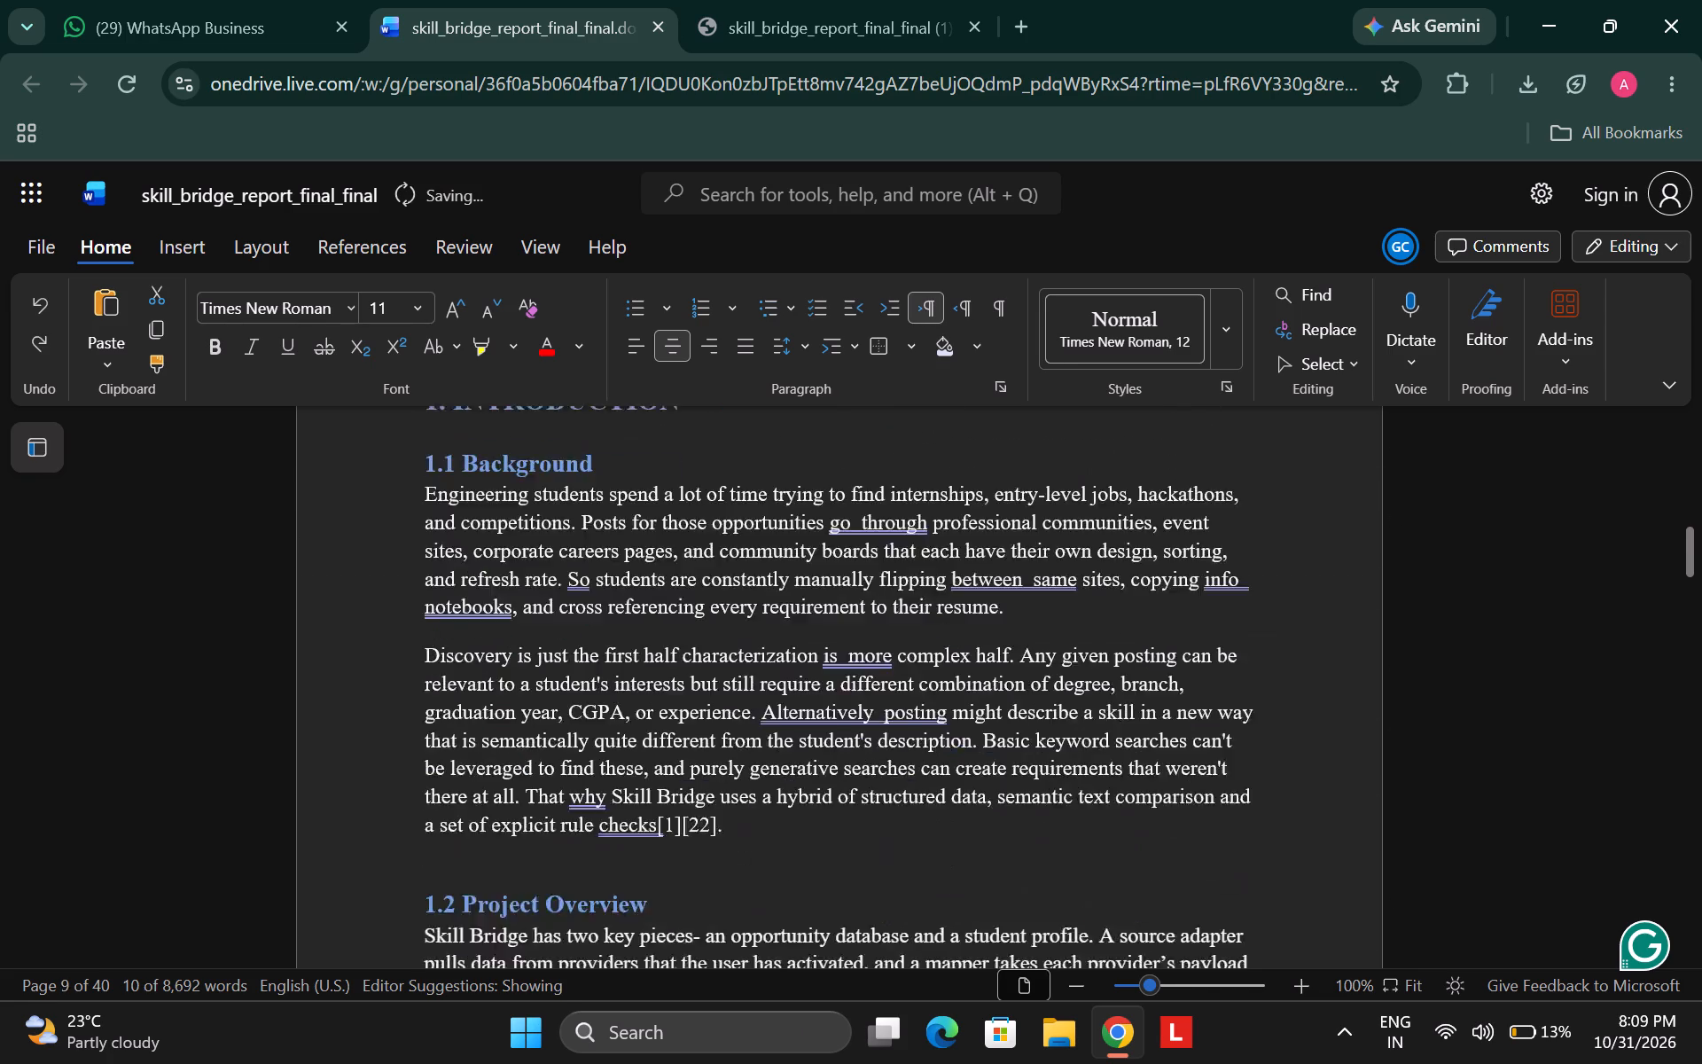
pyautogui.scroll(-7, 1183, 709)
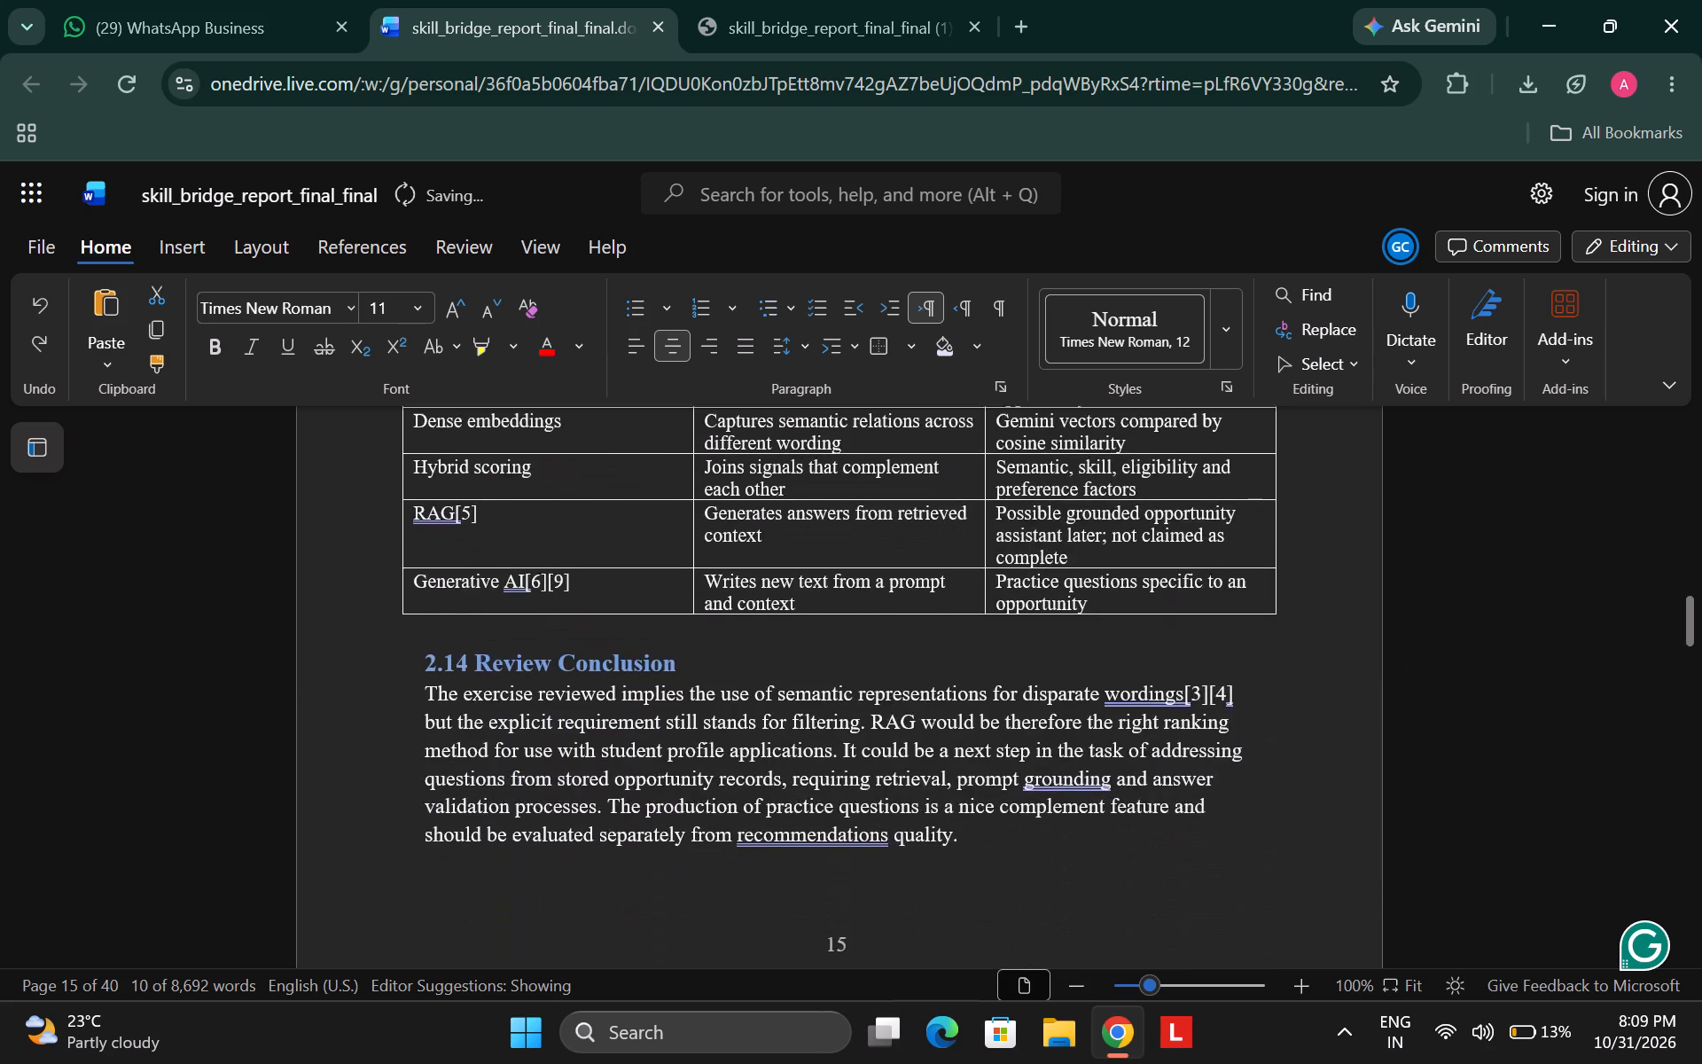
pyautogui.scroll(-2, 1183, 709)
pyautogui.scroll(-2, 1086, 681)
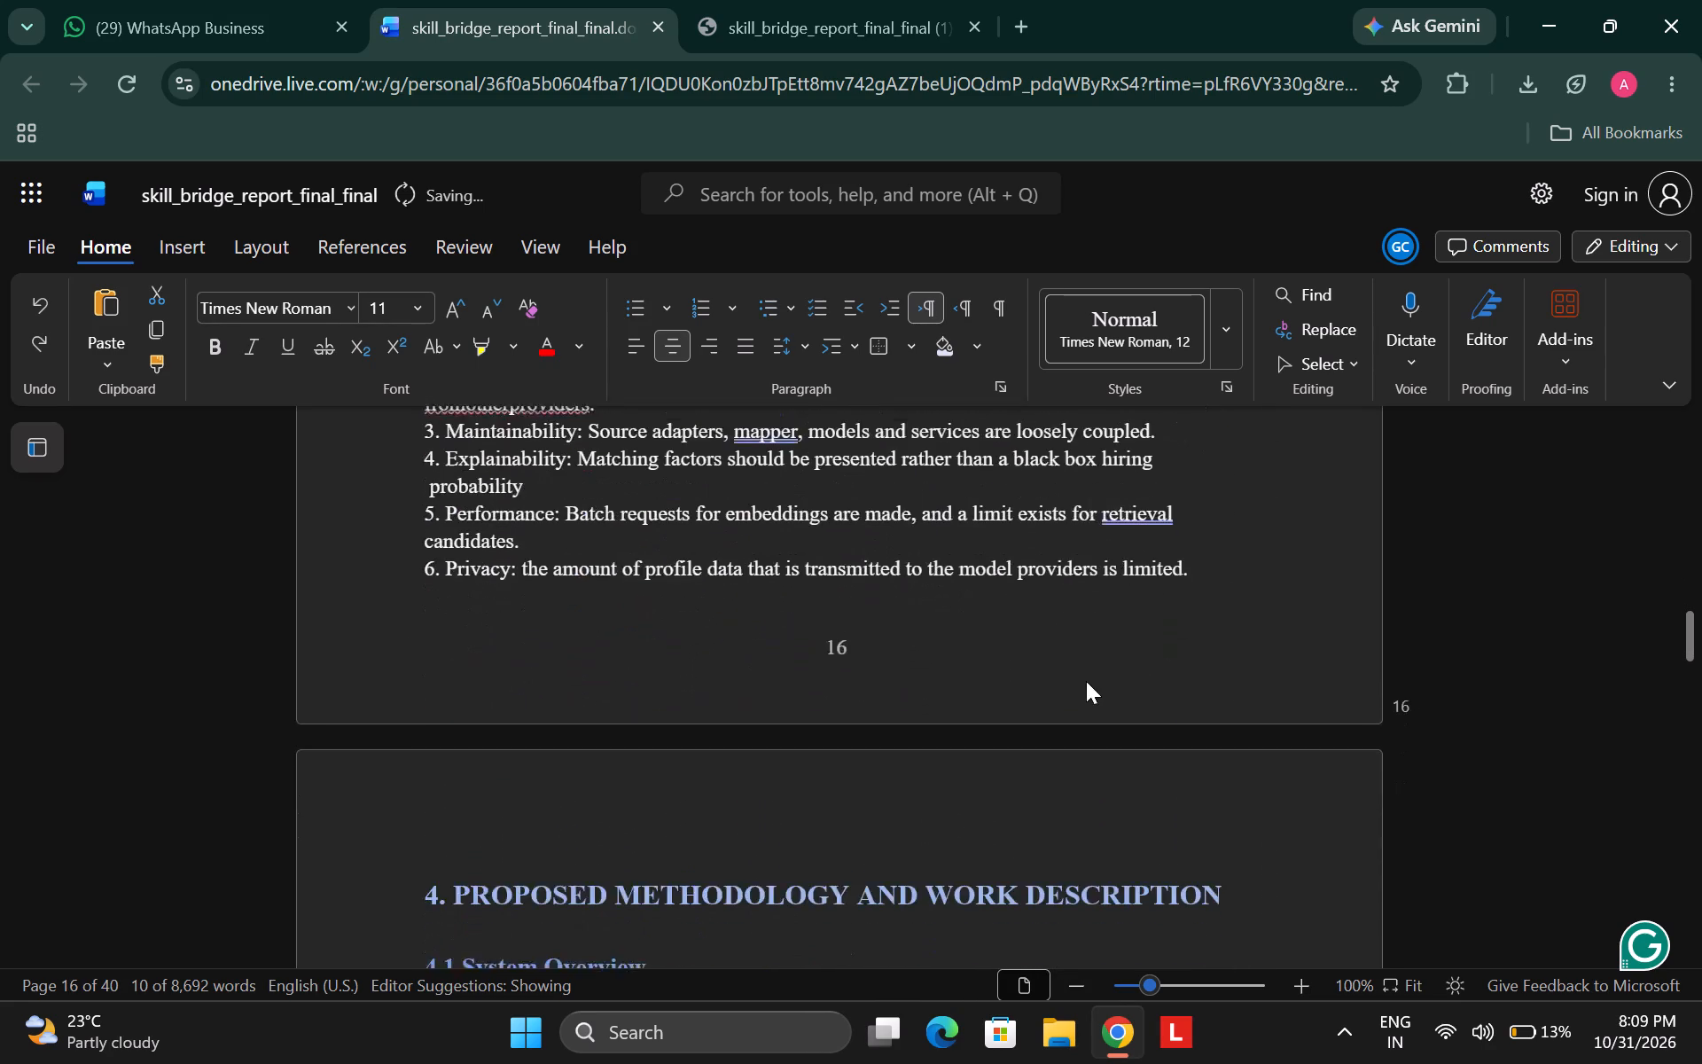
pyautogui.scroll(-8, 1086, 681)
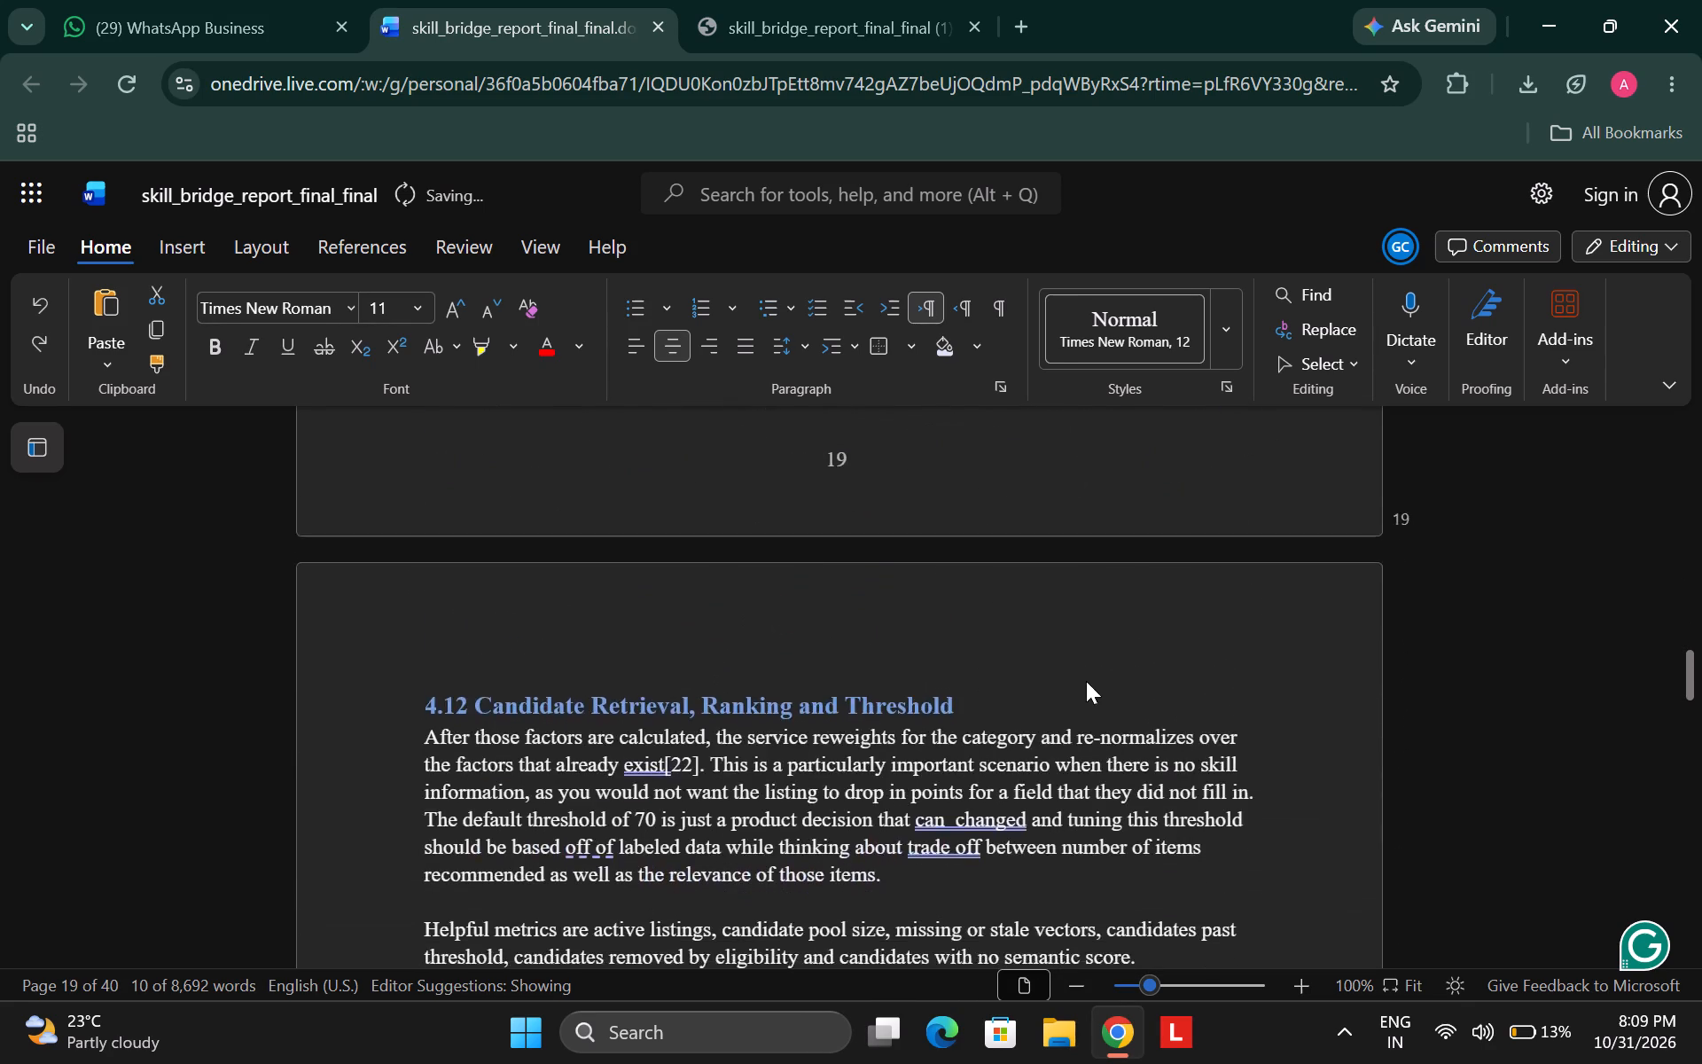
pyautogui.scroll(-4, 1086, 681)
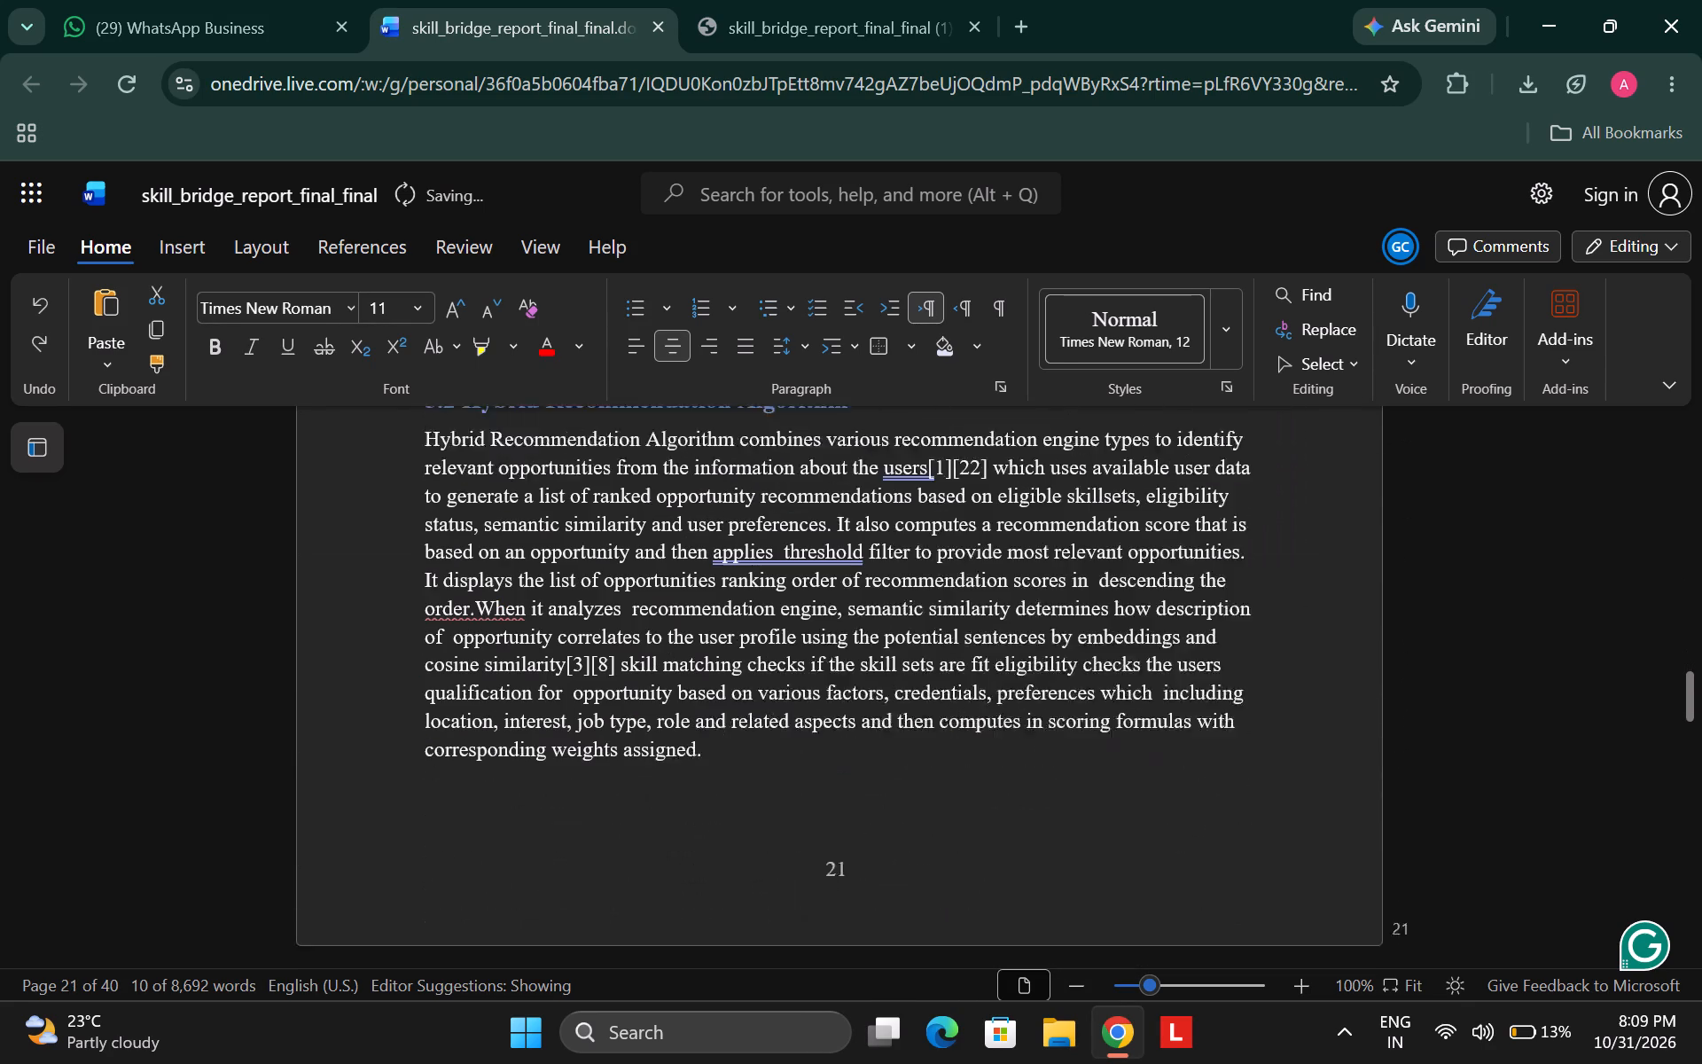
pyautogui.scroll(-3, 1086, 681)
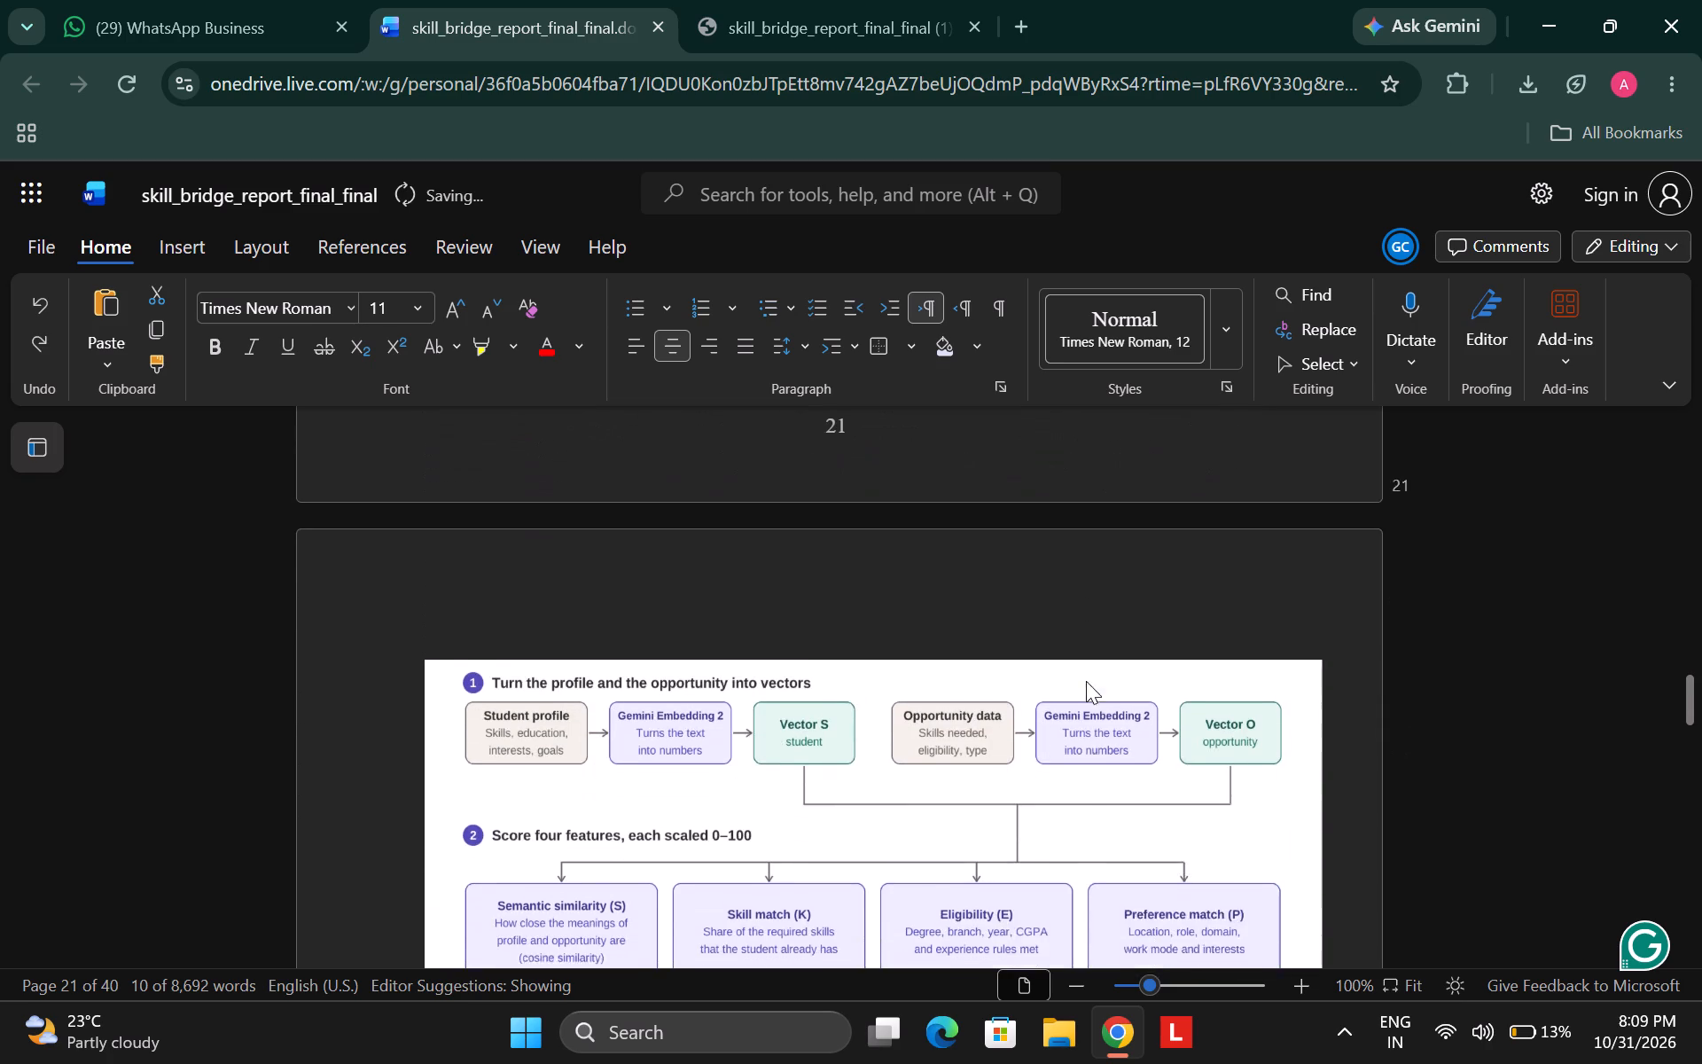
pyautogui.scroll(-4, 1086, 681)
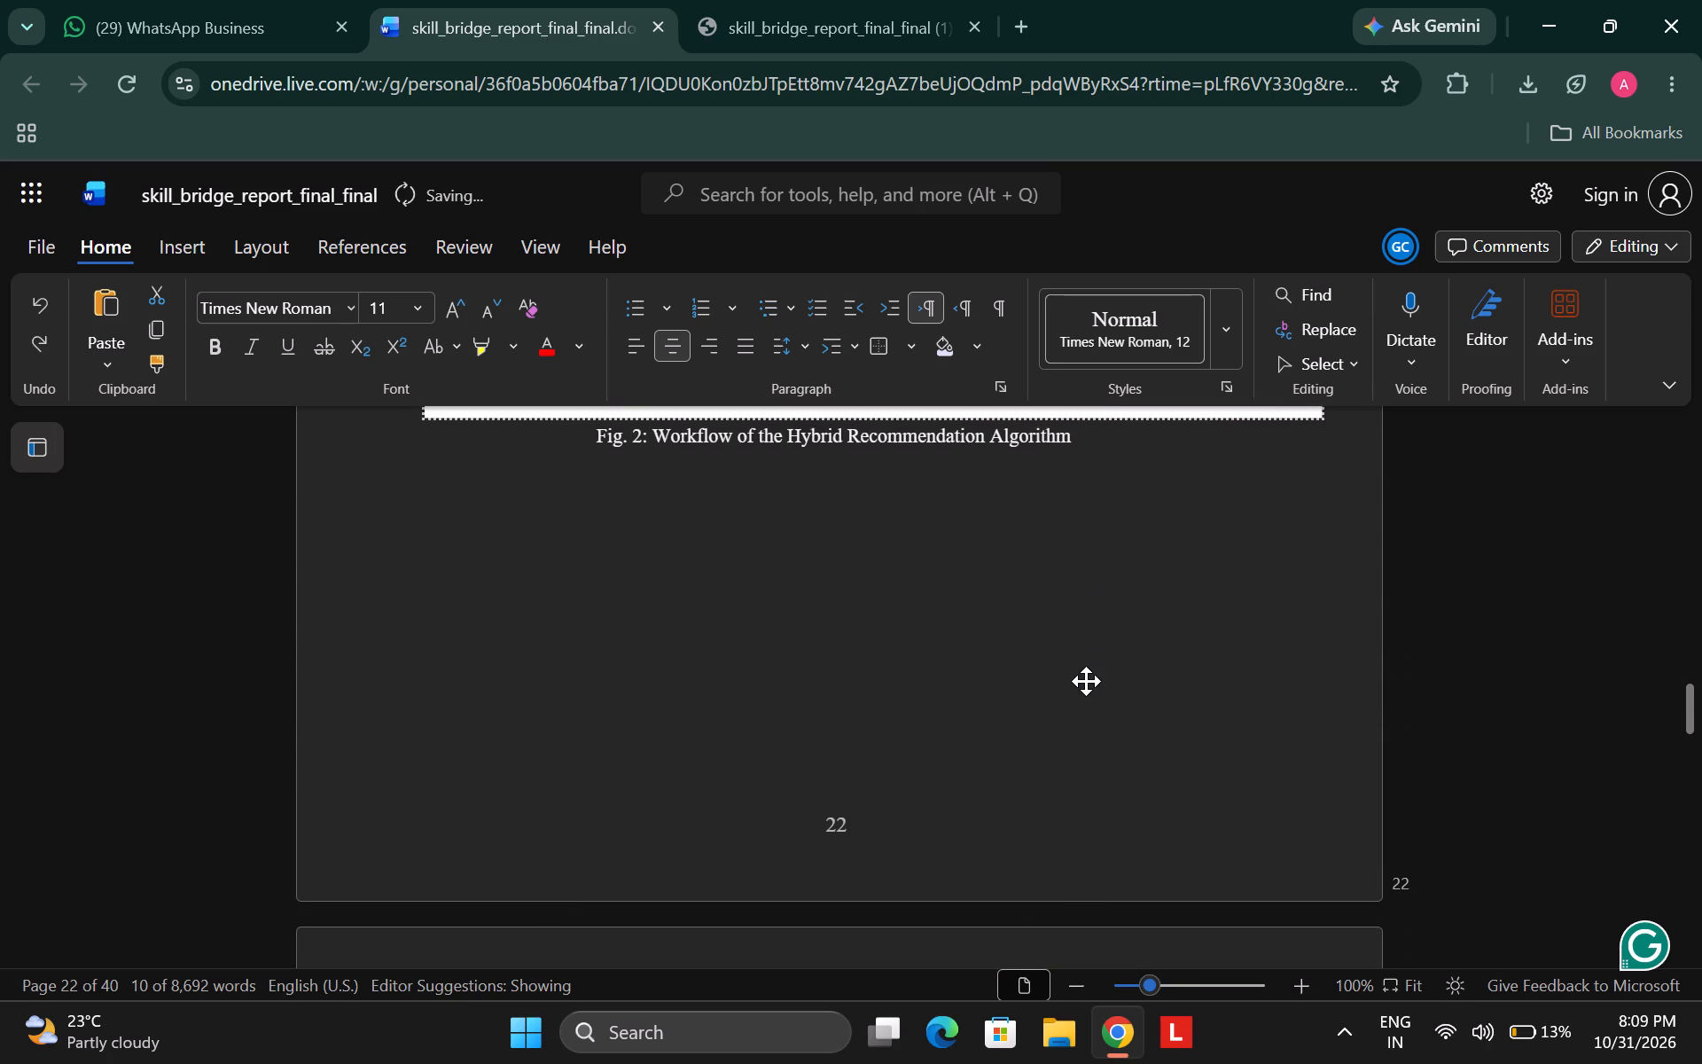
pyautogui.scroll(-1, 1086, 681)
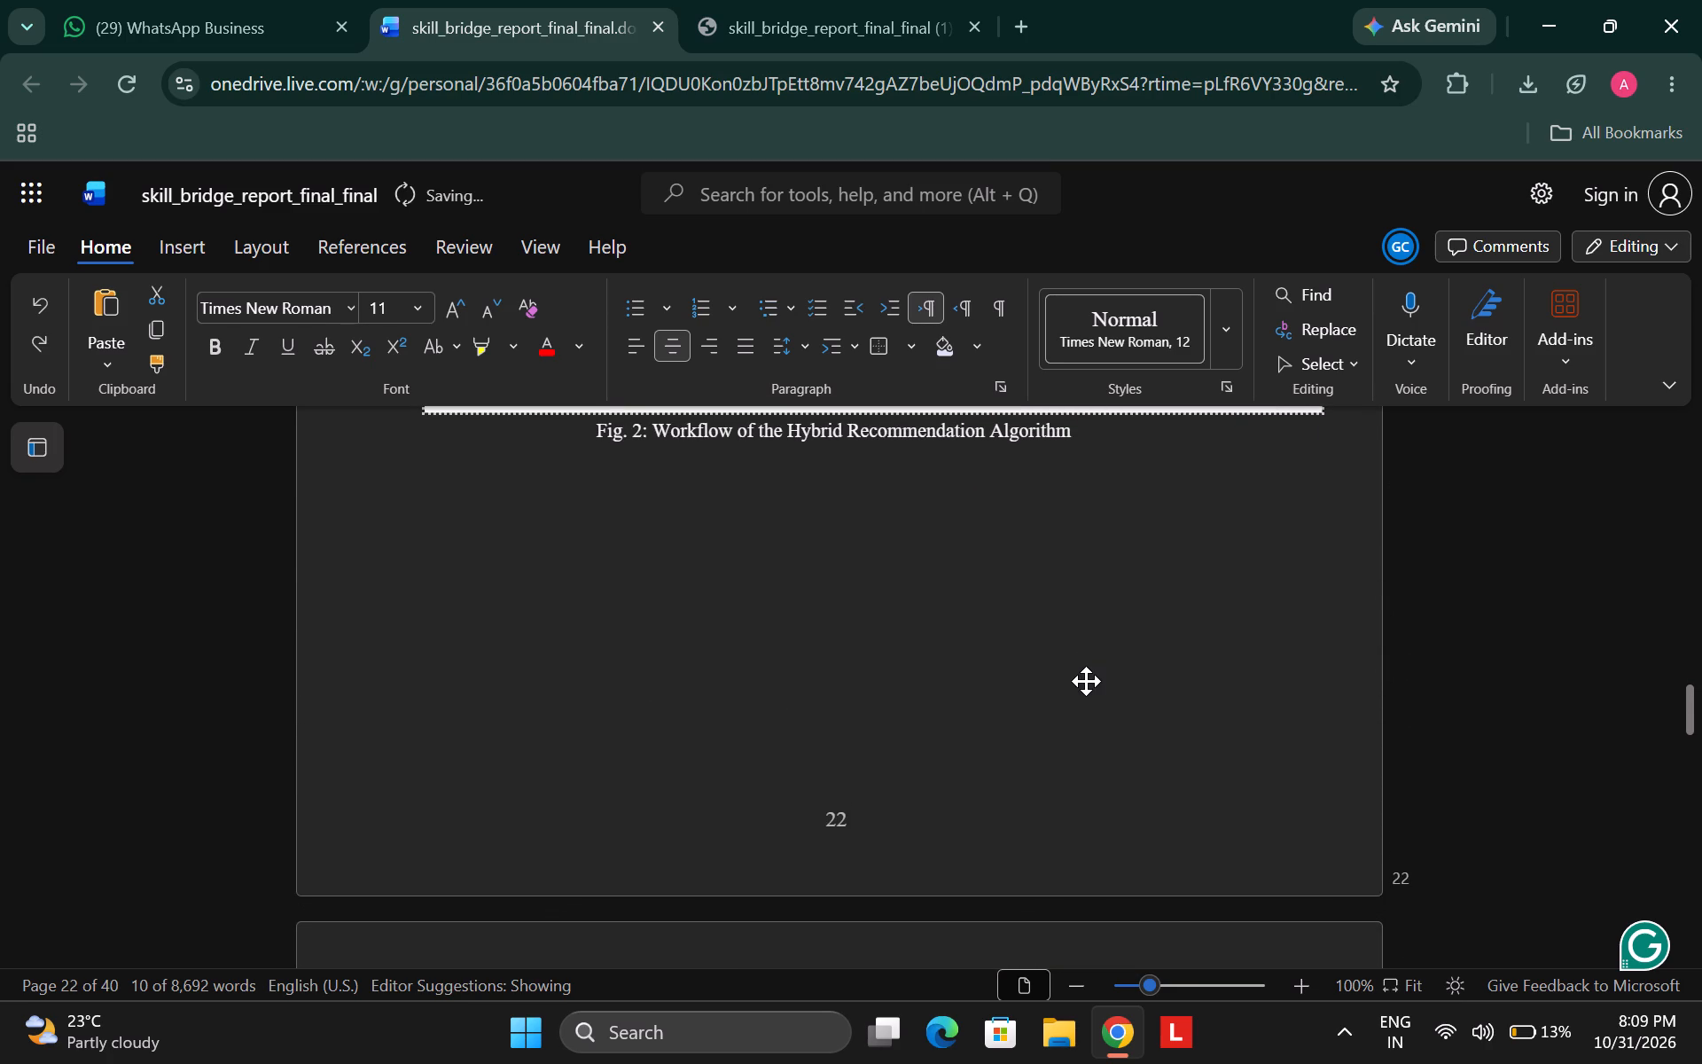